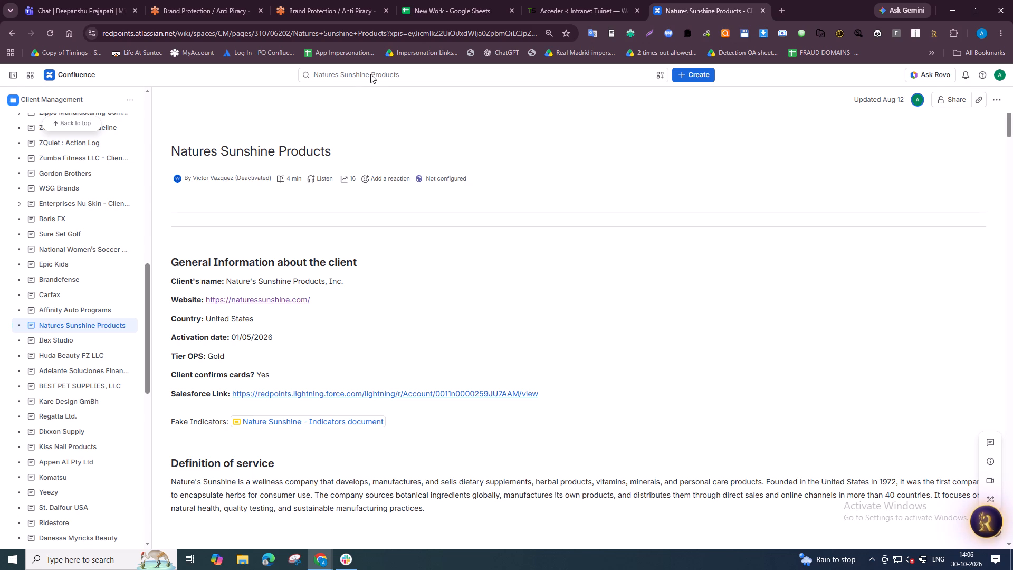
Search for "shift", opening the Shiftup Corp. (TRUST DATA) page in a new tab and its Detection guideline page in the current one.
triple_click(432, 74)
left_click(432, 74)
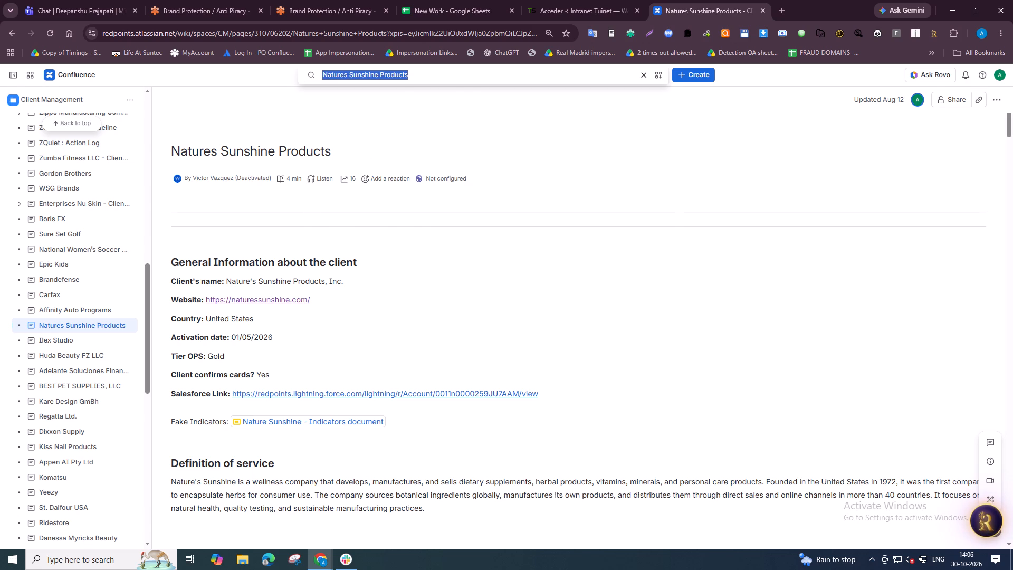
type("shift")
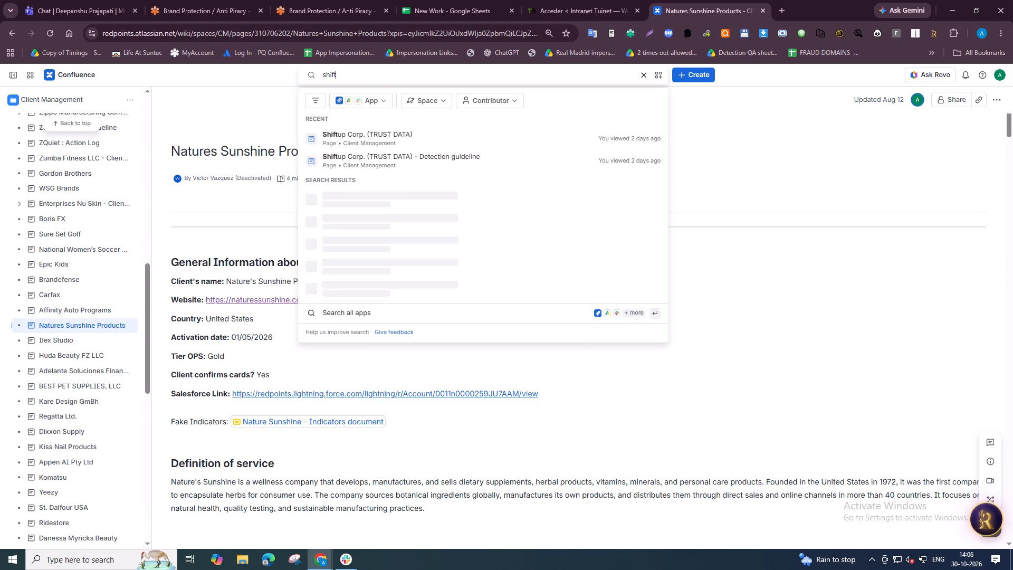
middle_click(409, 136)
left_click(415, 161)
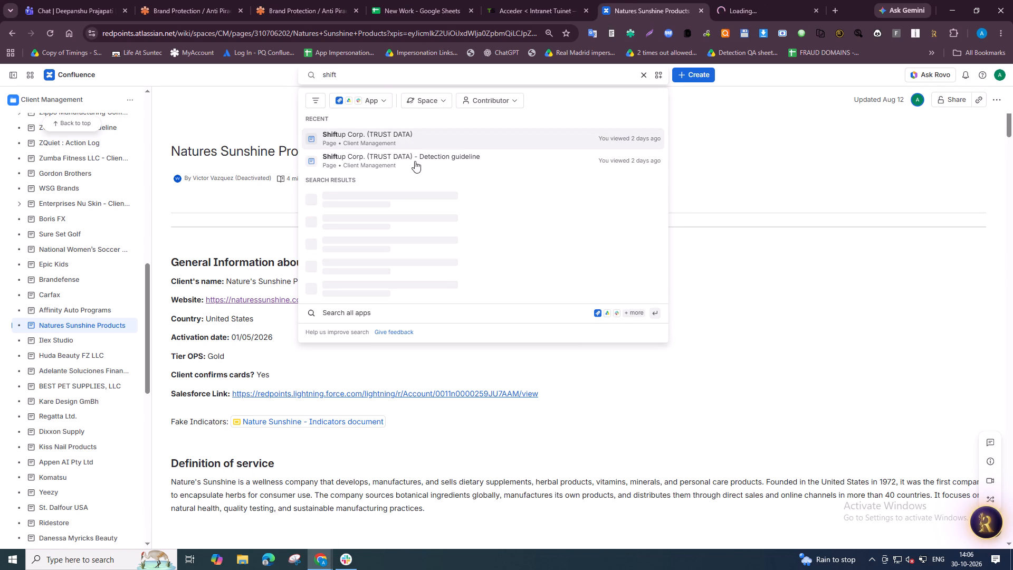
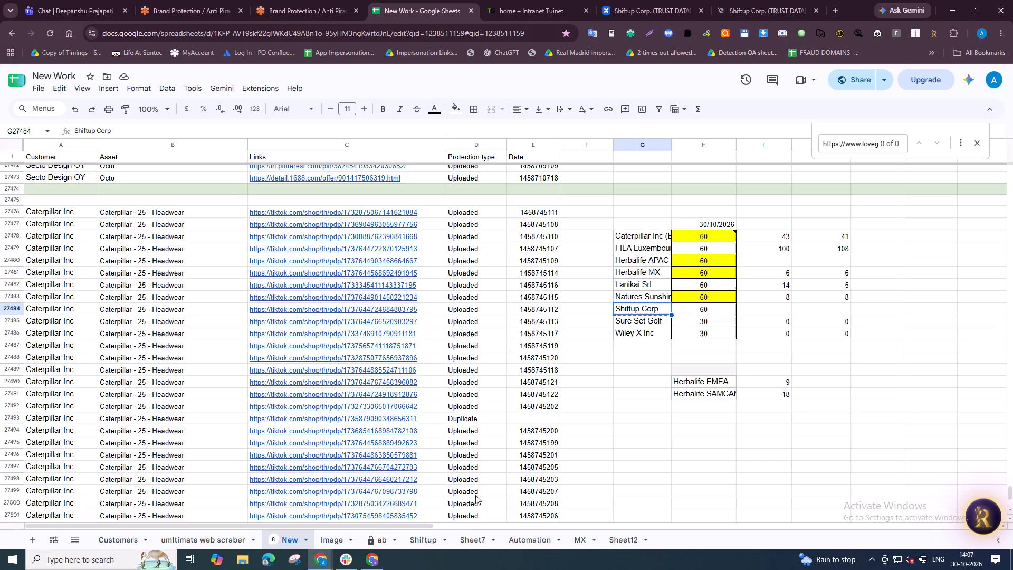
Open the Shiftup spreadsheet linked beside the Shitup entry on the ab sheet of New Work.
left_click(391, 541)
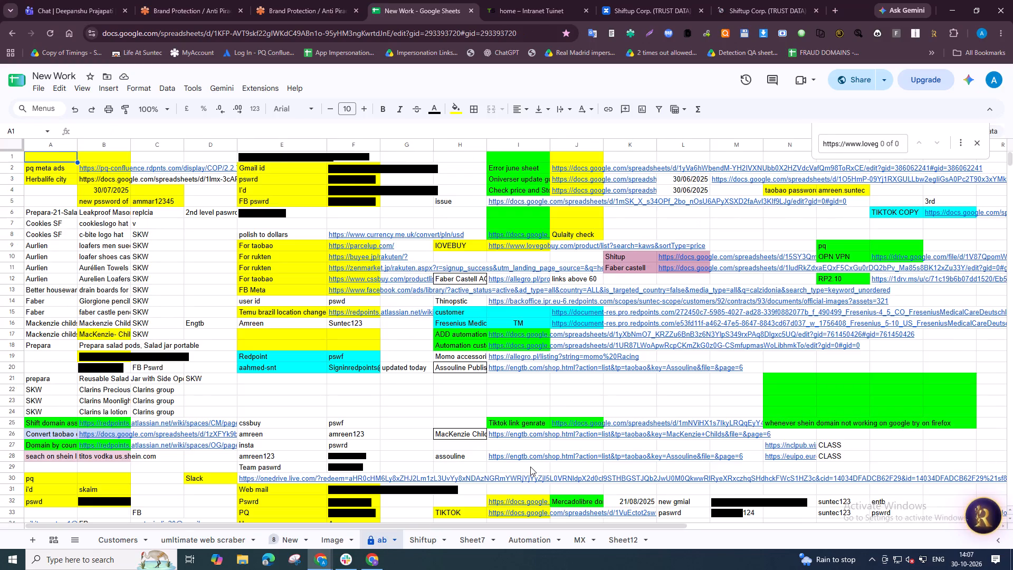
left_click(678, 261)
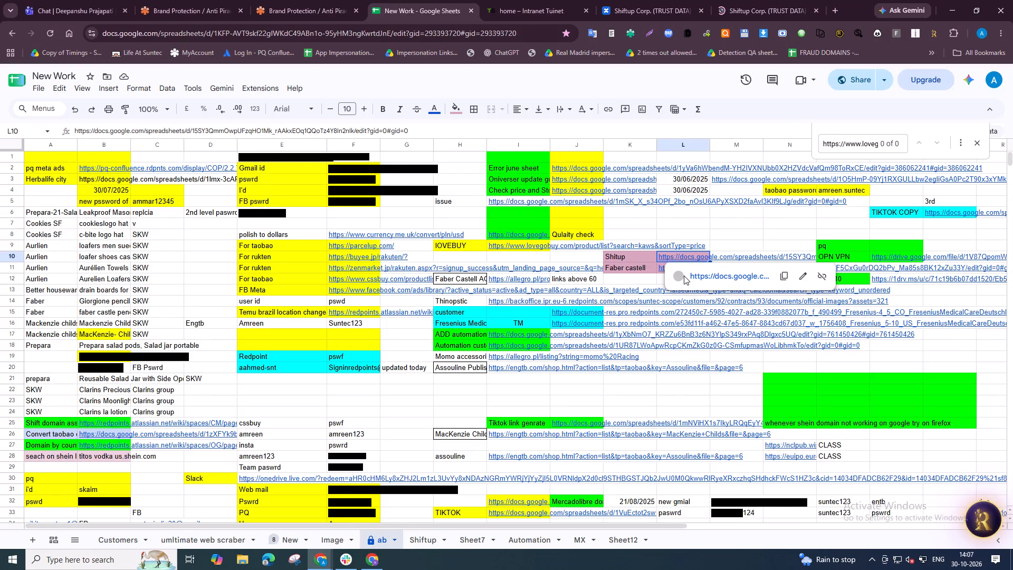
left_click(691, 275)
Return to the New sheet of New Work and go to the last filled row of the Customer column.
left_click_drag(363, 0, 369, 2)
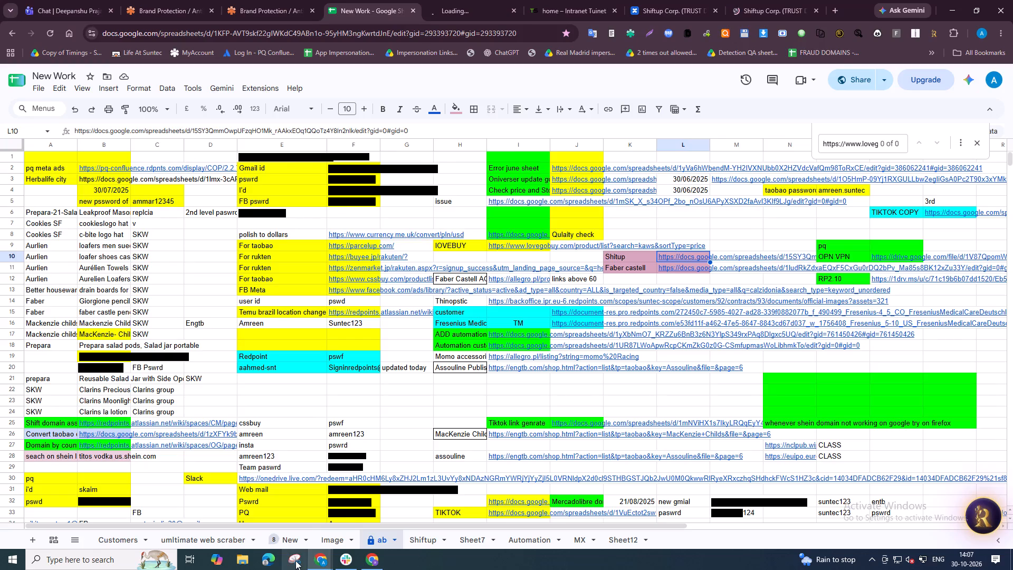
left_click(305, 544)
left_click(338, 418)
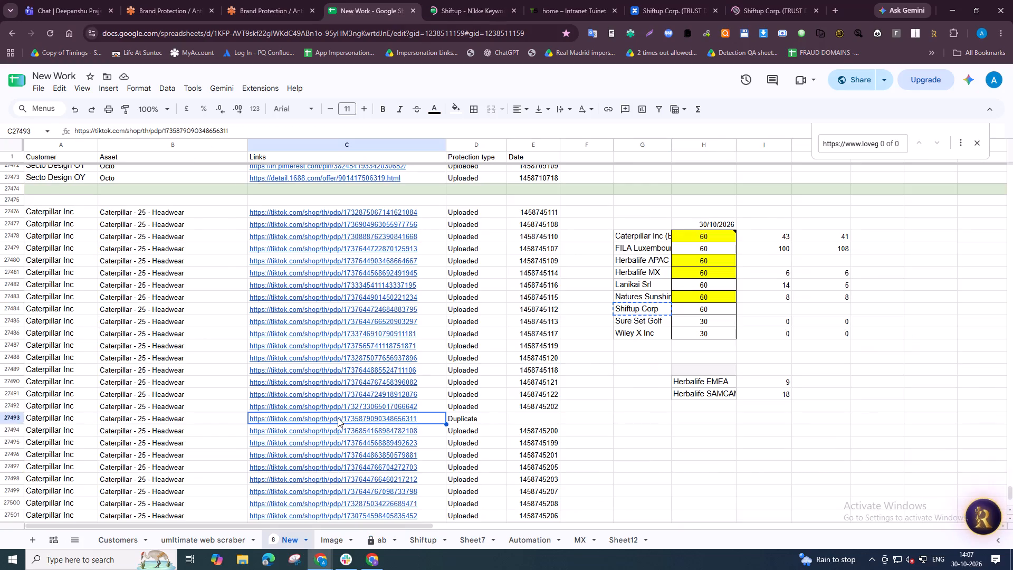
key("ctrl+End")
key("ctrl+Left")
key("ctrl+Left")
key("ctrl+End")
key("ctrl+Left")
key("ctrl+Left")
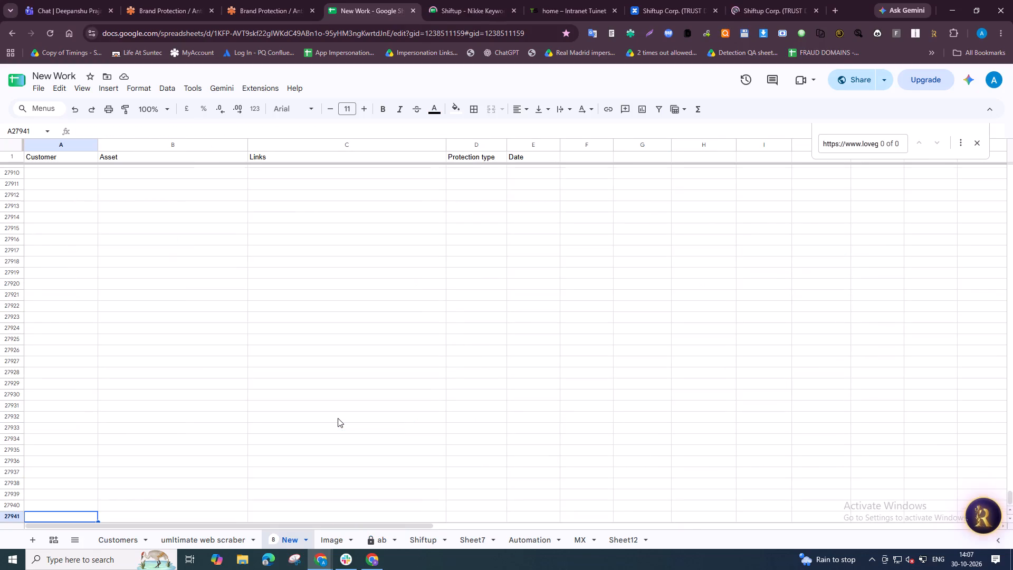
key("Left")
key("ctrl+Up")
left_click(338, 418)
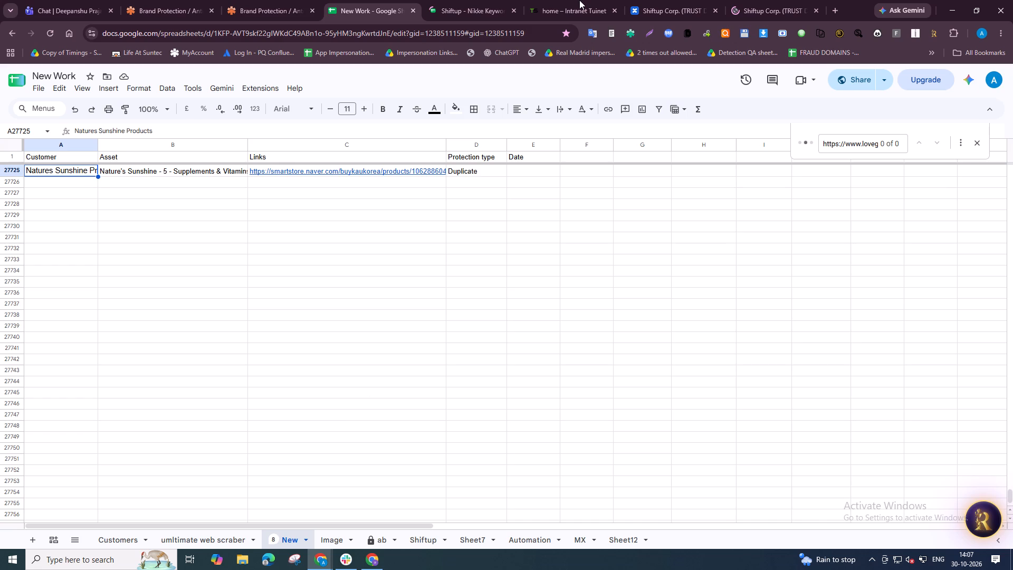
Open the Brand page of the Tuinet intranet.
left_click(579, 0)
left_click(523, 90)
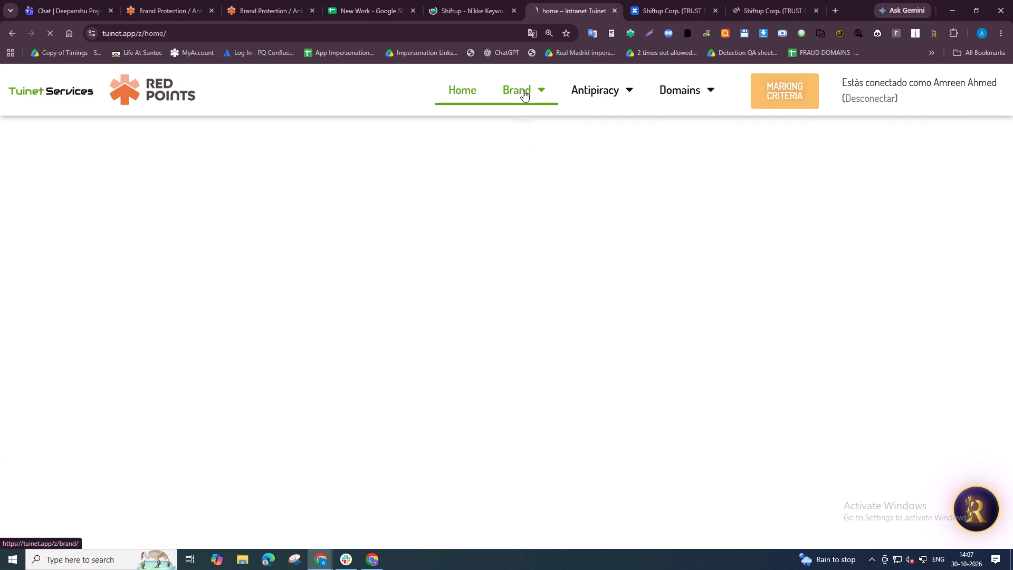
Search the Shiftup - Nikke Keywords sheet for "alice" and go through the matches to the NIKKE Alice row.
left_click(474, 0)
key("alt+Tab")
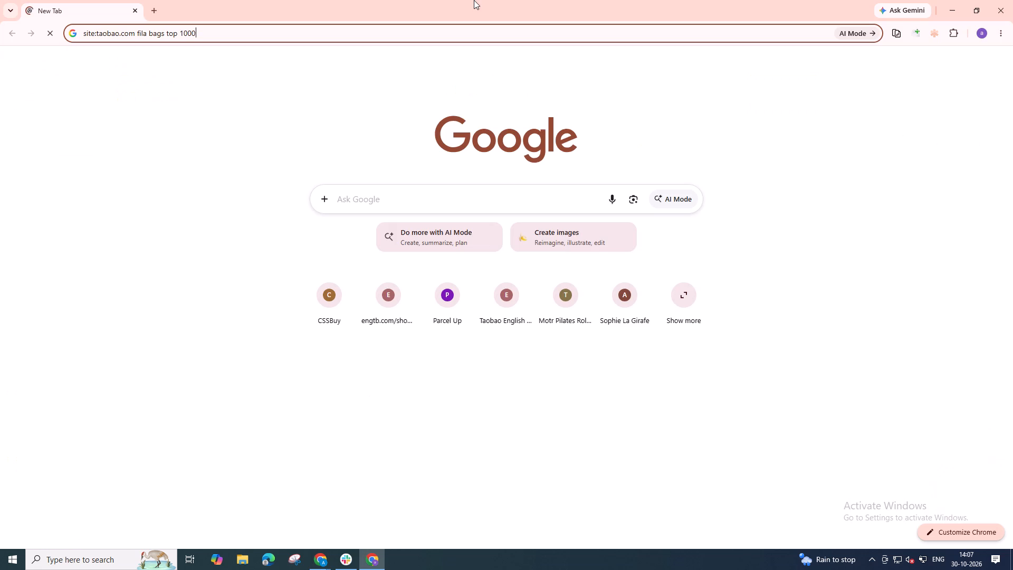
key("alt+Tab")
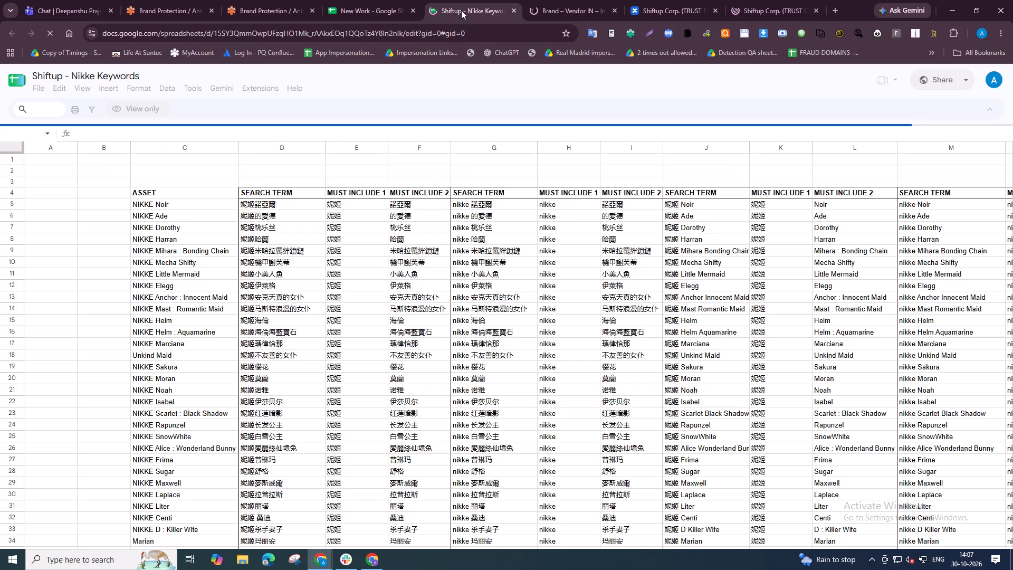
key("ctrl+f")
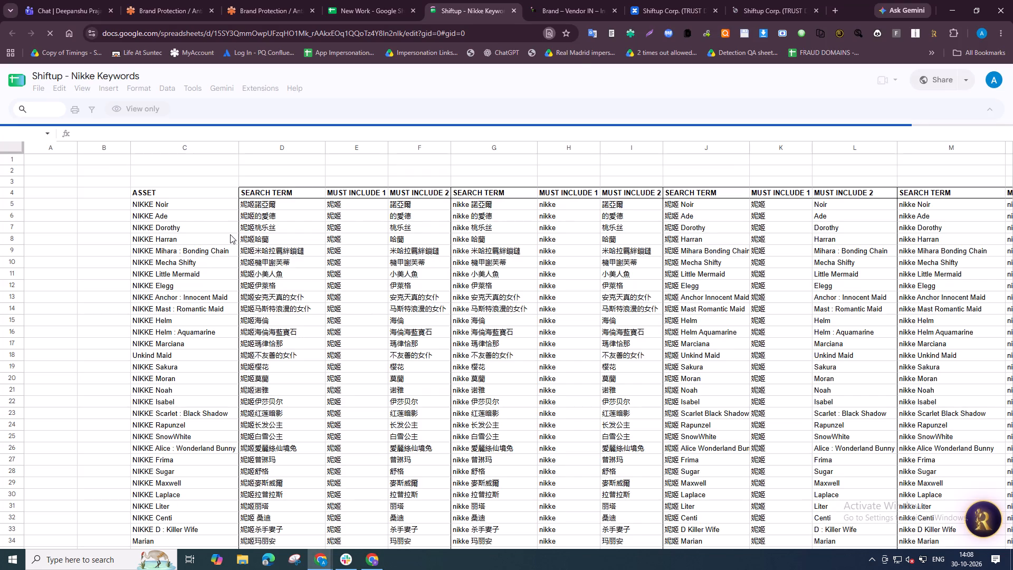
type("alice")
key("Return")
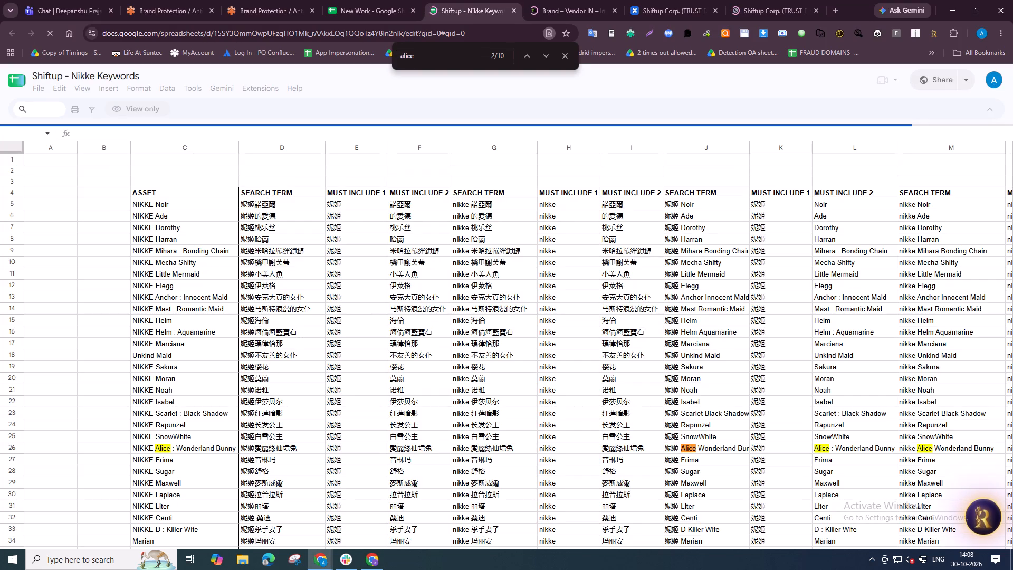
key("Return")
key("Return")
key("Return")
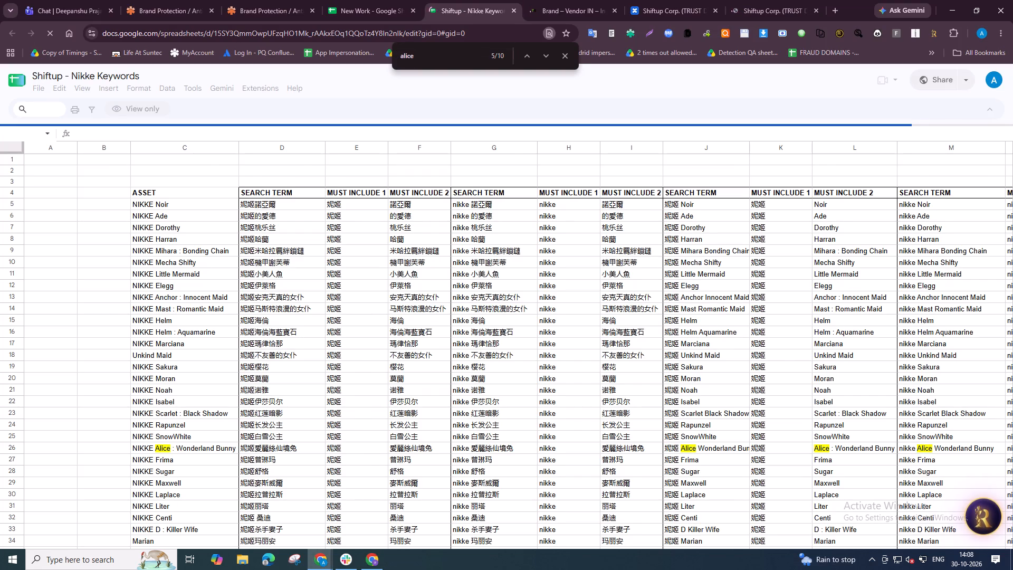
key("Return")
key("Return")
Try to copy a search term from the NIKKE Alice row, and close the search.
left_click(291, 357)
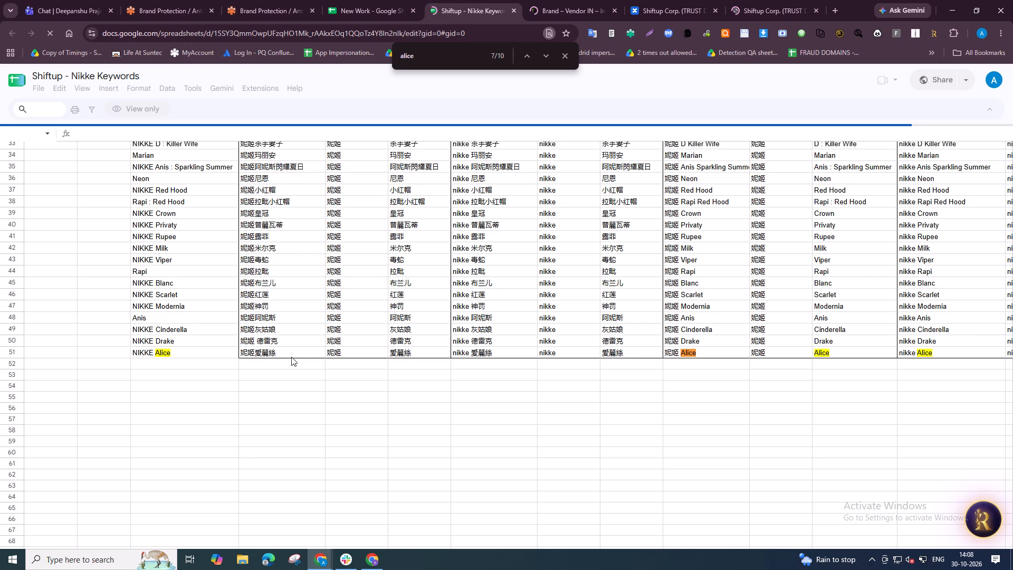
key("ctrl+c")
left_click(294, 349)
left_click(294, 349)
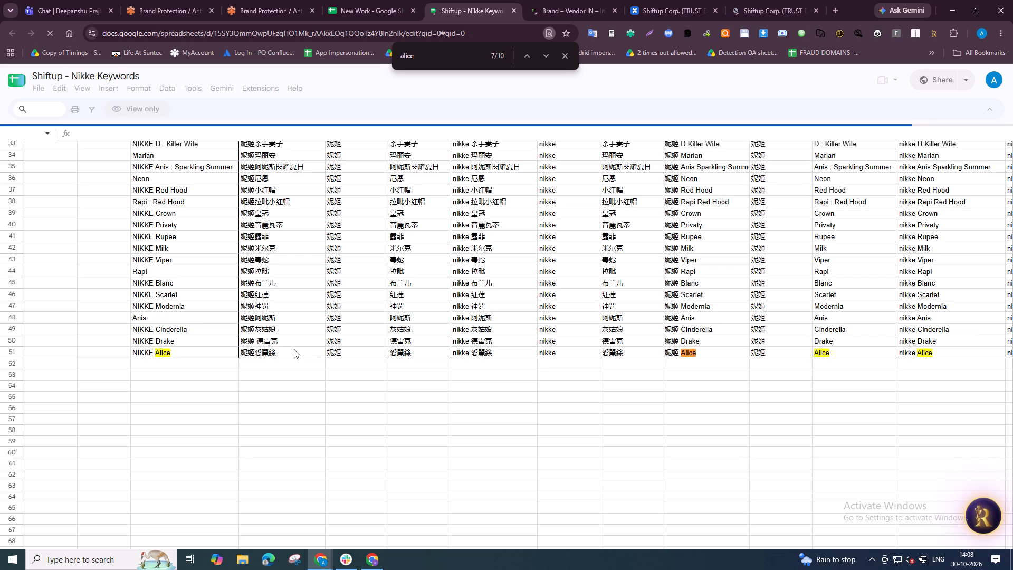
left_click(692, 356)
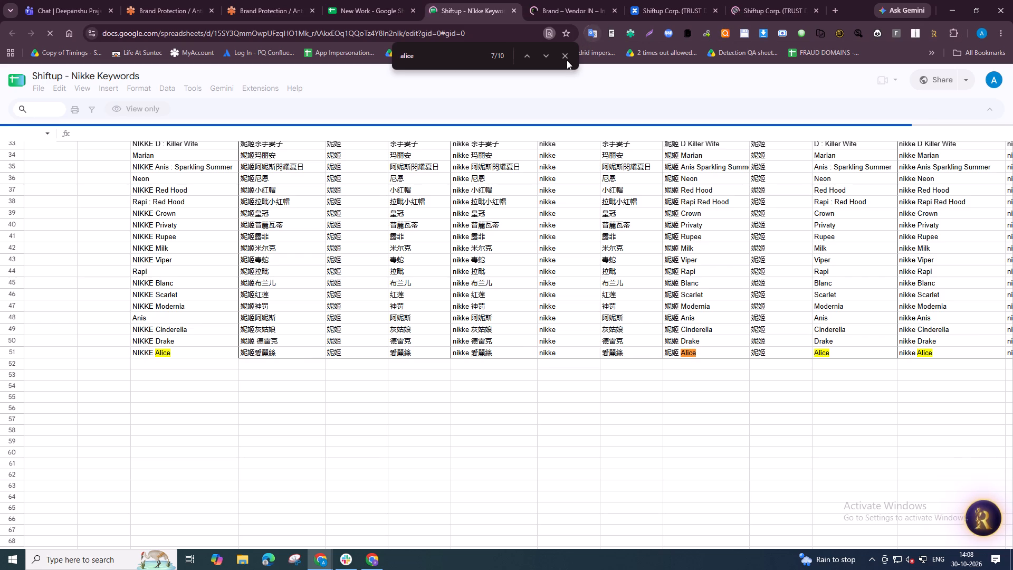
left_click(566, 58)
Copy the search term 妮姬 Alice from the NIKKE Alice row in column J.
scroll(577, 278, "down", 9)
scroll(684, 324, "down", 4)
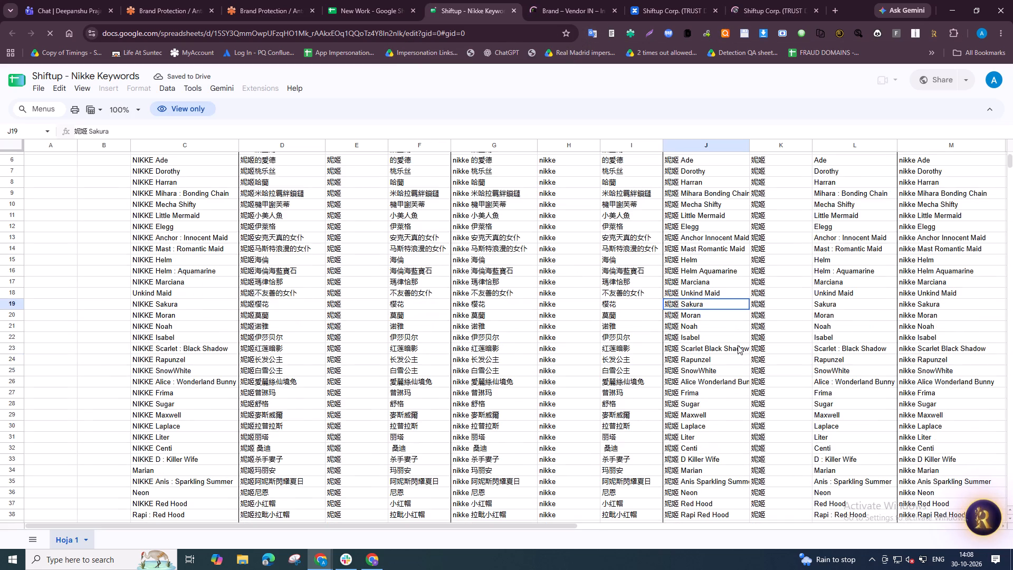
left_click(740, 345)
scroll(647, 282, "up", 6)
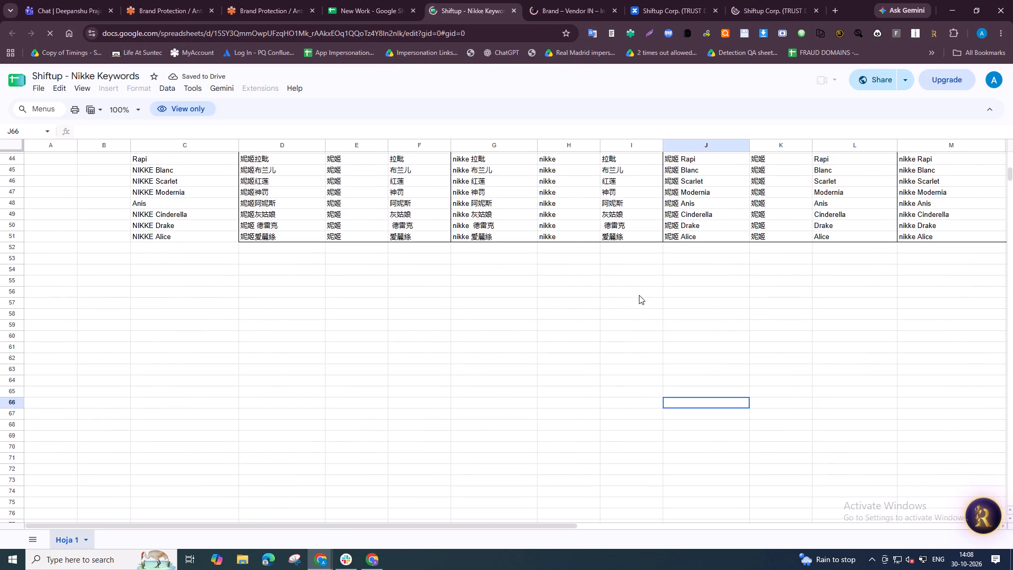
left_click(708, 345)
key("ctrl+c")
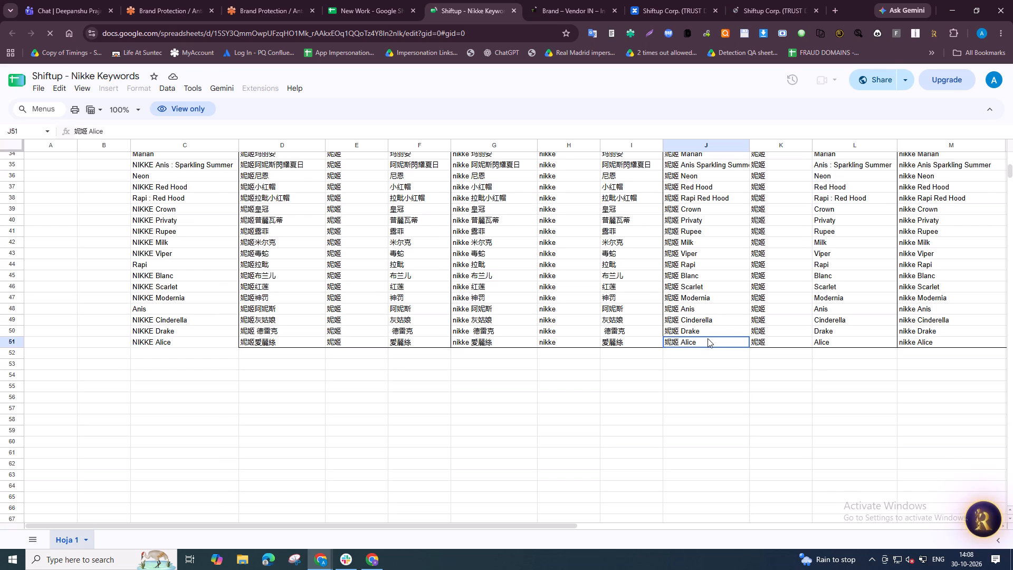
key("ctrl+c")
In the other Chrome window, replace "fila bags" in the query and search Google for "site:taobao.com 妮姬 Alice top 1000".
key("alt+Tab")
double_click(141, 32)
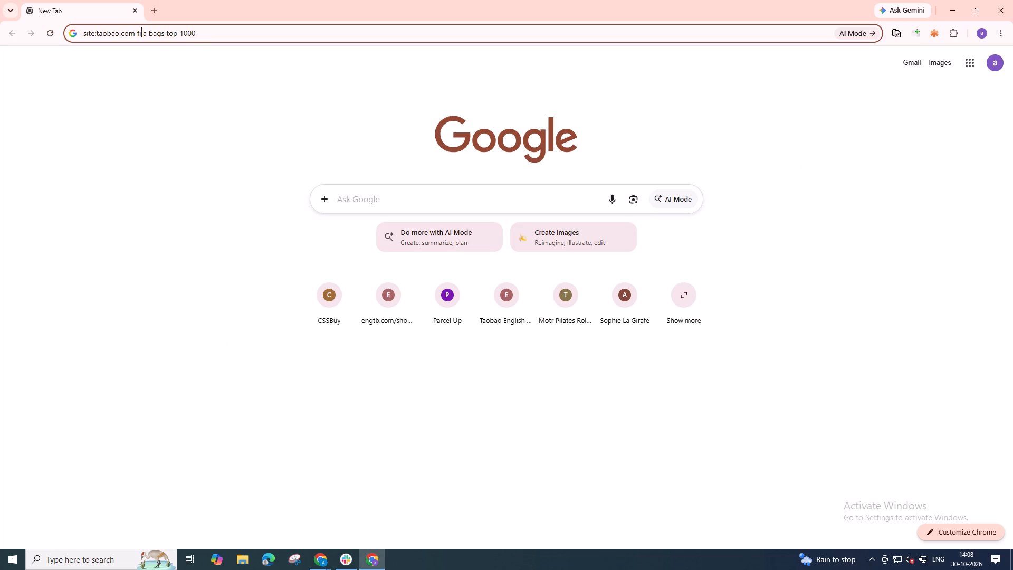
left_click(168, 32, "shift")
key("ctrl+v")
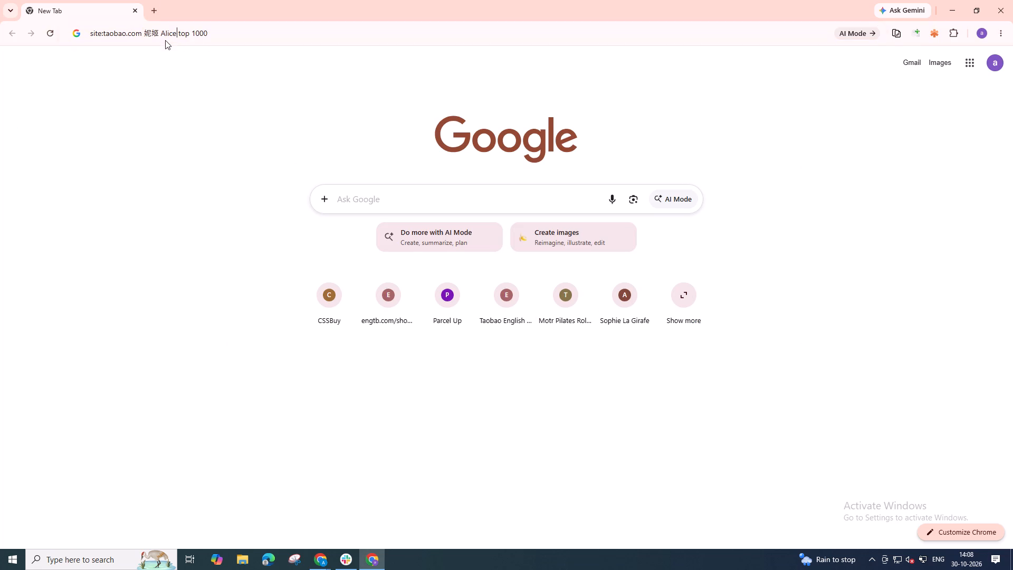
key("Return")
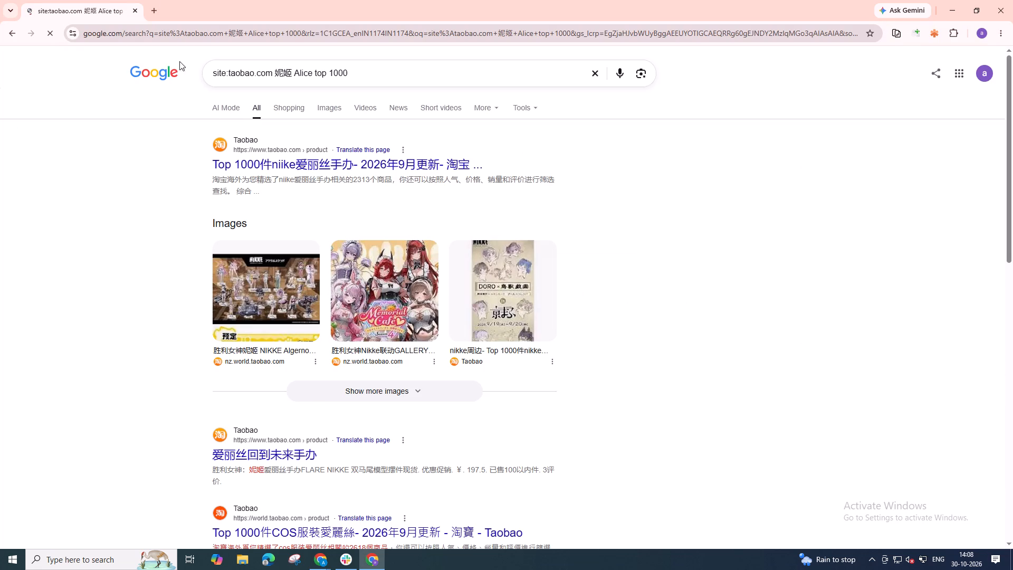
Expand the image results and open the Taobao 愛麗絲勝利女神 product page in a new tab.
left_click(407, 381)
scroll(388, 372, "down", 3)
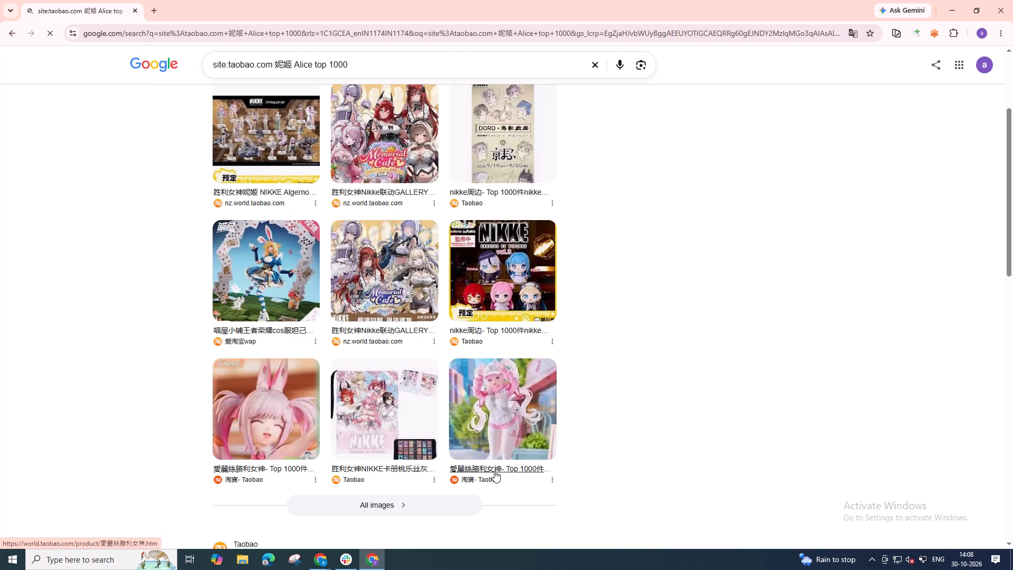
middle_click(494, 471)
left_click(188, 0)
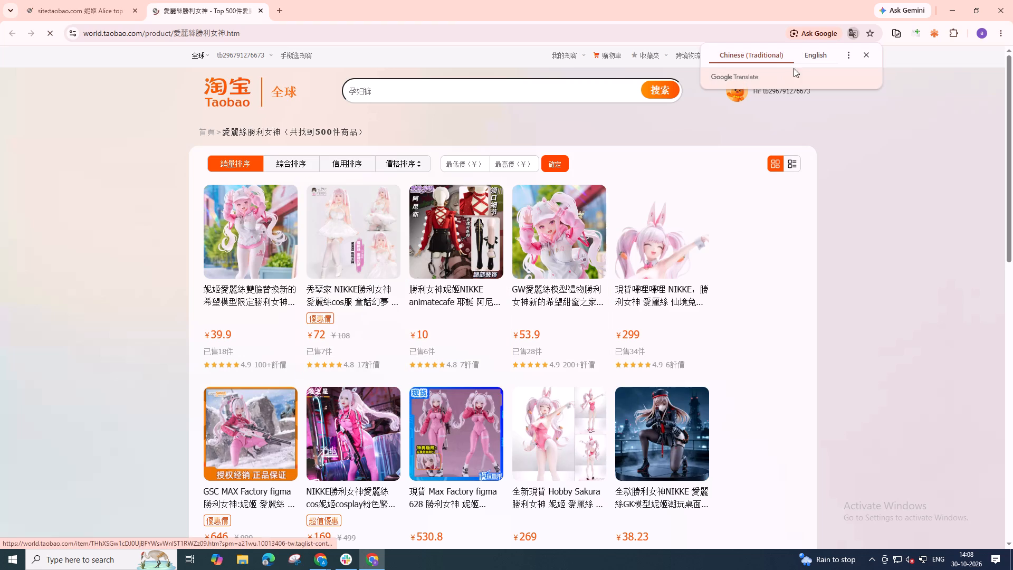
Translate the Taobao product page into English and switch its products to list view.
left_click(814, 58)
left_click(869, 56)
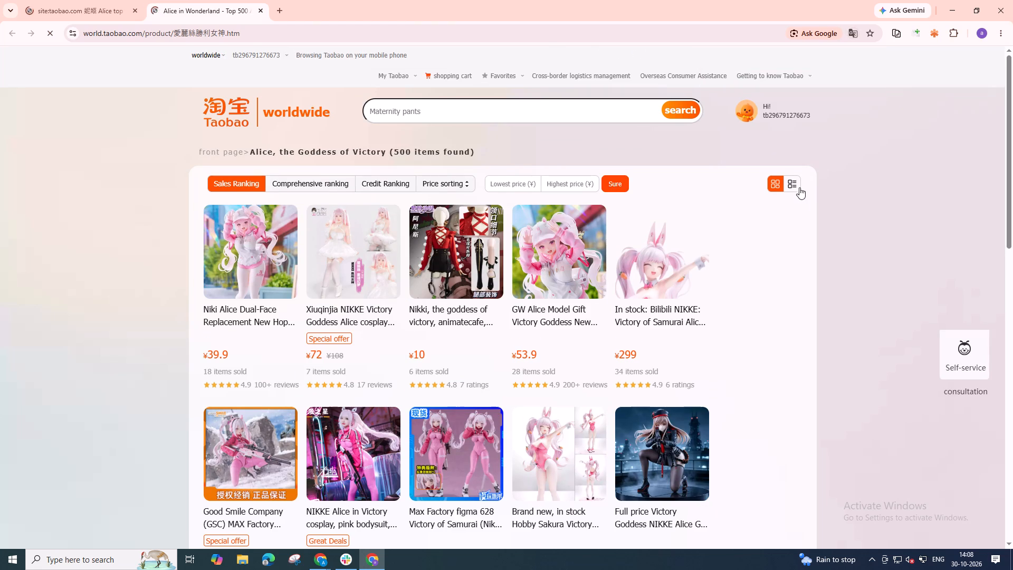
left_click(798, 185)
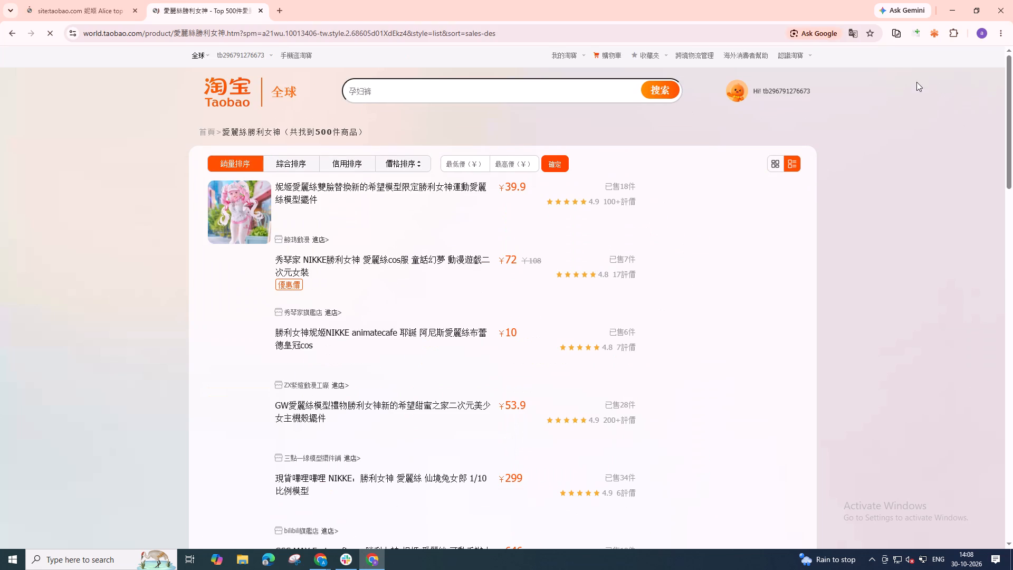
Open the RedPoints IPR Plugin and stop its current task.
left_click(929, 39)
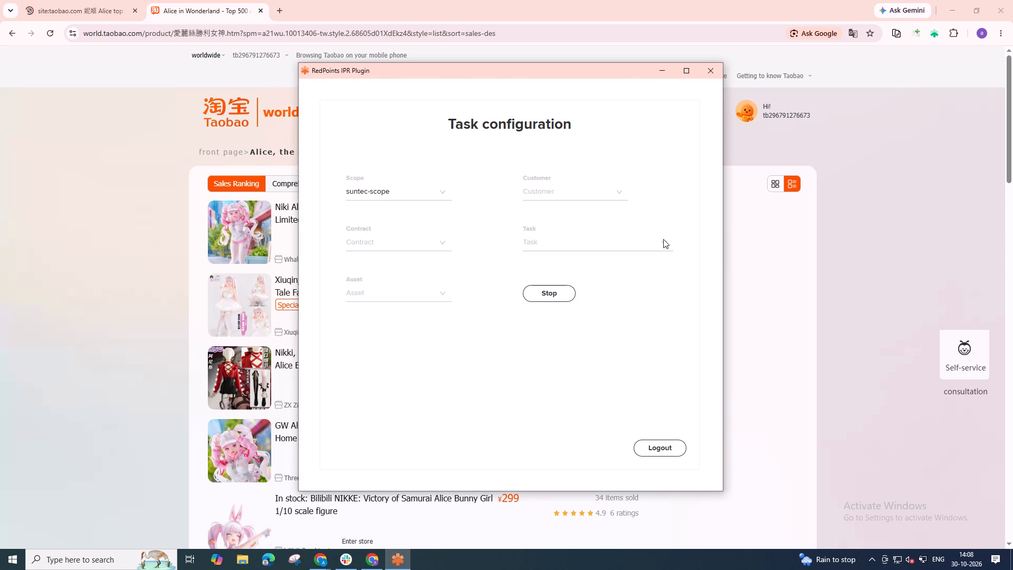
left_click(523, 302)
left_click(539, 291)
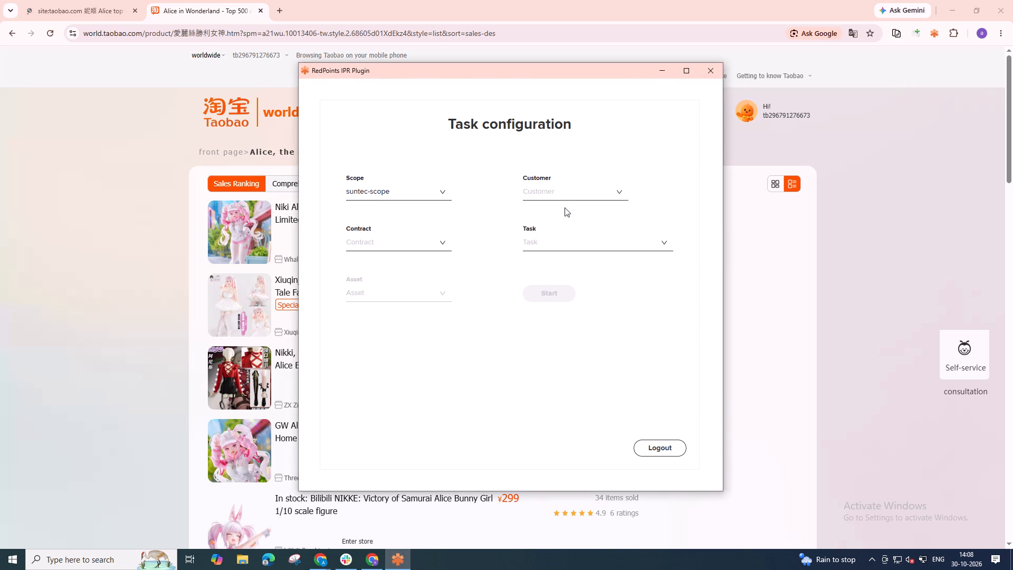
Start a Detection task for customer Shiftup Corp with the Brand Protection contract and the asset NIKKE Alice.
left_click(567, 193)
type("shift")
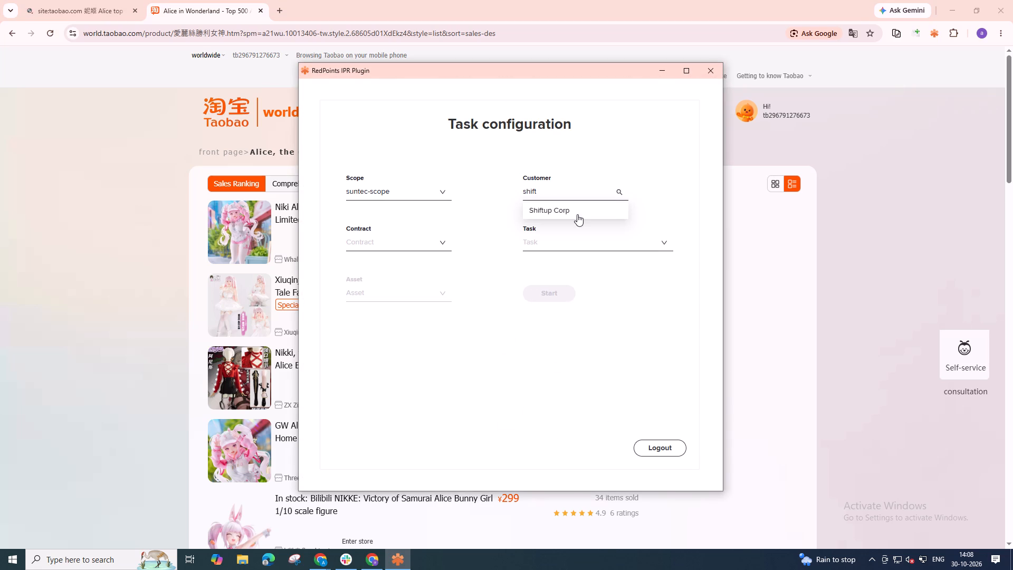
left_click(577, 214)
left_click(577, 237)
left_click(563, 277)
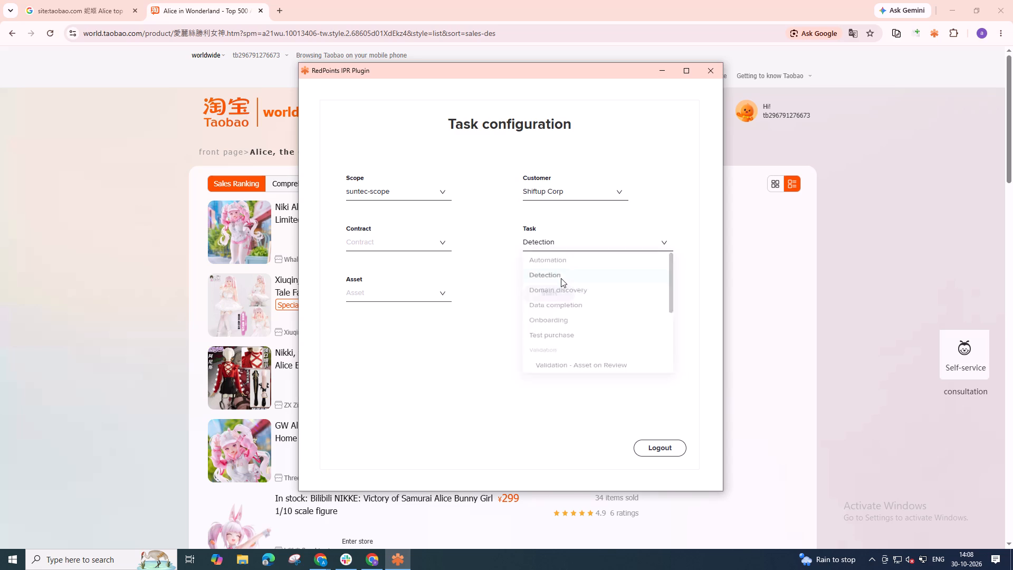
left_click(429, 245)
left_click(418, 260)
left_click(416, 299)
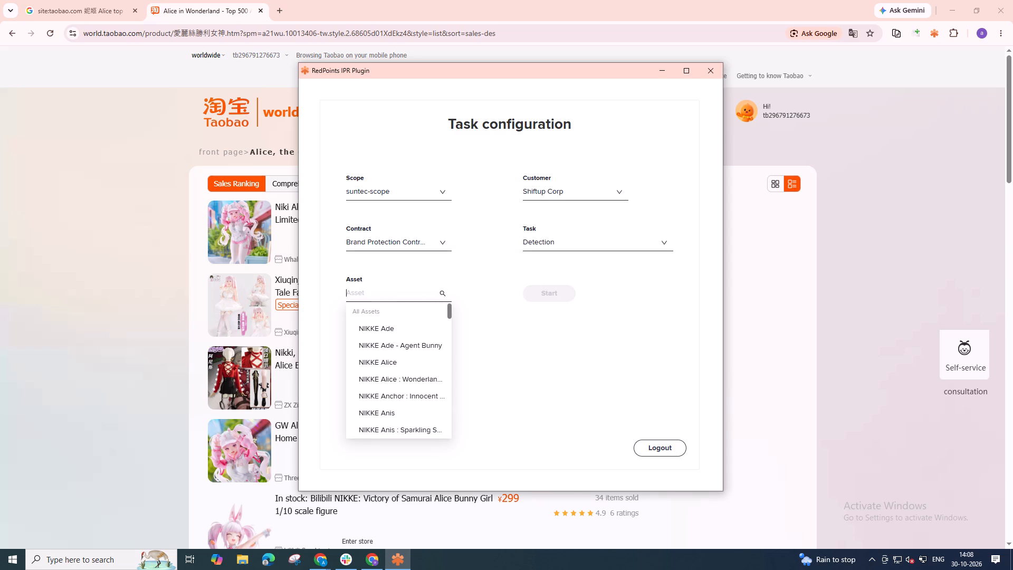
type("alice")
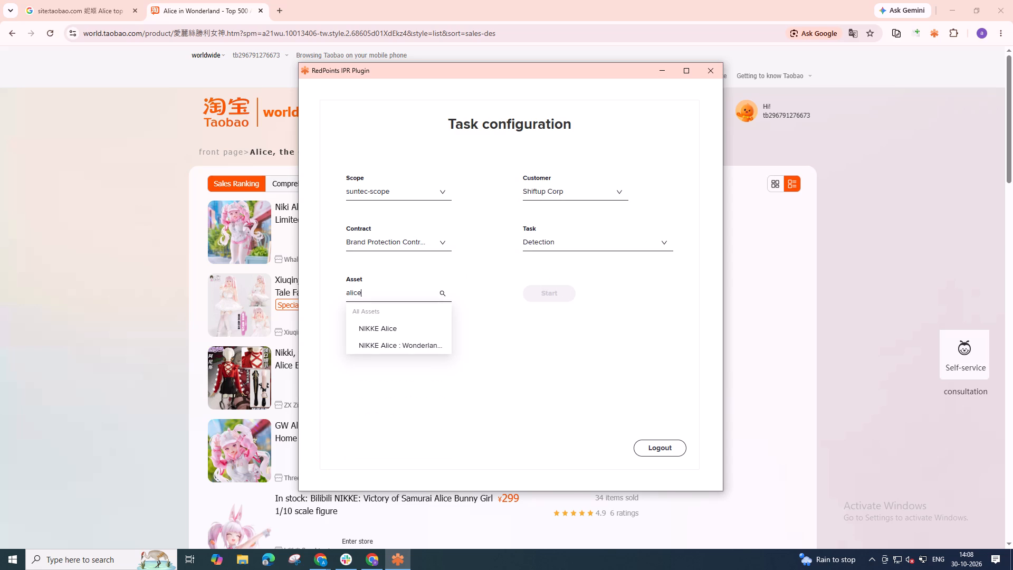
left_click(402, 327)
left_click(555, 292)
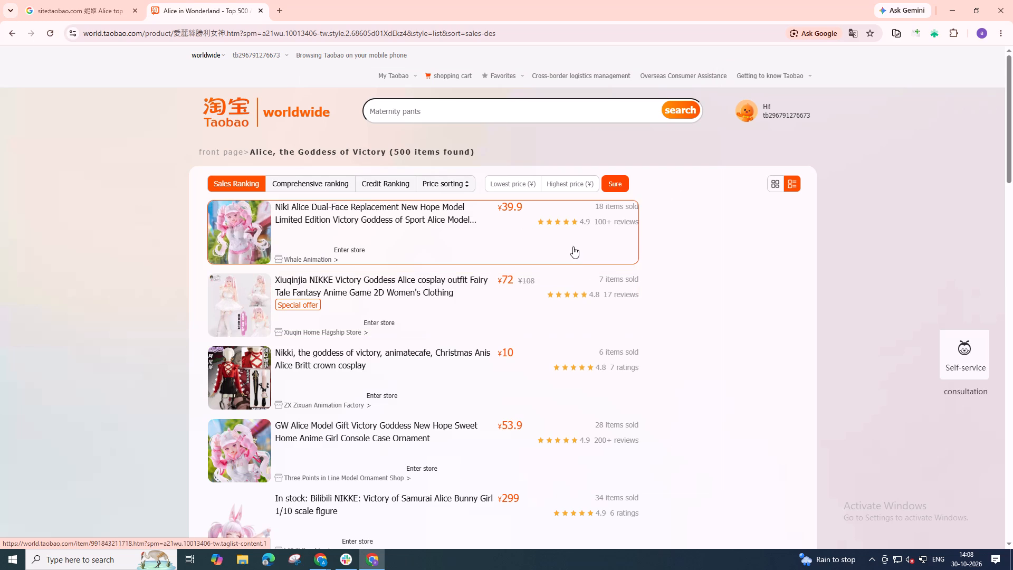
Examine the Taobao listings for Alice, the Goddess of Victory, for products not yet highlighted by the detection plugin.
scroll(577, 283, "down", 3)
scroll(595, 321, "up", 3)
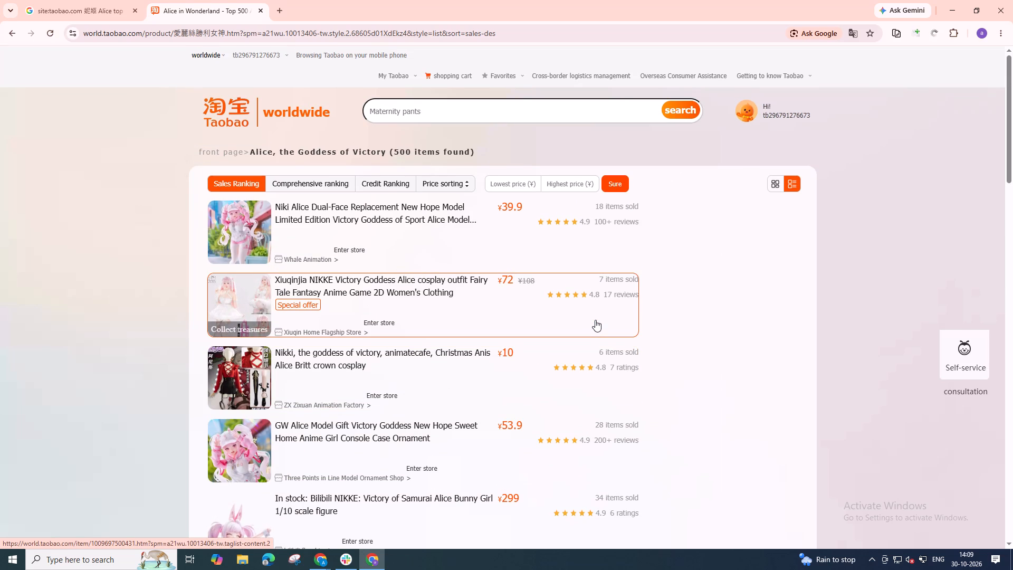
scroll(595, 320, "down", 7)
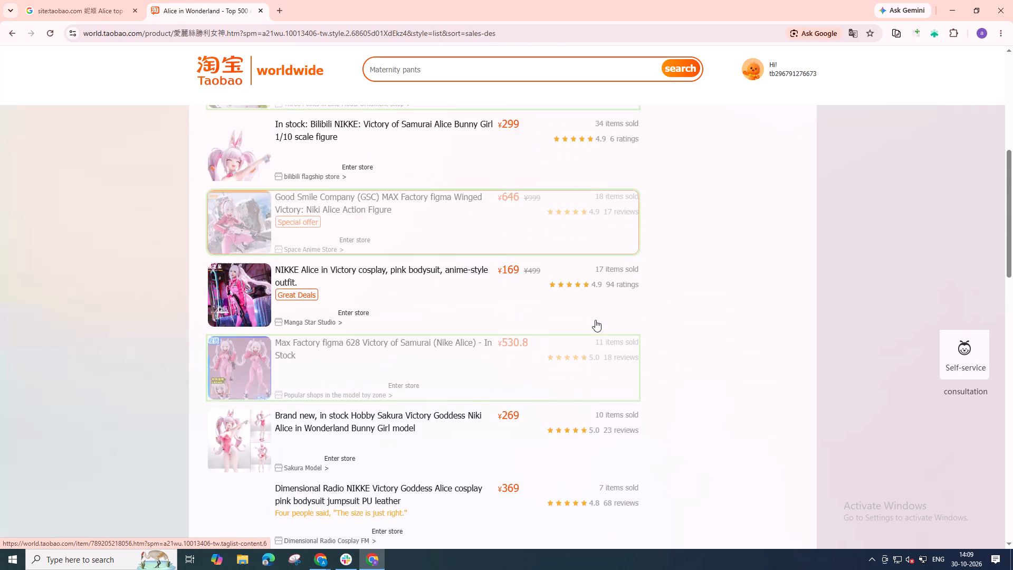
scroll(595, 320, "down", 5)
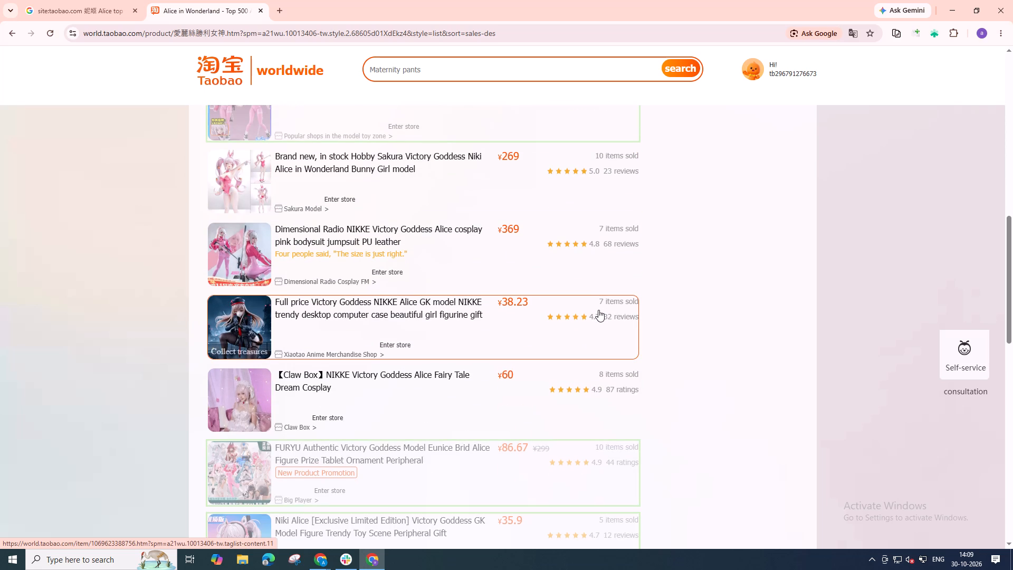
scroll(598, 310, "down", 7)
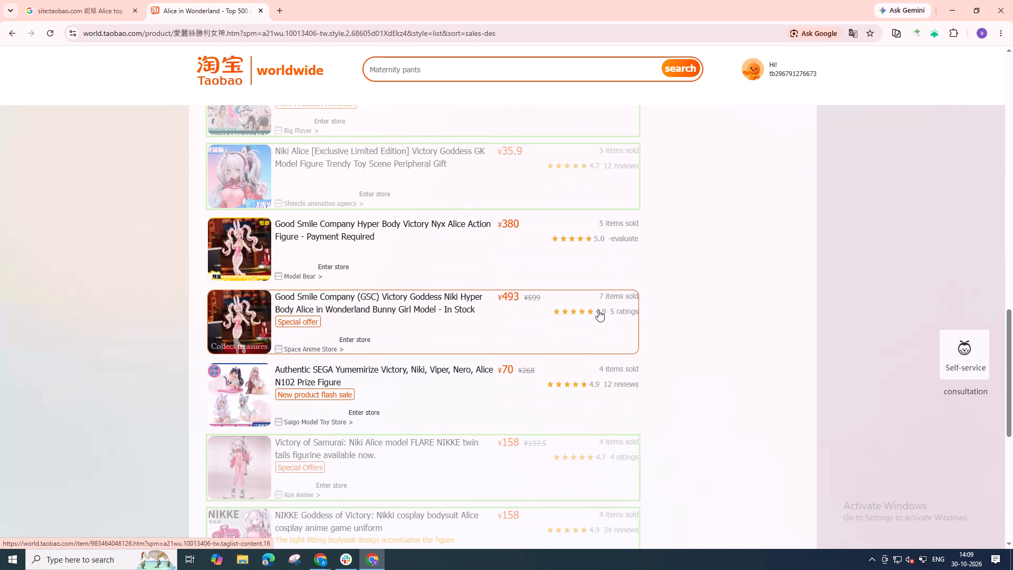
scroll(598, 310, "down", 7)
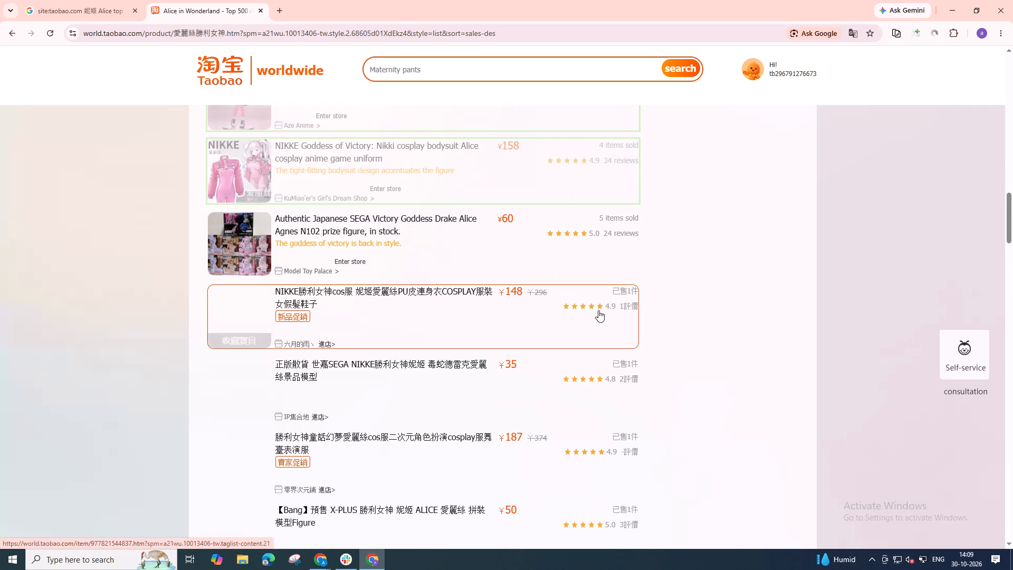
scroll(598, 310, "down", 3)
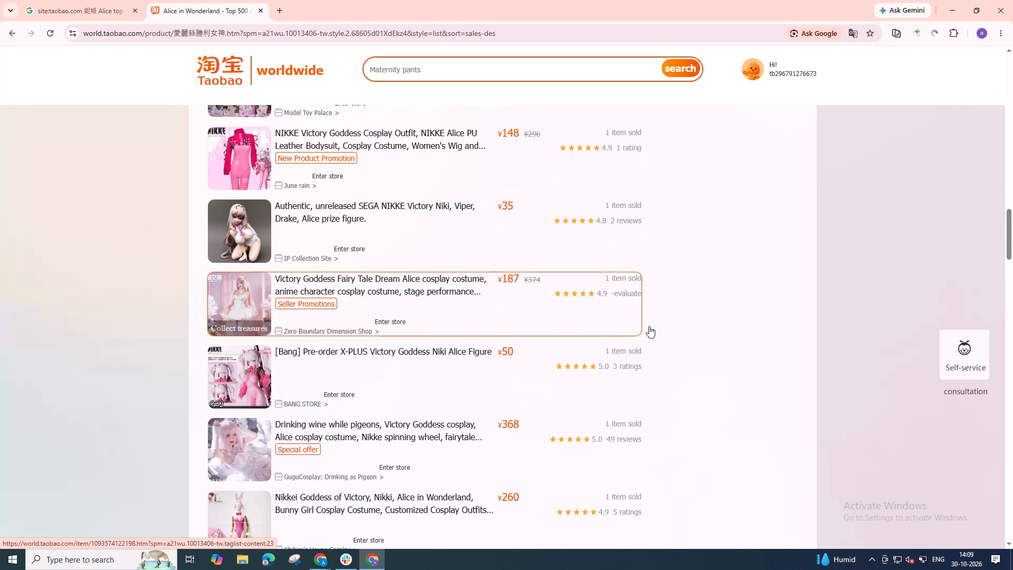
scroll(704, 343, "down", 4)
scroll(711, 345, "up", 1)
scroll(711, 344, "down", 2)
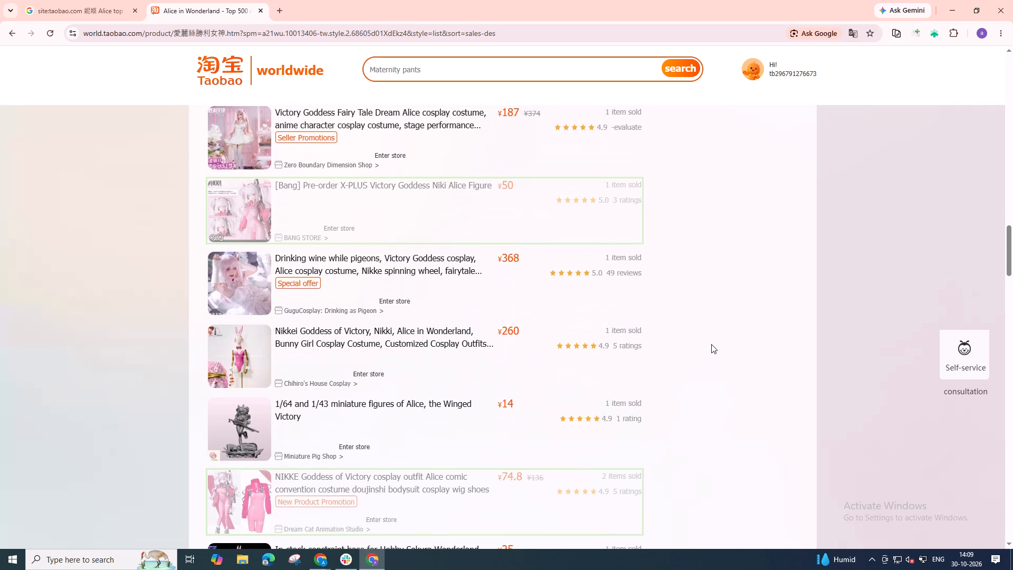
scroll(711, 344, "down", 9)
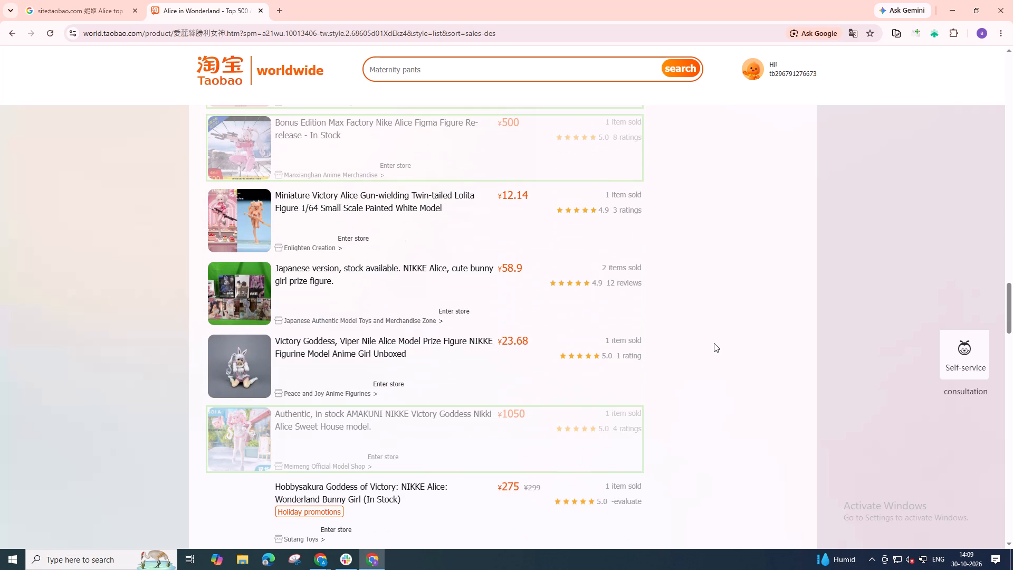
View the full-size image of the Miniature Victory Alice Gun-wielding figure listing in a separate tab, then close it.
right_click(249, 216)
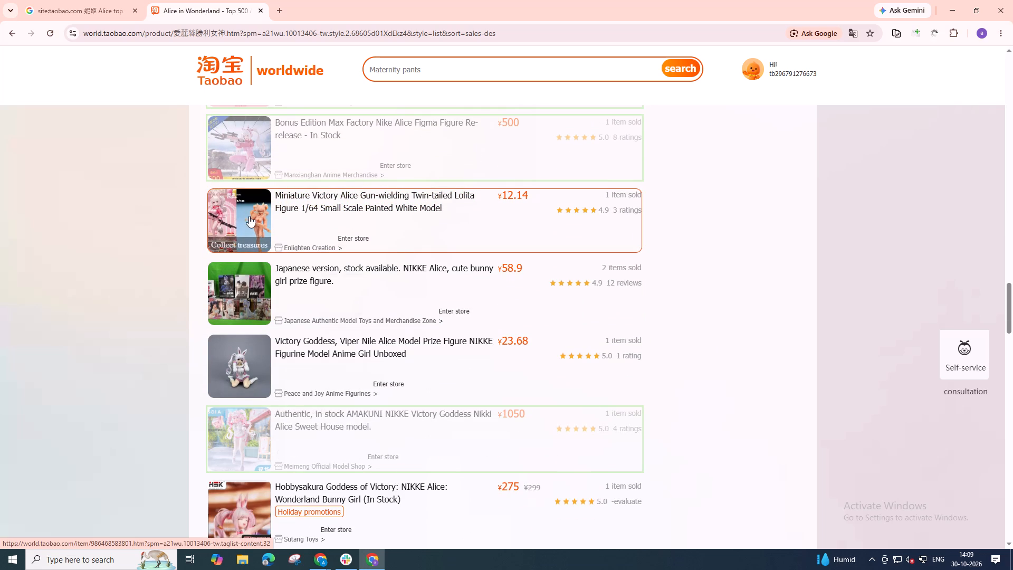
left_click(322, 365)
left_click(360, 0)
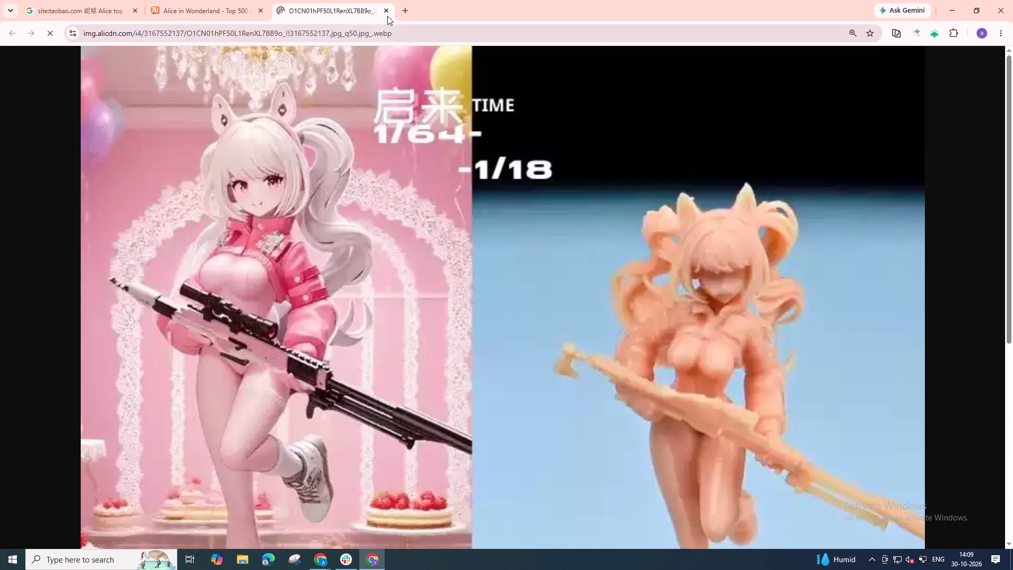
left_click(387, 13)
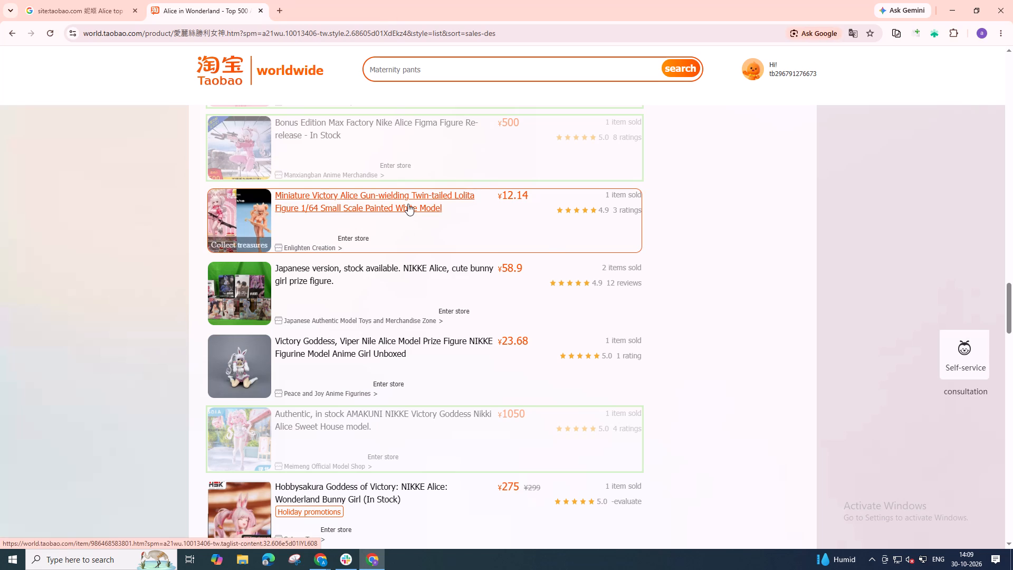
Copy the Miniature Victory Alice Gun-wielding figure listing's link into cell C27729 of the New Work spreadsheet.
right_click(408, 204)
left_click(448, 319)
key("alt+Tab")
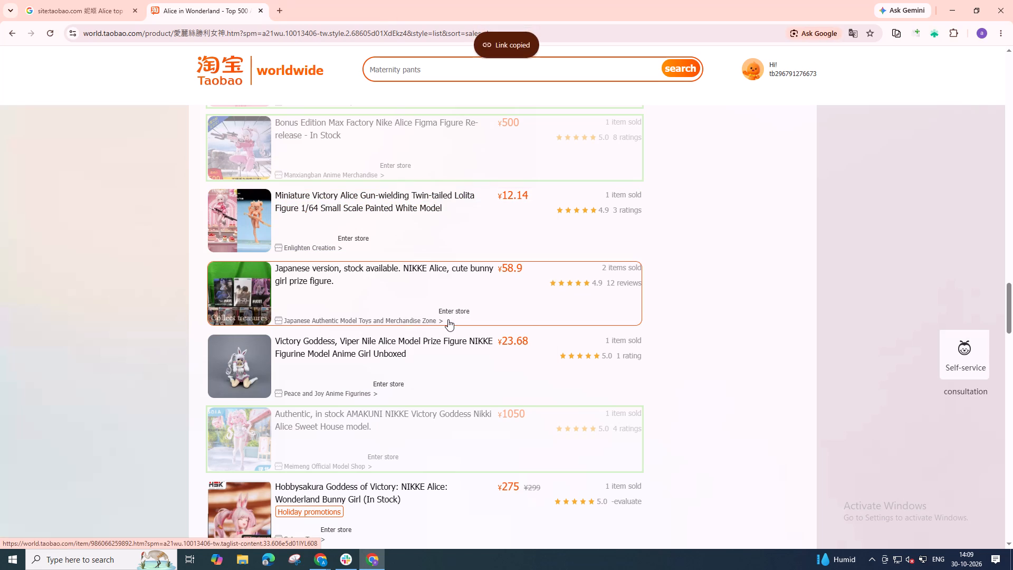
left_click(409, 0)
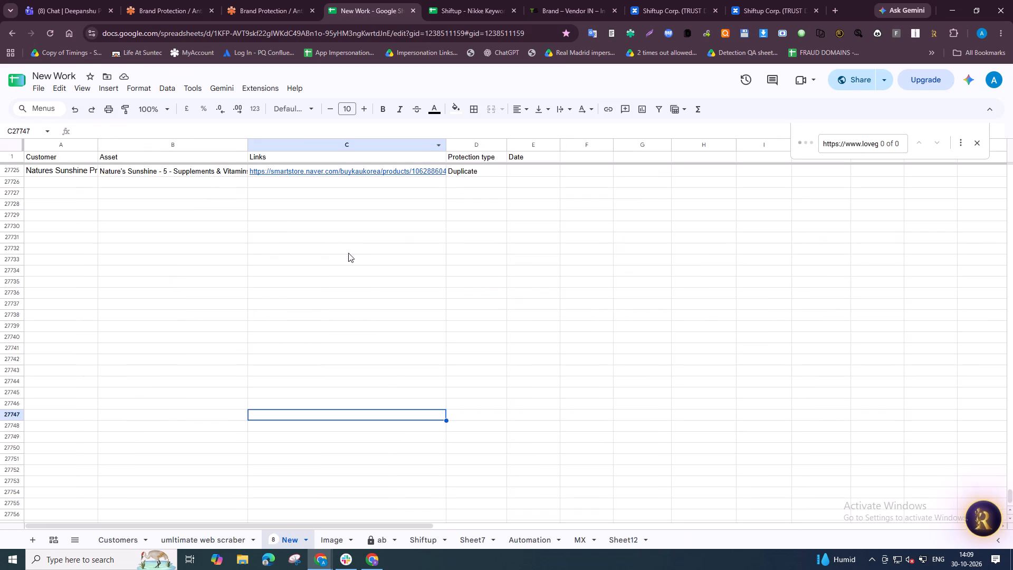
left_click(348, 220)
key("ctrl+v")
Copy the New Bilibili GSAS Nendoroid NIKKE Alice listing's link into cell C27731 of the New Work spreadsheet.
left_click(353, 237)
key("alt+Tab")
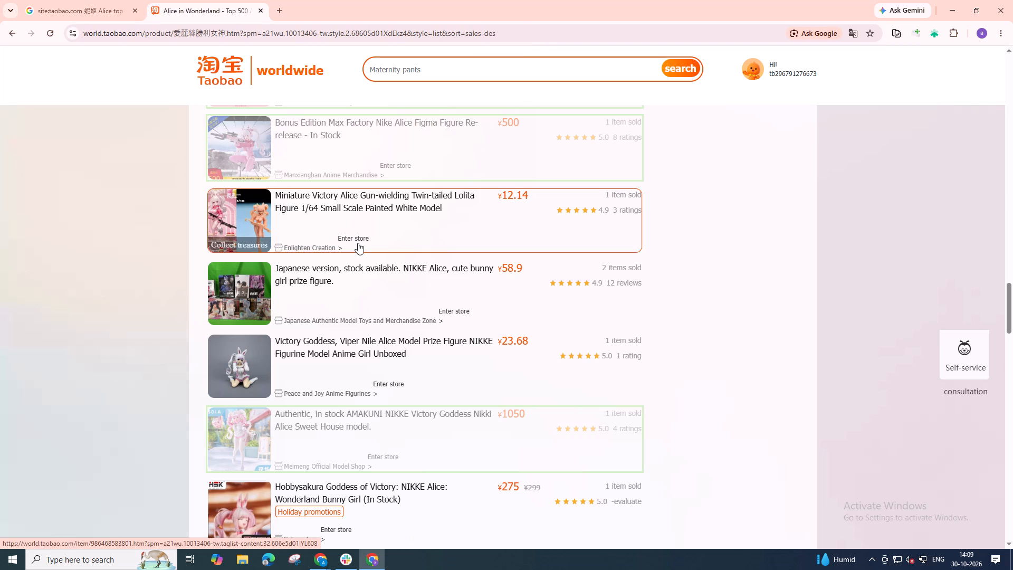
scroll(356, 249, "down", 5)
scroll(609, 262, "down", 5)
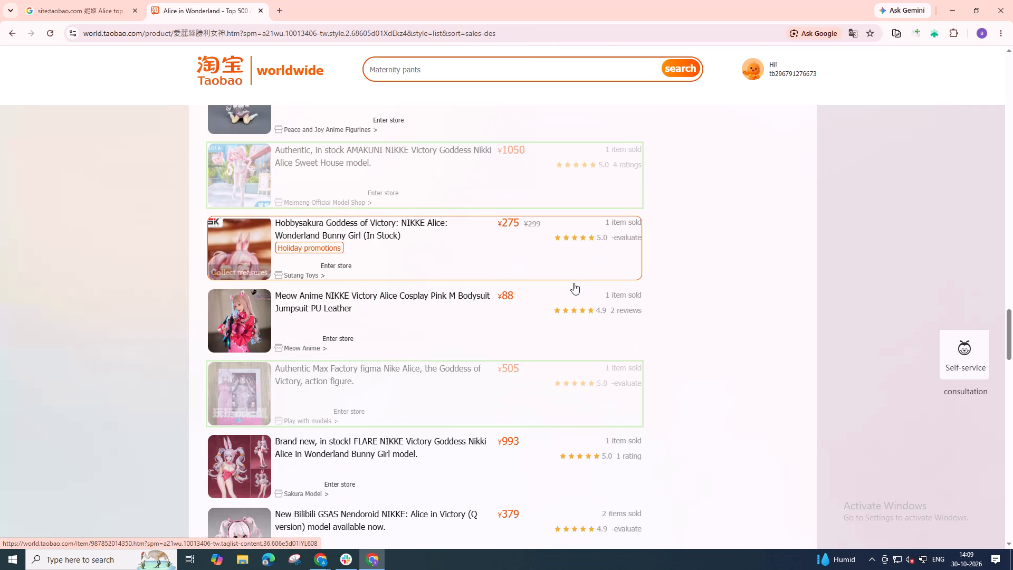
right_click(376, 265)
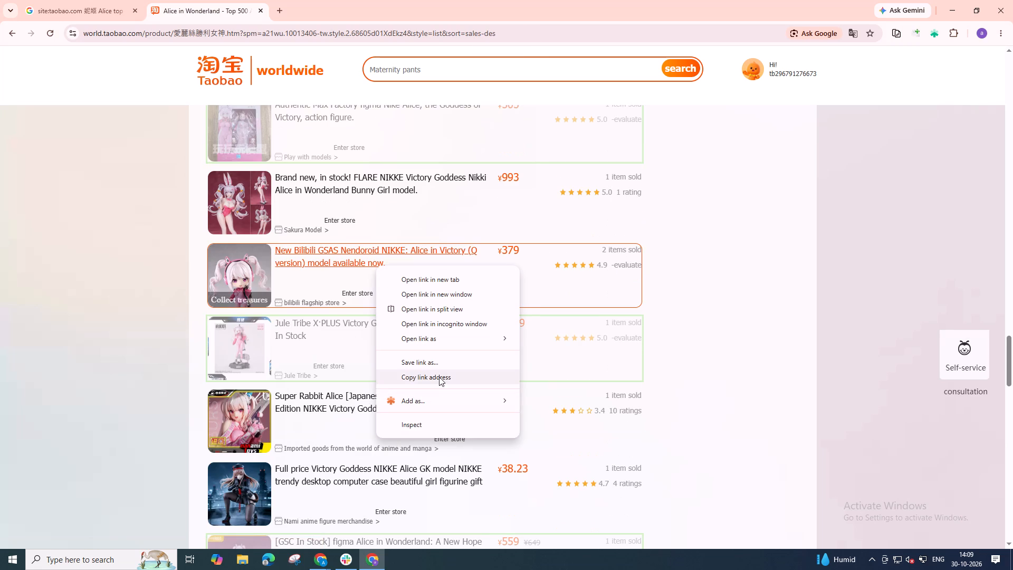
left_click(439, 377)
key("alt+Tab")
key("ctrl+v")
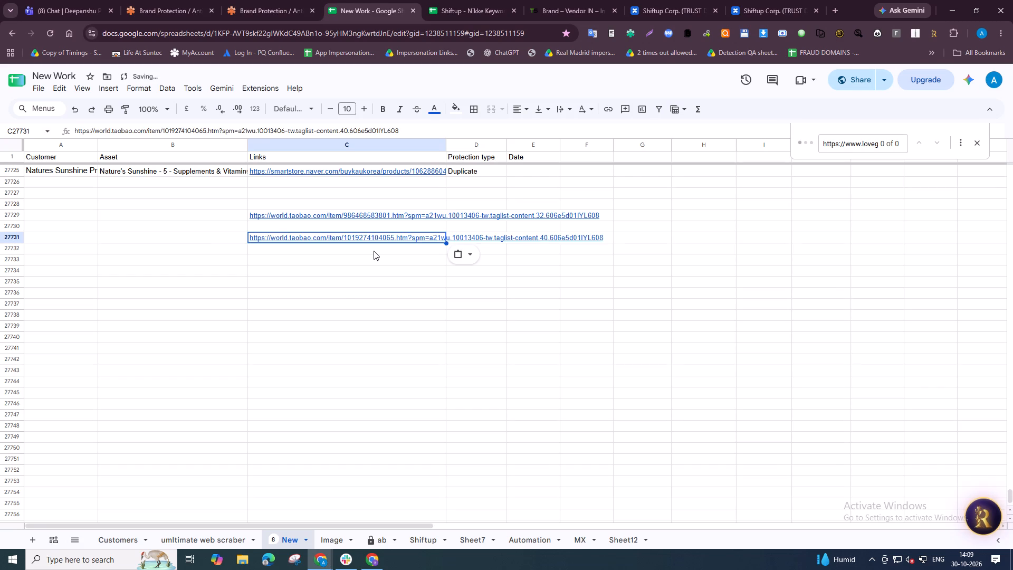
Return to the Taobao results and examine further Alice listings for figures and cosplay outfits.
key("alt+Tab")
scroll(385, 291, "down", 6)
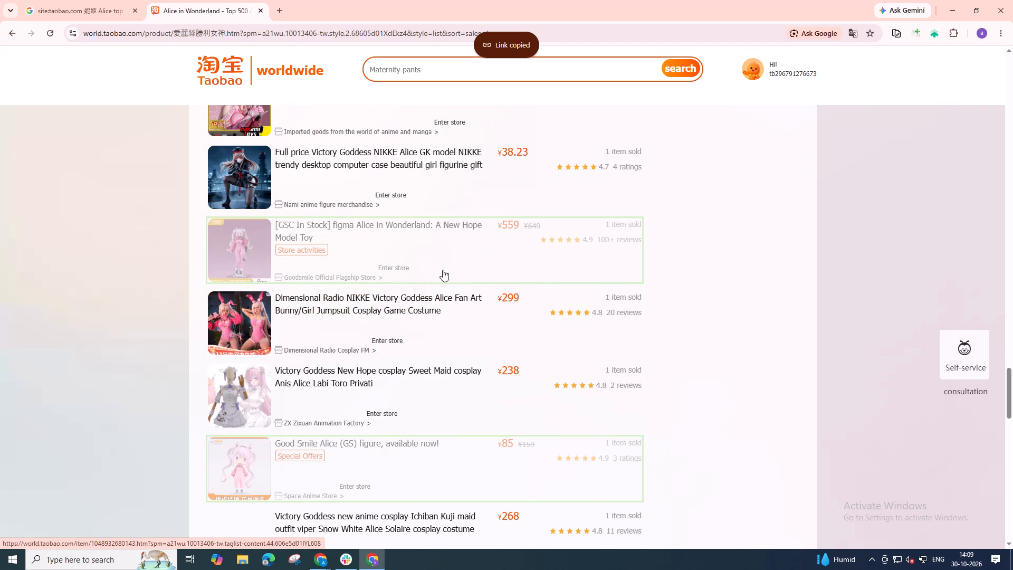
scroll(472, 266, "down", 6)
scroll(468, 339, "down", 5)
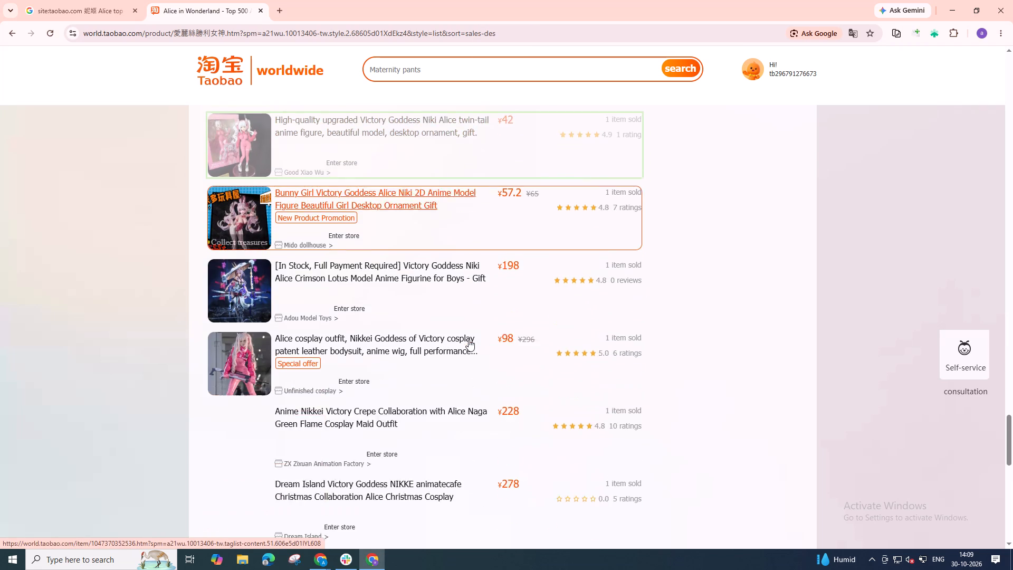
scroll(485, 302, "down", 5)
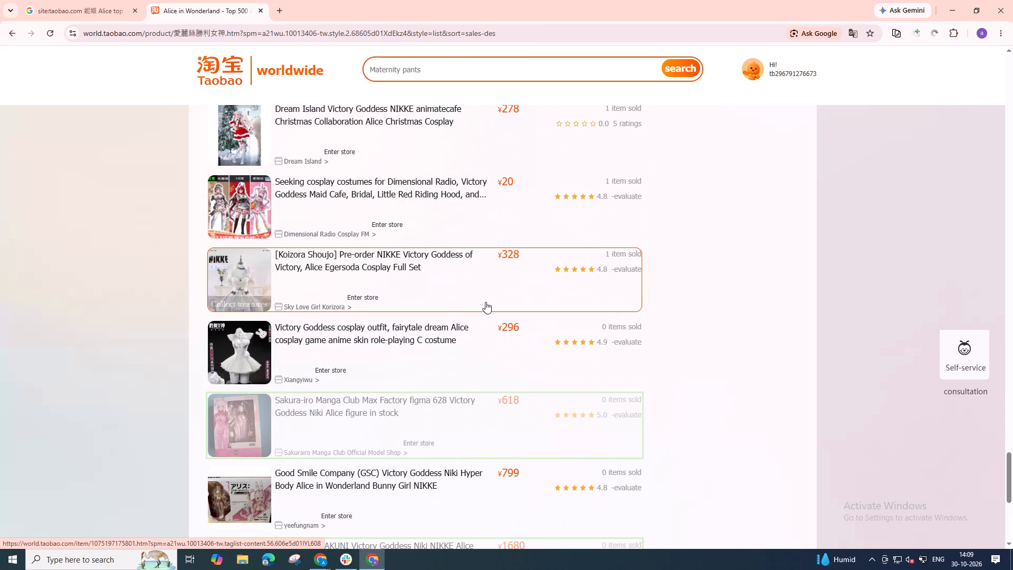
scroll(485, 302, "down", 5)
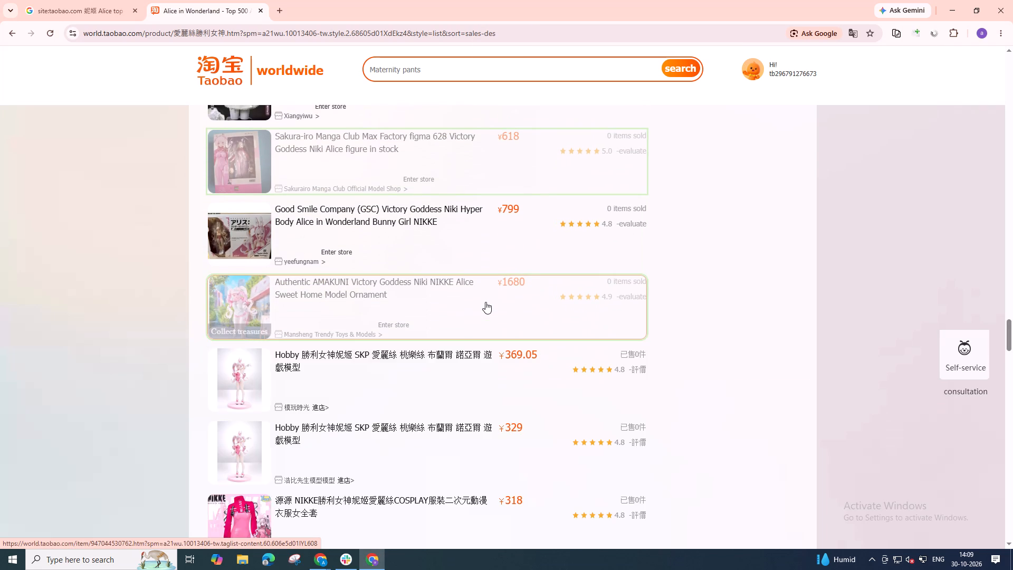
scroll(506, 290, "down", 6)
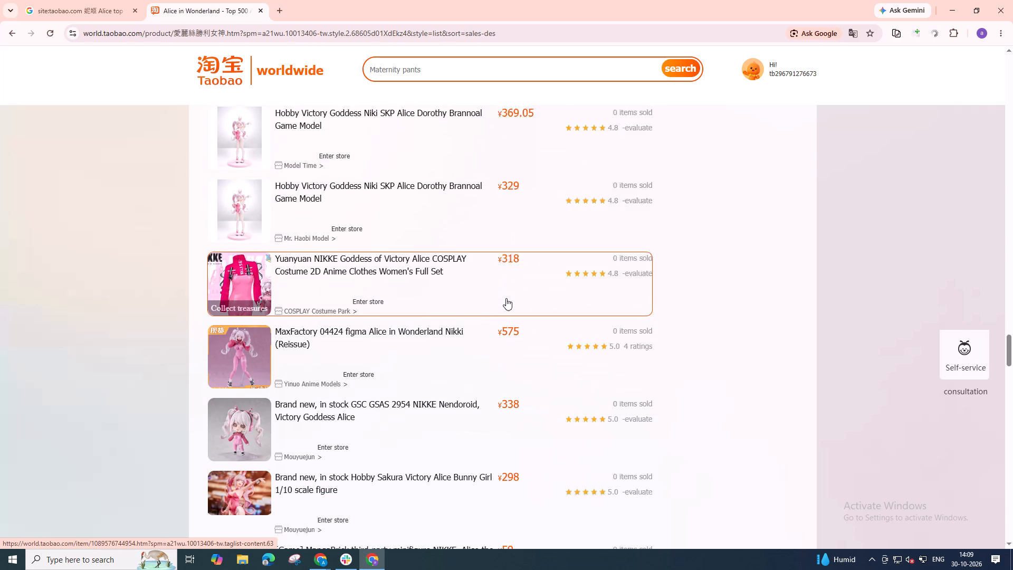
scroll(506, 298, "down", 3)
Copy the Yuanyuan NIKKE Alice COSPLAY costume listing's link into cell H27729 of the New Work spreadsheet, apart from the figure links.
scroll(506, 298, "up", 1)
scroll(369, 180, "up", 1)
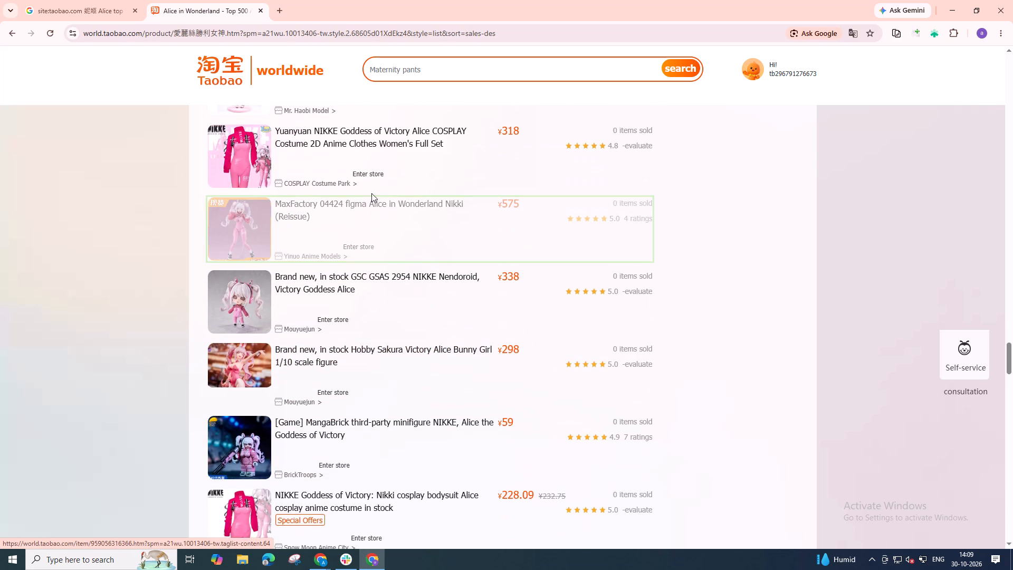
scroll(372, 191, "up", 1)
right_click(382, 194)
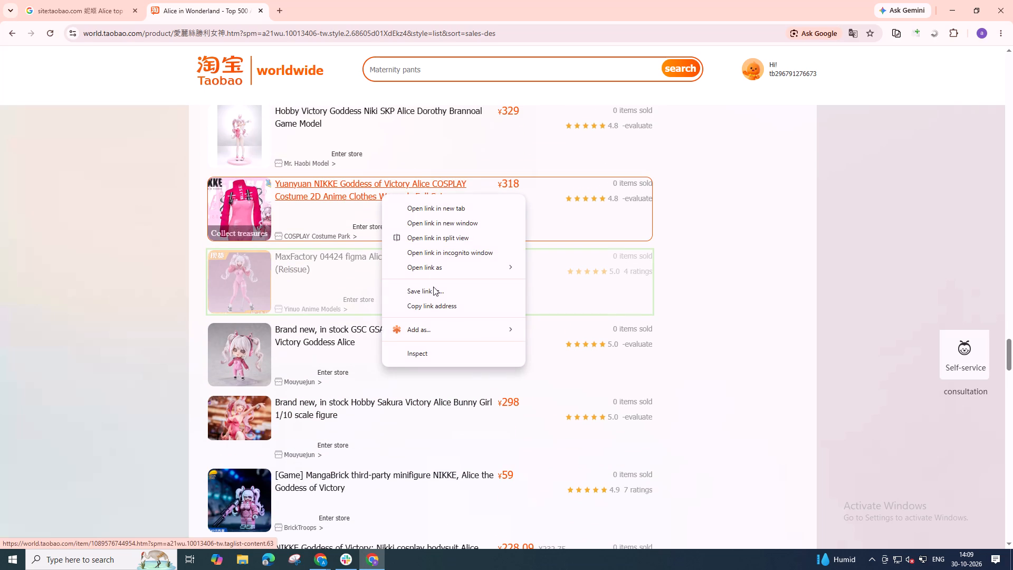
left_click(439, 305)
key("alt+Tab")
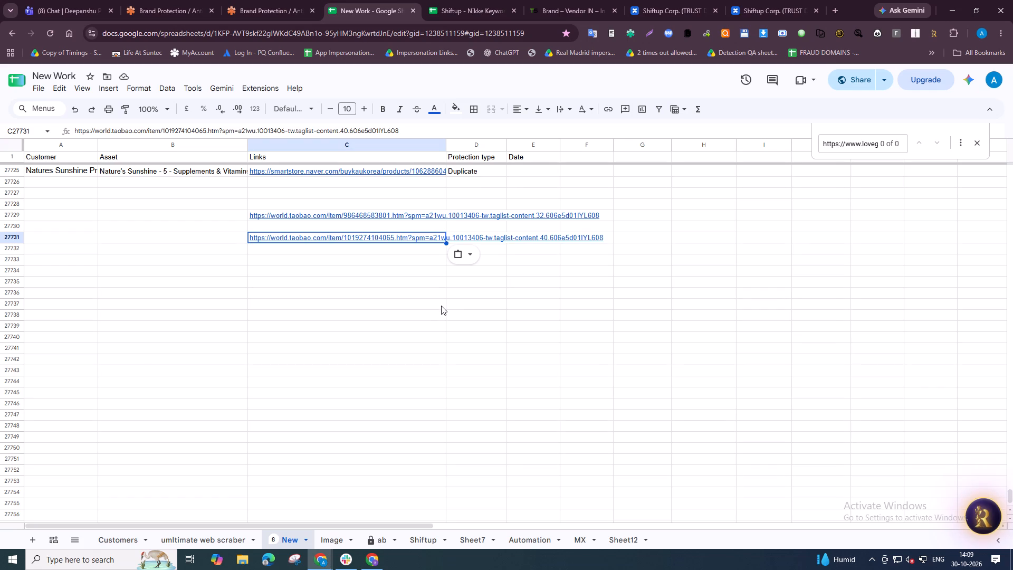
left_click(715, 218)
key("ctrl+v")
left_click(381, 322)
Copy the GSC GSAS 2954 NIKKE Nendoroid Alice listing's link into cell C27730 of the New Work spreadsheet.
key("alt+Tab")
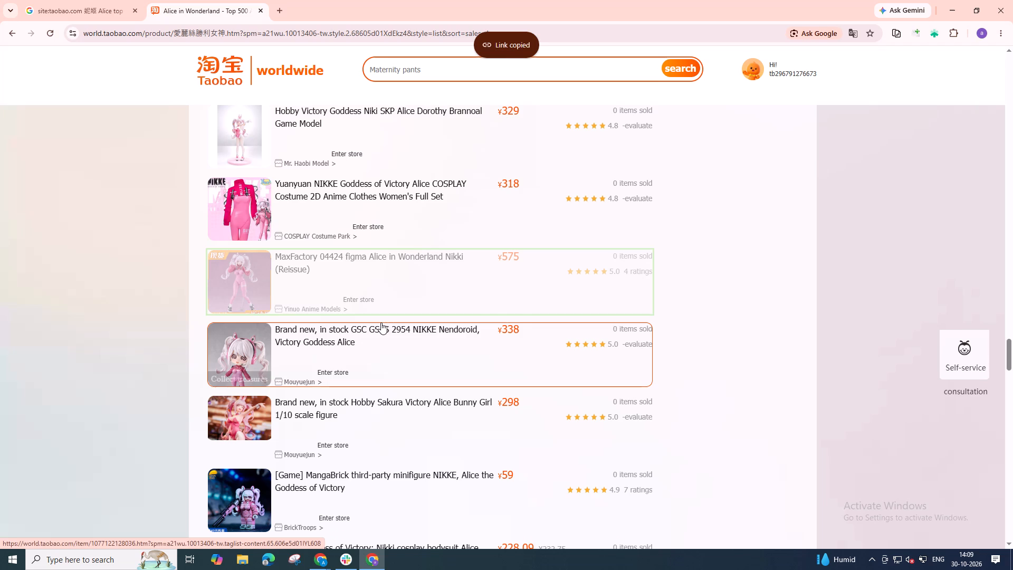
right_click(331, 343)
left_click(399, 450)
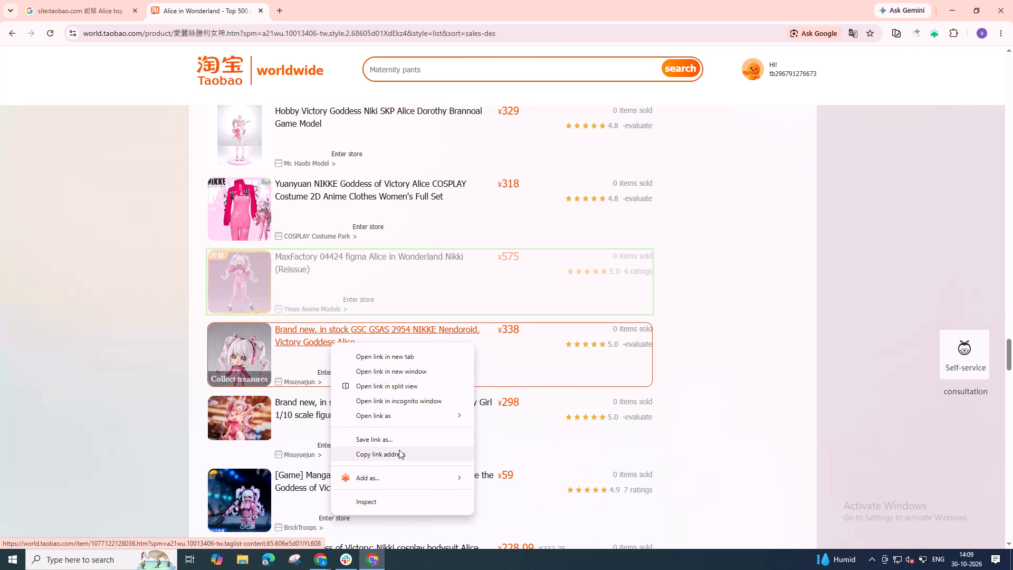
key("alt+Tab")
left_click(414, 227)
key("ctrl+v")
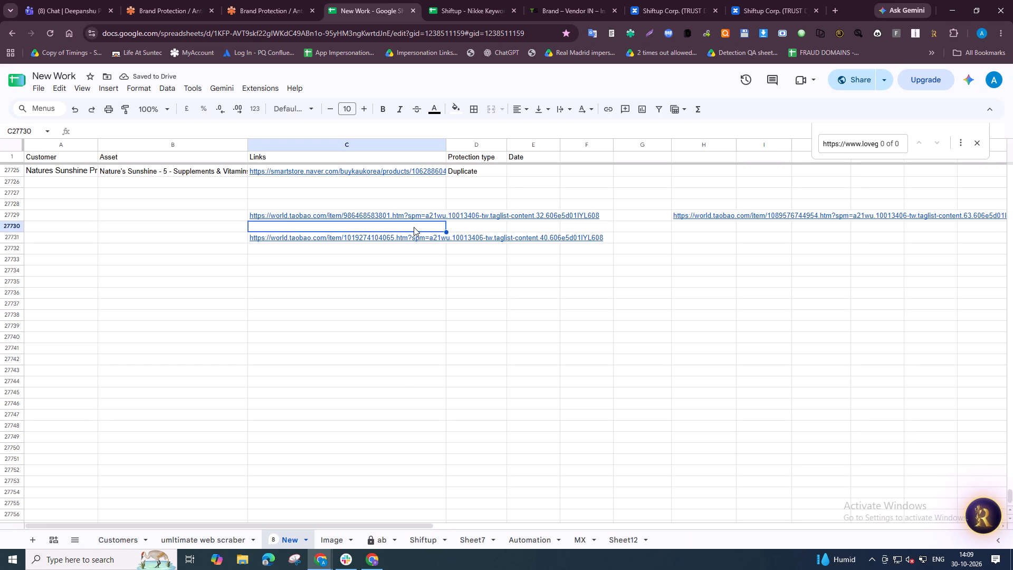
left_click(418, 271)
Find the Kuro app on the computer and launch it.
left_click(93, 567)
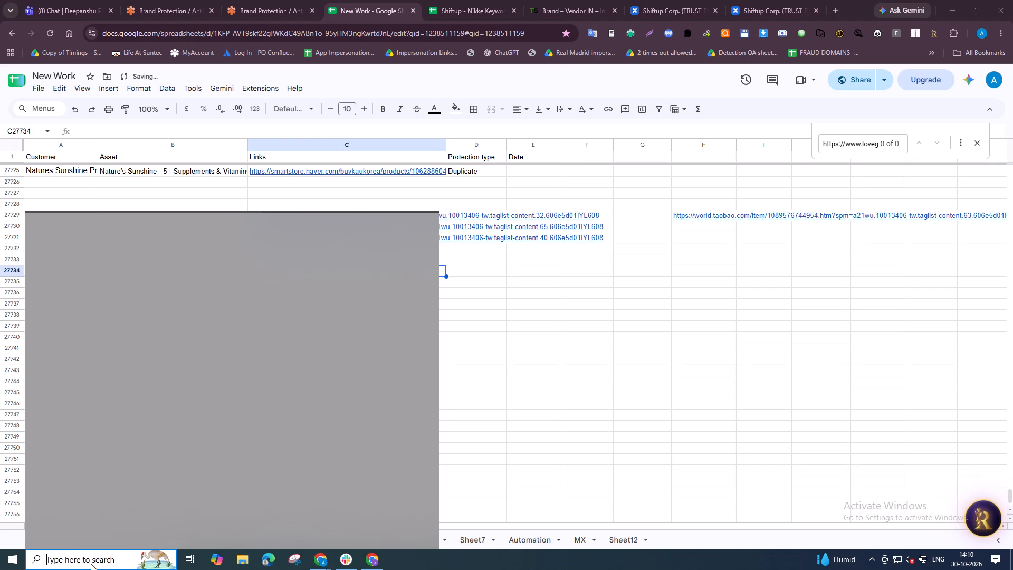
type("kuro")
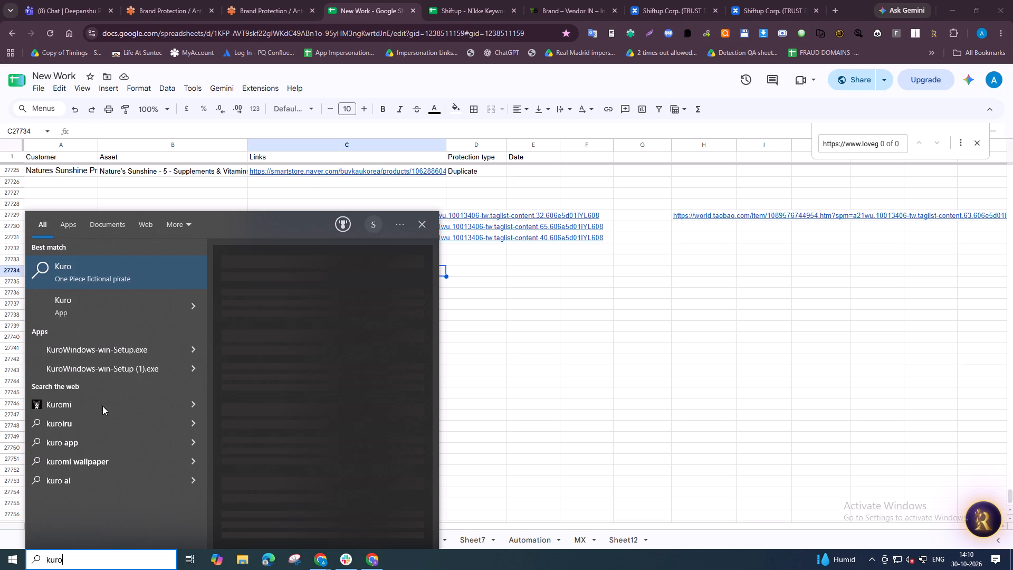
left_click(68, 313)
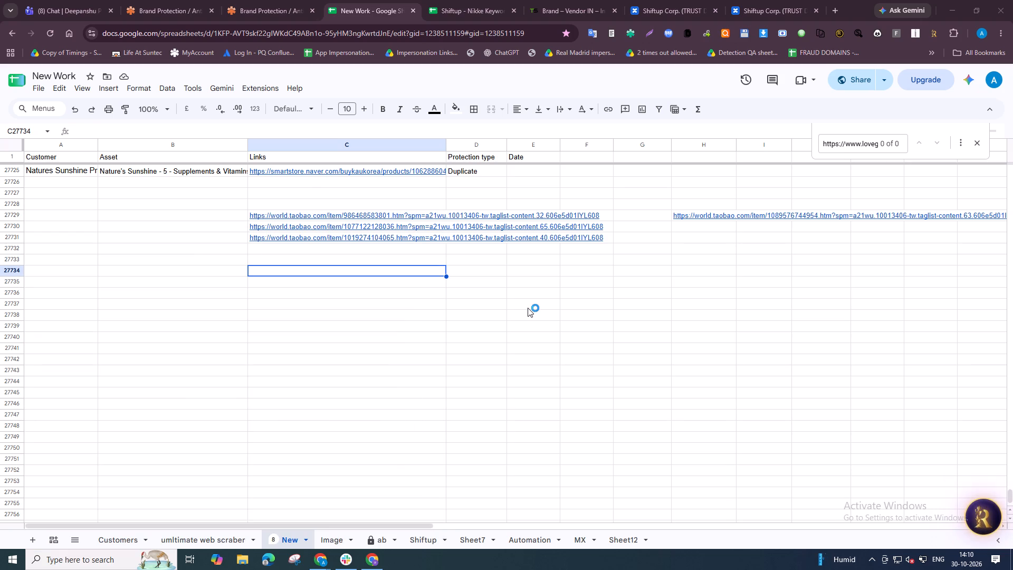
left_click(413, 377)
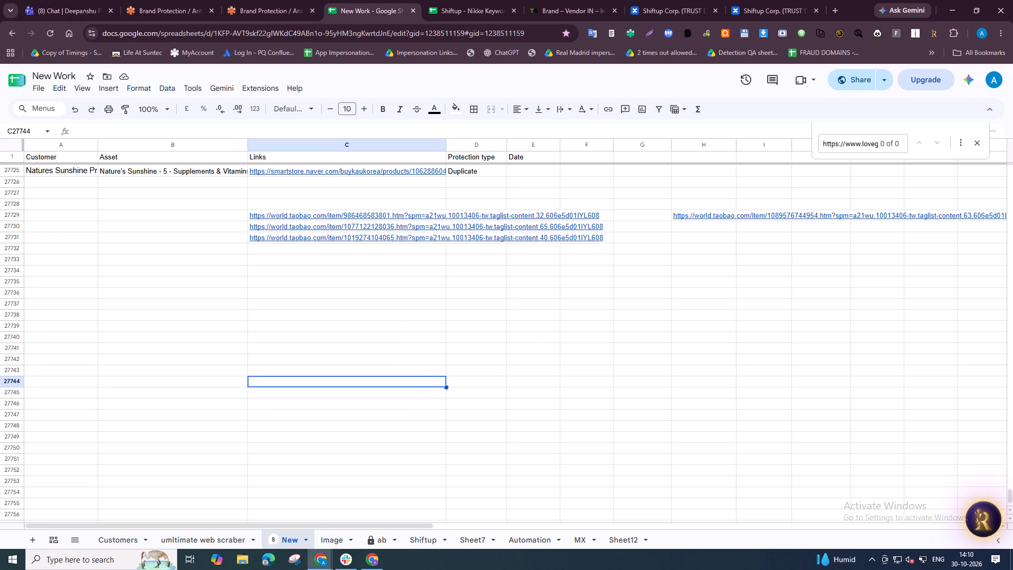
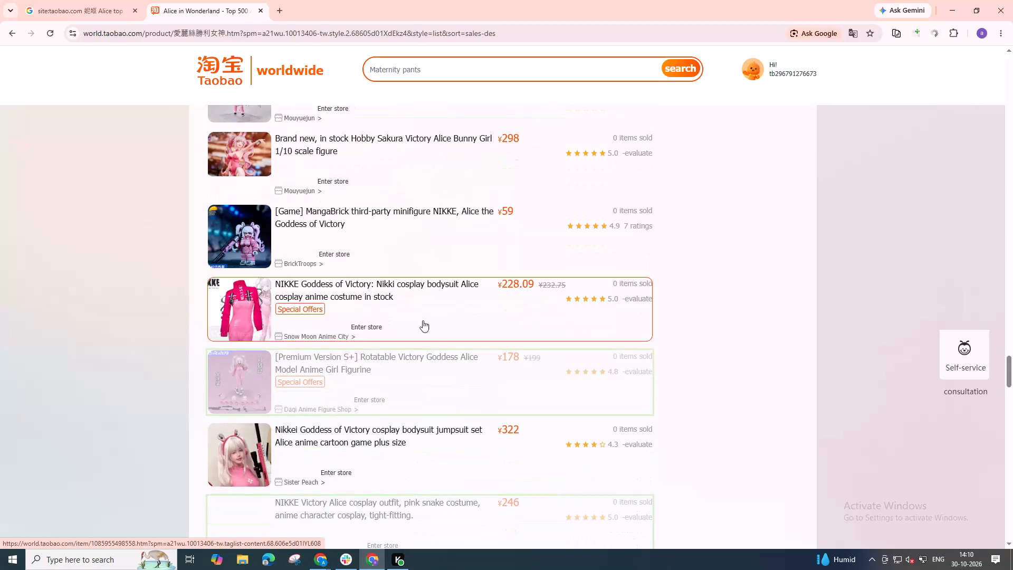
Copy the link of the Max Factory MF Nikkei Alice posable figure listing from KUMA in the Taobao results.
scroll(590, 206, "down", 3)
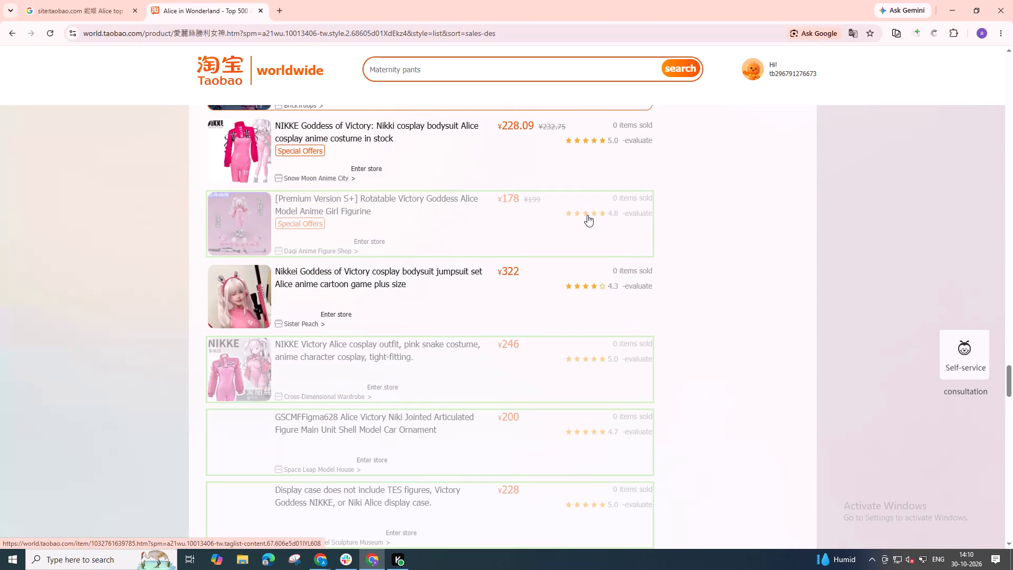
scroll(587, 215, "down", 6)
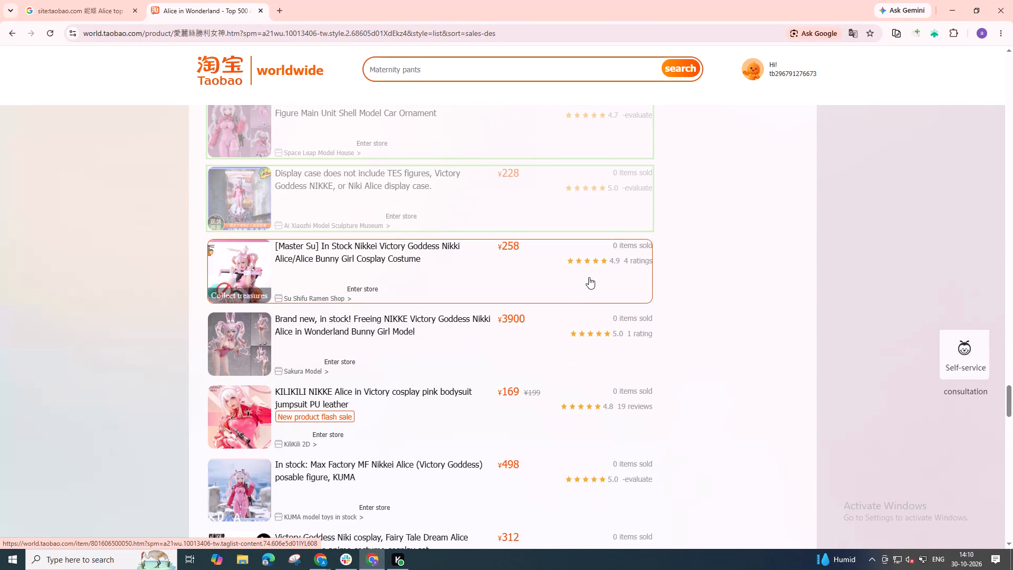
scroll(589, 277, "down", 6)
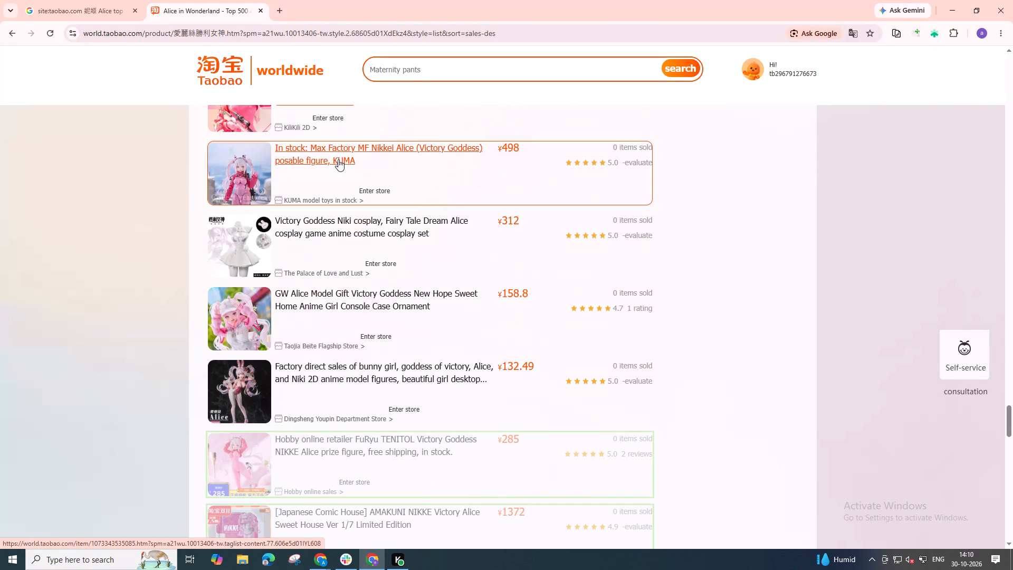
right_click(339, 155)
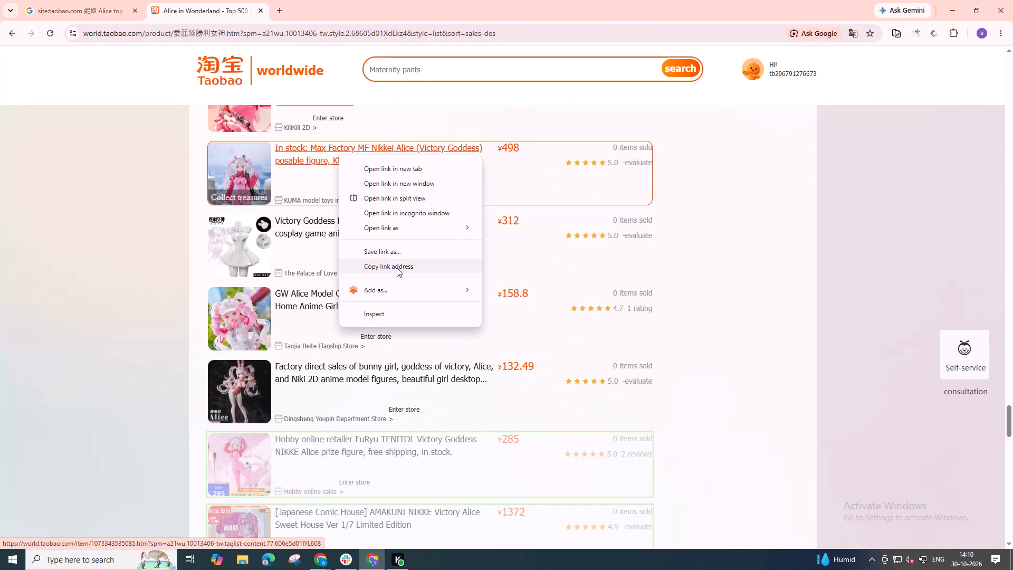
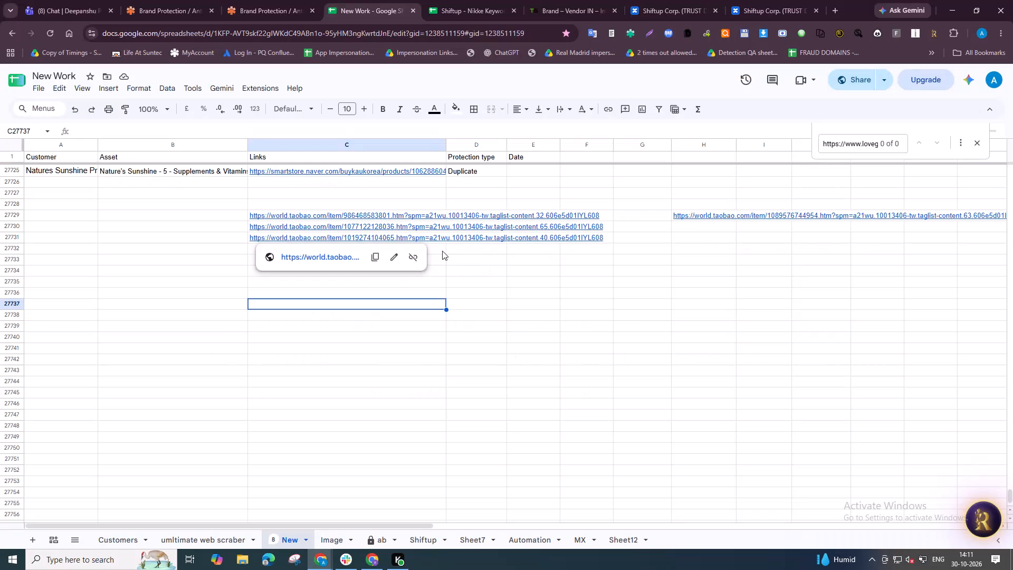
Paste the copied KUMA figure listing link into cell C27732 of the New Work spreadsheet.
left_click(441, 250)
key("ctrl+v")
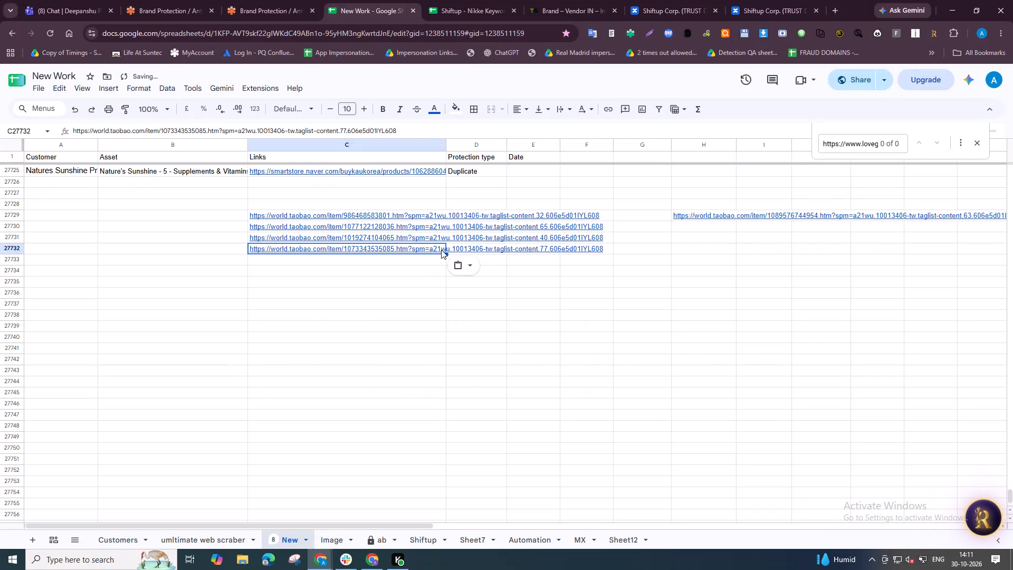
Copy the link of Taojia Beite Flagship Store's GW Alice Model Gift listing on Taobao into spreadsheet cell C27733.
key("alt+Tab")
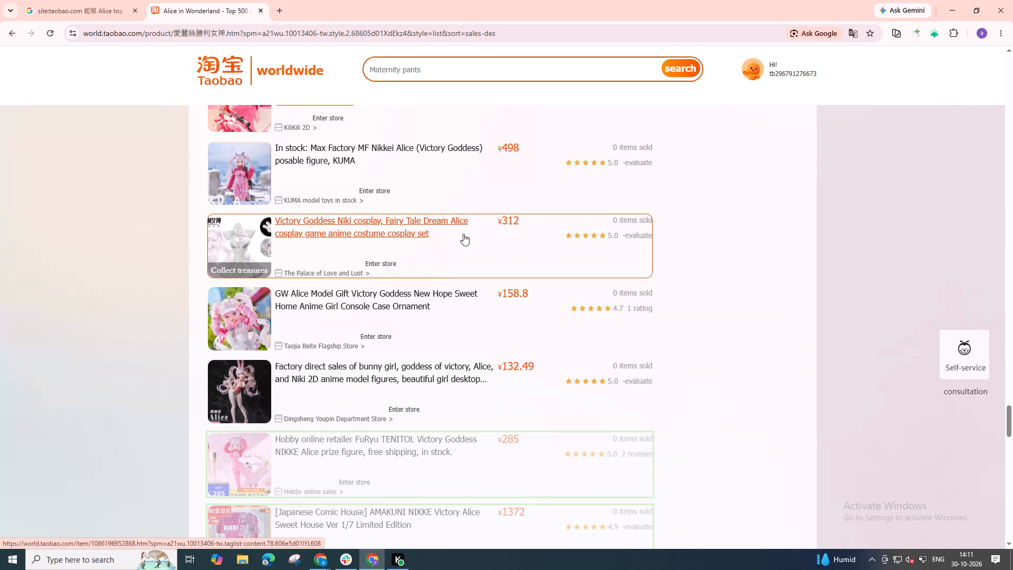
right_click(384, 303)
left_click(432, 415)
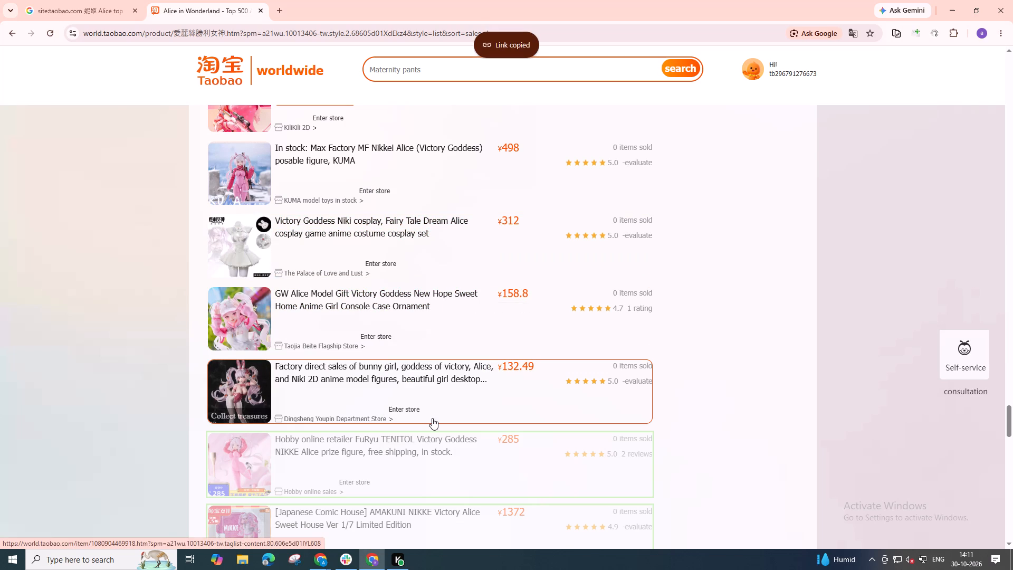
key("alt+Tab")
left_click(399, 265)
key("ctrl+v")
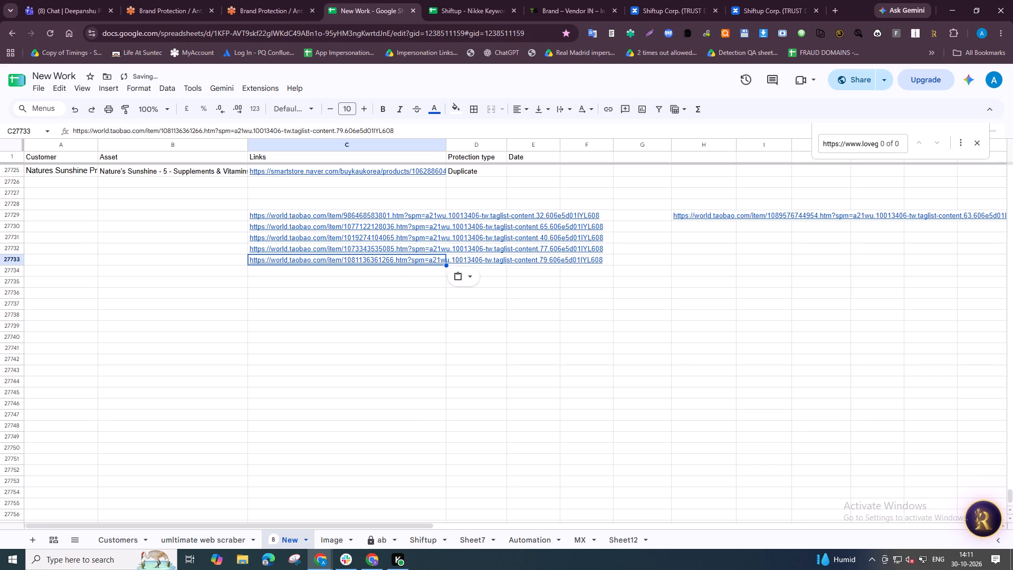
Copy the link of Gu Zi Anime's Niki Alice New Hope model listing on Taobao into spreadsheet cell C27736.
key("alt+Tab")
scroll(400, 274, "down", 5)
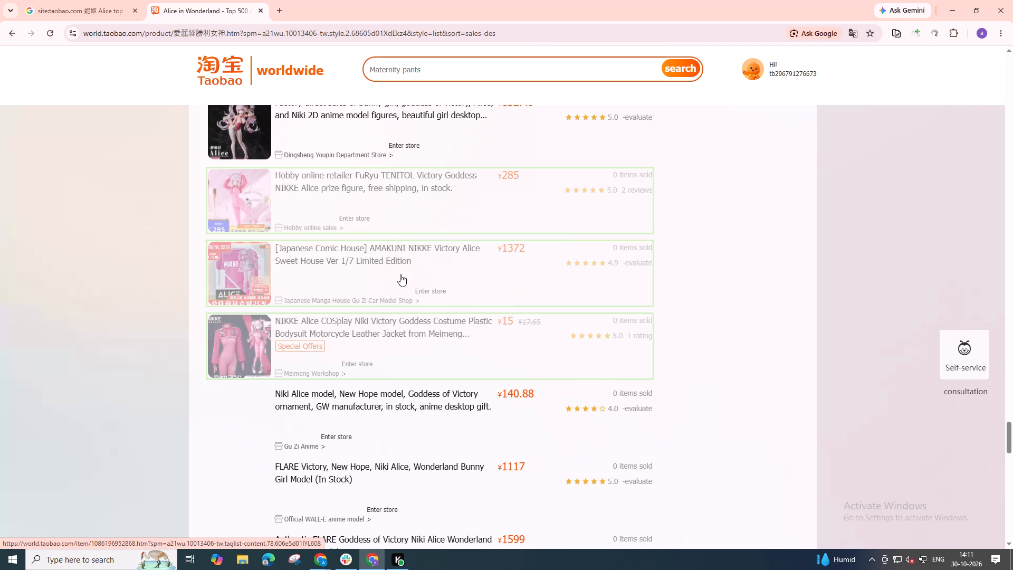
scroll(400, 274, "down", 3)
right_click(403, 251)
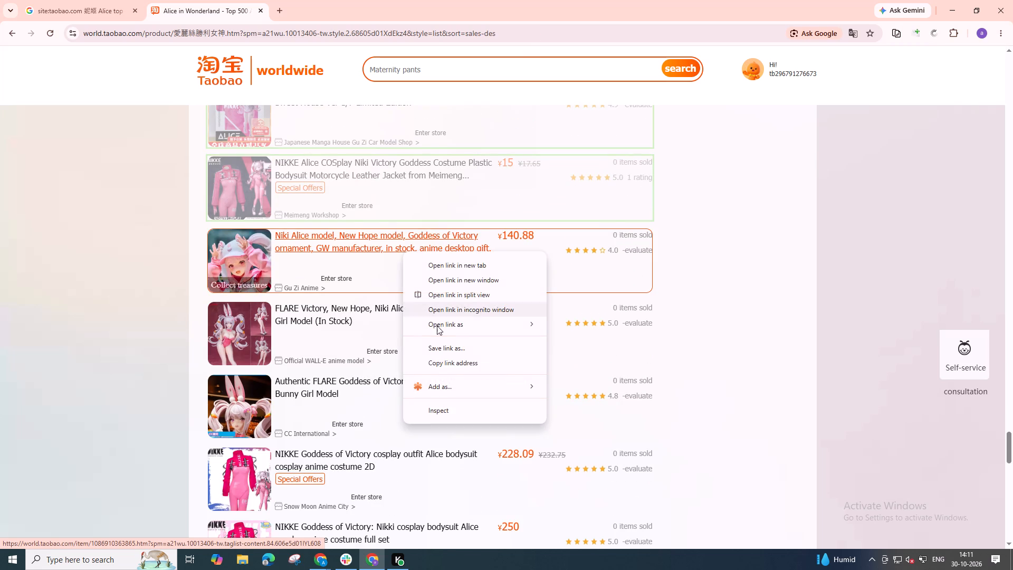
left_click(445, 363)
key("alt+Tab")
left_click(417, 294)
key("ctrl+v")
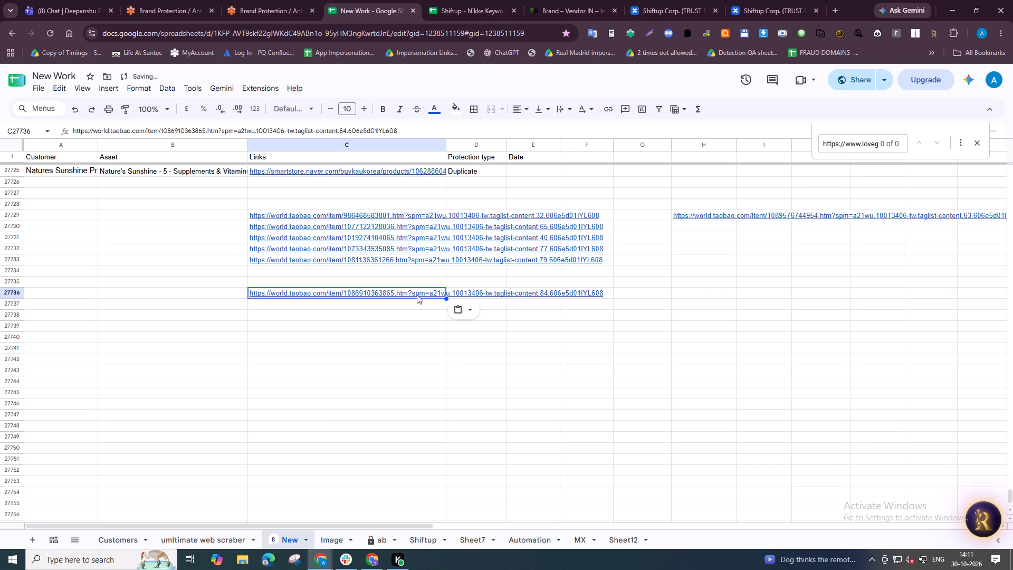
Copy the link of Snow Moon Anime City's Alice bodysuit cosplay costume listing on Taobao into spreadsheet cell H27731.
key("alt+Tab")
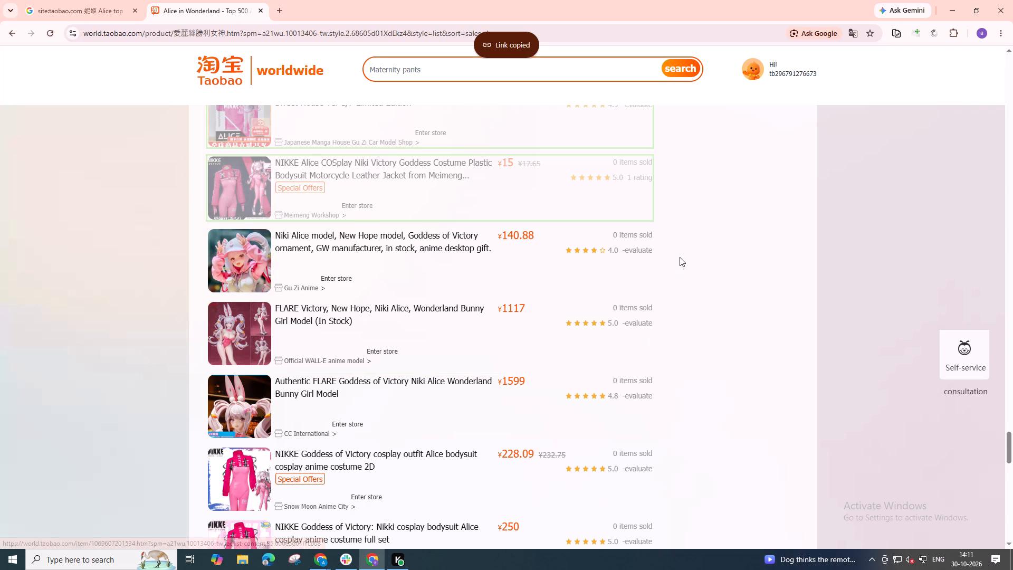
scroll(680, 257, "down", 3)
right_click(358, 305)
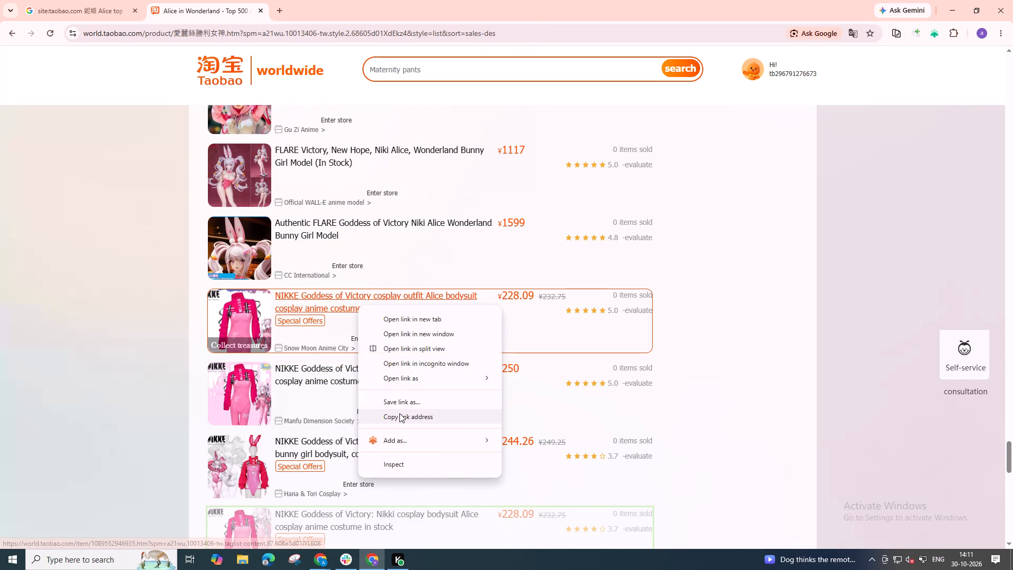
left_click(400, 414)
key("alt+Tab")
left_click(705, 233)
key("ctrl+v")
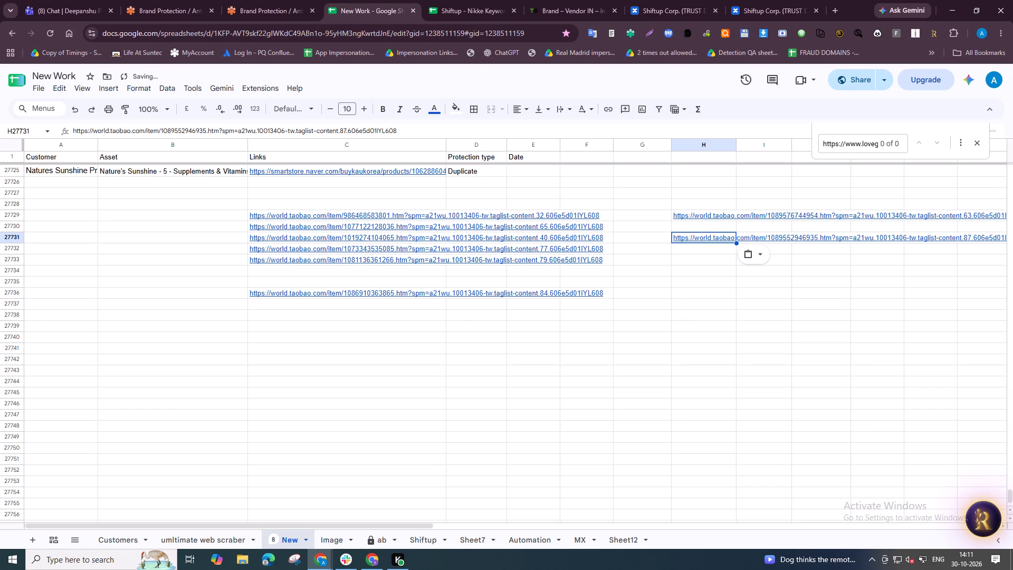
Copy the link of Manfu Dimension Society's Alice cosplay costume full set listing on Taobao into spreadsheet cell H27730.
key("alt+Tab")
right_click(341, 381)
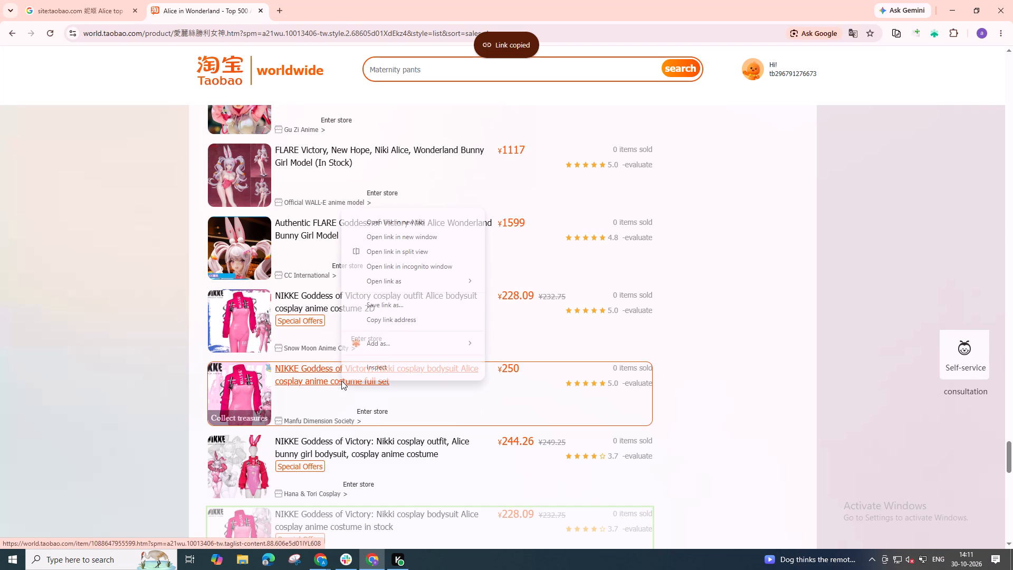
left_click(409, 324)
key("alt+Tab")
left_click(723, 224)
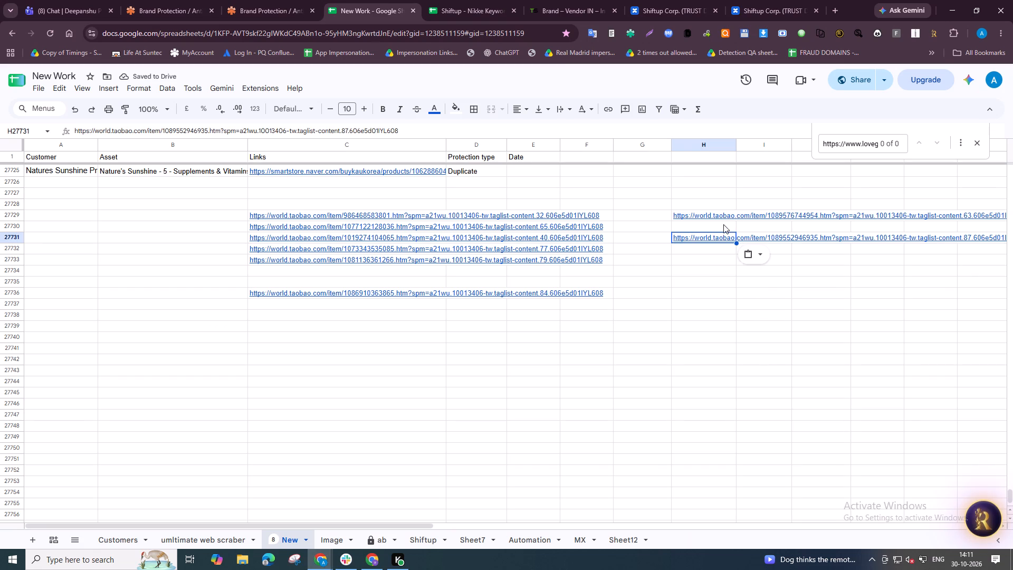
key("ctrl+v")
Copy the link of Flowers and Gifts' Niki Alice figma#628 statue listing on Taobao into spreadsheet cell C27734.
key("alt+Tab")
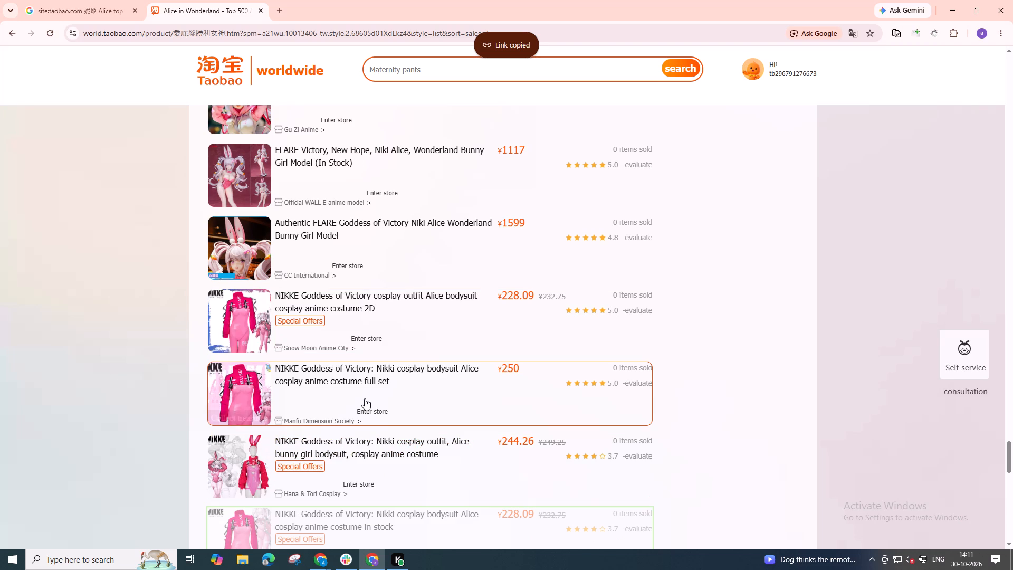
scroll(499, 420, "down", 5)
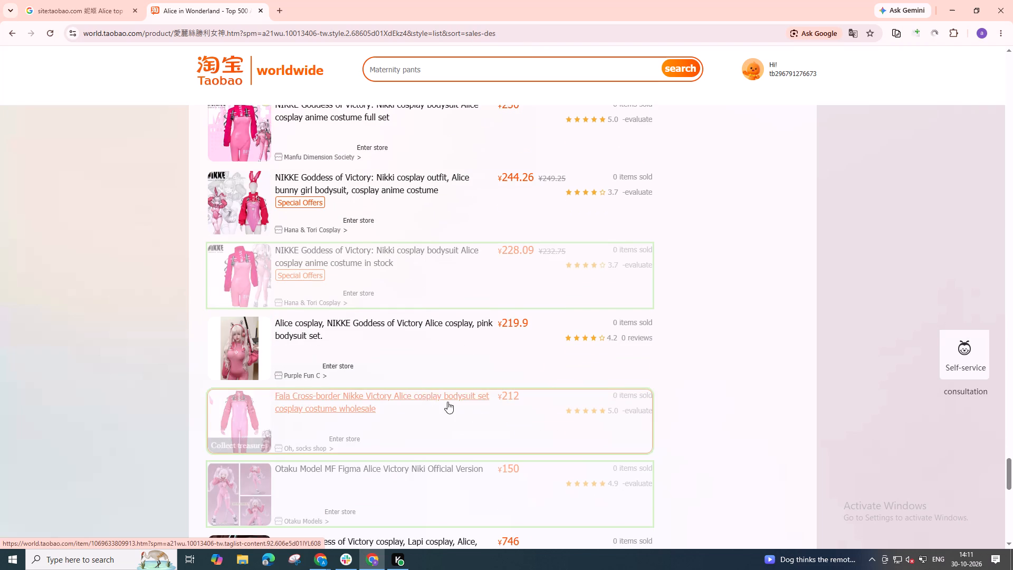
scroll(424, 387, "down", 9)
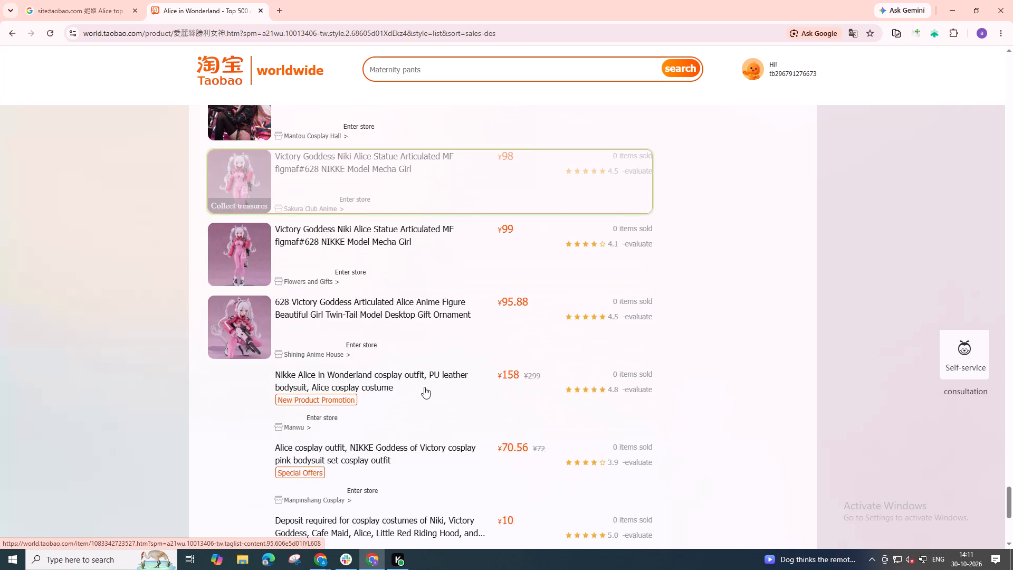
right_click(384, 229)
left_click(431, 338)
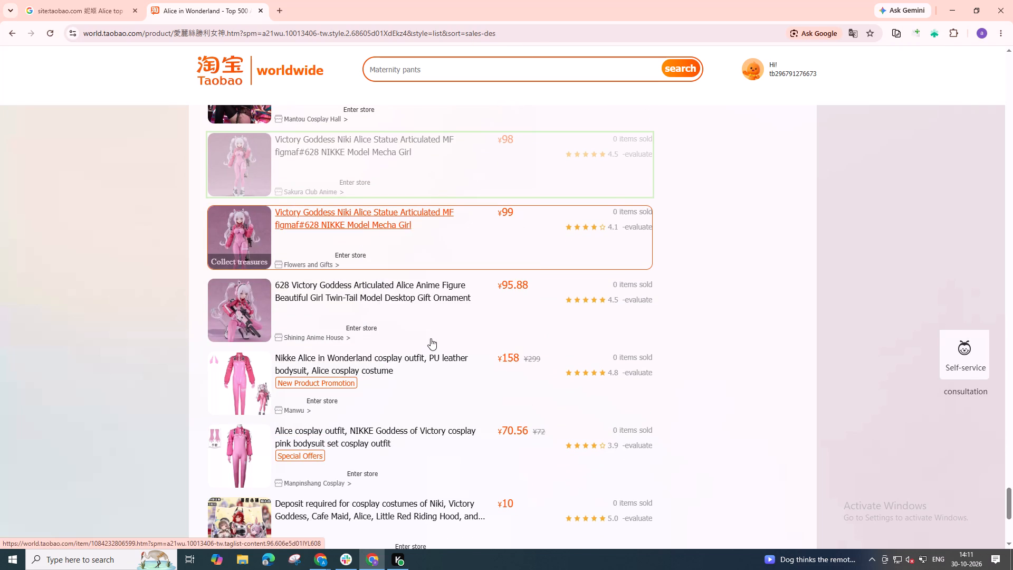
key("alt+Tab")
left_click(413, 277)
key("ctrl+v")
Copy the link of Shining Anime House's 628 Victory Goddess Articulated Alice figure listing on Taobao into spreadsheet cell C27735.
key("alt+Tab")
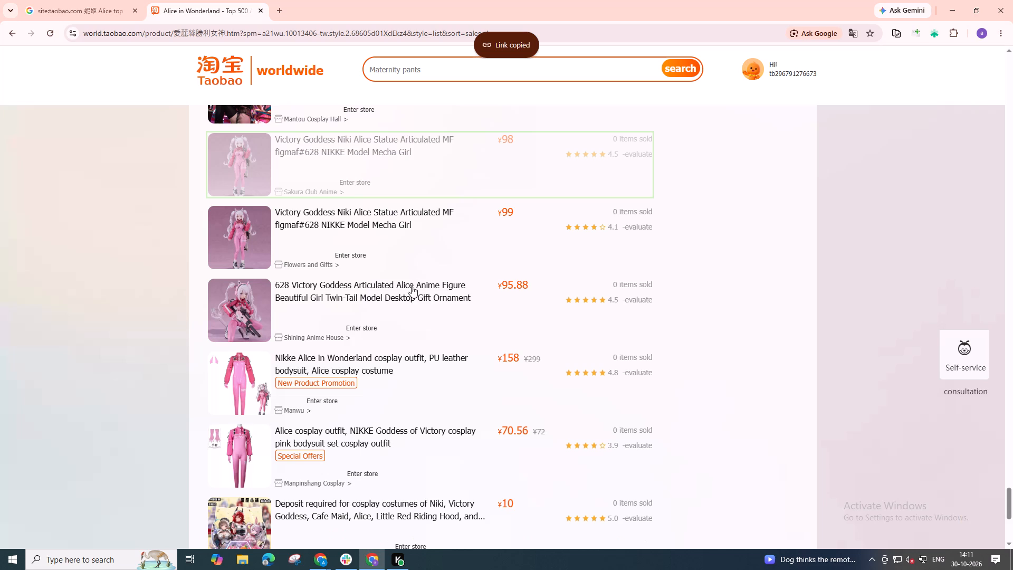
right_click(393, 291)
left_click(430, 401)
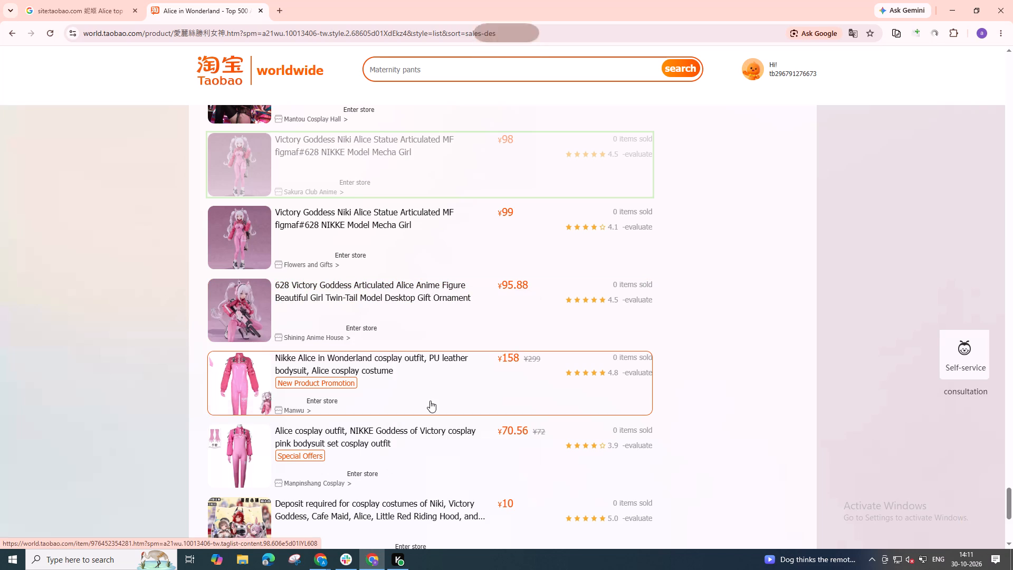
key("alt+Tab")
left_click(409, 283)
key("ctrl+v")
Copy the link of Manwu's Nikke Alice PU leather bodysuit cosplay listing on Taobao into spreadsheet cell C27737.
key("alt+Tab")
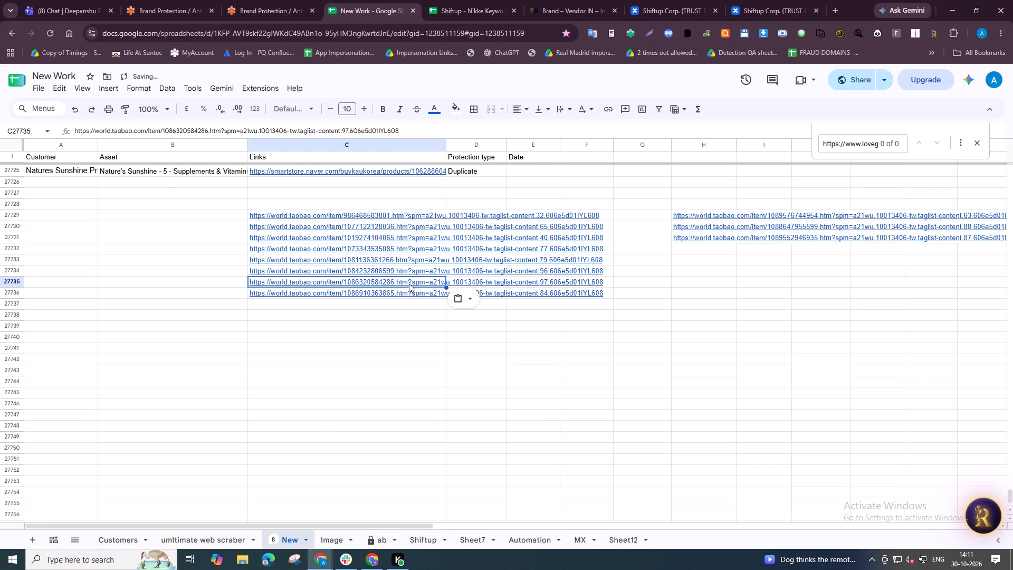
right_click(398, 358)
left_click(431, 474)
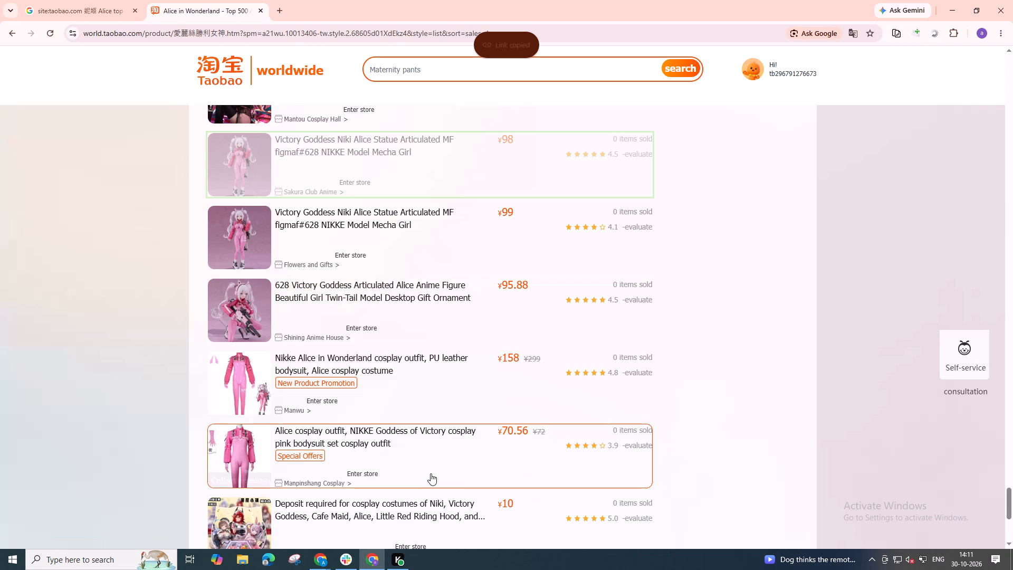
key("alt+Tab")
left_click(419, 303)
key("ctrl+v")
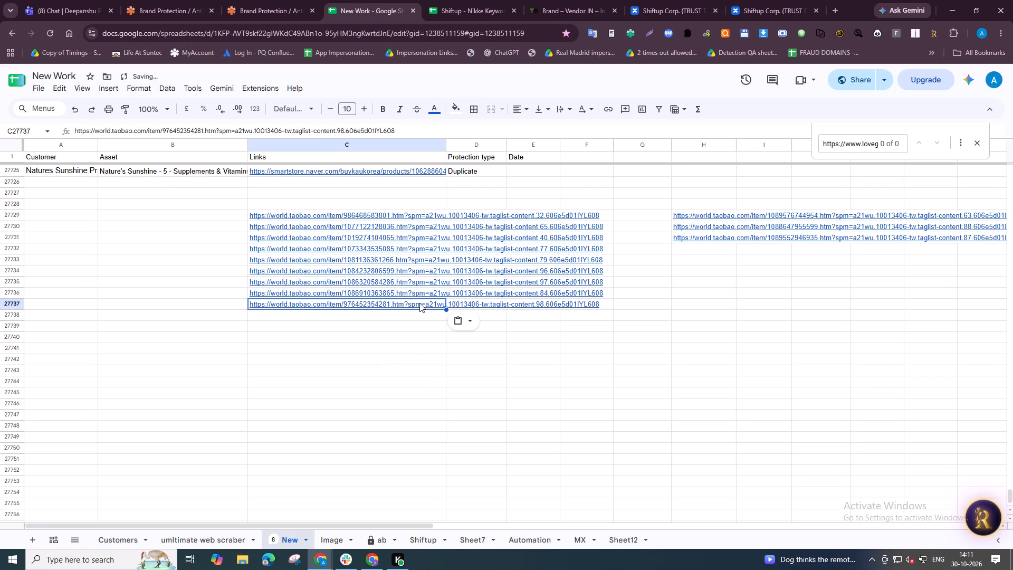
Move the Gu Zi Anime listing link from cell C27736 to C27728, above the other figure links.
key("Up")
key("ctrl+x")
key("ctrl+Up")
key("Up")
key("ctrl+v")
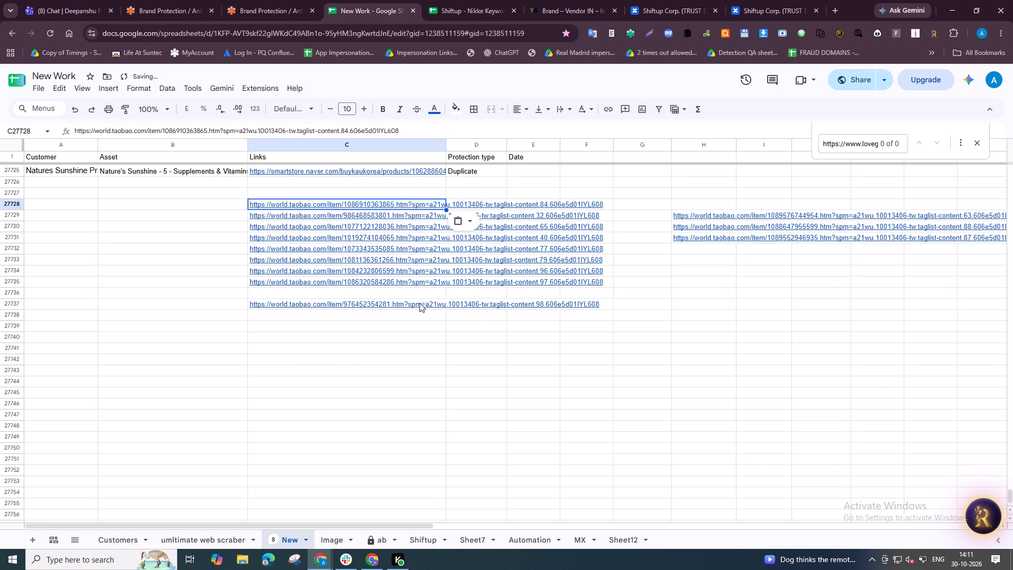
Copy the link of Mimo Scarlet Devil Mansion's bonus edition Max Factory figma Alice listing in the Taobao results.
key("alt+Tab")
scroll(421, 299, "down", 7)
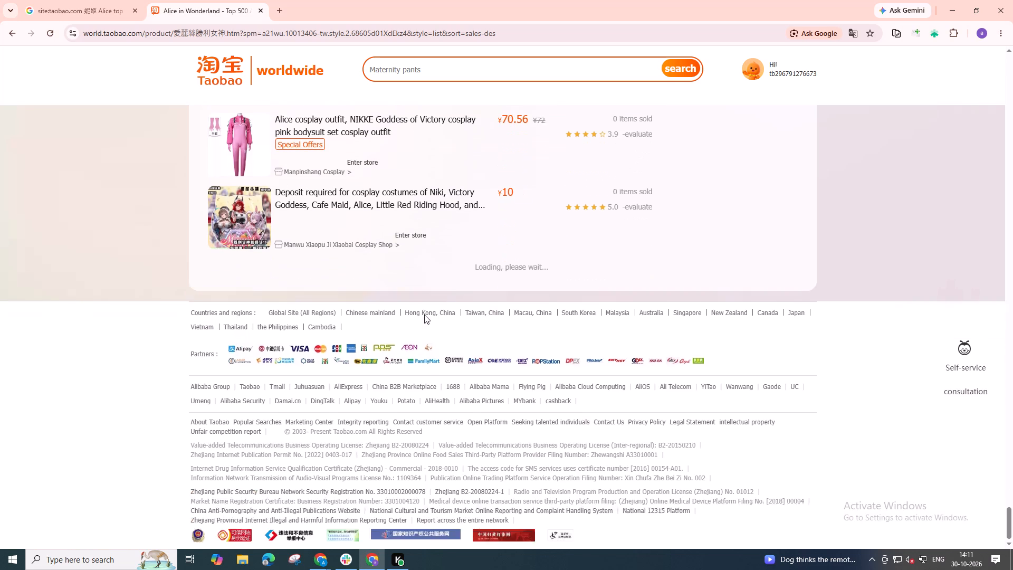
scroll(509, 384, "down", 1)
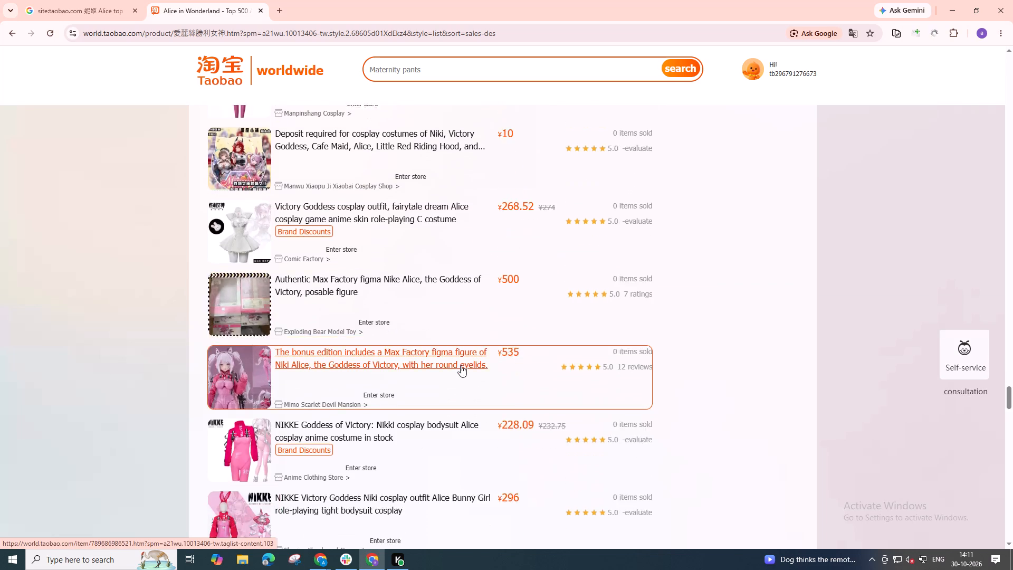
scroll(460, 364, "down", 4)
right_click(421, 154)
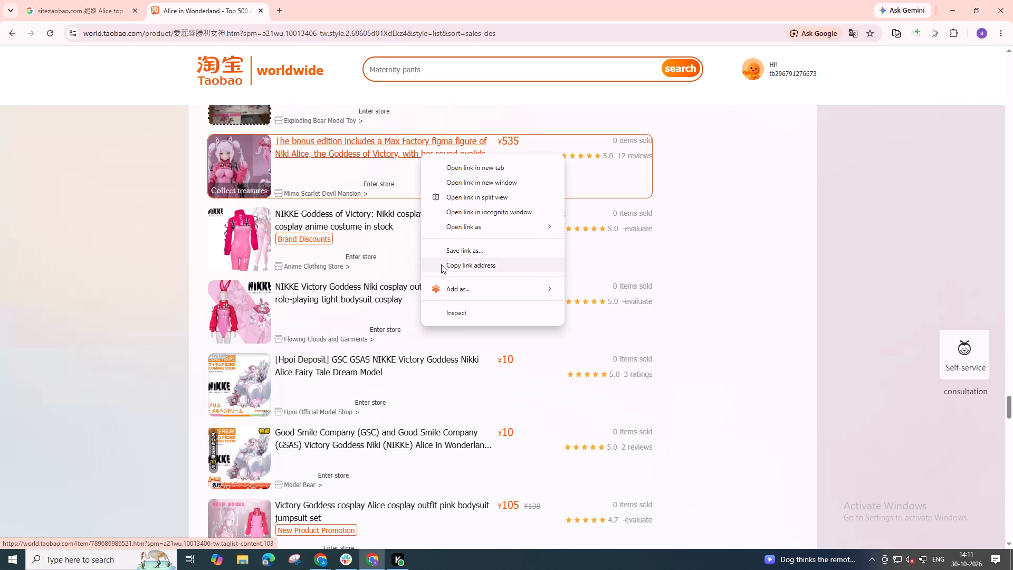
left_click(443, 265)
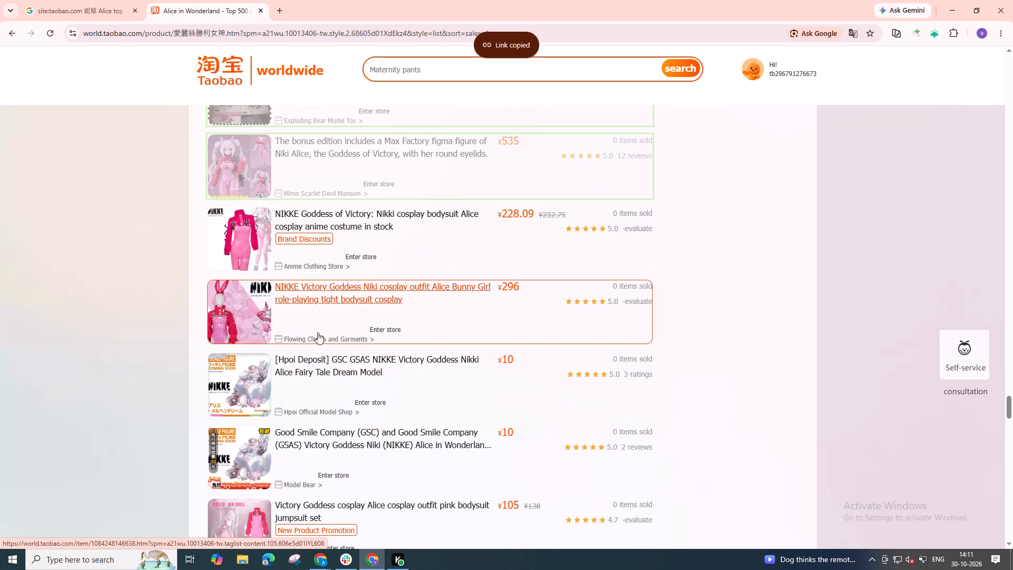
Copy the link of Anime Clothing Store's Alice cosplay bodysuit listing on Taobao into spreadsheet cell H27732, keeping the existing H27731 link.
right_click(389, 225)
left_click(425, 341)
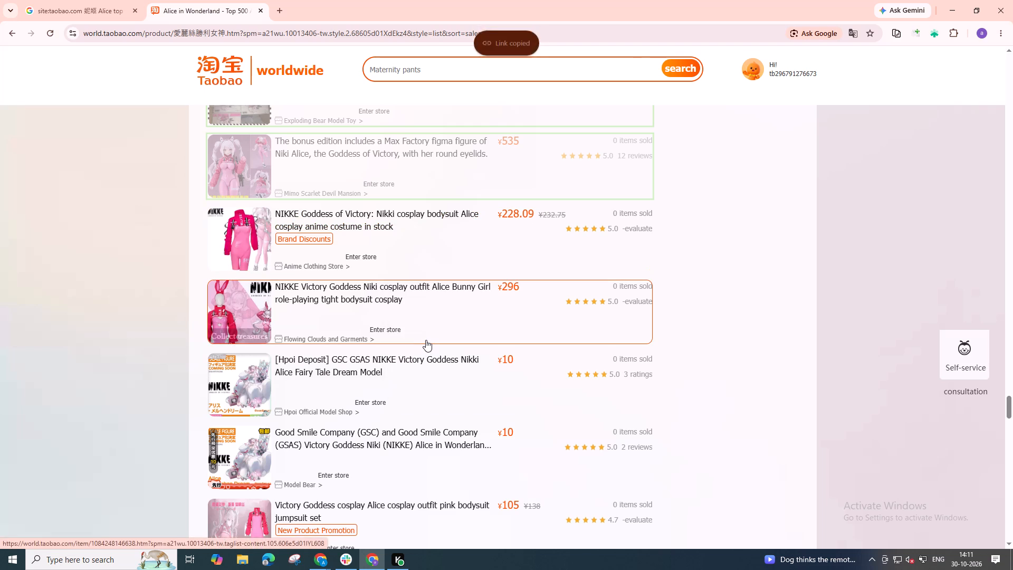
key("alt+Tab")
left_click(705, 243)
key("ctrl+v")
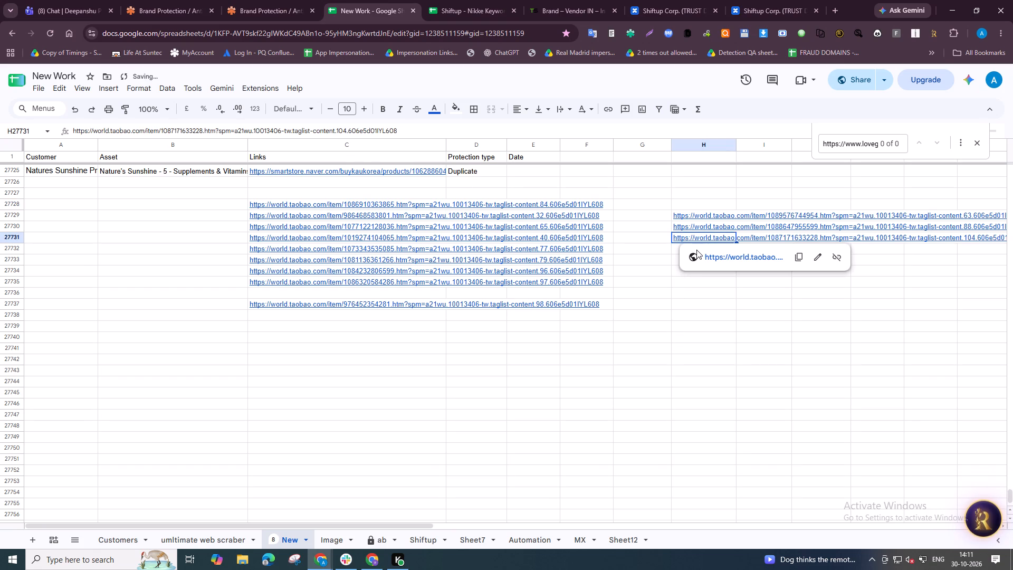
key("ctrl+z")
left_click(687, 320)
left_click(697, 245)
key("ctrl+v")
Copy the link of Xichen Manyi's Alice pink bodysuit jumpsuit set listing on Taobao into column H, below the other cosplay links.
key("alt+Tab")
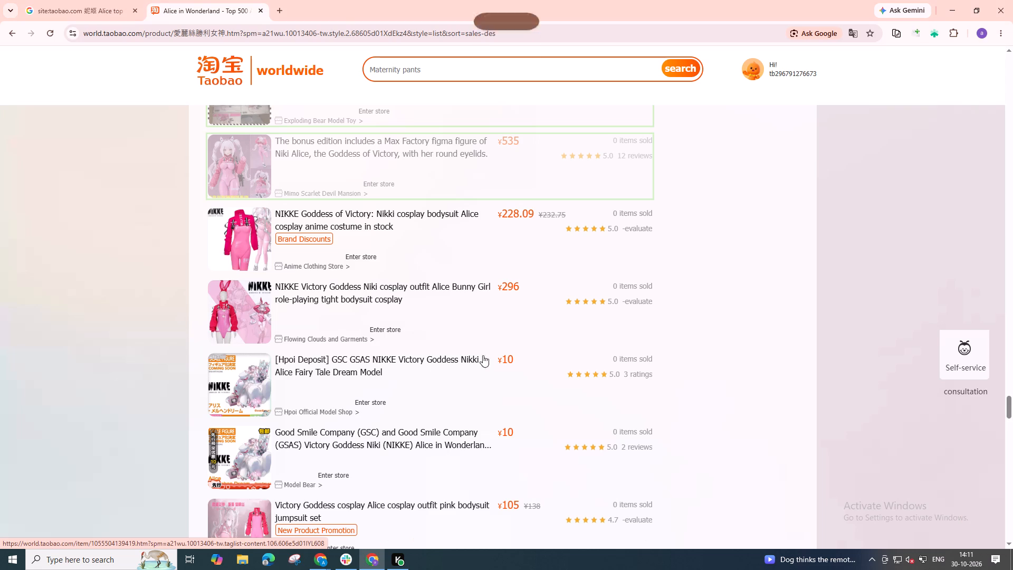
scroll(407, 284, "down", 6)
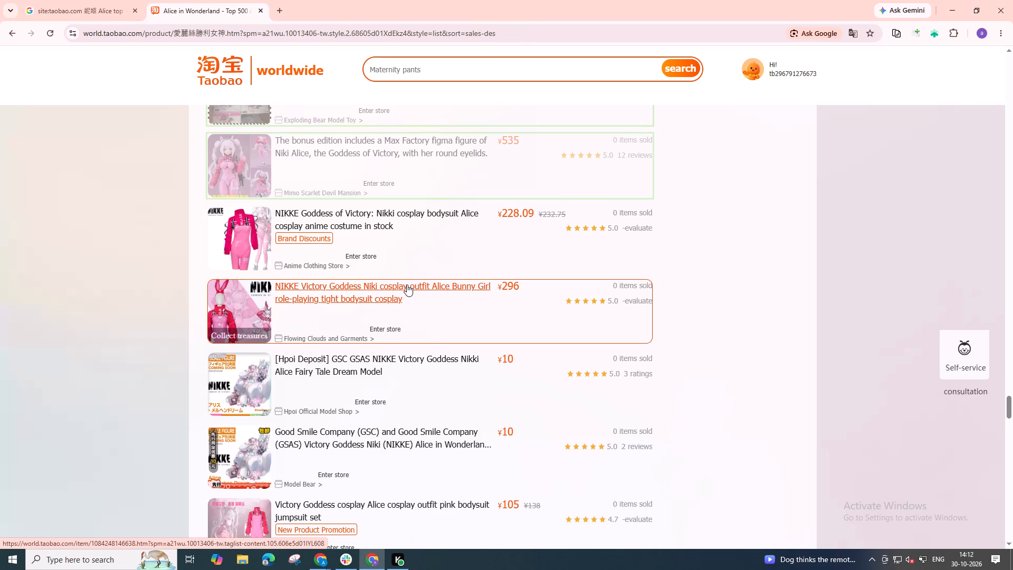
right_click(393, 192)
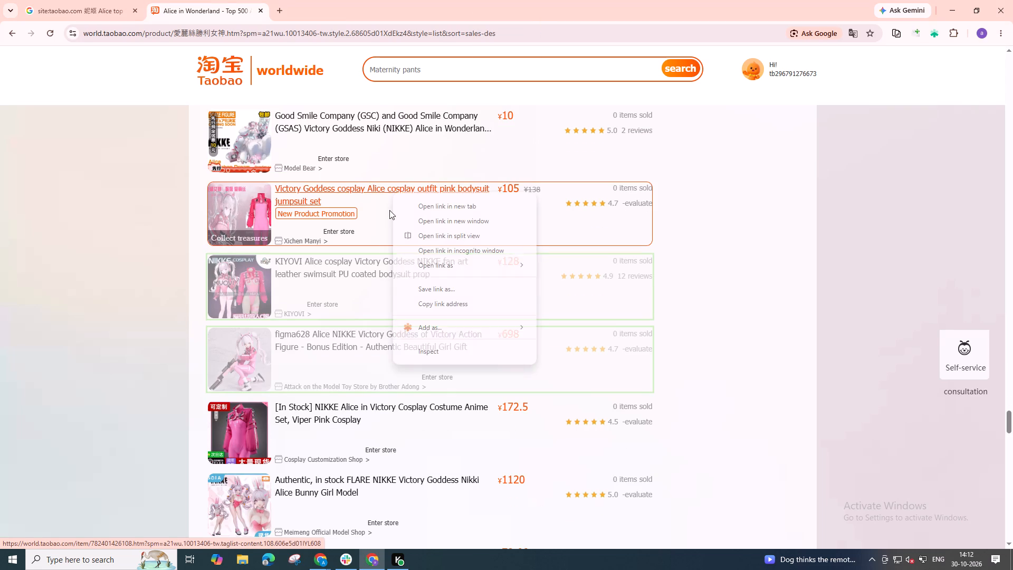
left_click(430, 301)
key("alt+Tab")
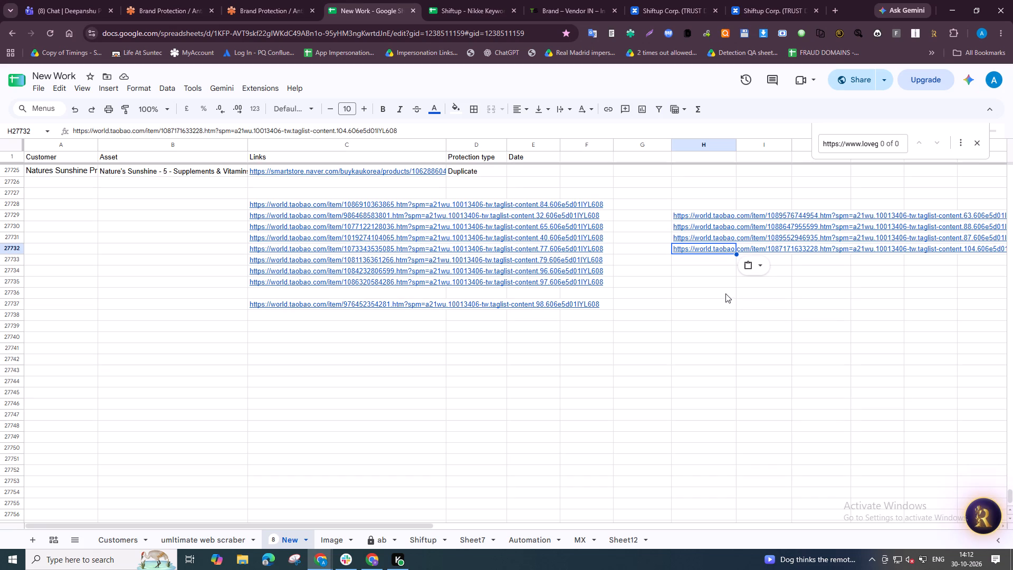
left_click(710, 278)
key("ctrl+v")
Copy the link of Dragon Boy Anime Figurines and Merchandise's GW Alice model listing on Taobao into spreadsheet cell C27736.
key("alt+Tab")
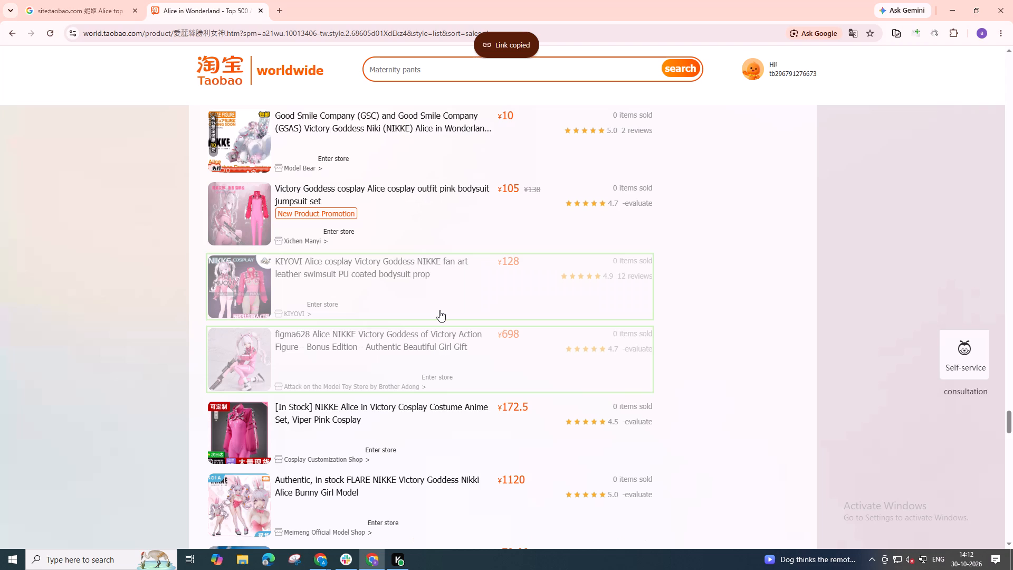
scroll(439, 310, "down", 6)
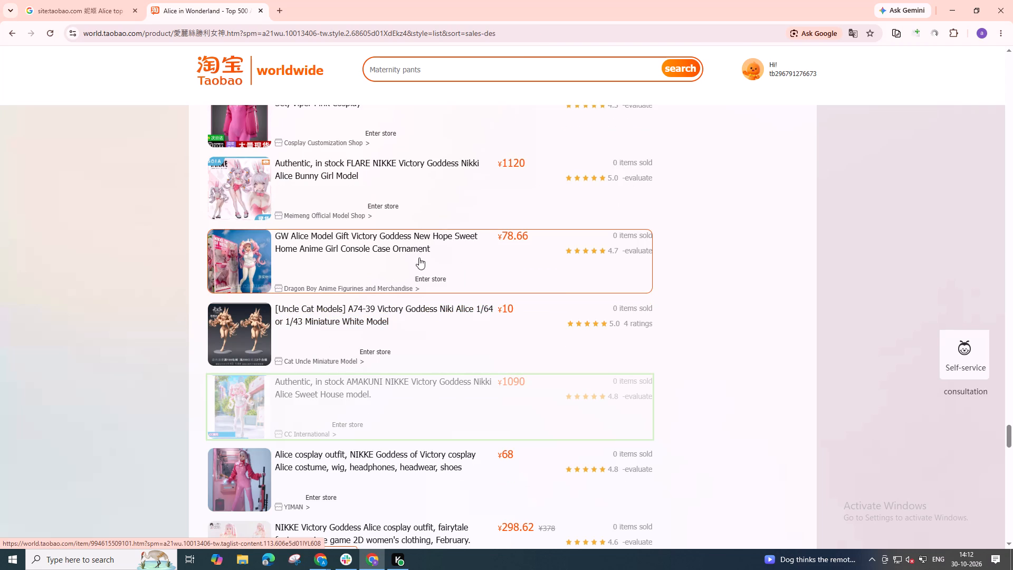
right_click(422, 249)
left_click(476, 361)
key("alt+Tab")
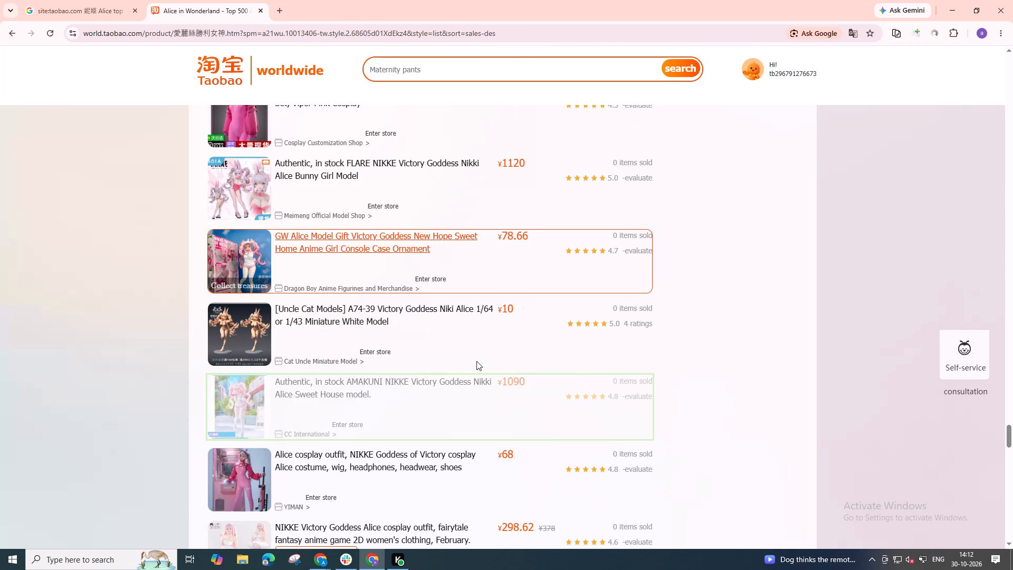
left_click(434, 294)
key("ctrl+v")
left_click(427, 329)
Copy the link of Rishunwang Furniture's New Nikke Alice in Wonderland cosplay bodysuit listing on Taobao into spreadsheet cell H27733.
key("alt+Tab")
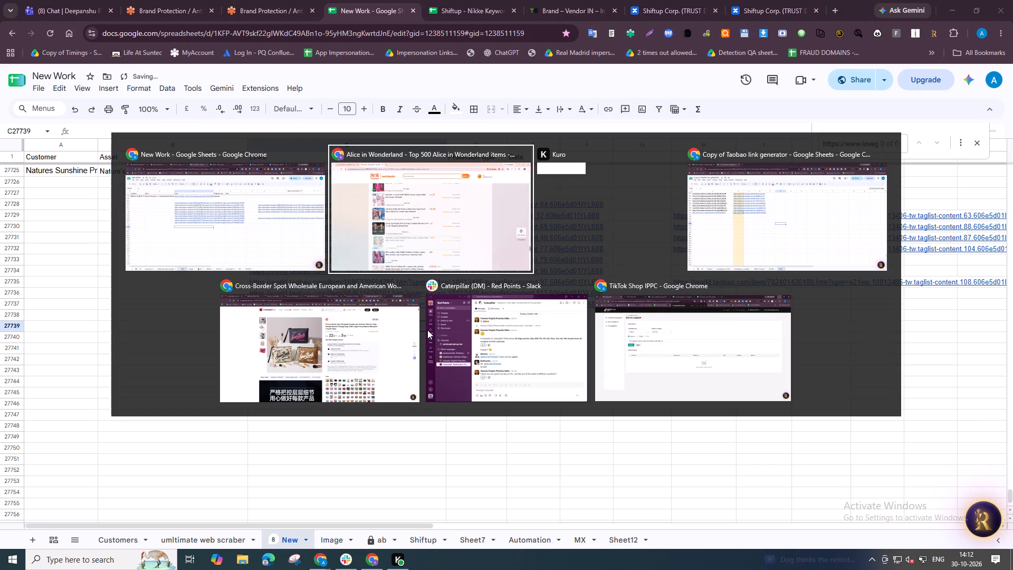
scroll(439, 336, "down", 6)
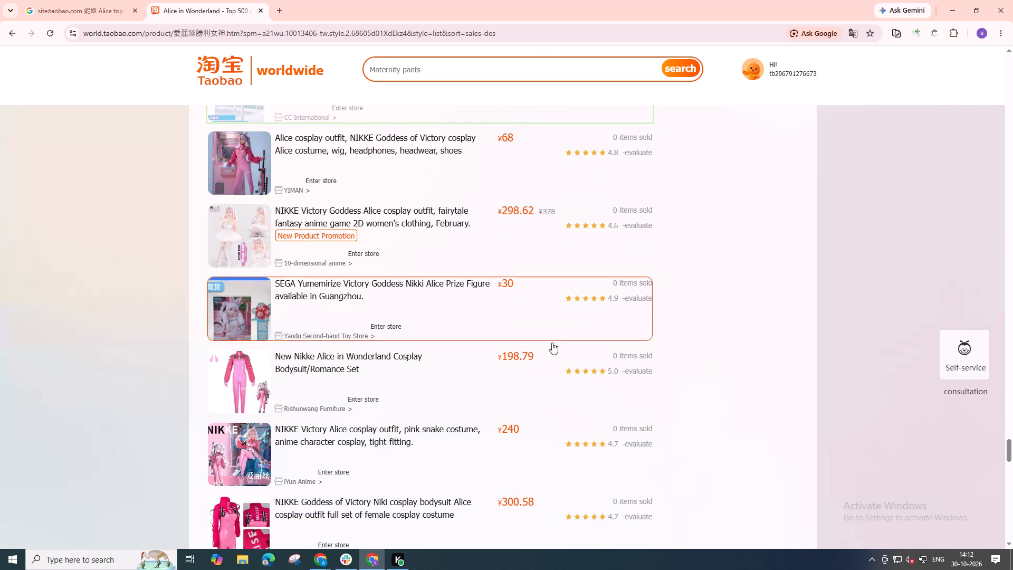
right_click(328, 365)
left_click(402, 477)
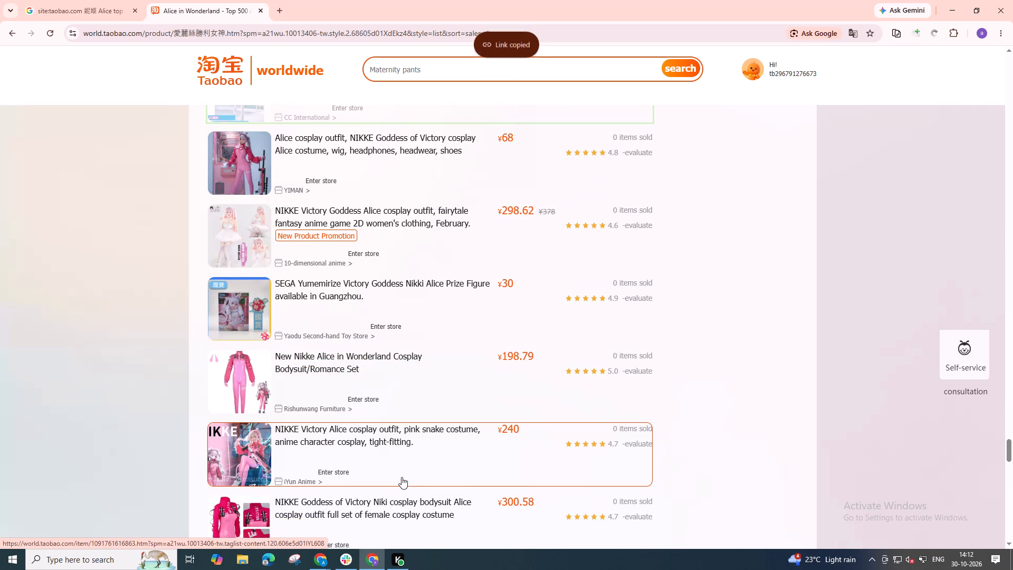
key("alt+Tab")
left_click(708, 262)
key("ctrl+v")
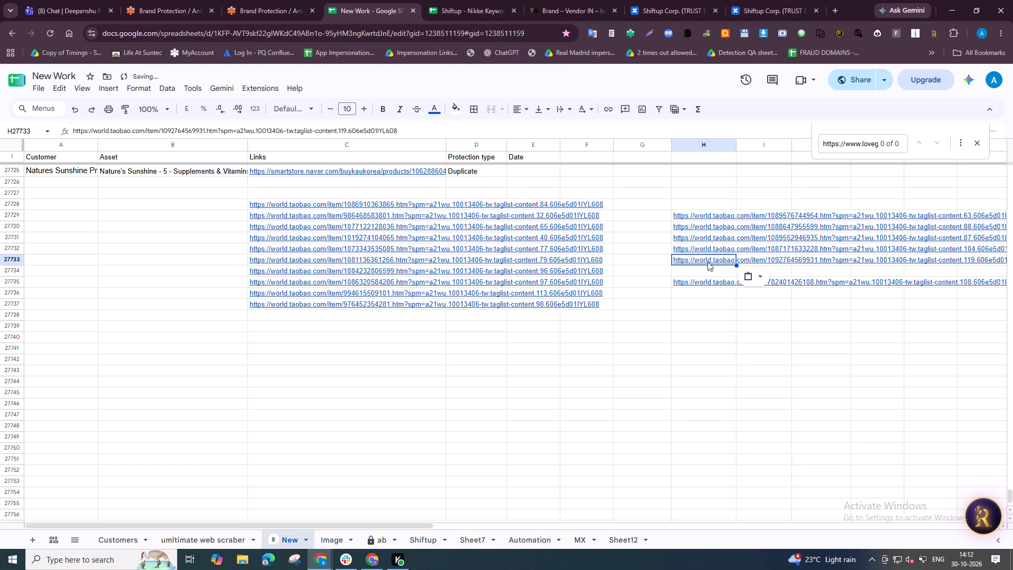
Copy the link of iYun Anime's ¥240 Alice pink snake cosplay costume listing on Taobao into spreadsheet cell C27738.
key("alt+Tab")
scroll(555, 337, "down", 3)
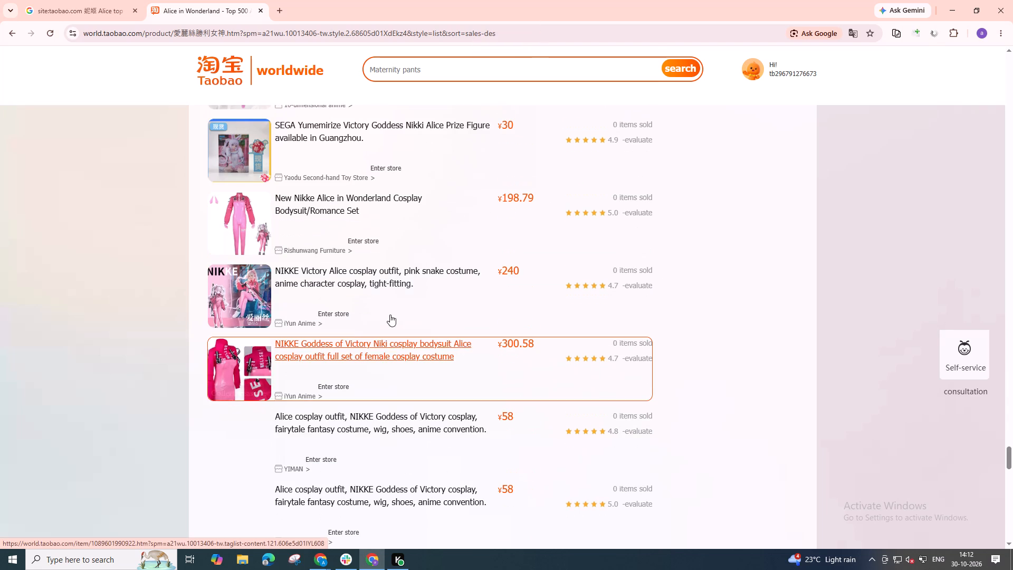
right_click(381, 280)
left_click(434, 384)
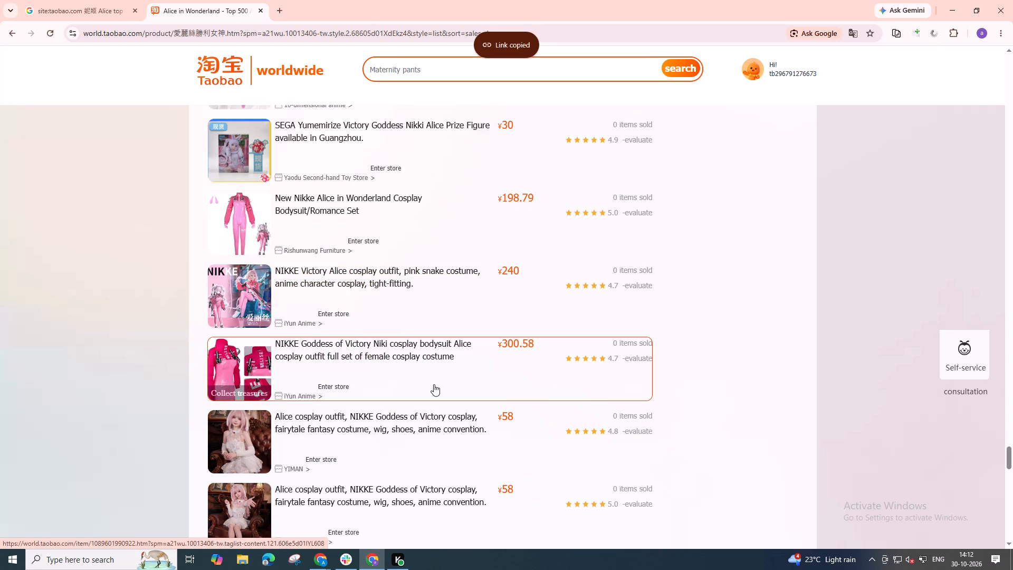
key("alt+Tab")
left_click(665, 347)
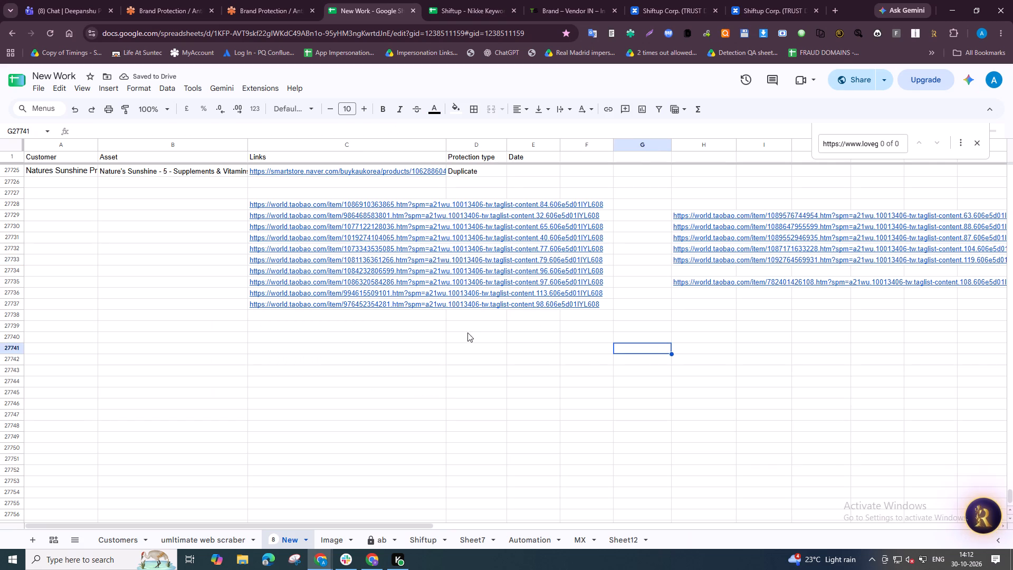
left_click(410, 321)
key("ctrl+v")
Copy the link of Nine Hundred Million Girls Anime's 26cm Alice's Sweet Home statue listing on Taobao into spreadsheet cell C27740.
key("alt+Tab")
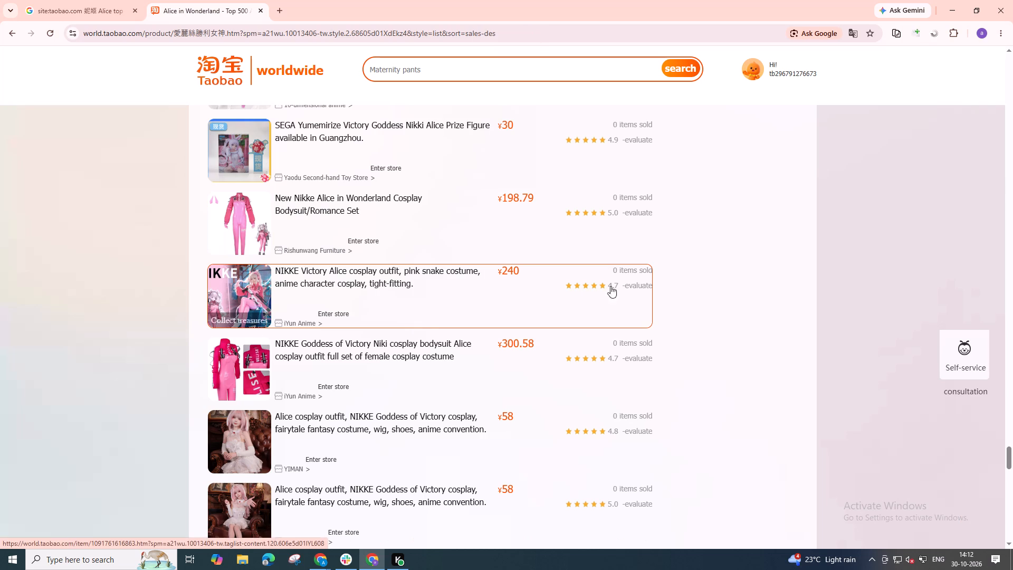
scroll(639, 305, "down", 11)
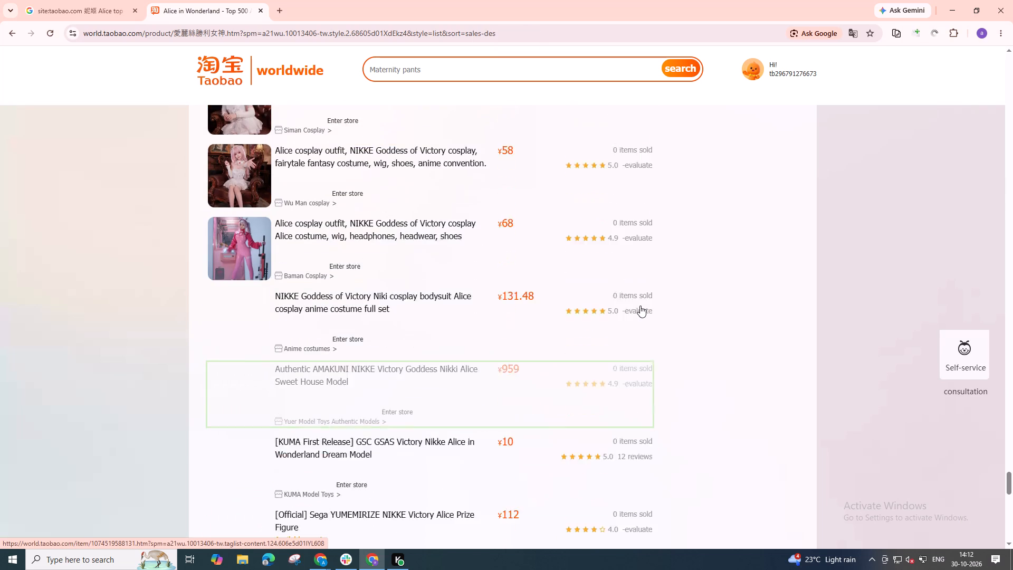
scroll(636, 308, "down", 6)
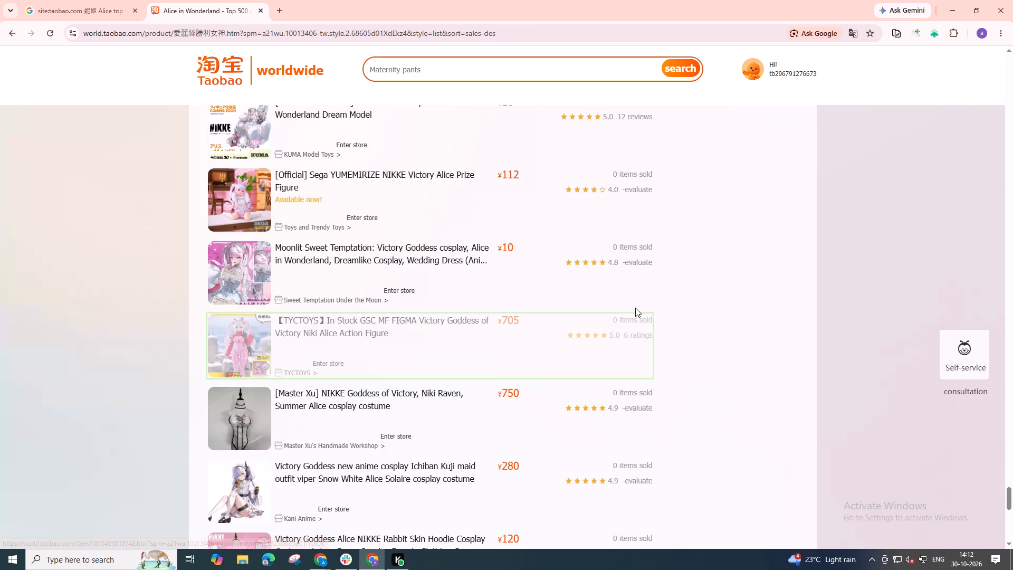
scroll(635, 308, "down", 6)
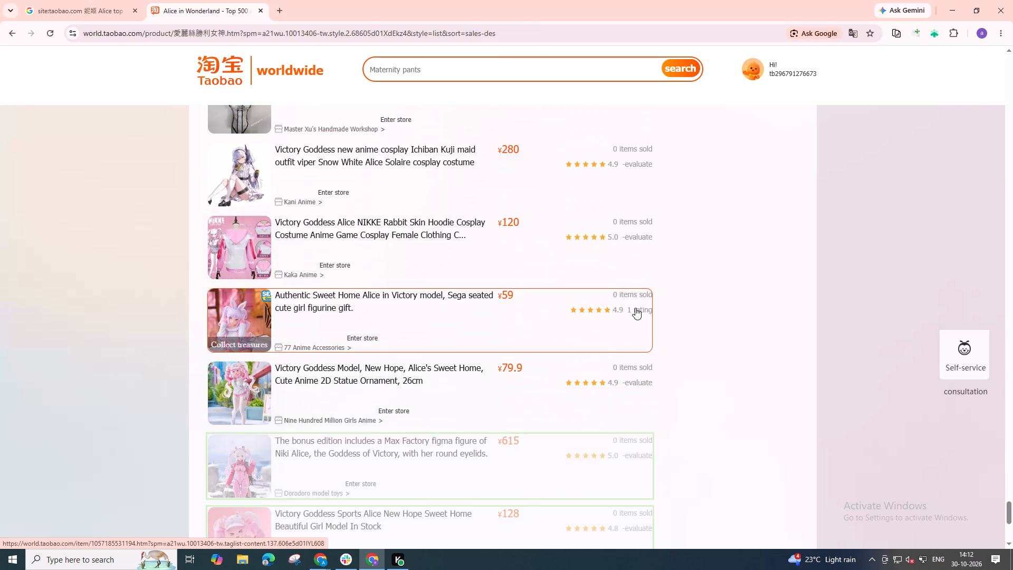
right_click(413, 383)
left_click(482, 321)
key("alt+Tab")
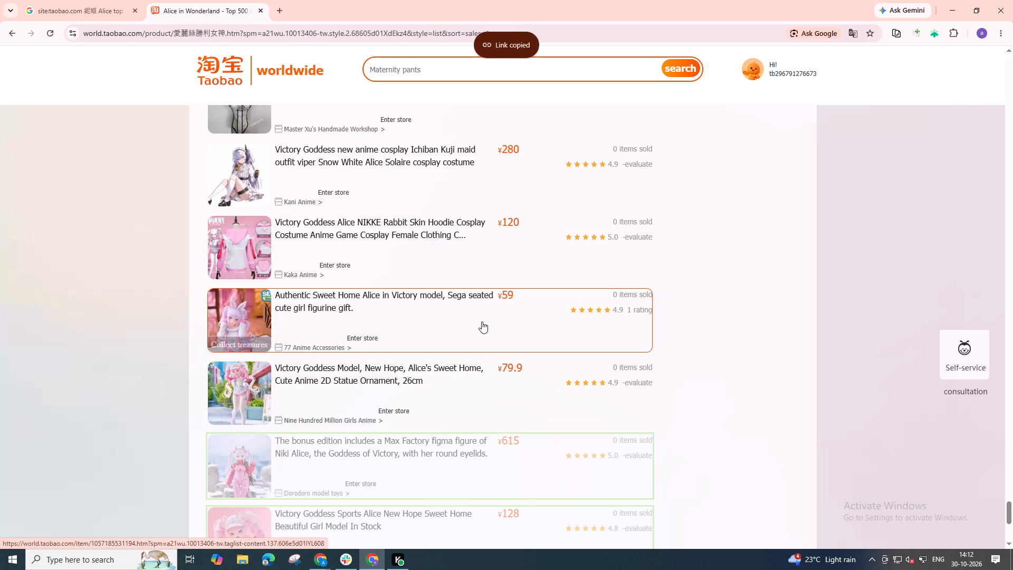
left_click(432, 343)
key("ctrl+v")
Copy the link of the ¥108.3 Alice NIKKE Rabbit Skin Hoodie cosplay costume listing on Taobao into spreadsheet cell C27739.
key("alt+Tab")
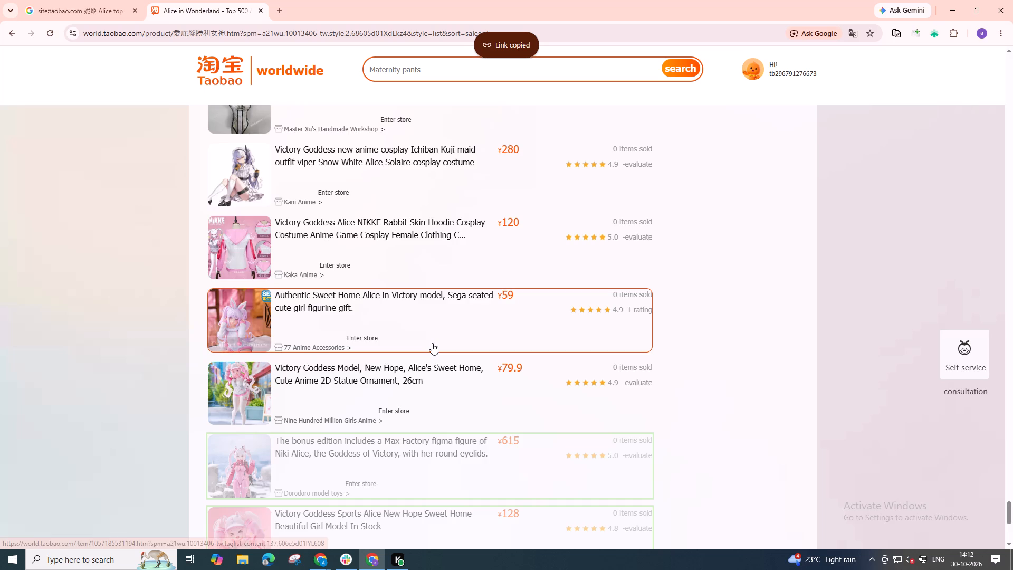
scroll(432, 343, "down", 9)
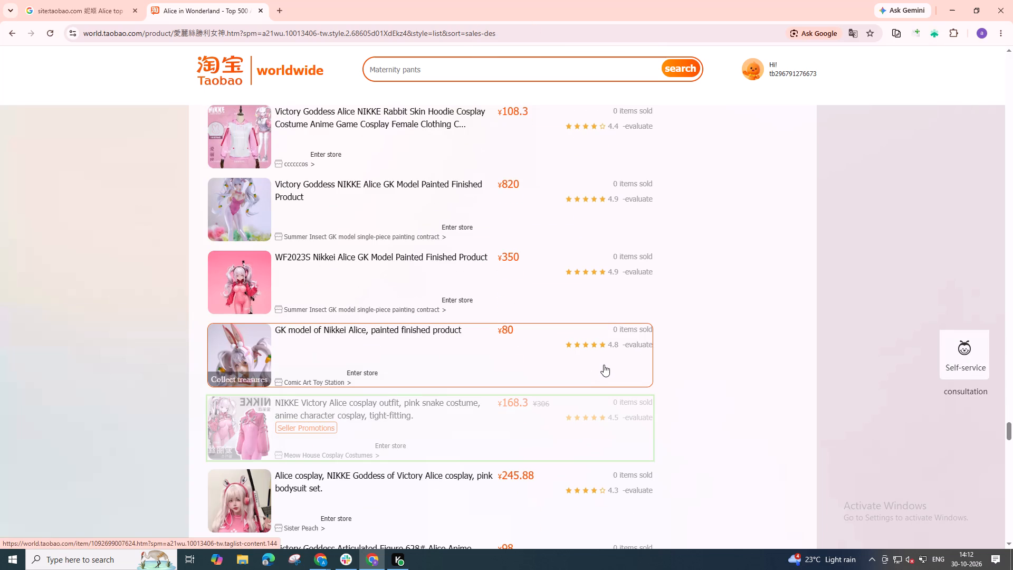
right_click(431, 127)
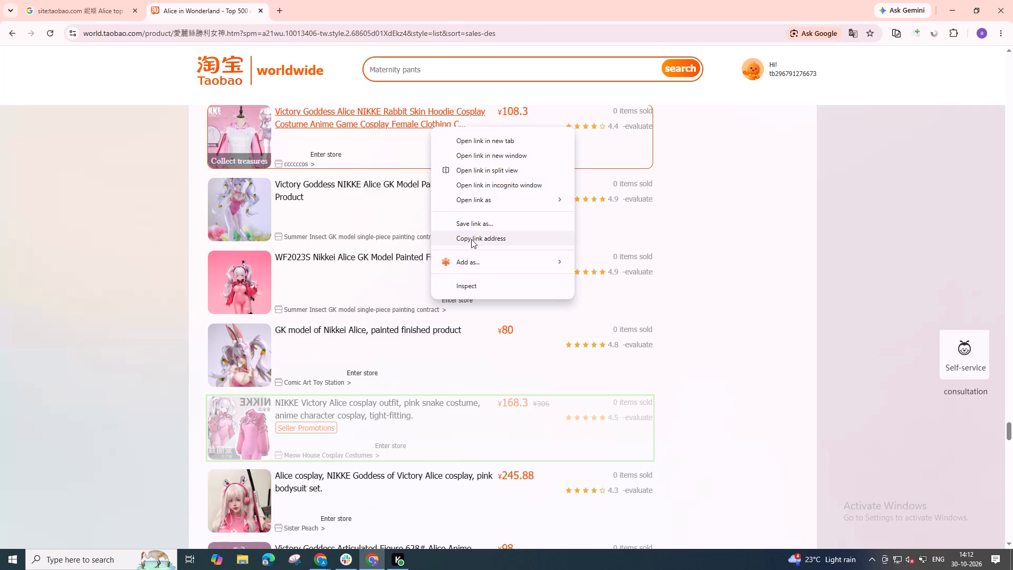
left_click(471, 239)
key("alt+Tab")
left_click(406, 327)
key("ctrl+v")
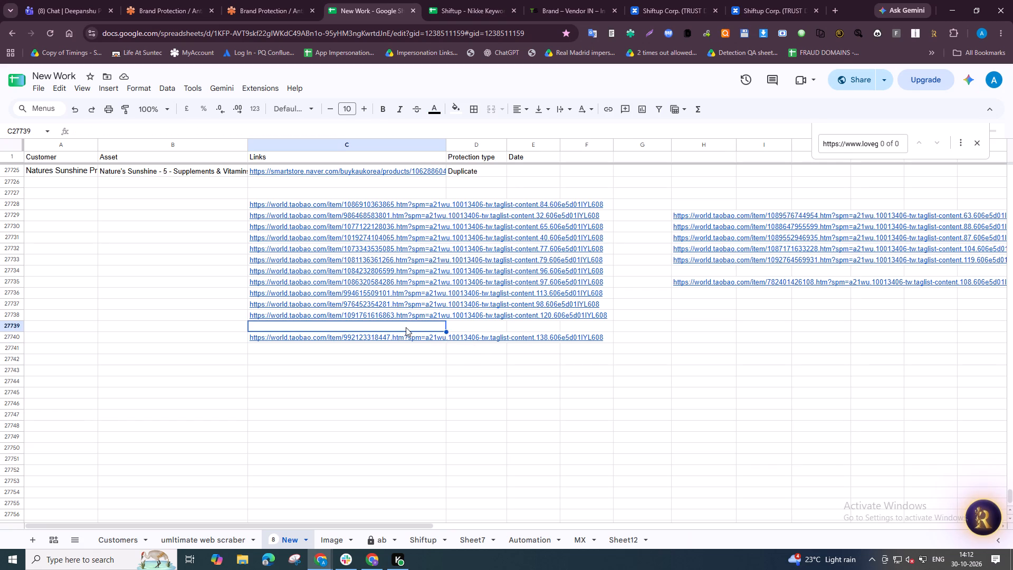
Copy the link of the WF2023S Nikkei Alice GK painted model listing on Taobao into spreadsheet cell C27743.
key("alt+Tab")
right_click(378, 258)
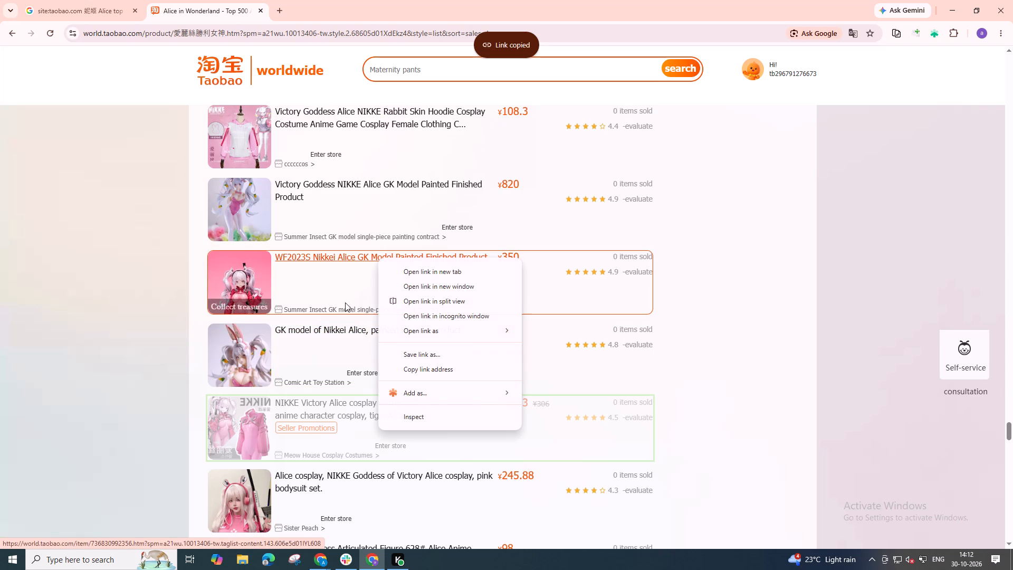
left_click(412, 369)
key("alt+Tab")
left_click(410, 369)
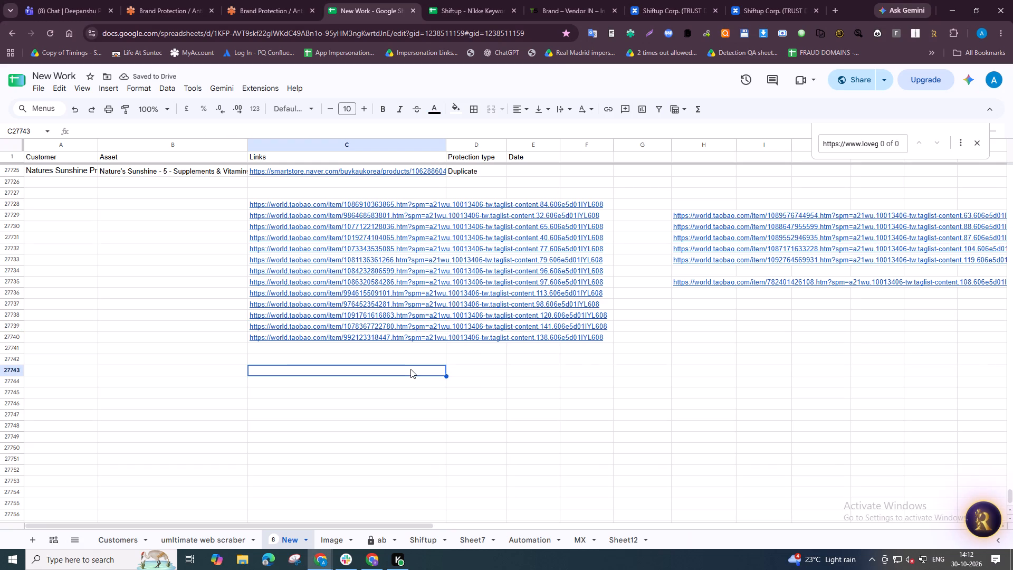
key("ctrl+v")
Copy the link of Mr. Jin's Model's articulated figure 628# Alice listing on Taobao into spreadsheet cell C27742.
key("alt+Tab")
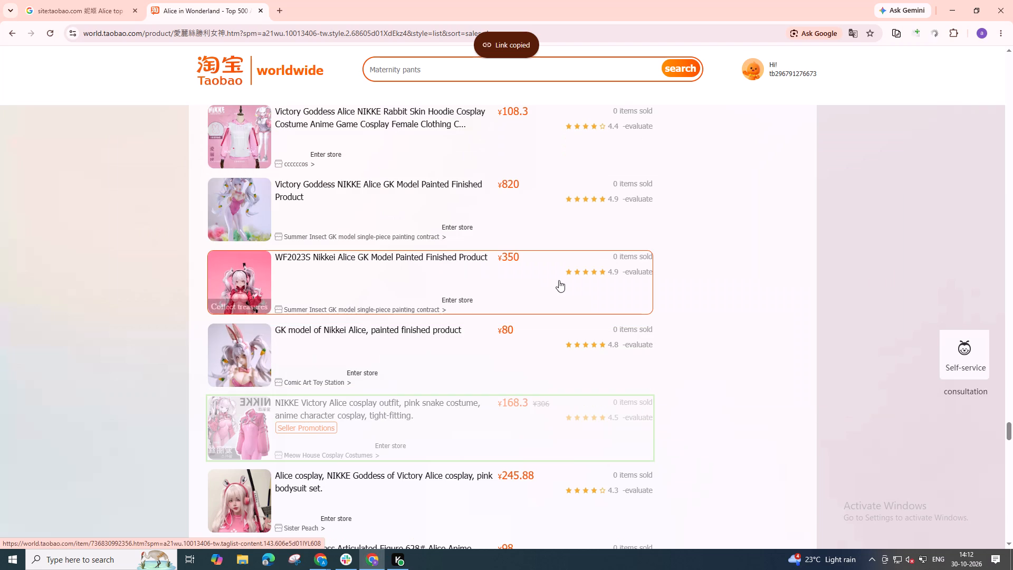
scroll(615, 250, "down", 5)
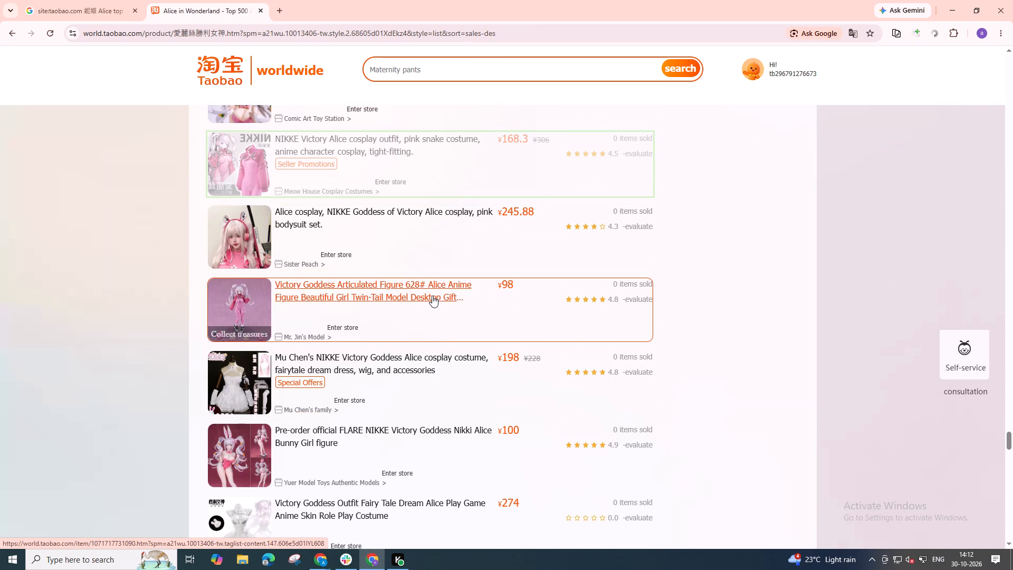
right_click(432, 296)
left_click(502, 408)
key("alt+Tab")
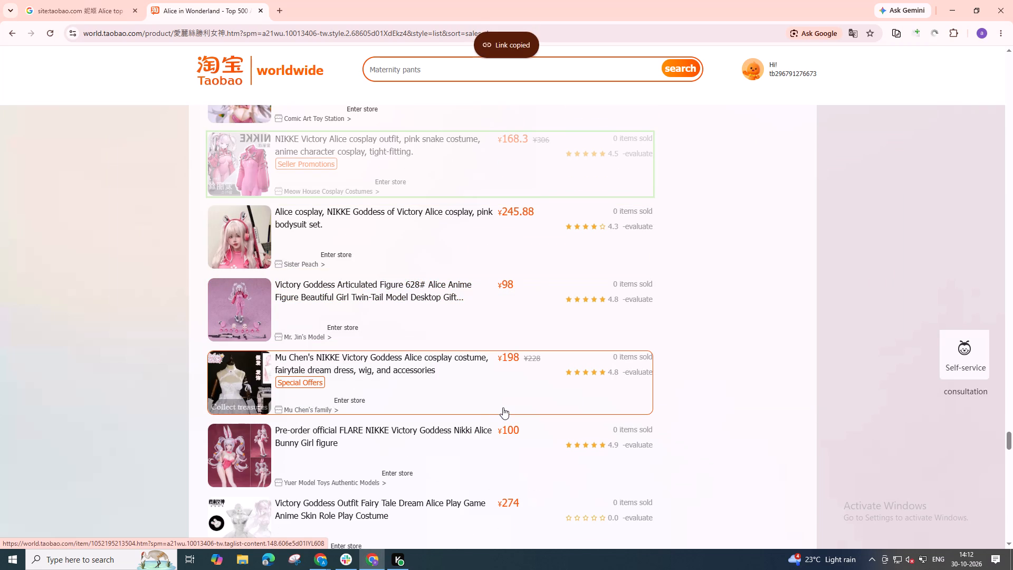
left_click(424, 357)
key("ctrl+v")
Copy the link of Manmi Cosplay's Nikke Alice in Wonderland bodysuit set listing on Taobao into spreadsheet cell H27734.
key("alt+Tab")
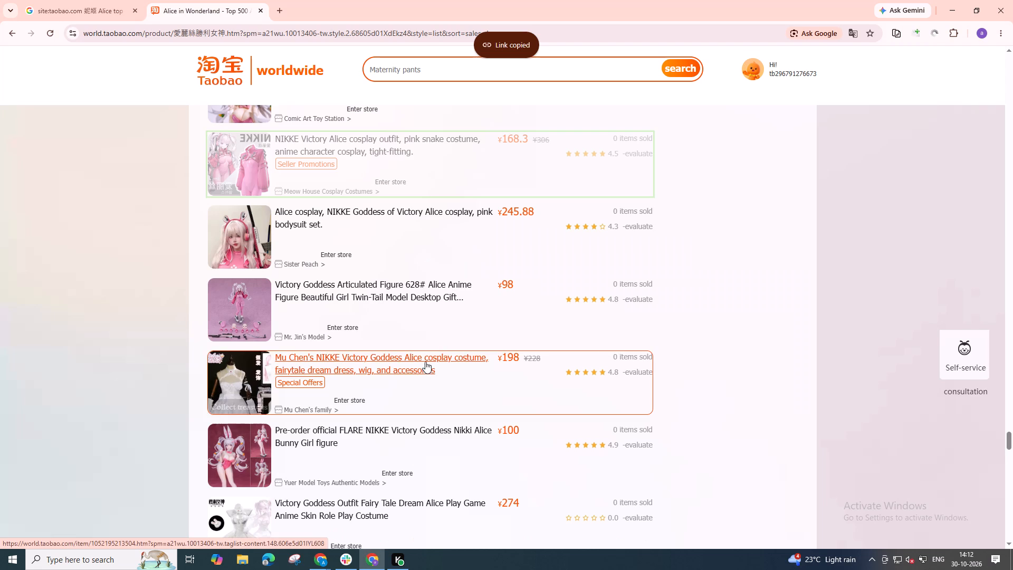
scroll(445, 360, "down", 6)
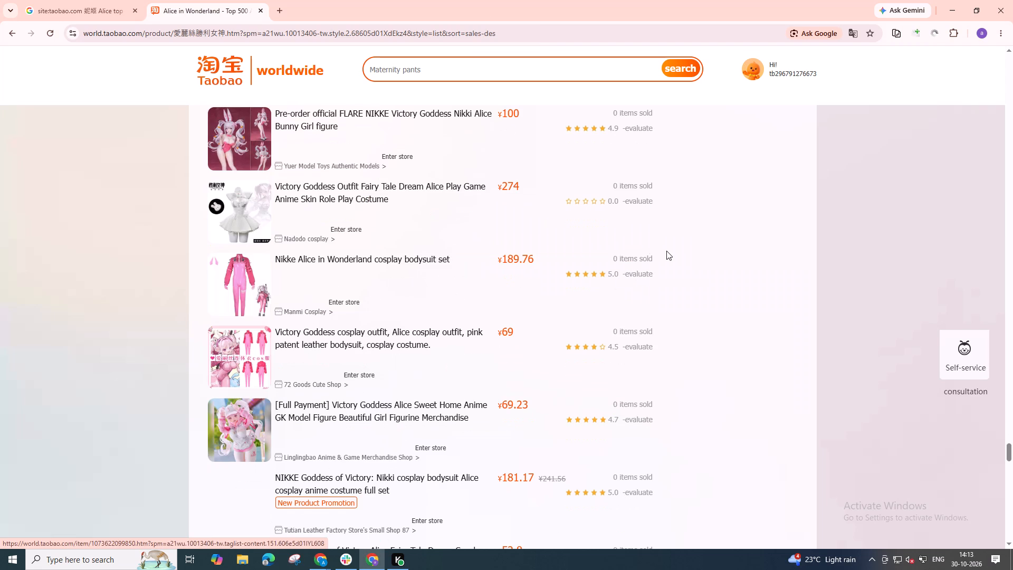
right_click(428, 264)
left_click(490, 374)
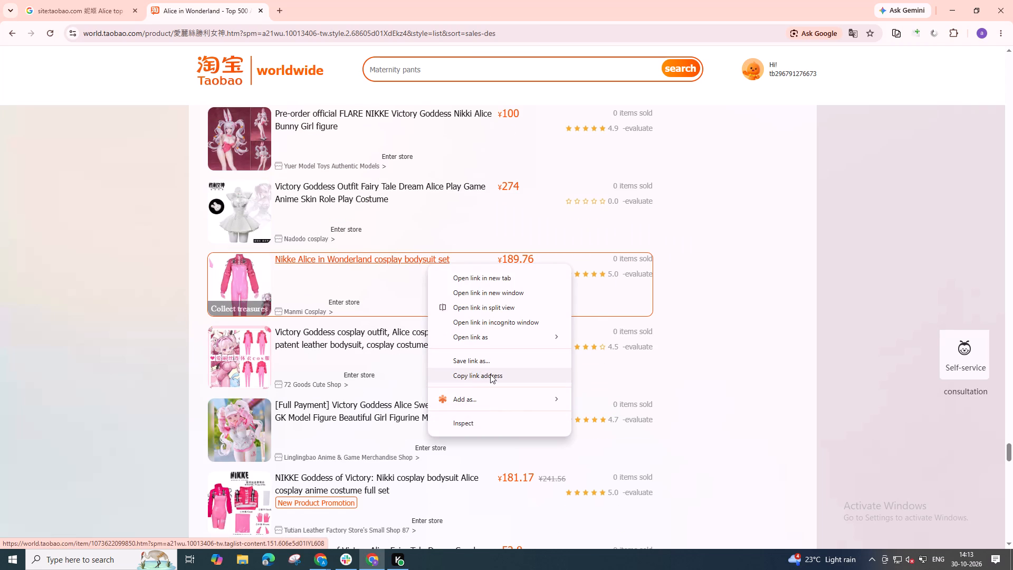
key("alt+Tab")
left_click(701, 275)
key("ctrl+v")
Copy the link of 72 Goods Cute Shop's pink patent leather Alice bodysuit listing on Taobao into spreadsheet cell H27736.
key("alt+Tab")
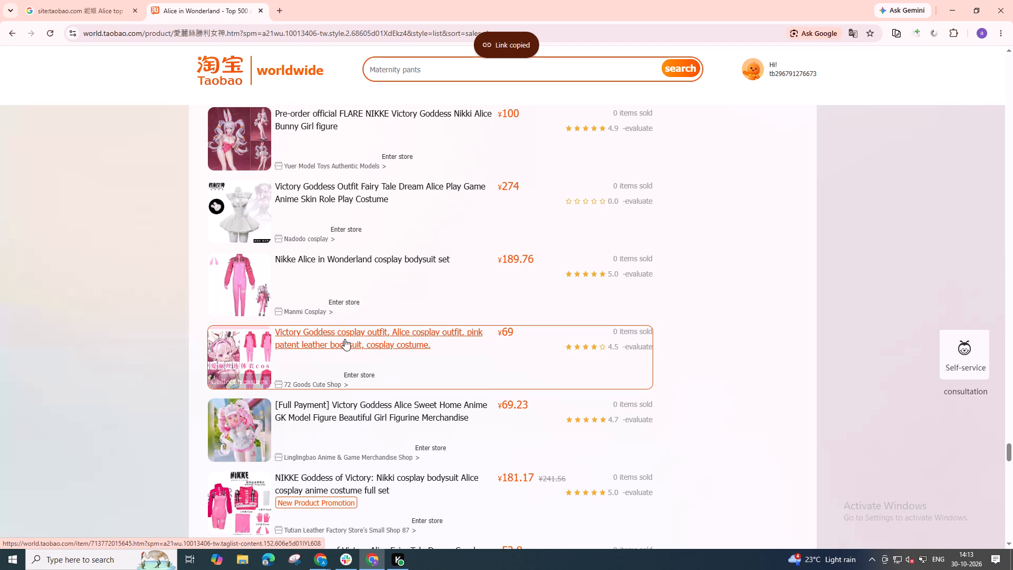
right_click(345, 339)
left_click(391, 455)
key("alt+Tab")
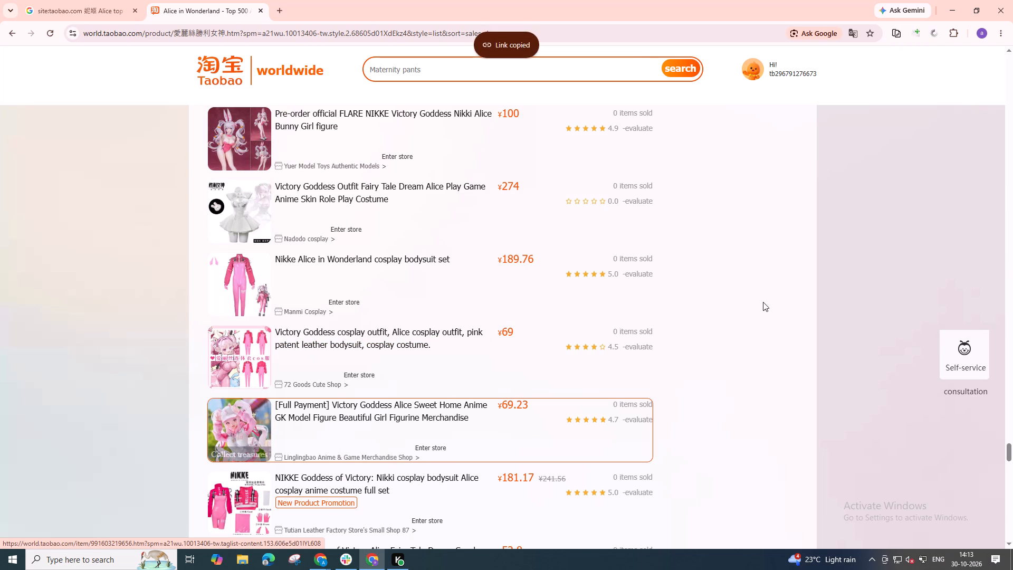
left_click(720, 299)
key("ctrl+v")
Copy the link of Linglingbao Anime & Game Merchandise Shop's Alice Sweet Home GK figure listing on Taobao into spreadsheet cell C27741.
key("alt+Tab")
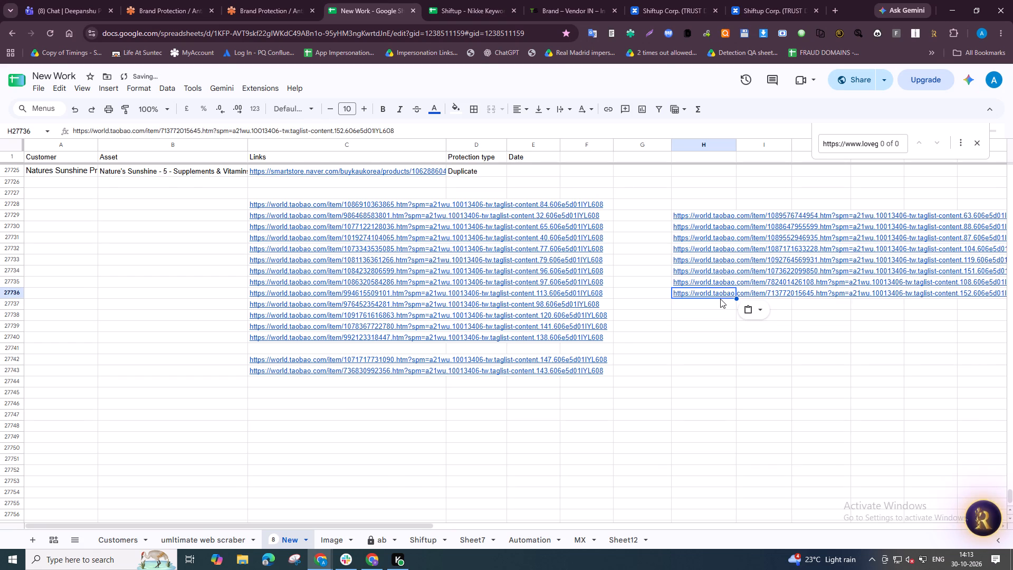
right_click(351, 415)
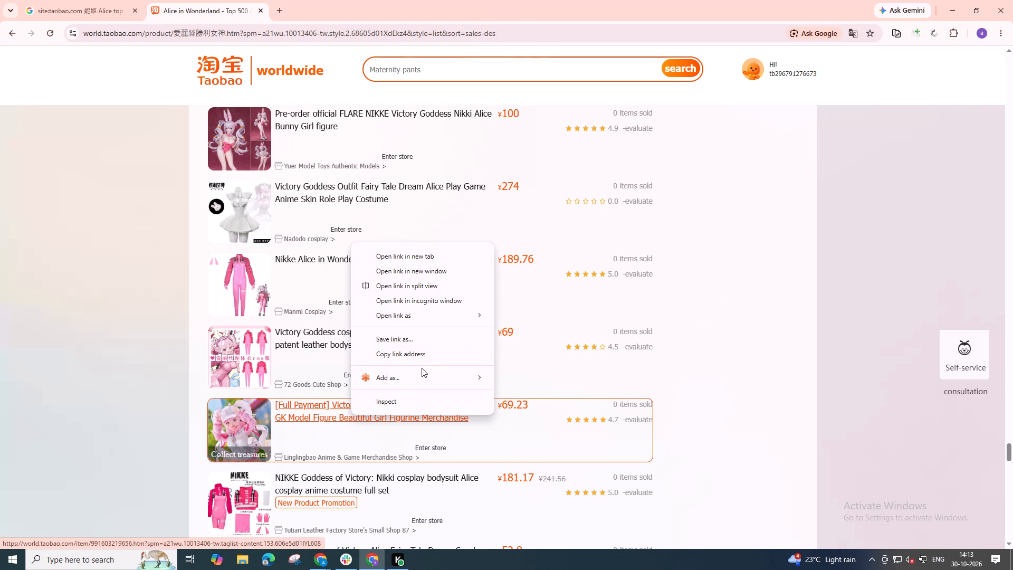
left_click(433, 353)
key("alt+Tab")
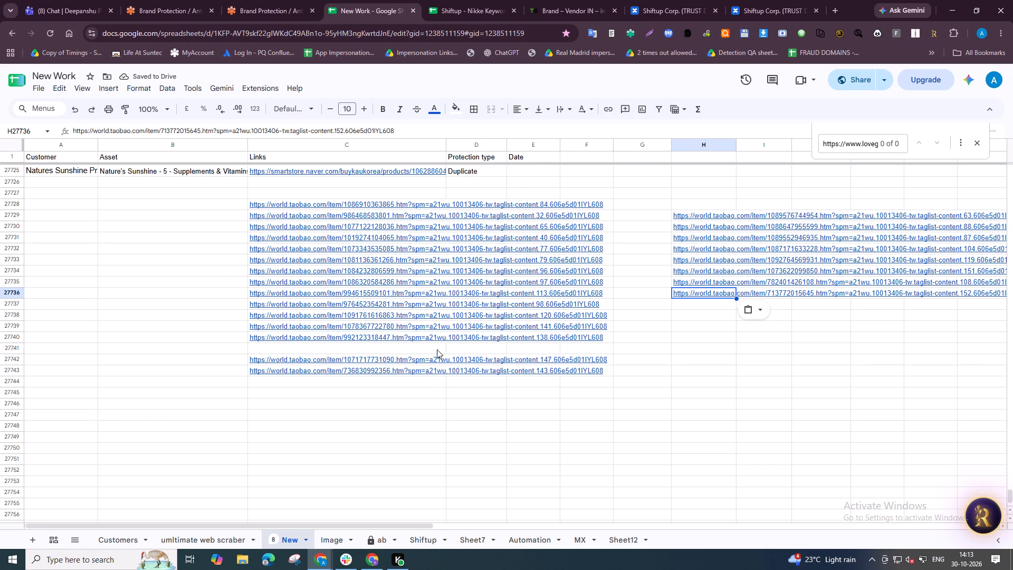
left_click(437, 349)
key("ctrl+v")
left_click(428, 392)
Copy the link of the ¥173.6 New Nikkei Alice in Wonderland cosplay bodysuit set listing on Taobao into spreadsheet cell H27737.
key("alt+Tab")
scroll(434, 388, "down", 2)
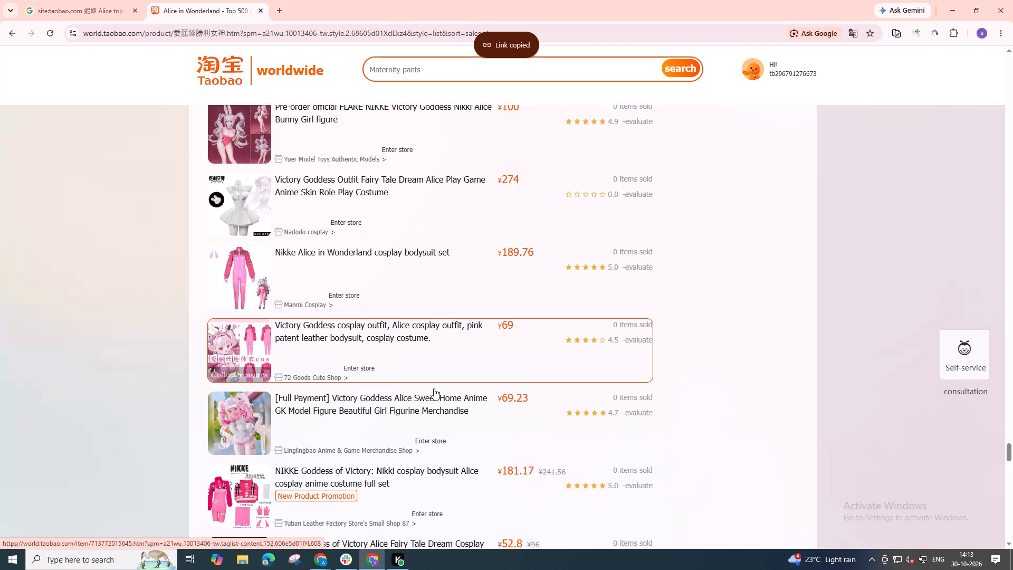
scroll(434, 388, "down", 4)
scroll(551, 318, "down", 6)
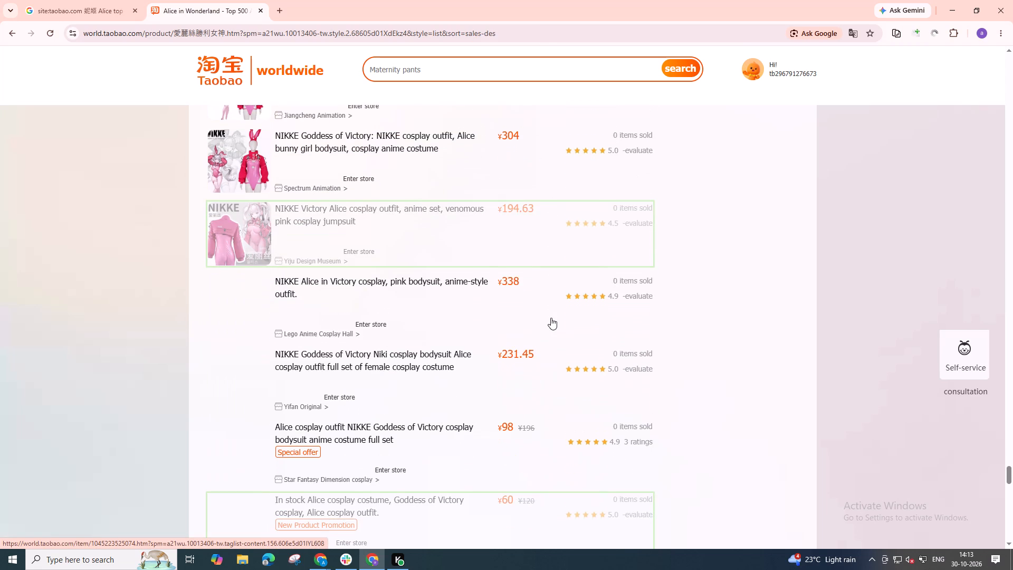
scroll(566, 318, "down", 6)
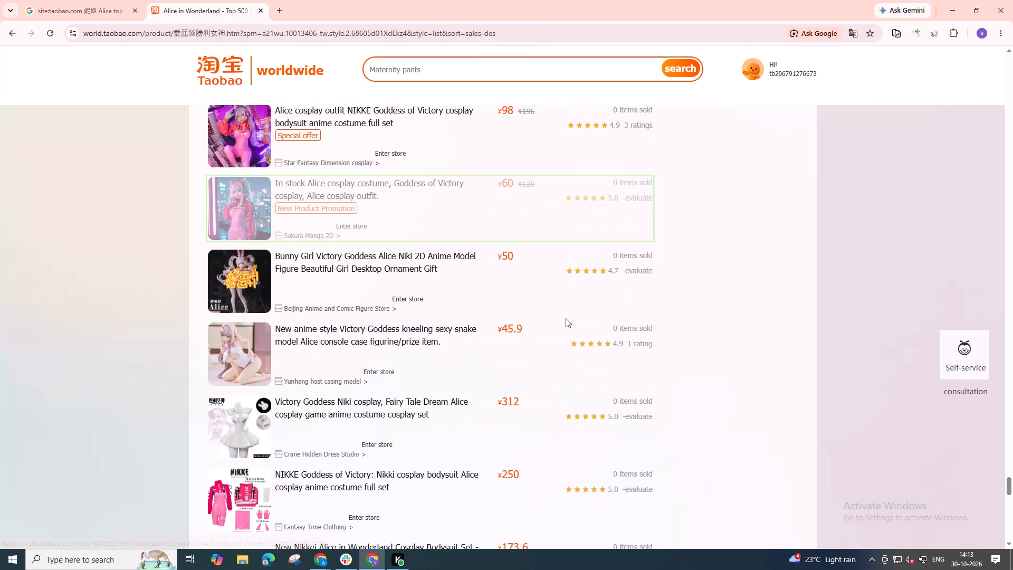
scroll(566, 318, "down", 6)
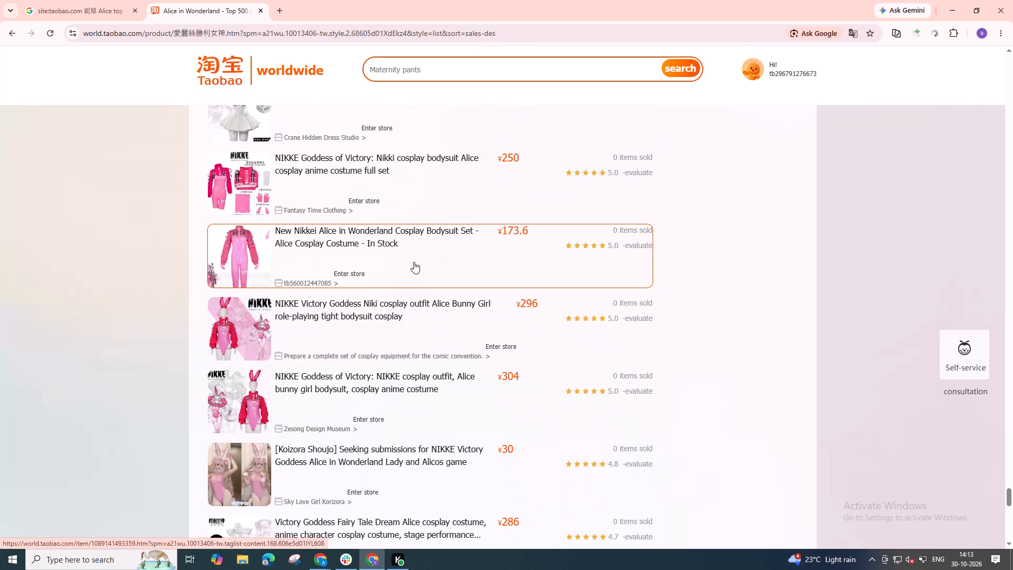
right_click(396, 248)
left_click(463, 357)
key("alt+Tab")
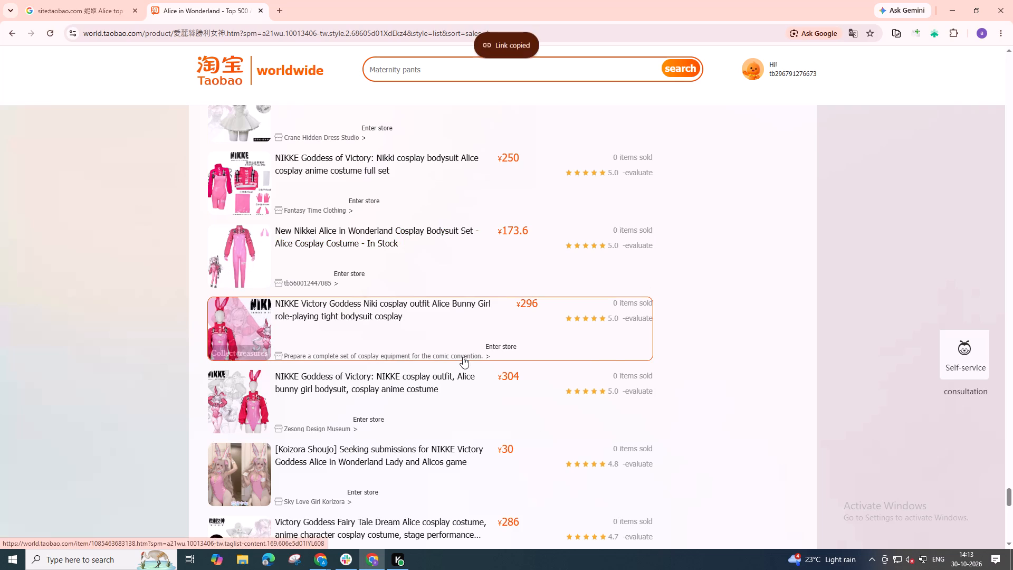
left_click(690, 307)
key("ctrl+v")
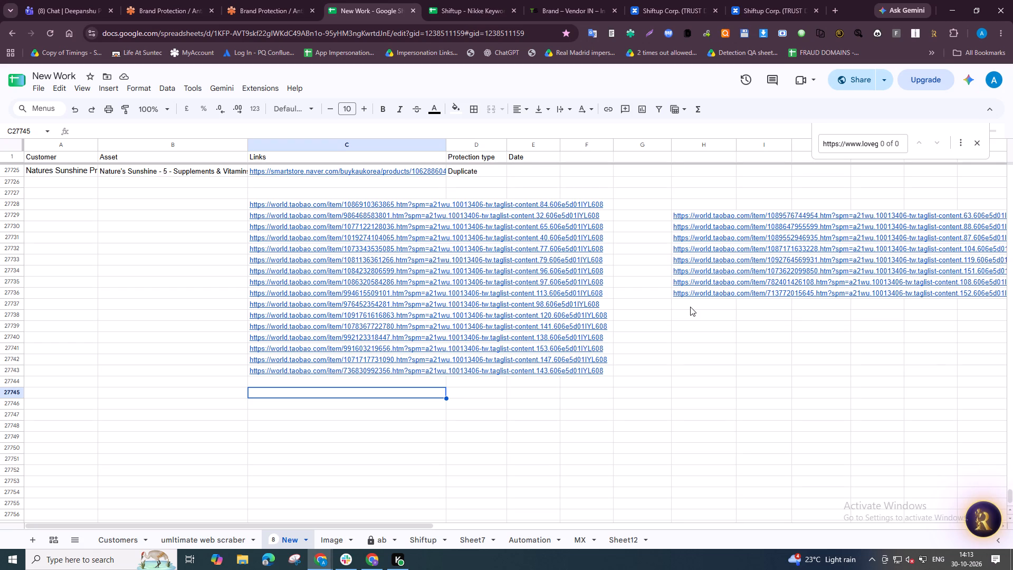
left_click(690, 307)
left_click(660, 354)
Copy the link of Heterogeneous Cosplay Hall's NIKKE Victory Alice pink snake costume listing on Taobao into spreadsheet cell C27744.
key("alt+Tab")
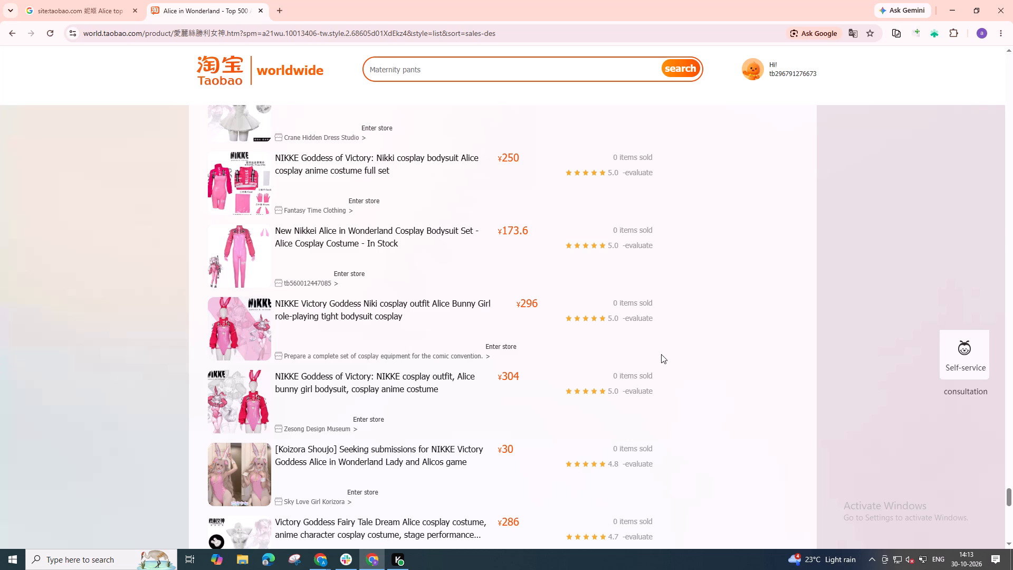
scroll(627, 372, "down", 6)
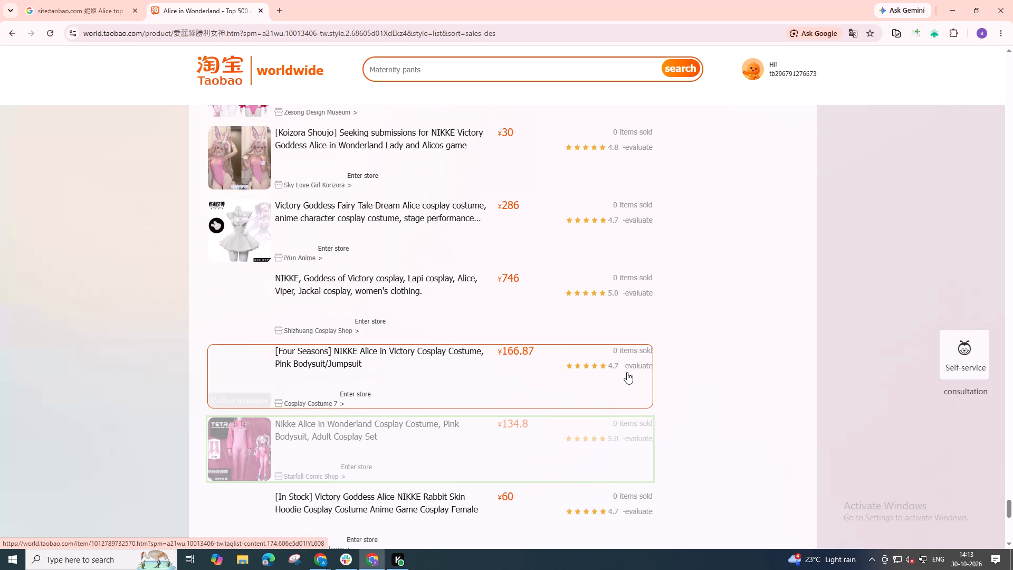
scroll(634, 358, "down", 6)
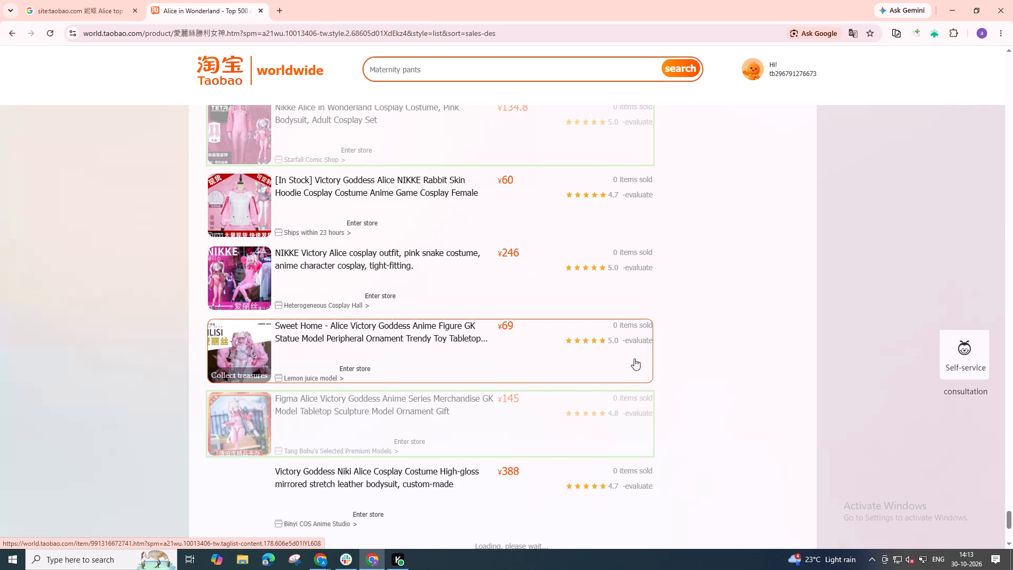
right_click(399, 265)
left_click(461, 377)
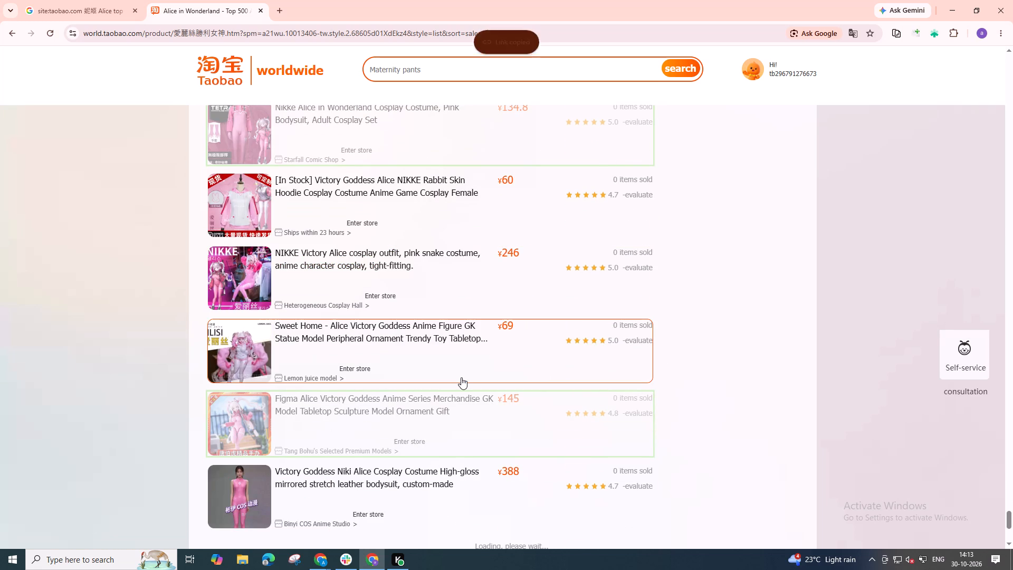
key("alt+Tab")
left_click(406, 378)
key("ctrl+v")
Copy the link of Comic Con Supply Shop's NIKKE Alice cosplay outfit listing on Taobao into spreadsheet cell H27739.
key("alt+Tab")
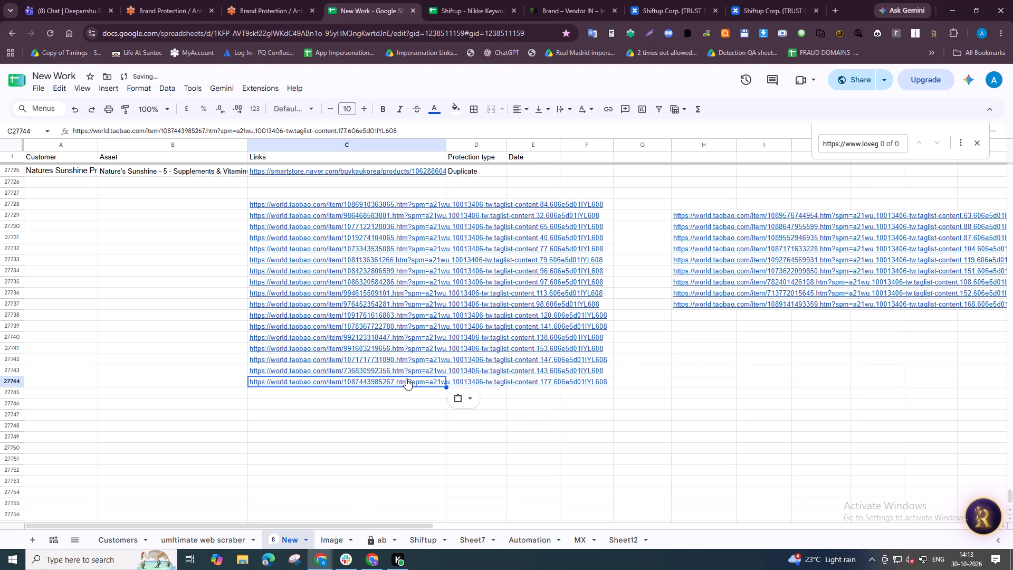
scroll(408, 378, "down", 7)
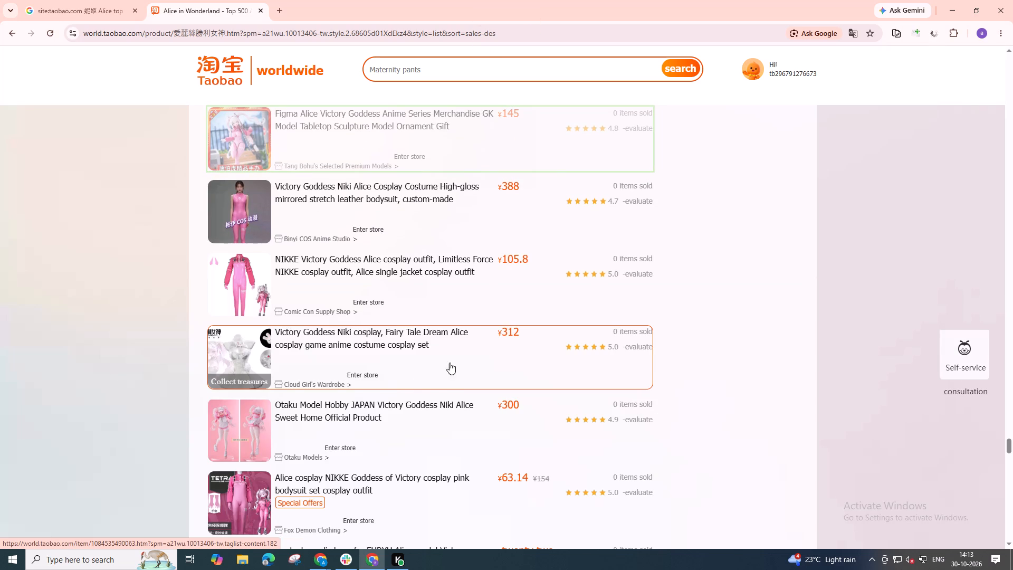
right_click(453, 273)
left_click(505, 379)
key("alt+Tab")
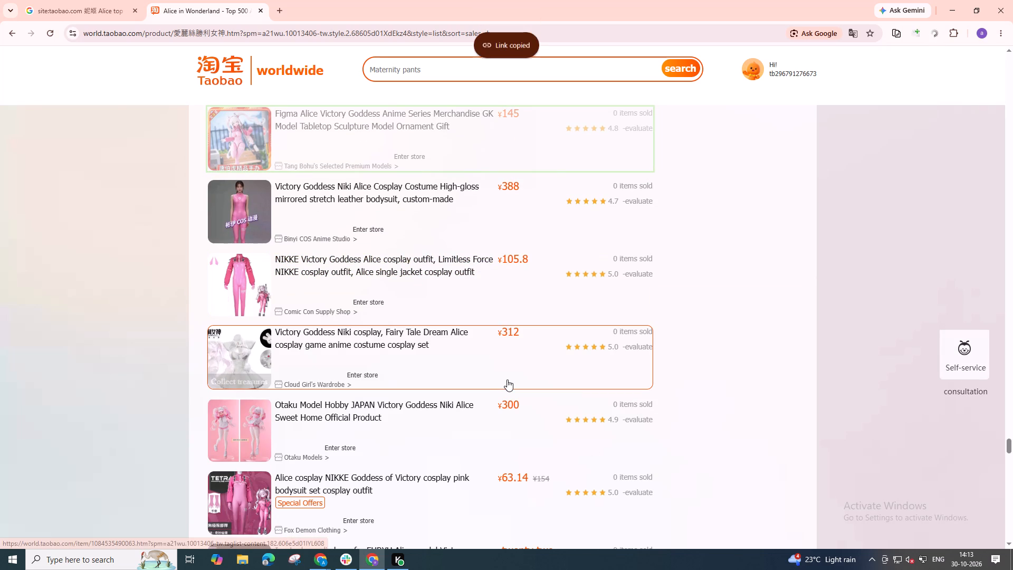
left_click(694, 328)
key("ctrl+v")
Copy the link of Fox Demon Clothing's Alice pink bodysuit set listing on Taobao into spreadsheet cell H27738.
key("alt+Tab")
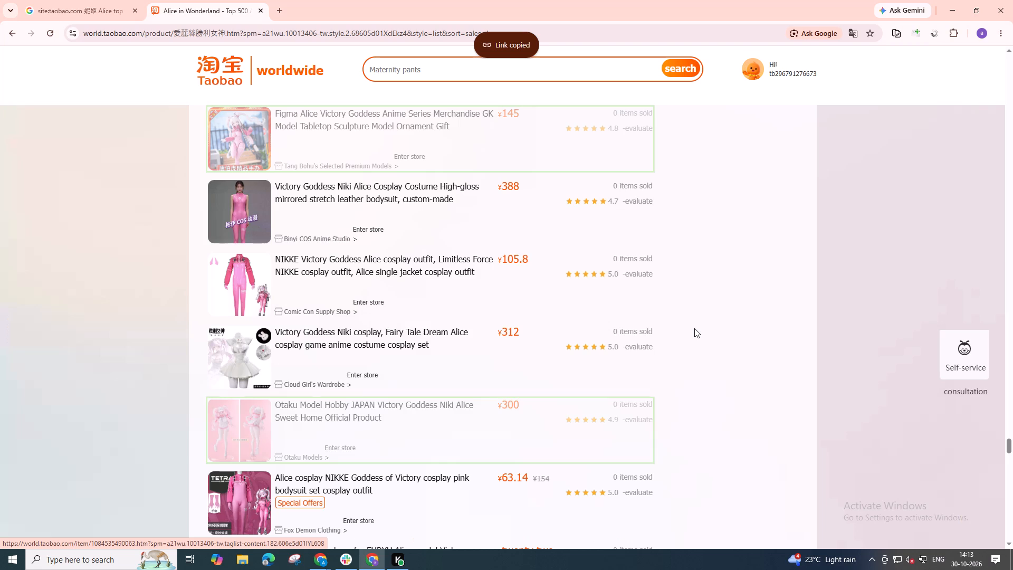
scroll(572, 367, "down", 4)
right_click(405, 271)
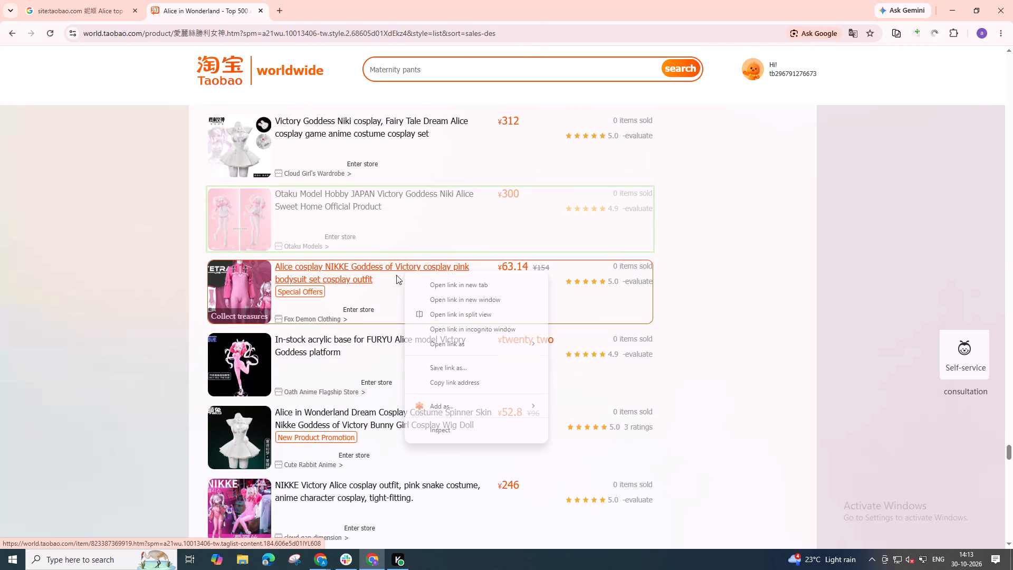
left_click(457, 381)
key("alt+Tab")
left_click(720, 317)
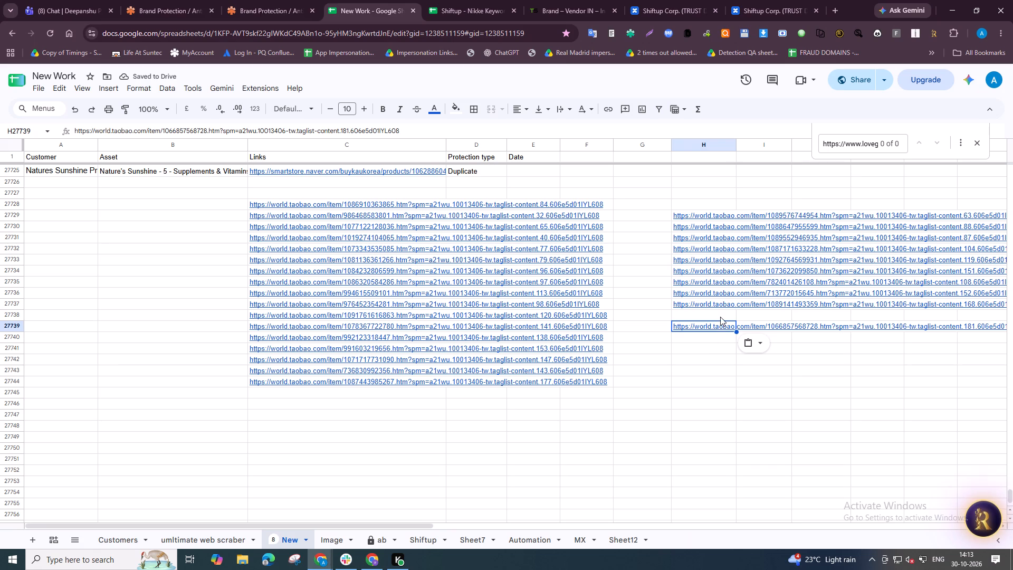
key("ctrl+v")
Copy the link of Oath Anime Flagship Store's acrylic base for the FURYU Alice model on Taobao into spreadsheet cell C27746.
key("alt+Tab")
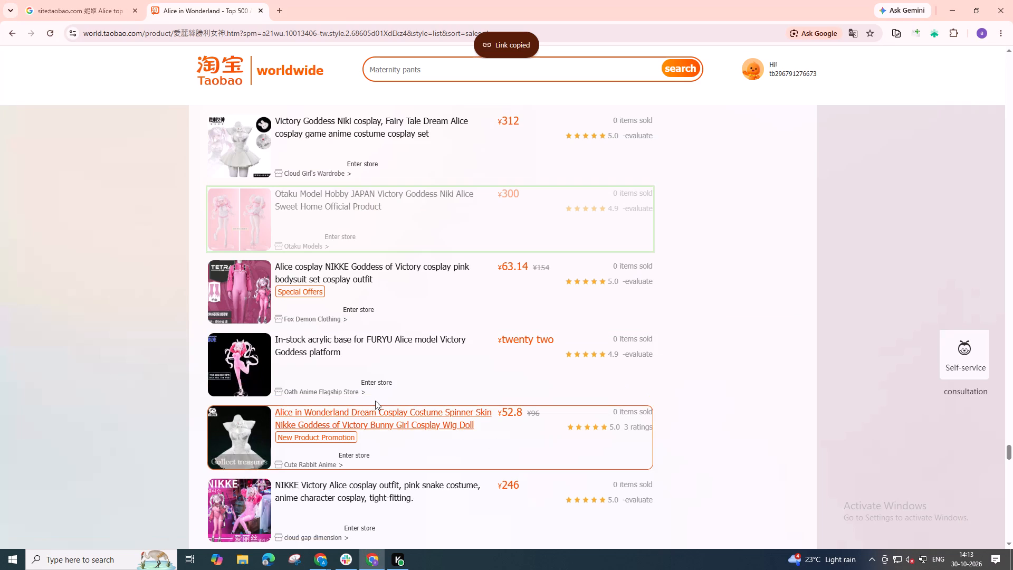
right_click(329, 350)
left_click(395, 455)
key("alt+Tab")
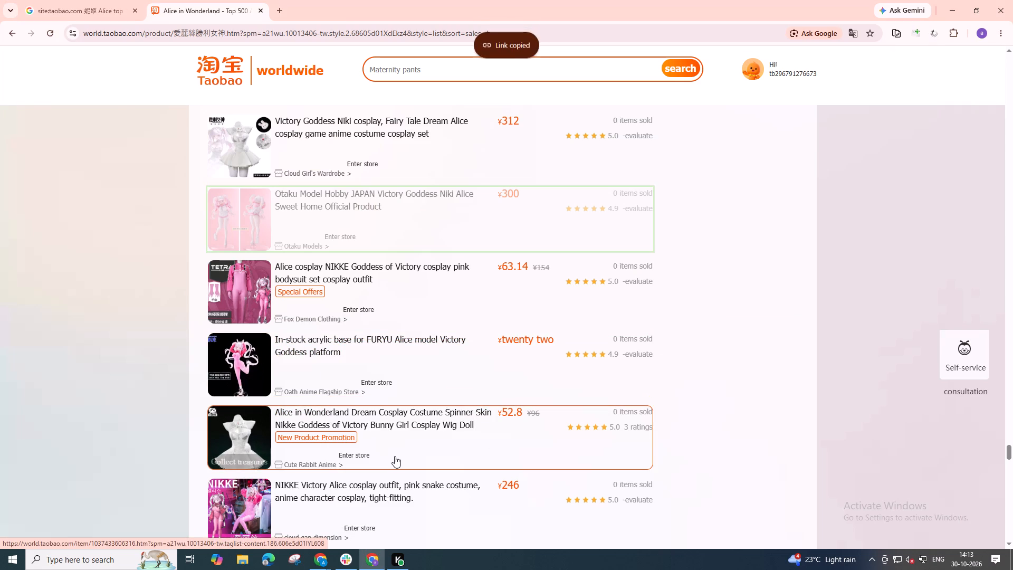
left_click(412, 401)
key("ctrl+v")
Copy the link of cloud gap dimension's NIKKE Victory Alice pink snake costume listing on Taobao into spreadsheet cell C27747.
key("alt+Tab")
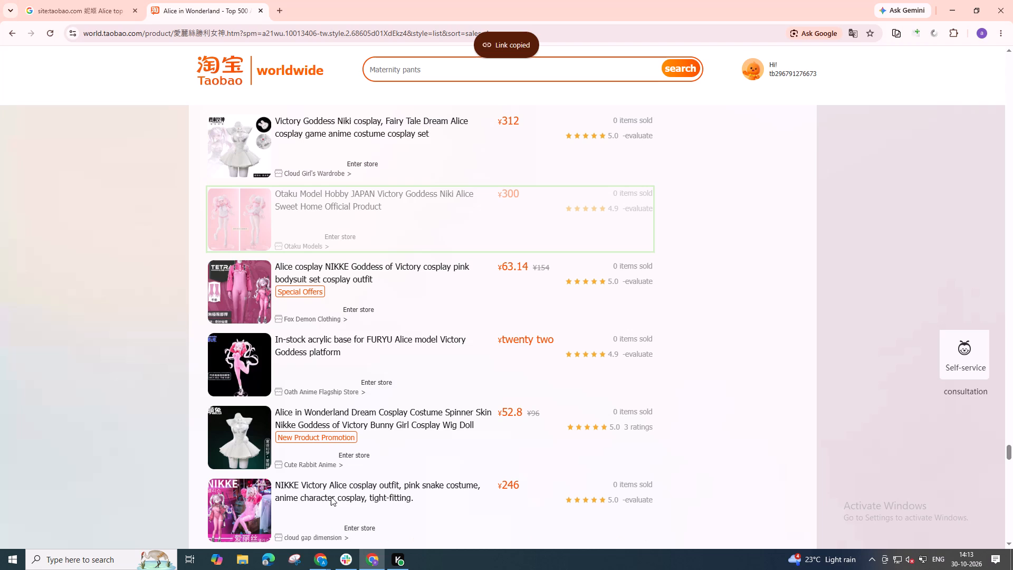
right_click(337, 496)
left_click(387, 437)
key("alt+Tab")
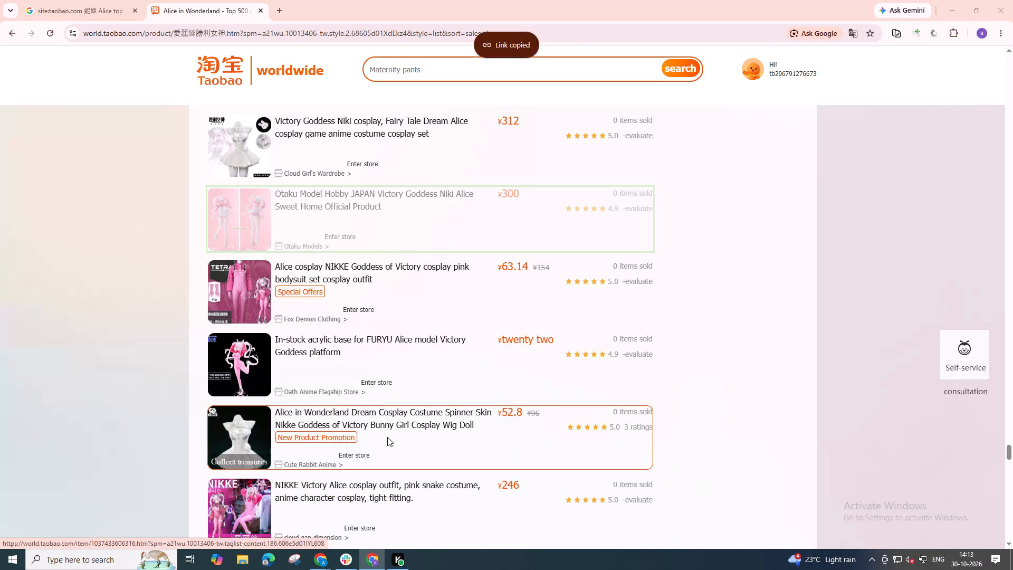
left_click(389, 419)
key("ctrl+v")
Copy the link of Star Sprout Cosplay Shop's NIKKE Victory Alice pink snake costume listing on Taobao into spreadsheet cell H27740.
key("alt+Tab")
scroll(393, 417, "down", 2)
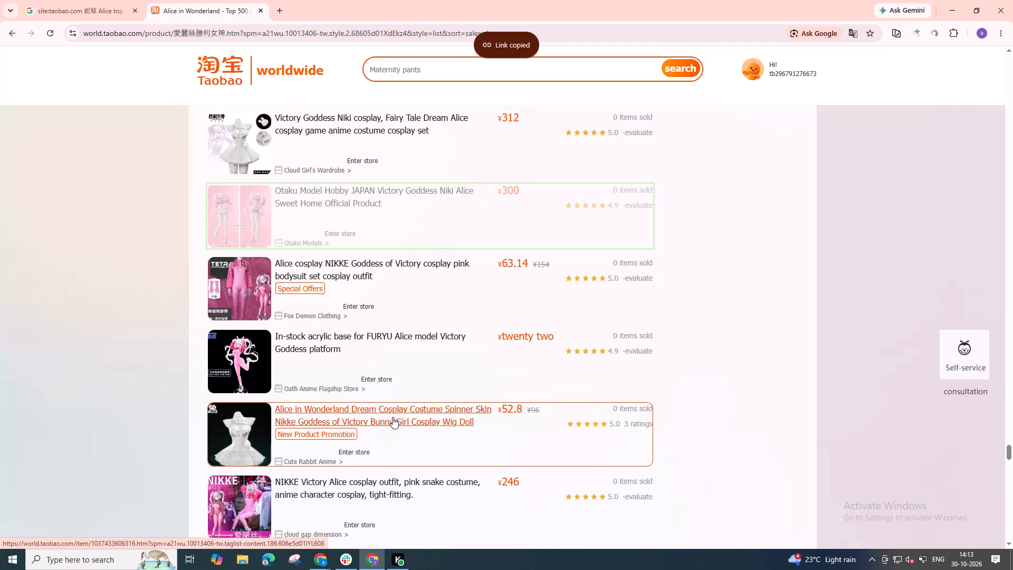
scroll(393, 417, "down", 4)
scroll(702, 412, "down", 5)
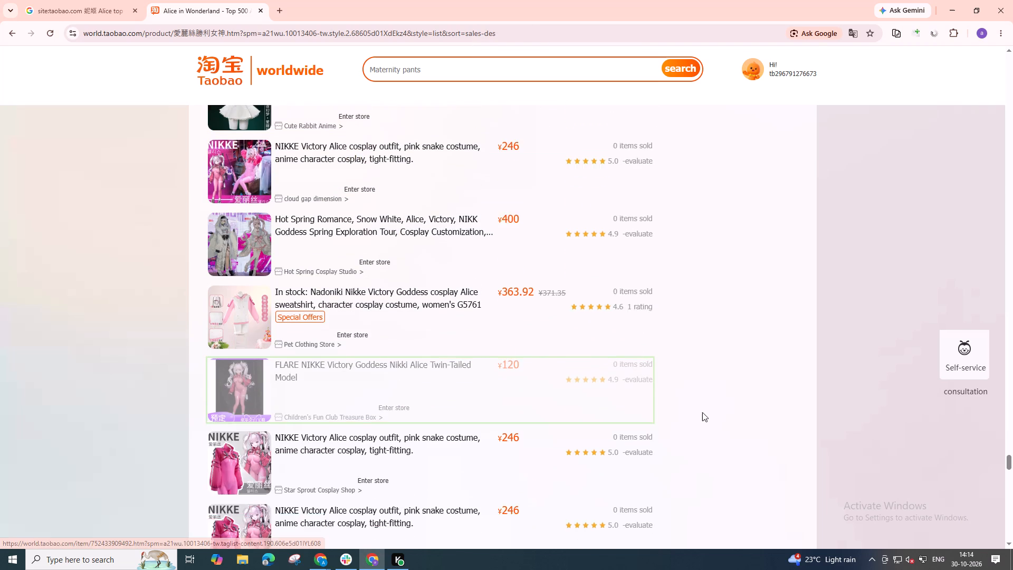
right_click(393, 210)
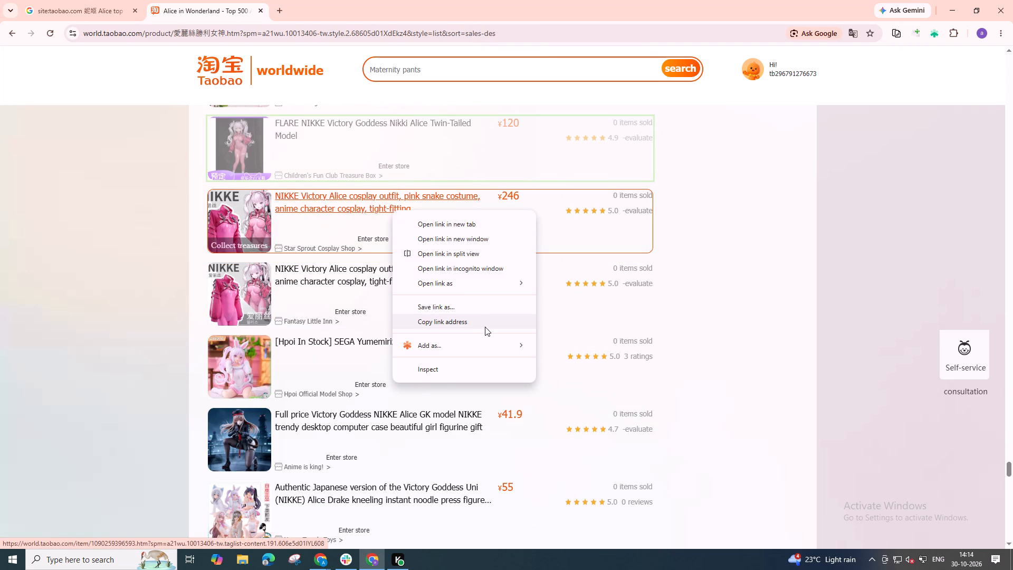
left_click(485, 326)
key("alt+Tab")
left_click(712, 336)
key("ctrl+v")
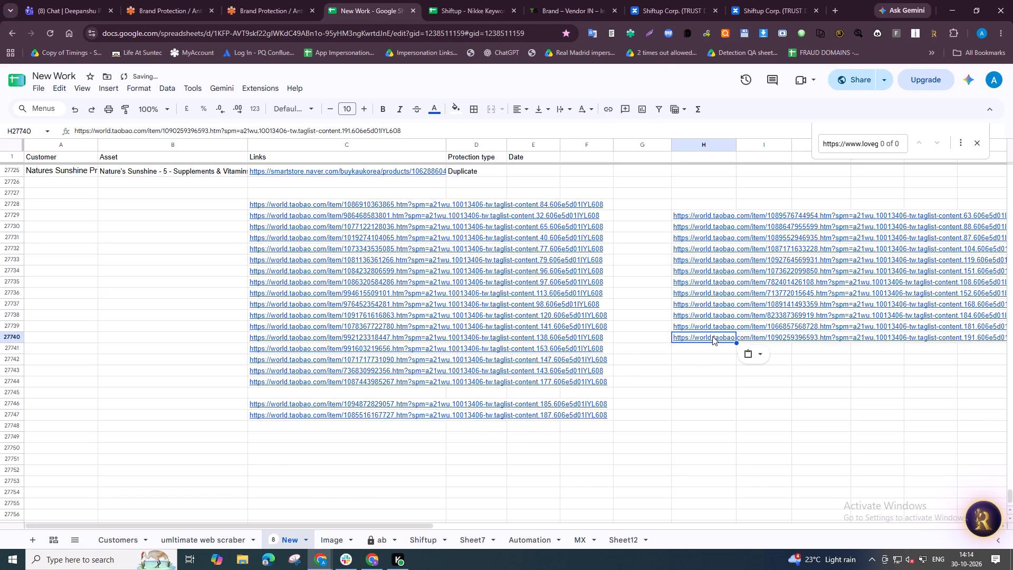
Copy the link of Fantasy Little Inn's NIKKE Victory Alice pink snake costume listing on Taobao into spreadsheet cell H27741.
key("alt+Tab")
right_click(373, 275)
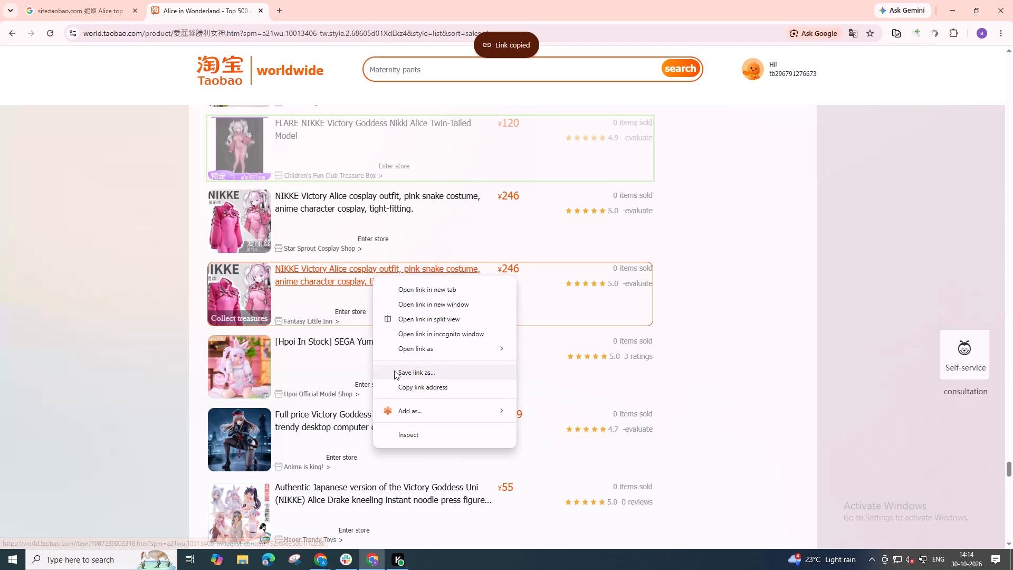
left_click(405, 387)
key("alt+Tab")
left_click(697, 351)
key("ctrl+v")
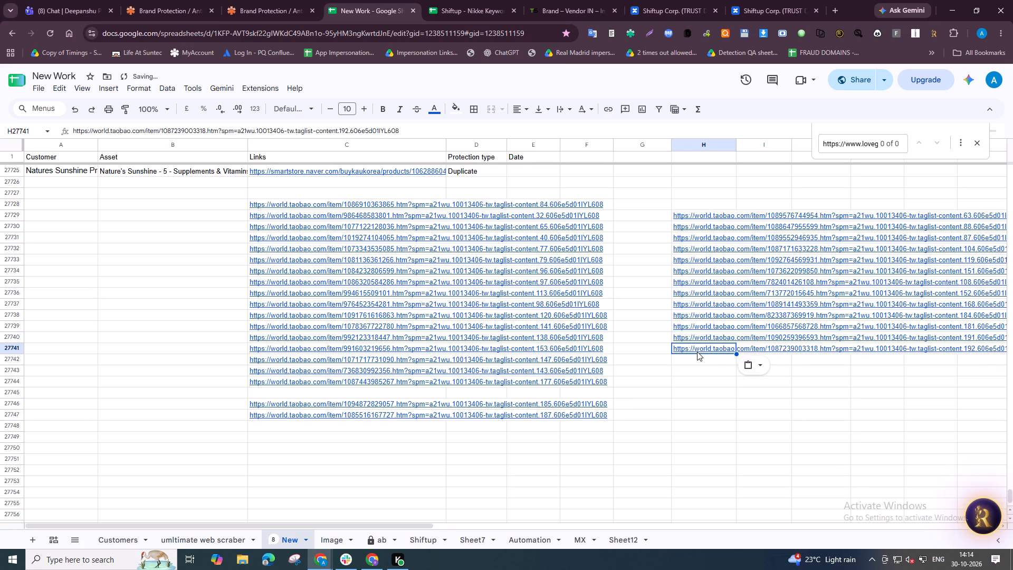
Copy the link of the Cosplay costumes and anime store's Yuanyuan NIKKE Alice full set listing on Taobao into spreadsheet cell H27743.
key("alt+Tab")
scroll(635, 359, "down", 6)
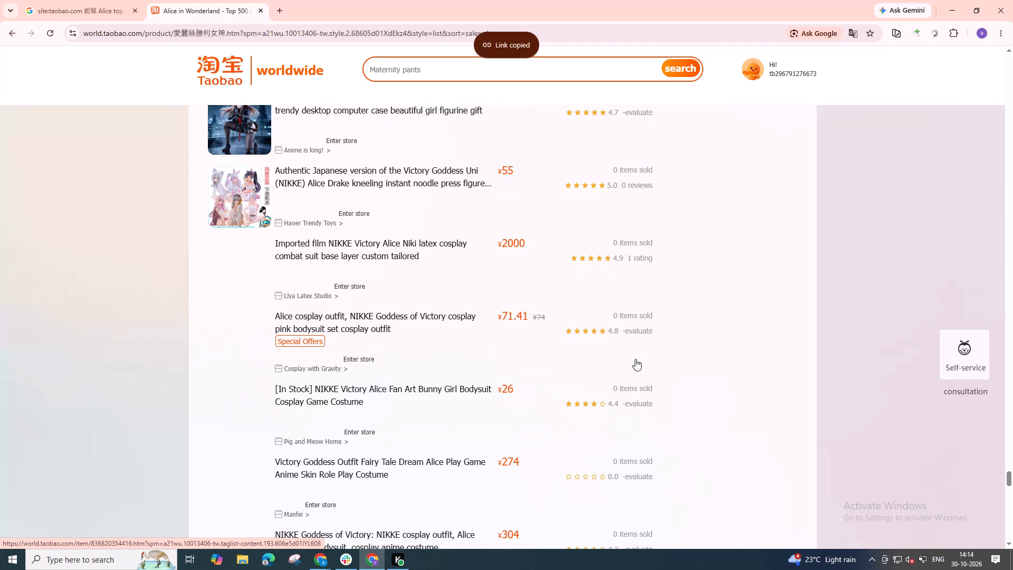
scroll(625, 362, "down", 6)
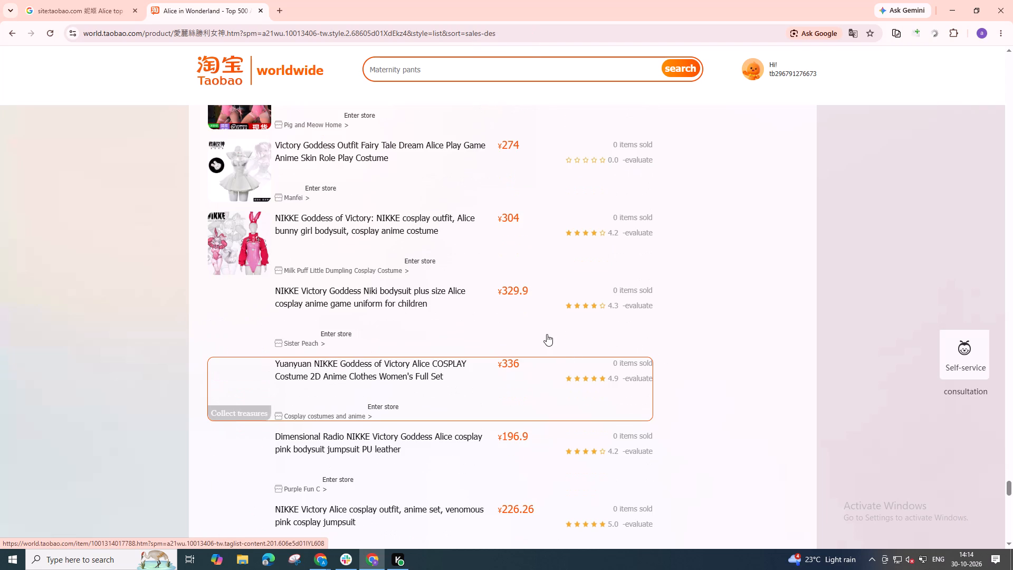
scroll(547, 334, "down", 3)
right_click(379, 216)
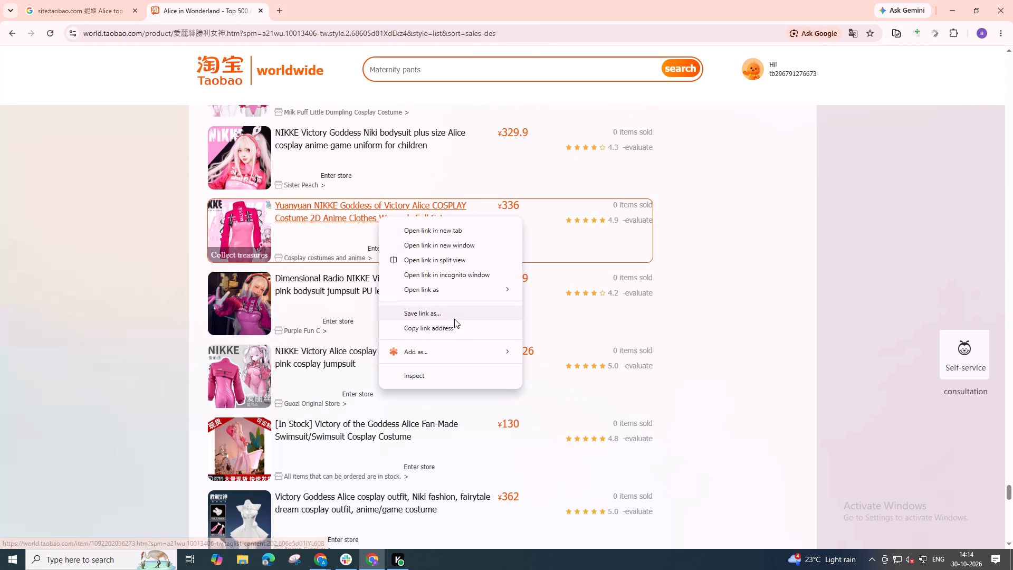
left_click(456, 325)
key("alt+Tab")
left_click(718, 367)
key("ctrl+v")
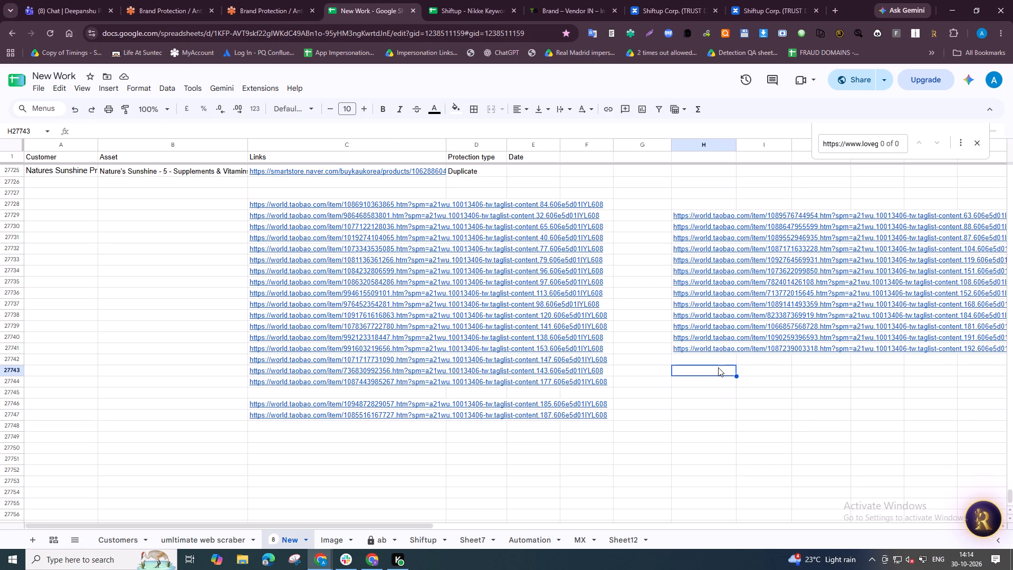
Copy the link of Guozi Original Store's NIKKE Victory Alice venomous pink jumpsuit listing on Taobao into spreadsheet cell H27742.
key("alt+Tab")
right_click(328, 363)
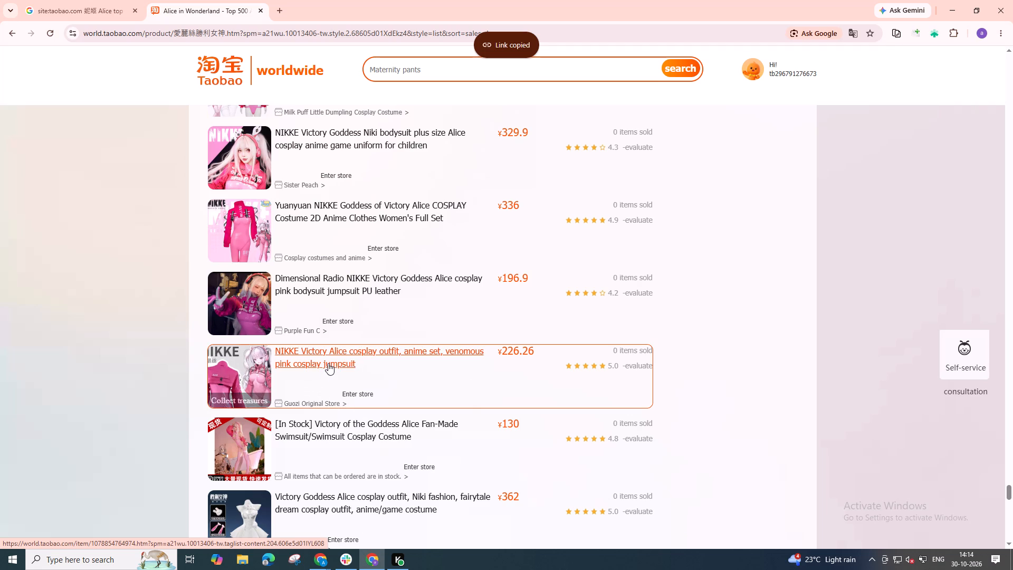
left_click(409, 476)
key("alt+Tab")
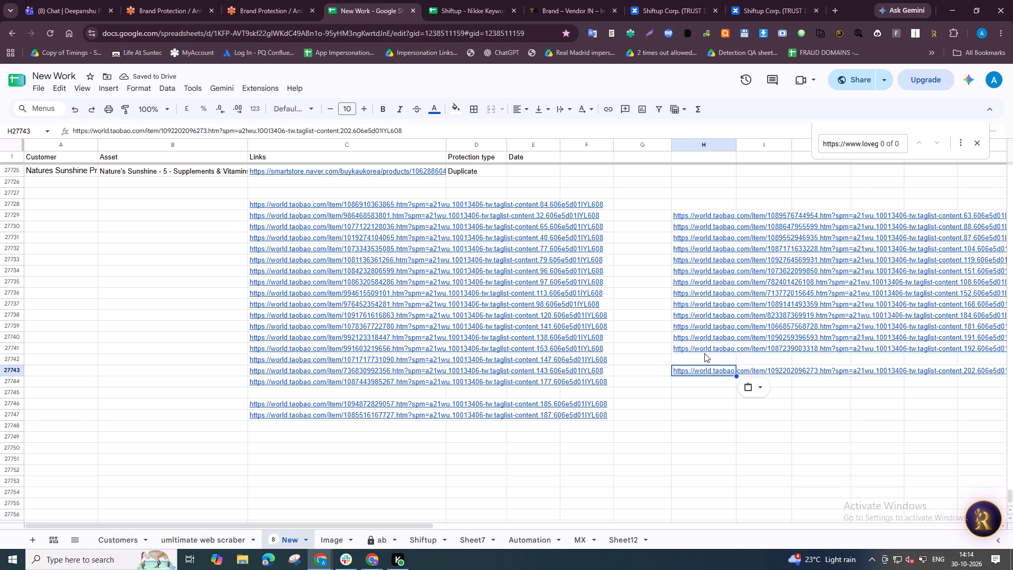
left_click(705, 351)
left_click(655, 362)
left_click(697, 358)
key("ctrl+v")
left_click(698, 412)
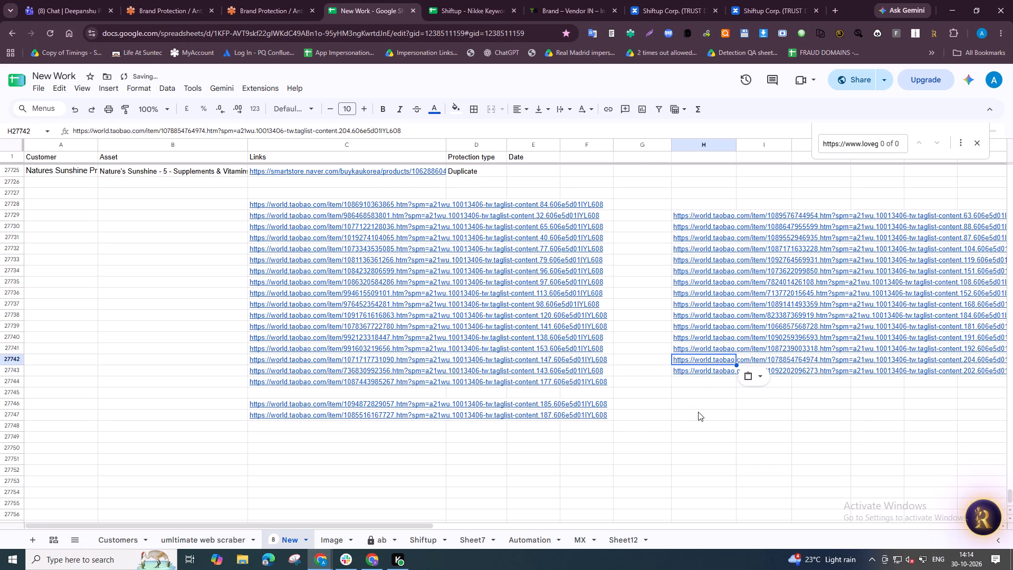
Copy the link of Wangshun Furniture Special Offer's New Nikke Alice cosplay bodysuit listing on Taobao into spreadsheet cell H27745.
key("alt+Tab")
scroll(465, 379, "down", 4)
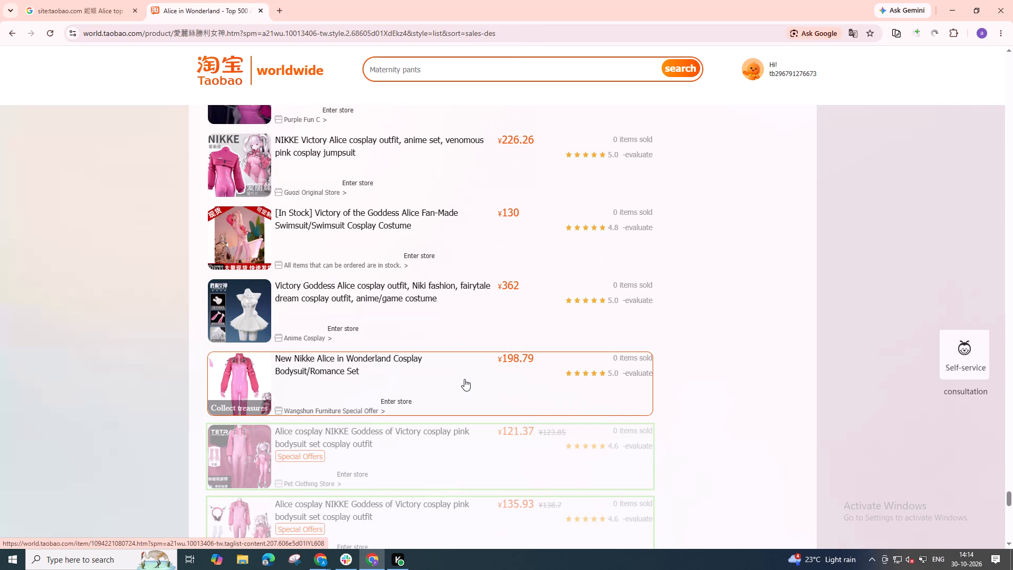
scroll(464, 379, "down", 4)
right_click(353, 165)
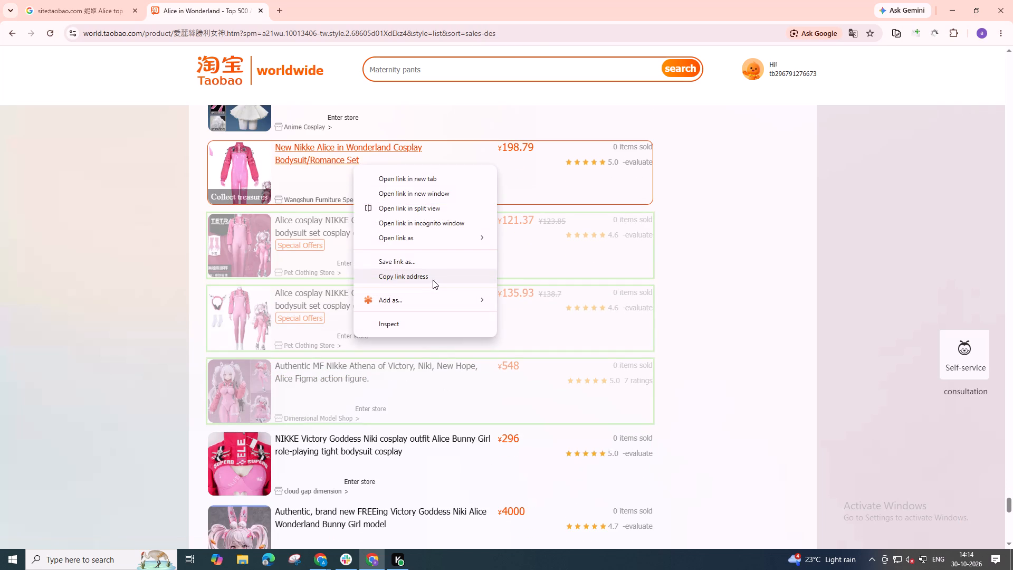
left_click(436, 275)
key("alt+Tab")
left_click(715, 389)
key("ctrl+v")
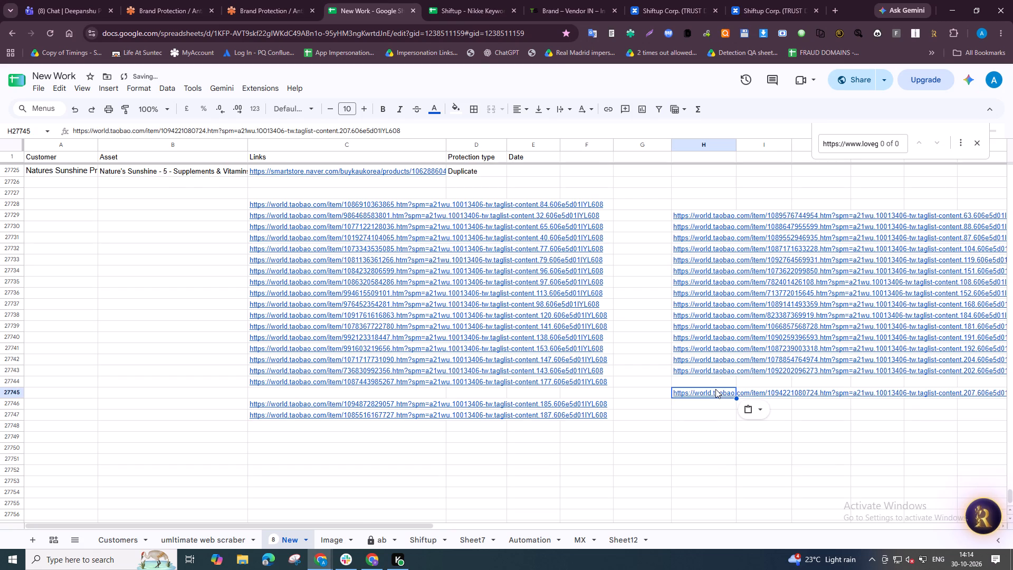
Copy the link of Model Club's Good Smile Company Nendoroid 2954 Alice listing on Taobao into spreadsheet cell C27745.
key("alt+Tab")
scroll(409, 311, "down", 6)
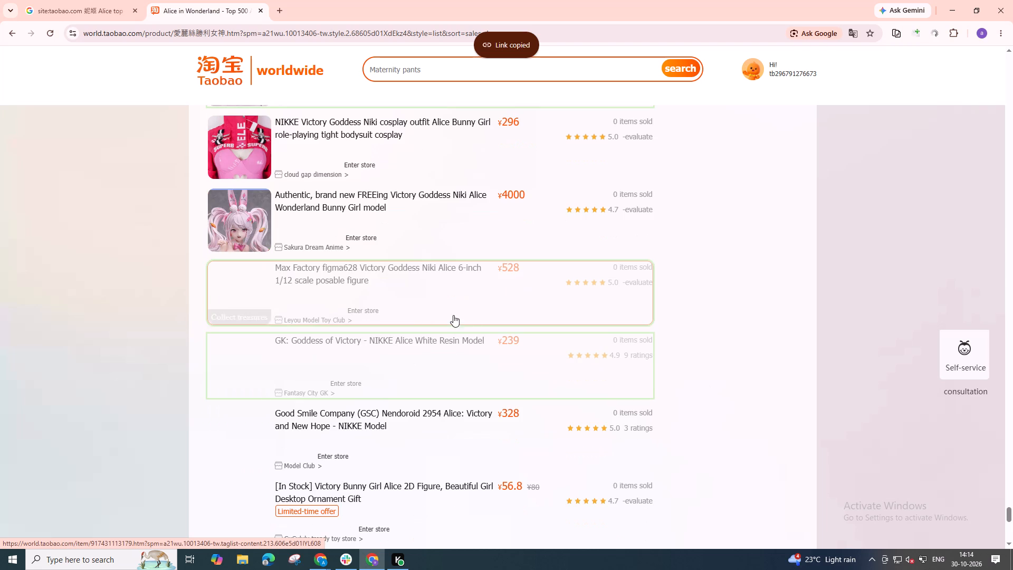
scroll(504, 321, "down", 5)
right_click(342, 153)
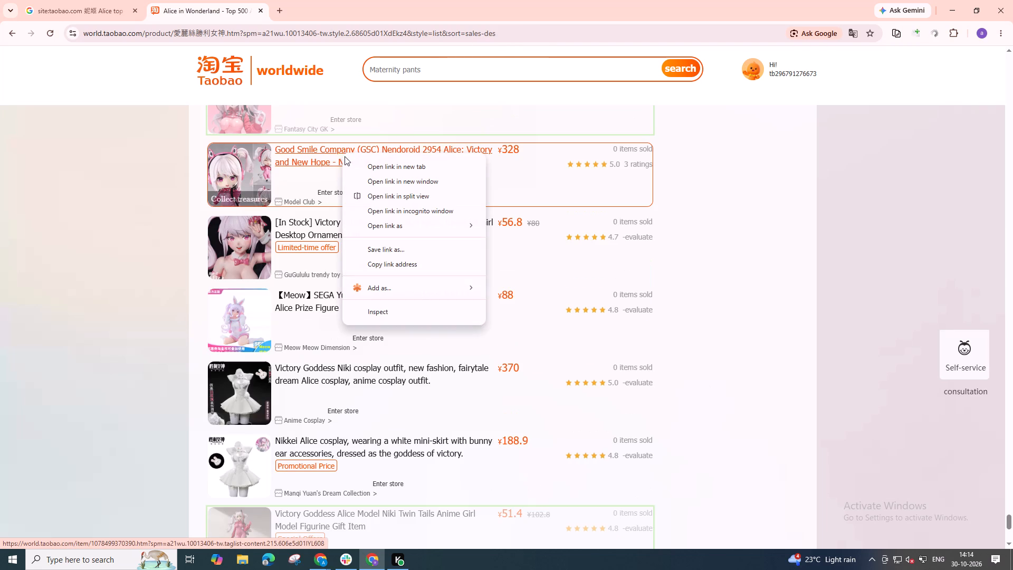
left_click(413, 262)
key("alt+Tab")
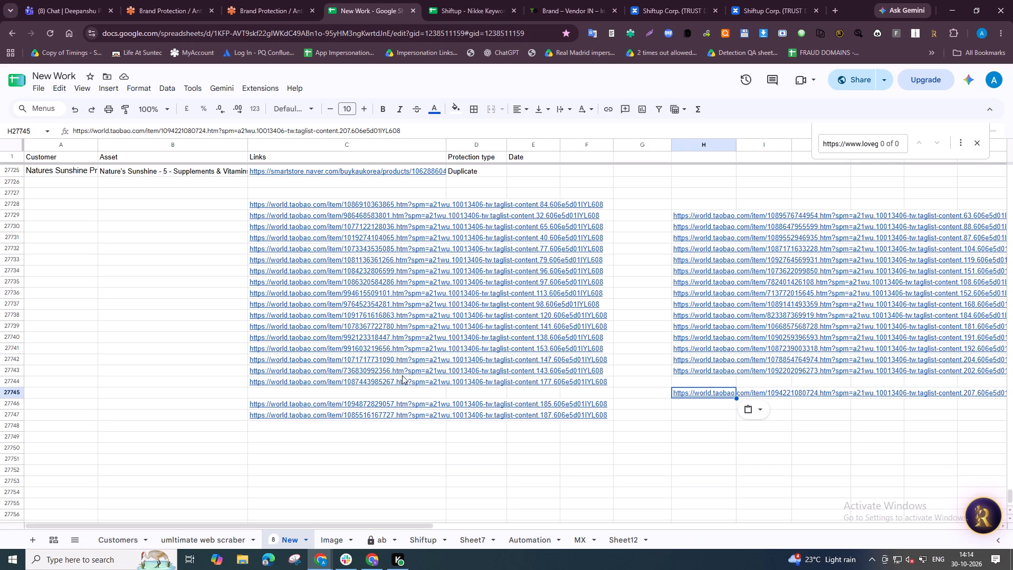
left_click(408, 393)
key("ctrl+v")
left_click(404, 453)
Copy the link of First Love Story Lolita's Niki Alice New Hope model listing on Taobao into spreadsheet cell C27748.
key("alt+Tab")
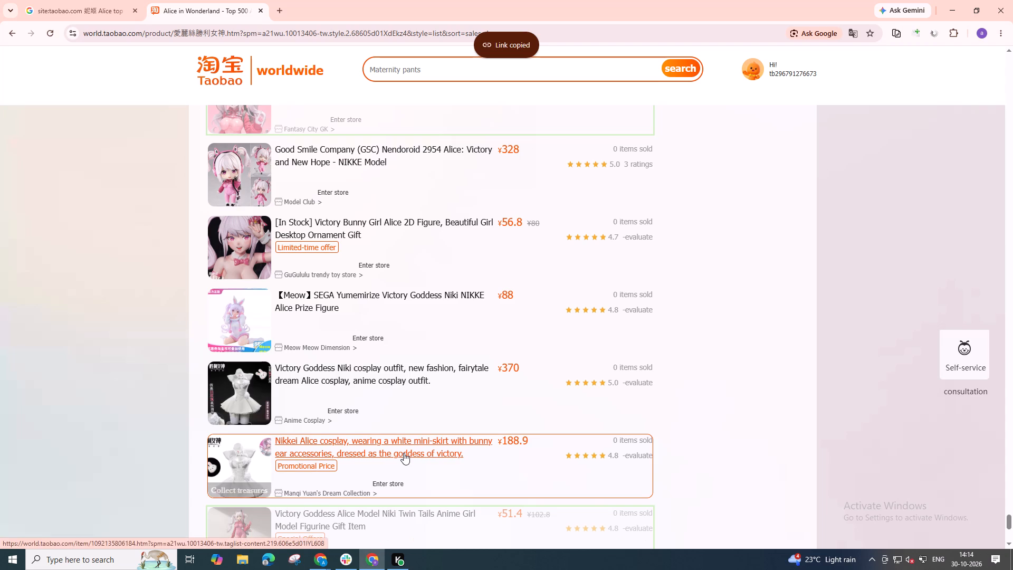
scroll(432, 330, "down", 7)
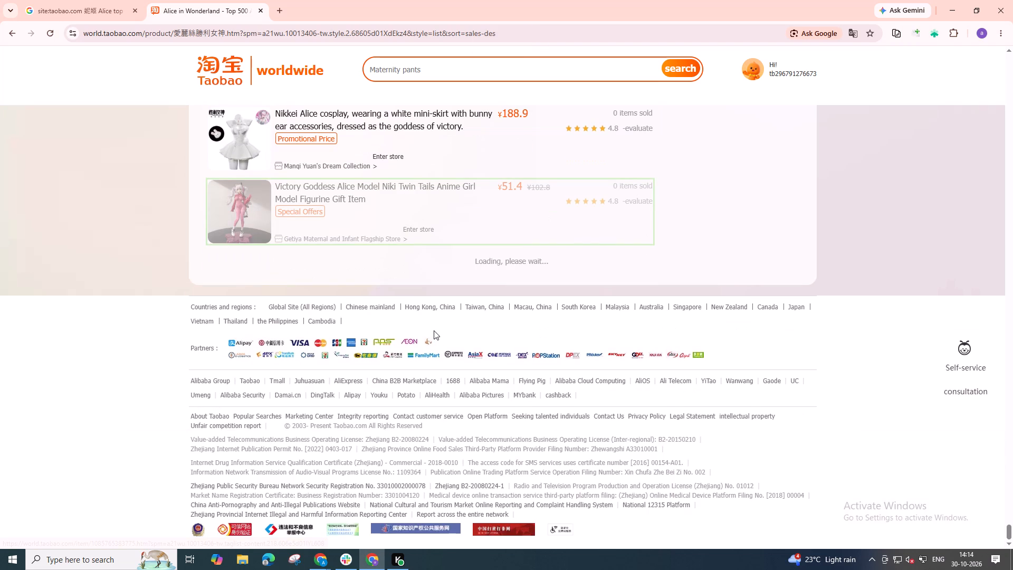
scroll(434, 330, "down", 1)
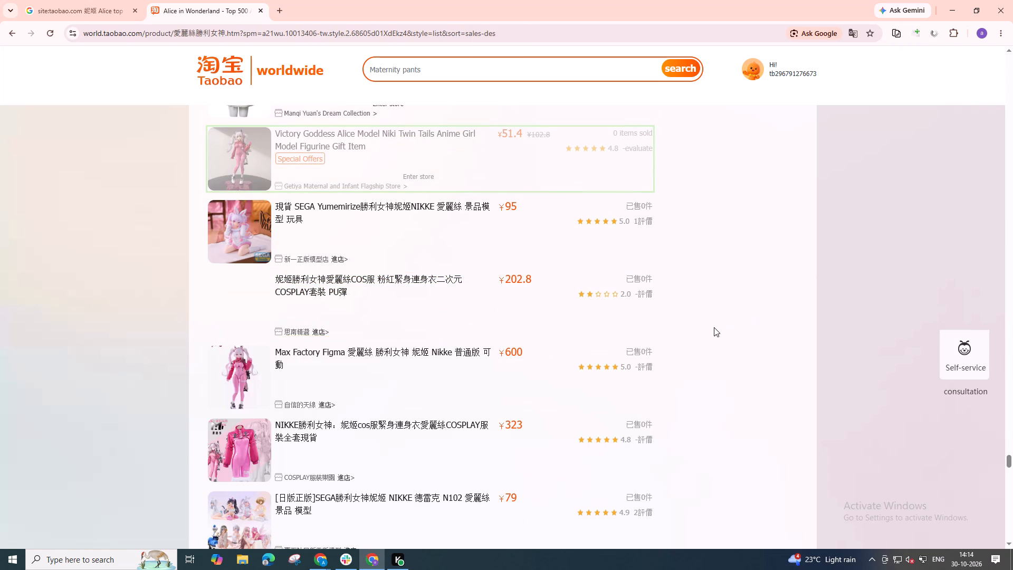
scroll(714, 327, "down", 4)
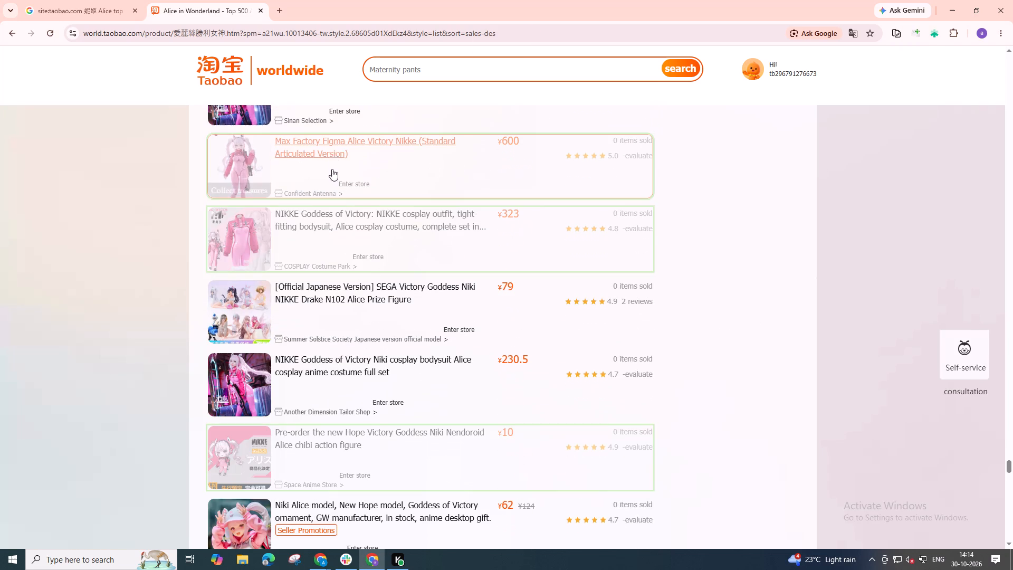
scroll(488, 324, "down", 5)
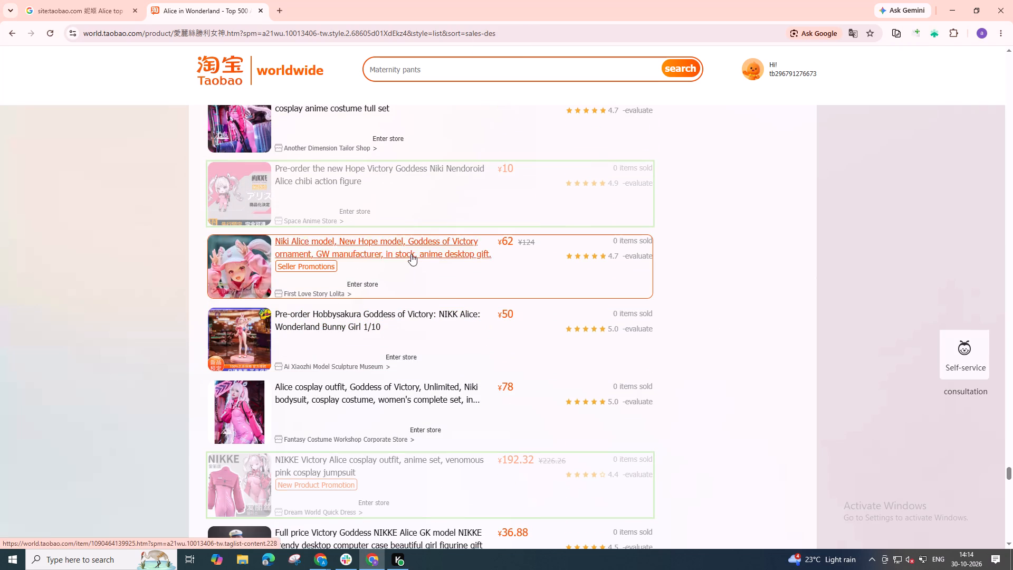
right_click(413, 251)
left_click(467, 358)
key("alt+Tab")
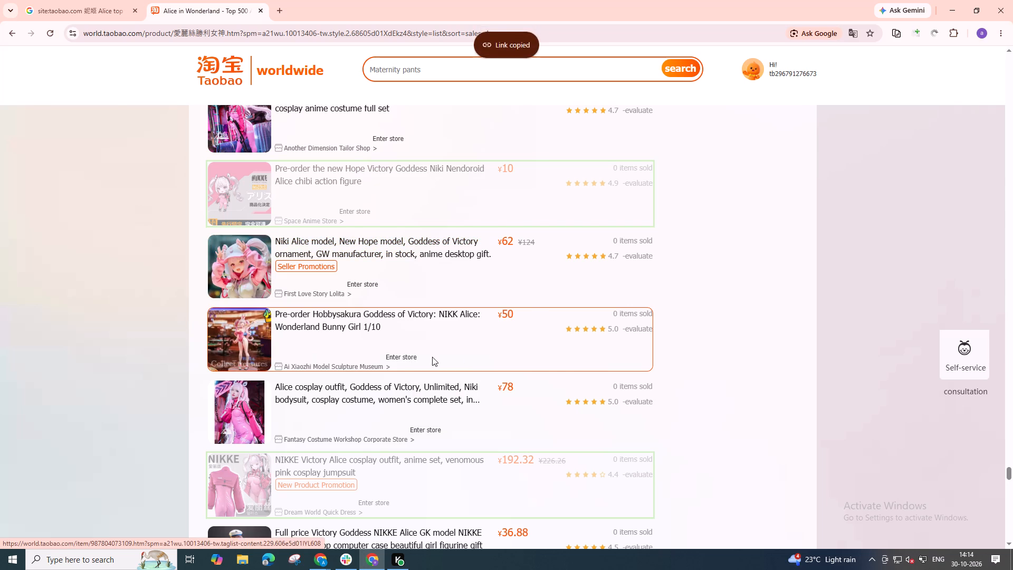
left_click(410, 424)
key("ctrl+v")
Copy the link of Cool Kids Hero Hall's NIKKE Alice twin-tailed second generation figure listing on Taobao into spreadsheet cell C27752.
left_click(414, 469)
key("alt+Tab")
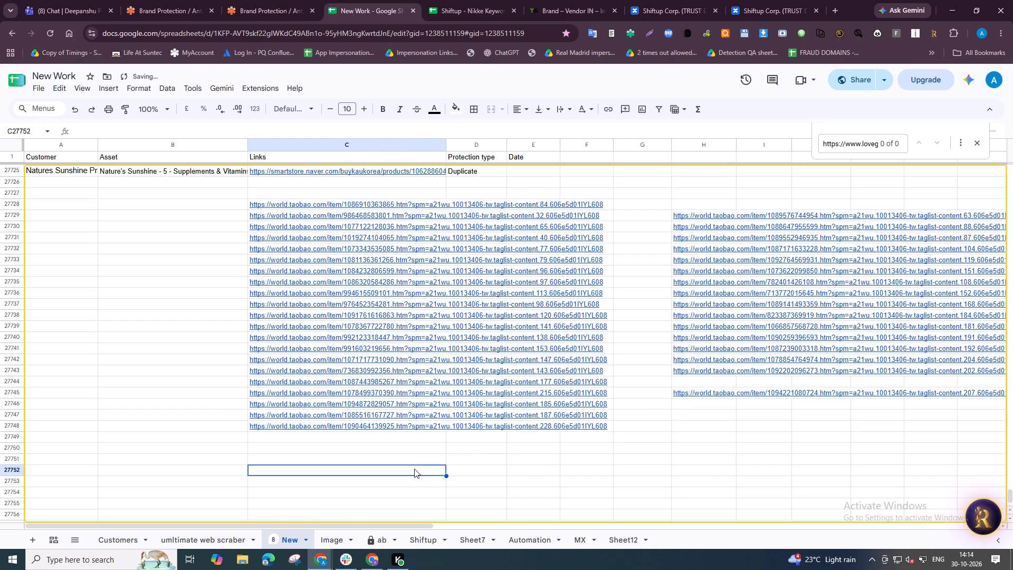
scroll(427, 358, "down", 6)
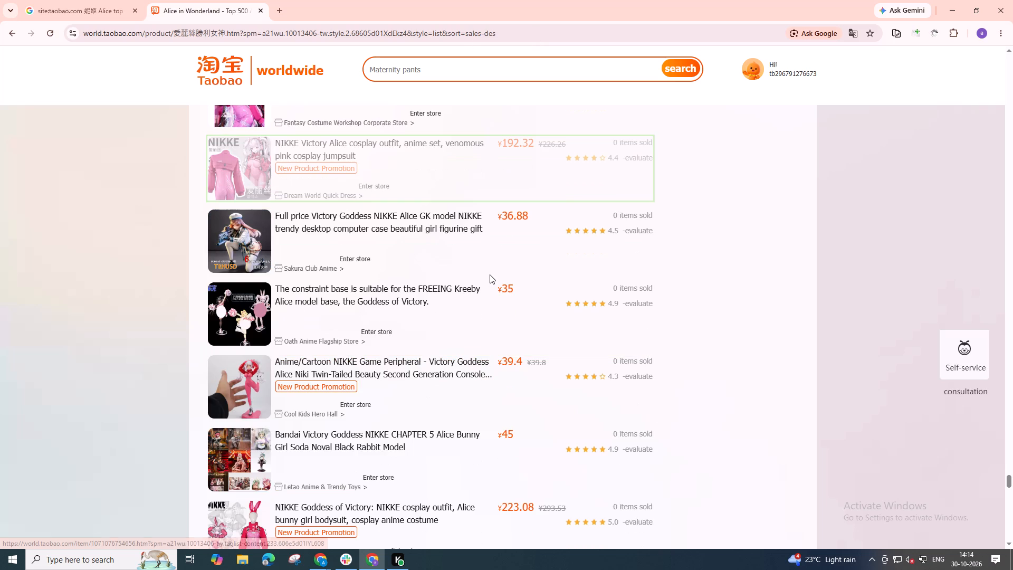
scroll(490, 274, "down", 3)
right_click(463, 222)
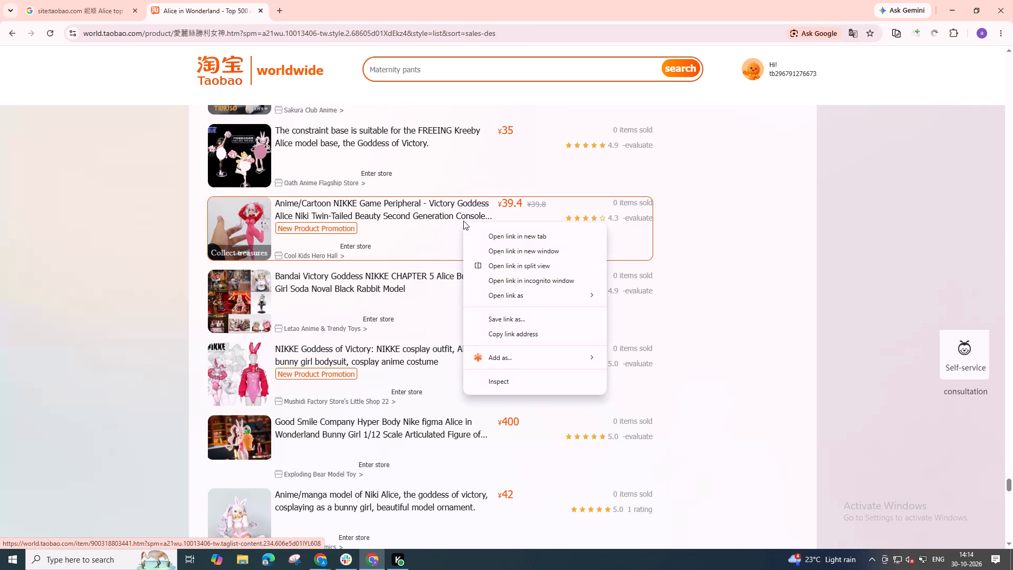
left_click(494, 334)
key("alt+Tab")
key("ctrl+v")
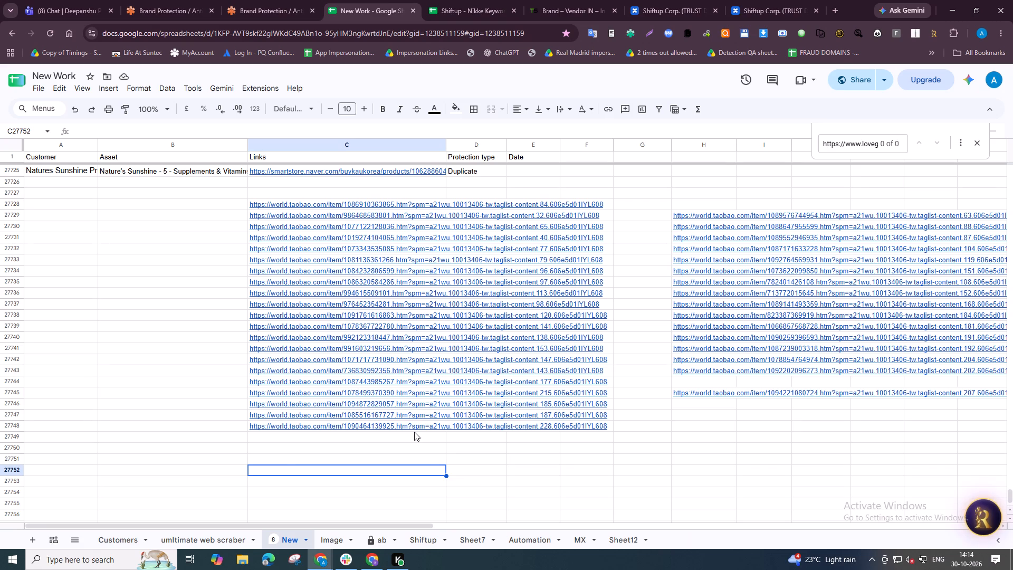
Copy the link of Star Selection's Niki Alice FLARE NIKKE twin tails figurine listing on Taobao into spreadsheet cell C27750.
key("alt+Tab")
scroll(426, 300, "down", 5)
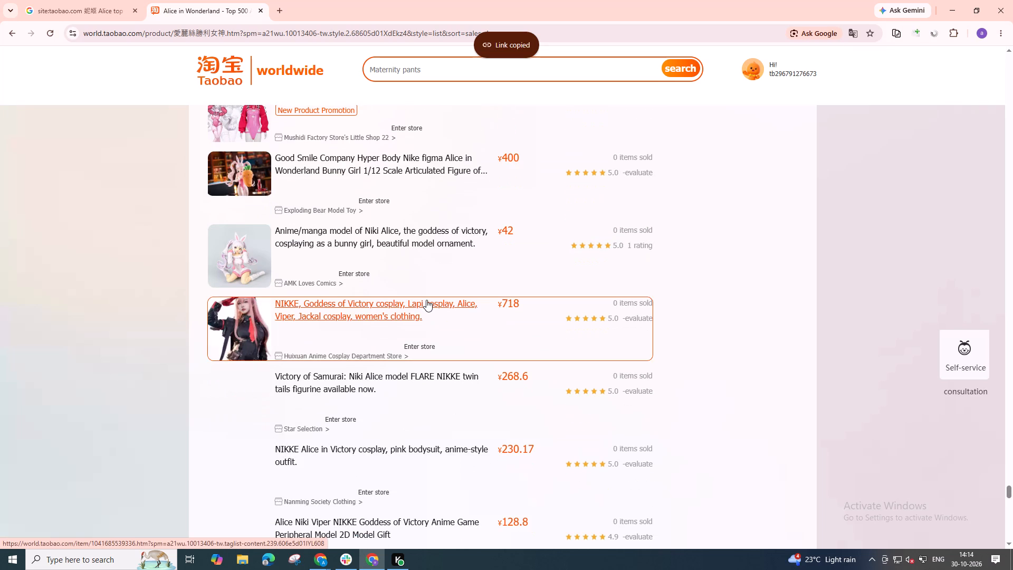
scroll(426, 300, "down", 4)
right_click(356, 177)
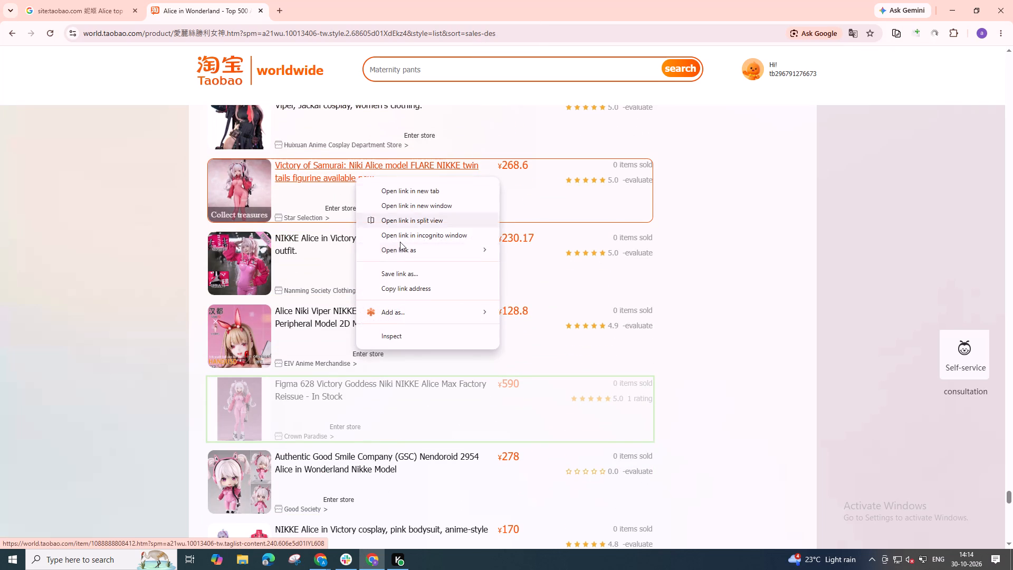
left_click(424, 293)
key("alt+Tab")
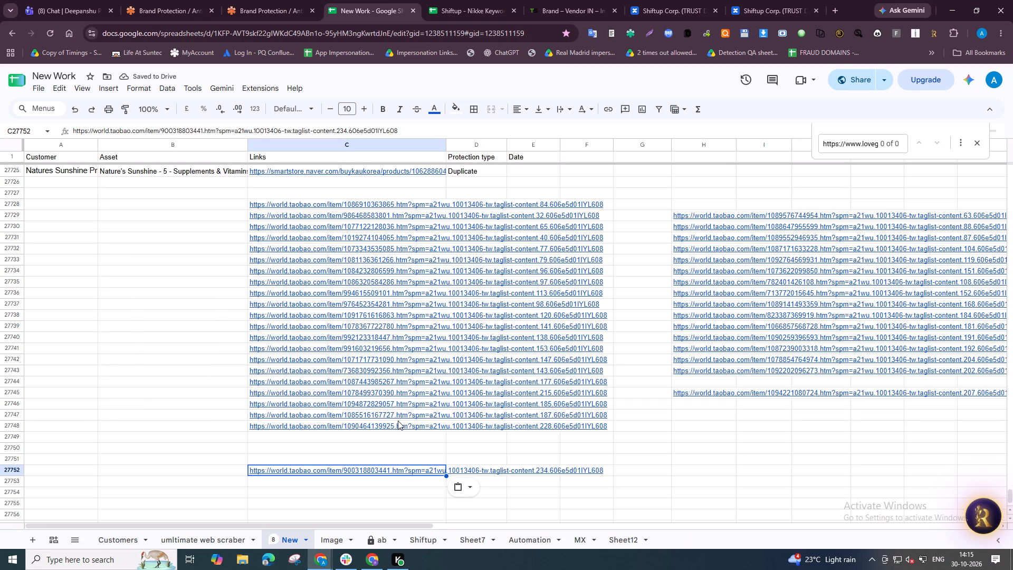
left_click(394, 445)
key("ctrl+v")
Copy the link of Good Society's Authentic Good Smile Company Nendoroid 2954 Alice listing on Taobao into spreadsheet cell C27749.
key("alt+Tab")
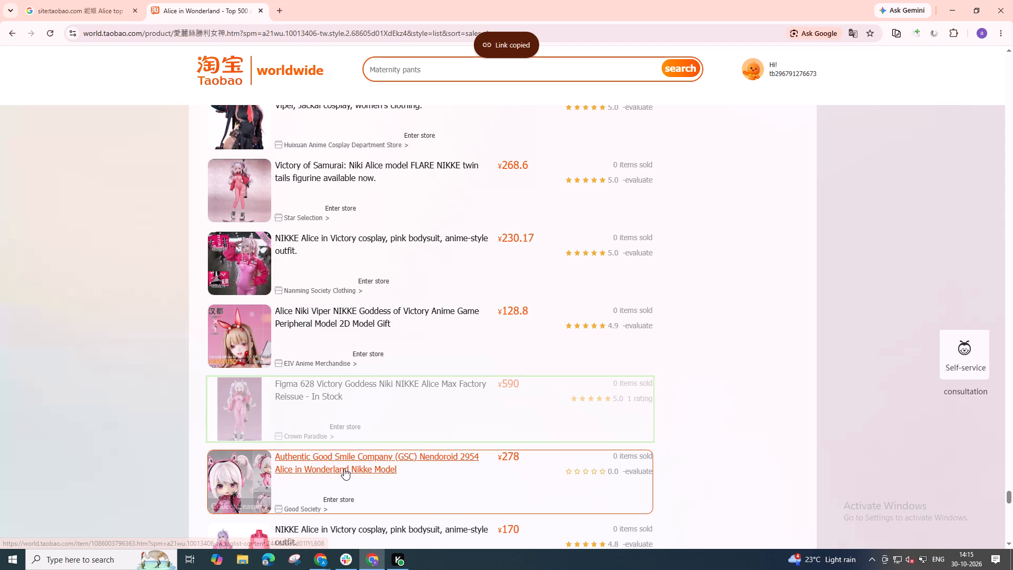
right_click(344, 468)
left_click(393, 407)
key("alt+Tab")
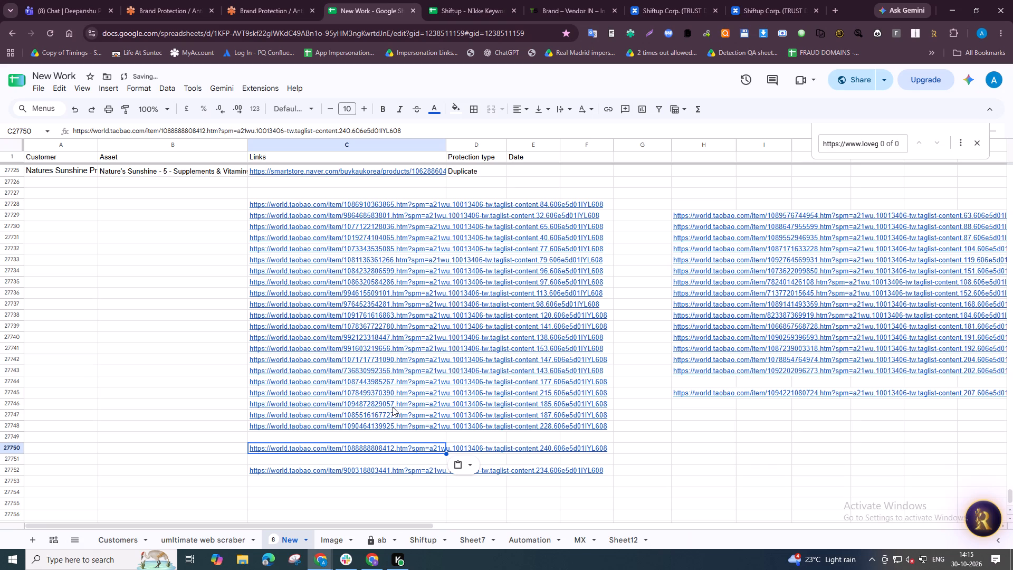
left_click(385, 438)
key("ctrl+v")
Copy the link of the NIKKE Game Merchandise Alice Twin-Tailed Biscuit model figurine listing on Taobao into spreadsheet cell C27751.
key("alt+Tab")
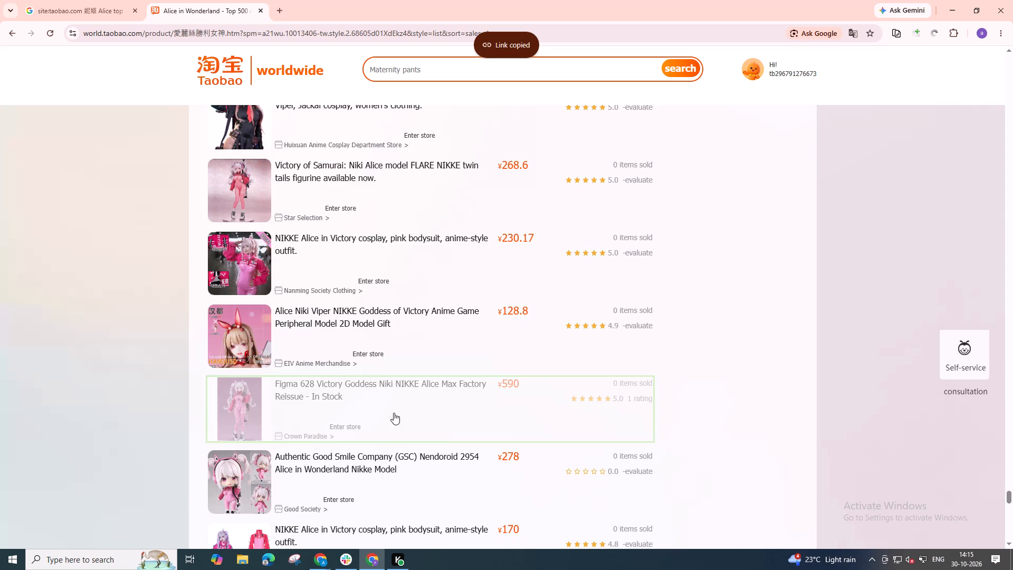
scroll(404, 367, "down", 11)
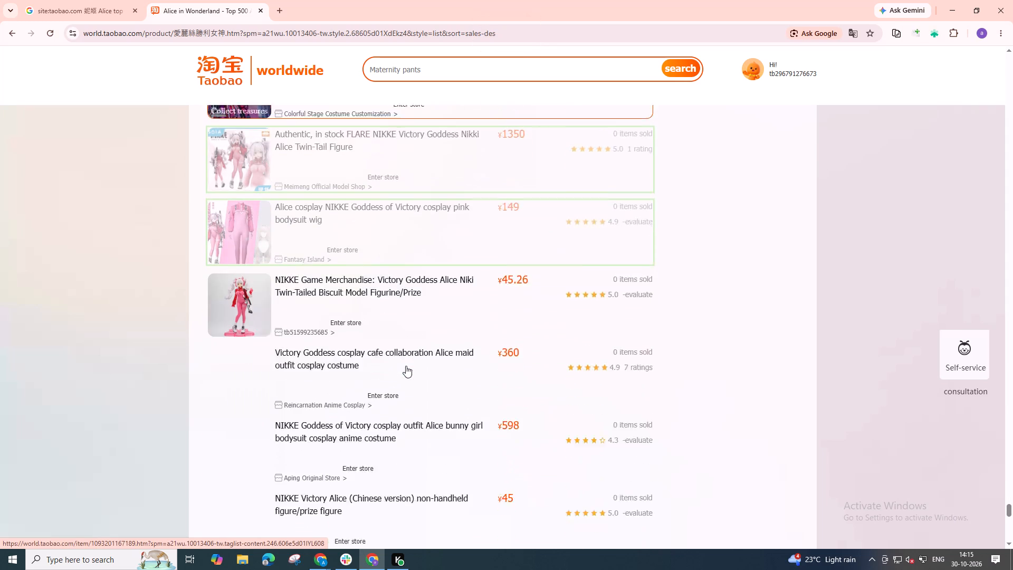
right_click(386, 249)
left_click(423, 363)
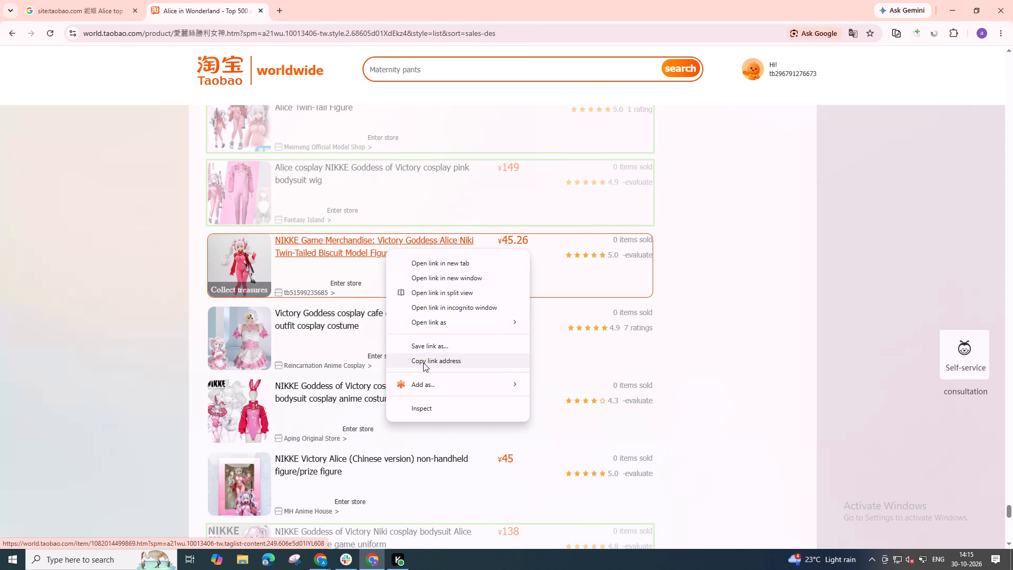
key("alt+Tab")
left_click(404, 460)
key("ctrl+v")
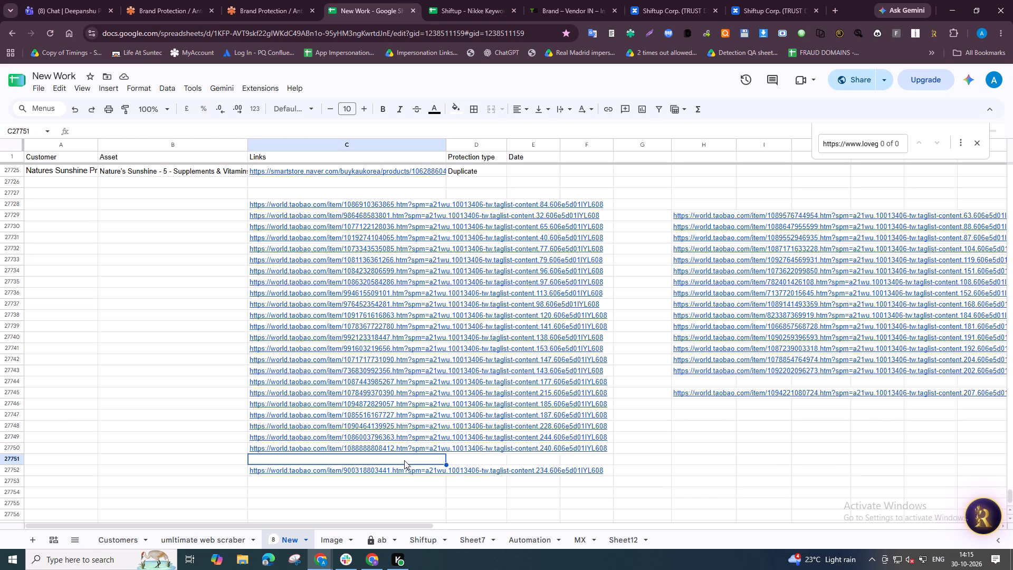
Copy the link of MH Anime House's NIKKE Victory Alice (Chinese version) prize figure listing on Taobao into spreadsheet cell C27753.
key("alt+Tab")
scroll(419, 301, "down", 4)
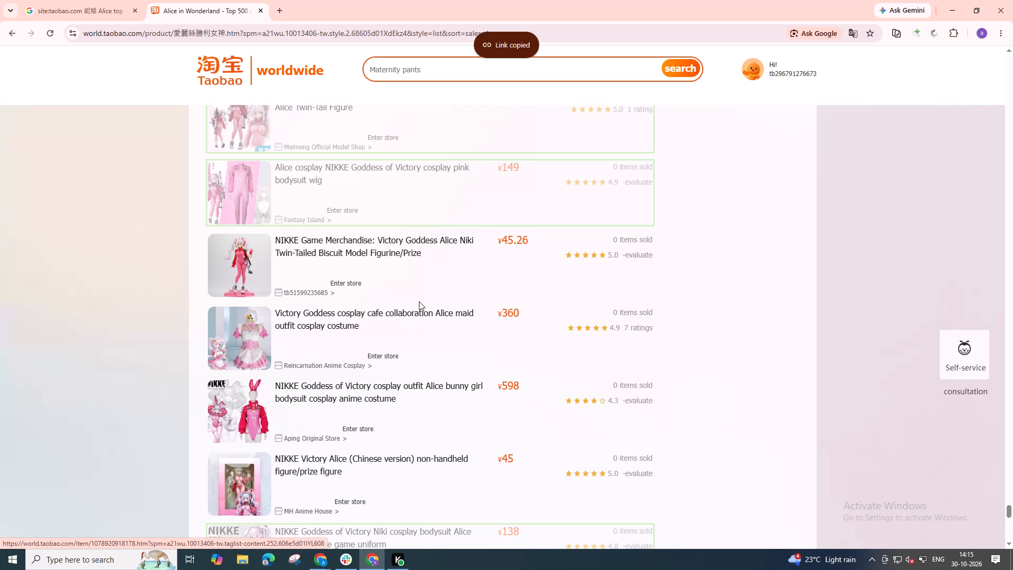
right_click(384, 251)
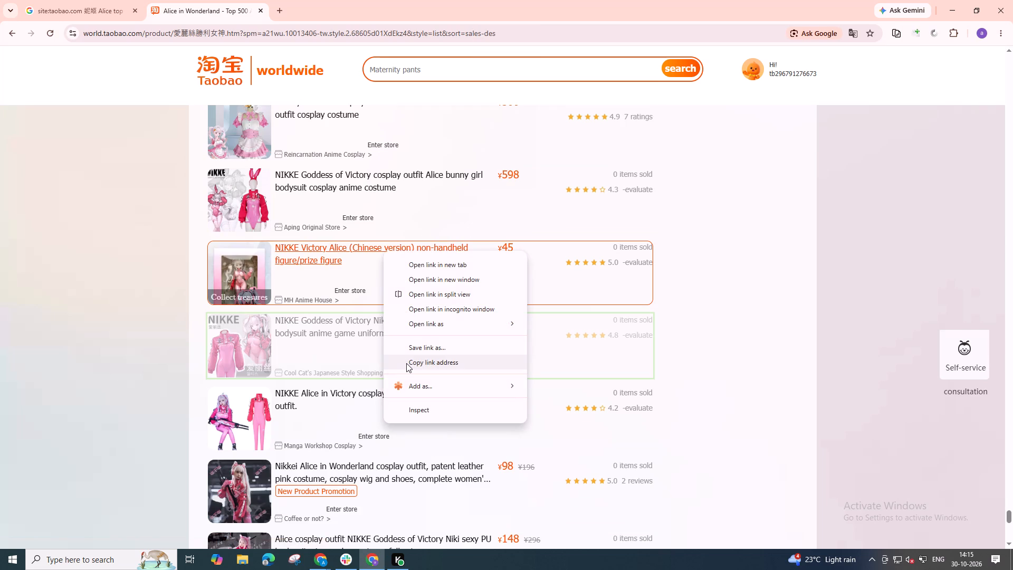
left_click(406, 363)
key("alt+Tab")
left_click(389, 484)
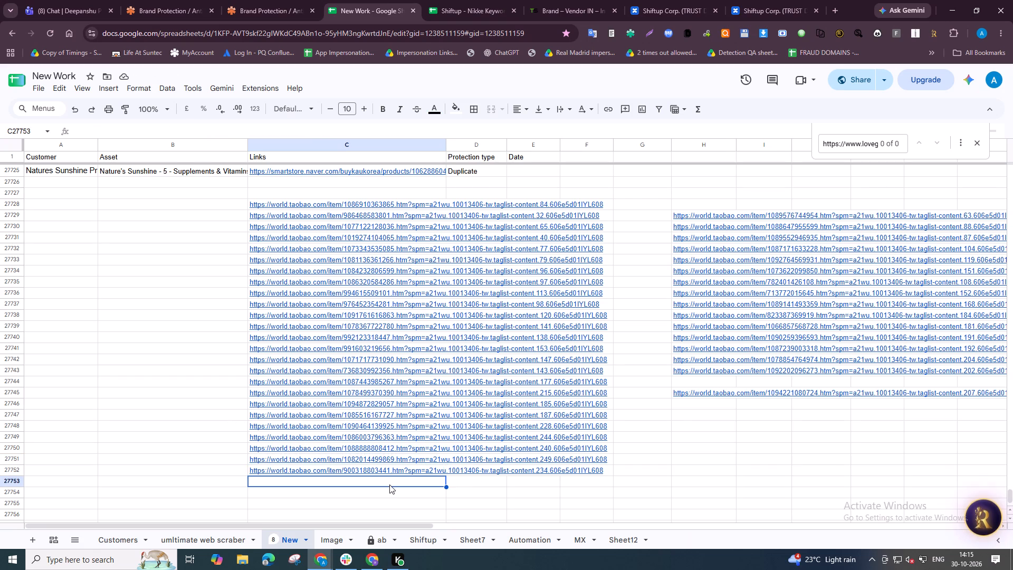
key("ctrl+v")
Copy the link of Wonder House Animation's NIKKE Alice cosplay bodysuit listing on Taobao into spreadsheet cell H27744.
key("alt+Tab")
scroll(452, 332, "down", 5)
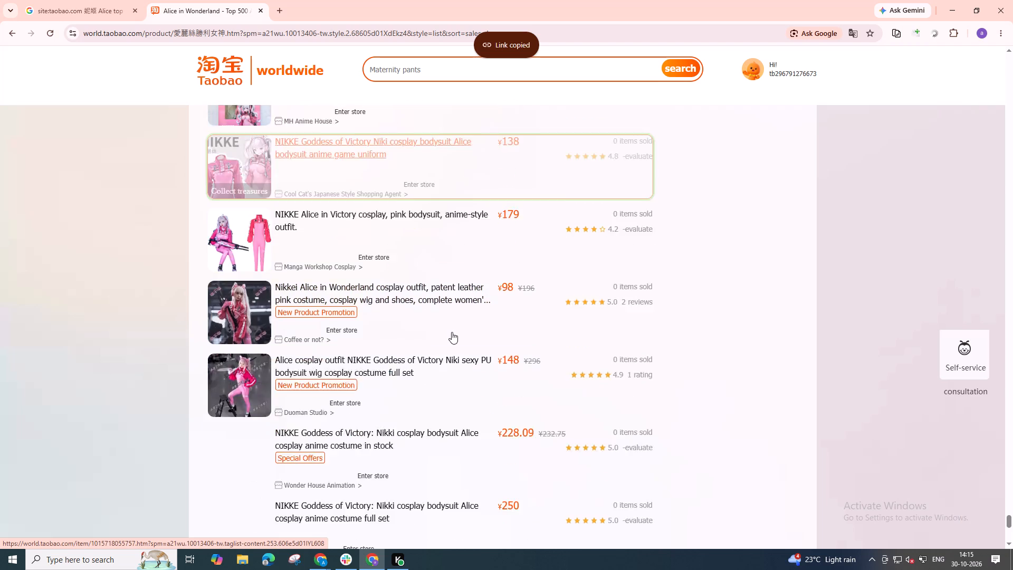
scroll(452, 332, "down", 4)
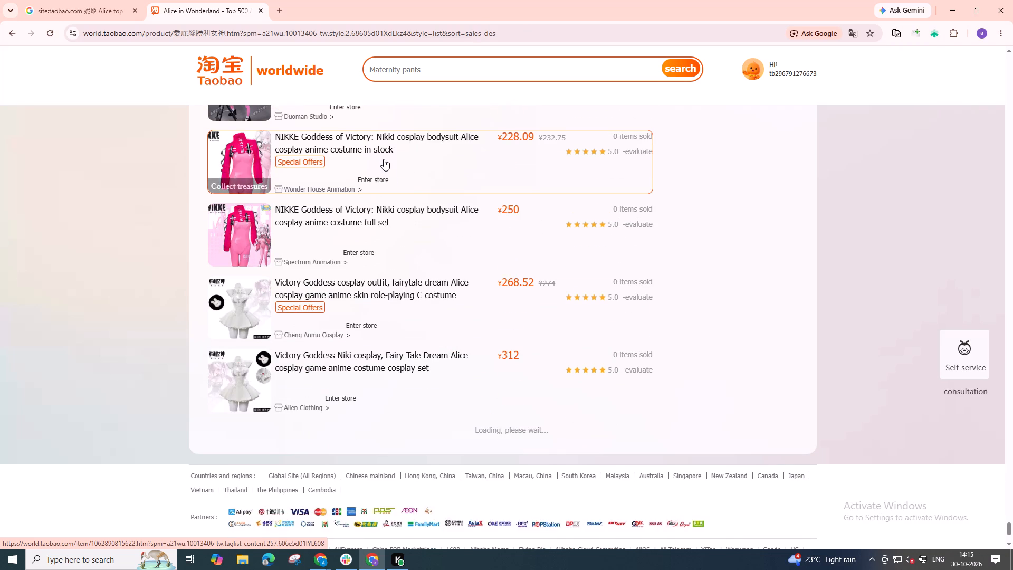
right_click(385, 151)
left_click(446, 265)
key("alt+Tab")
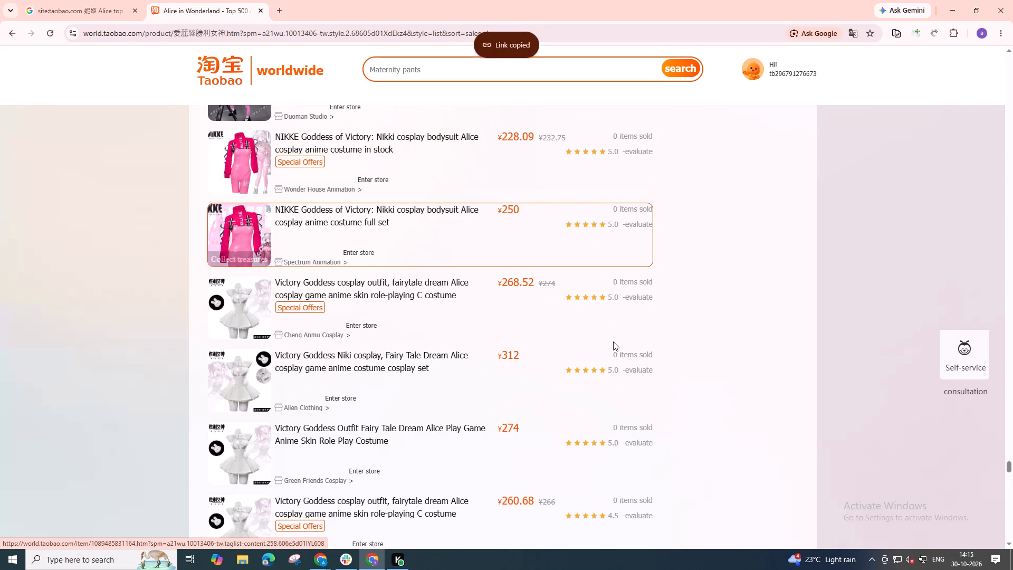
left_click(712, 387)
key("ctrl+v")
Copy the link of Spectrum Animation's NIKKE Alice cosplay full set listing on Taobao into spreadsheet cell H27747.
left_click(714, 419)
key("alt+Tab")
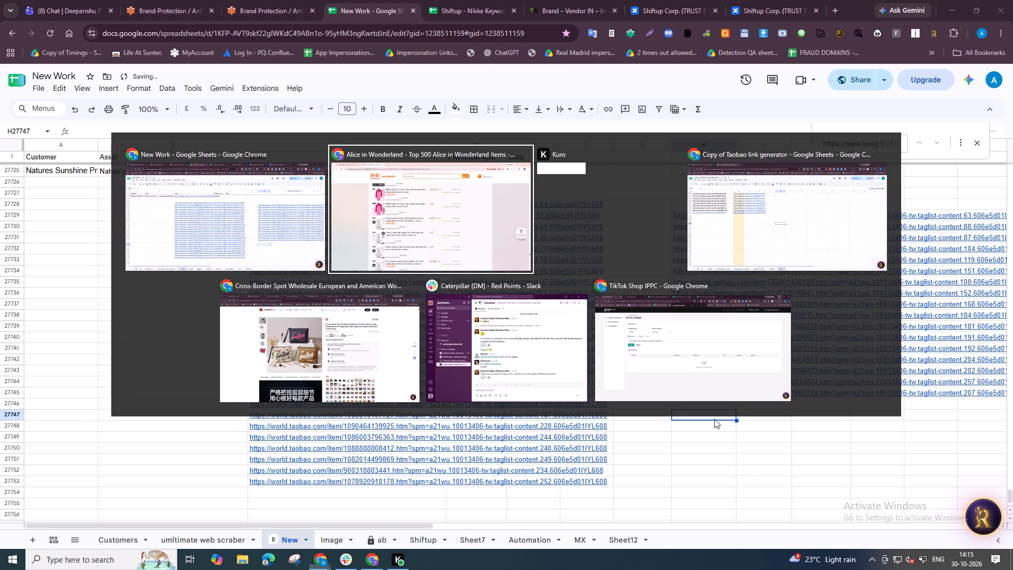
right_click(370, 215)
left_click(422, 320)
key("alt+Tab")
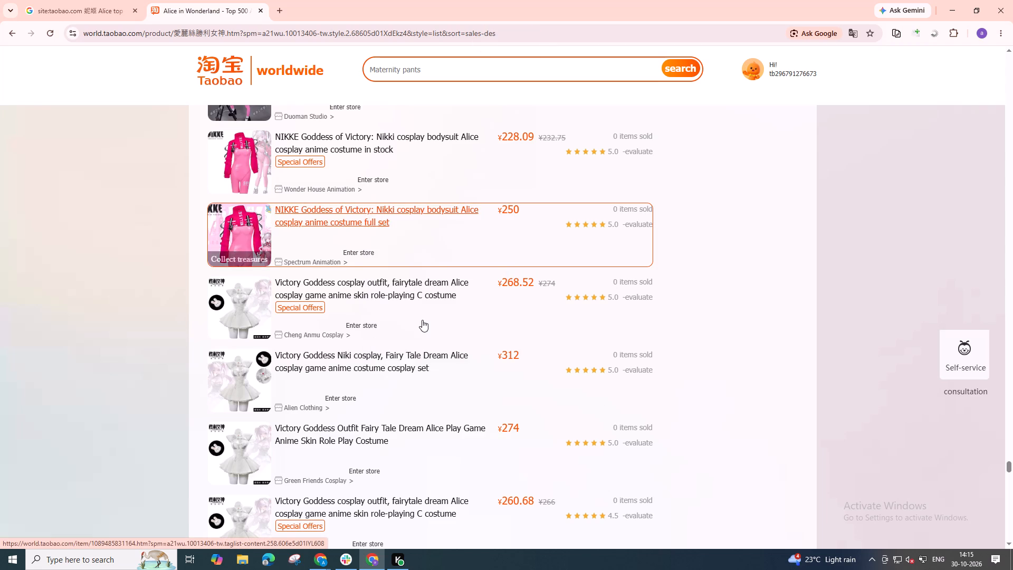
key("ctrl+v")
Copy the link of Magic Pavilion's Domestic NIKKE Alice twin-tailed model figurine listing on Taobao into spreadsheet cell C27754.
key("alt+Tab")
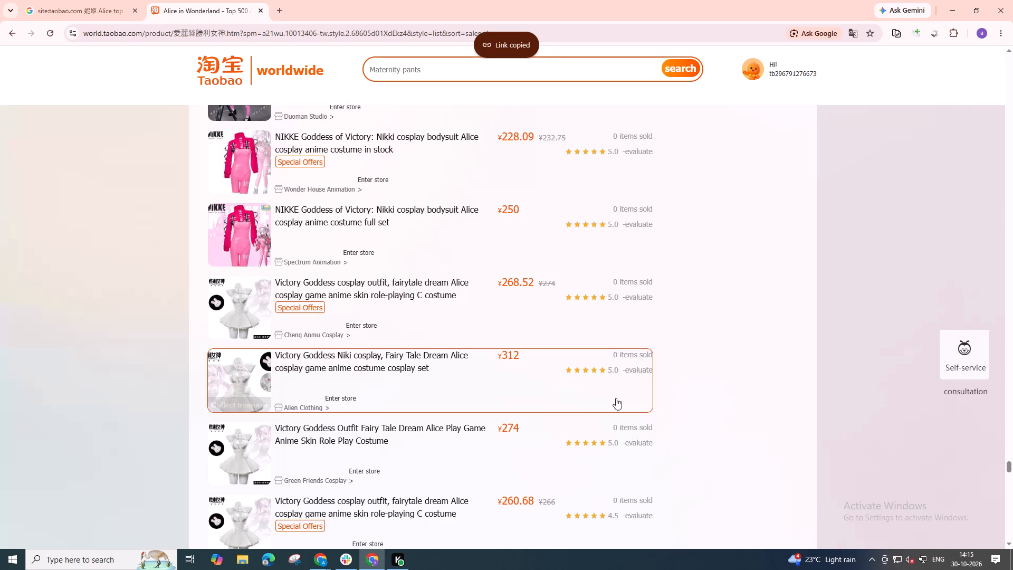
scroll(591, 385, "down", 5)
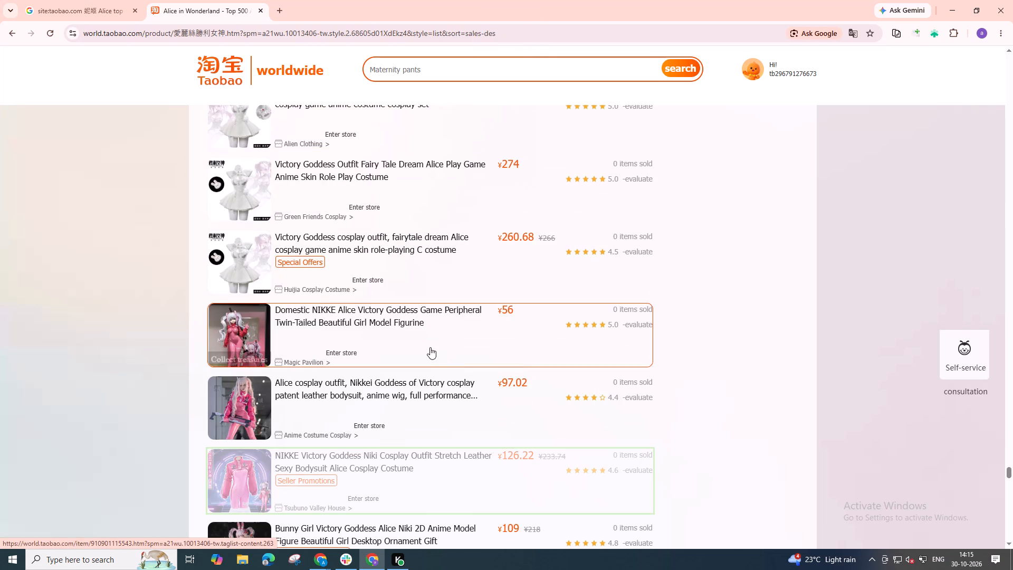
right_click(406, 313)
left_click(457, 432)
key("alt+Tab")
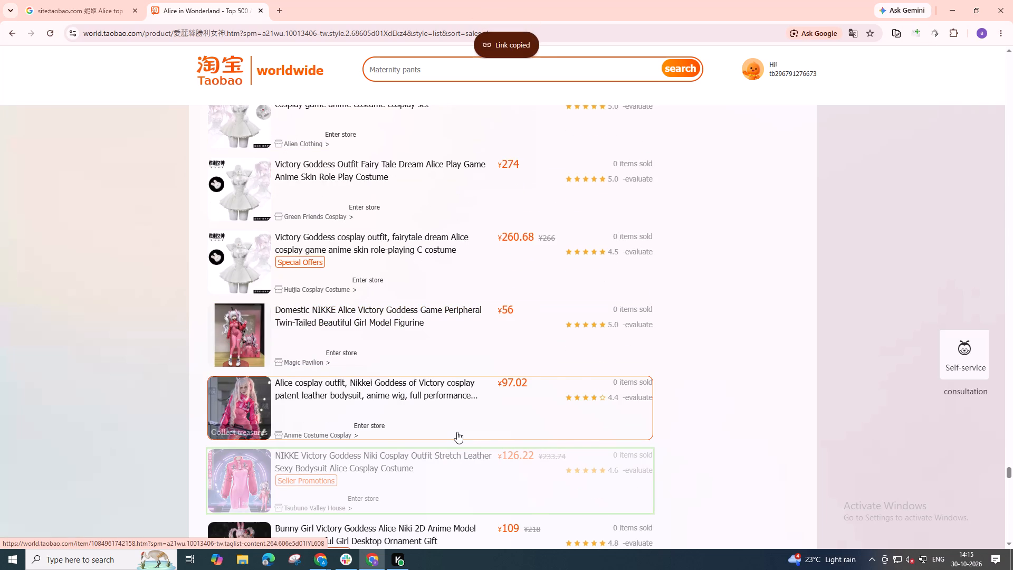
left_click(442, 490)
key("ctrl+v")
key("alt+Tab")
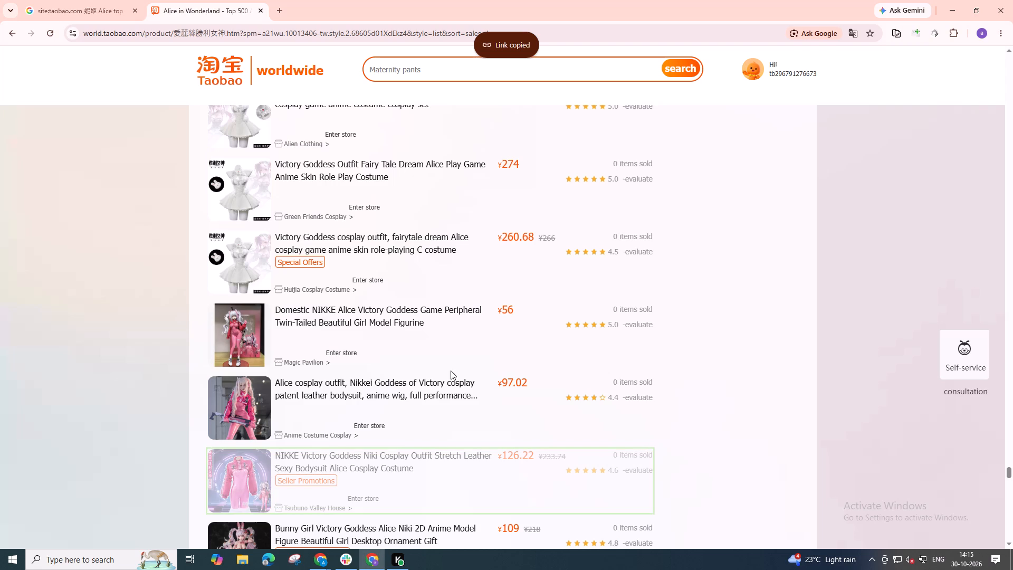
Copy the link of A home for anime's Max Factory Figma 628 Alice model listing on Taobao into spreadsheet cell C27755.
scroll(452, 366, "down", 5)
scroll(657, 273, "down", 2)
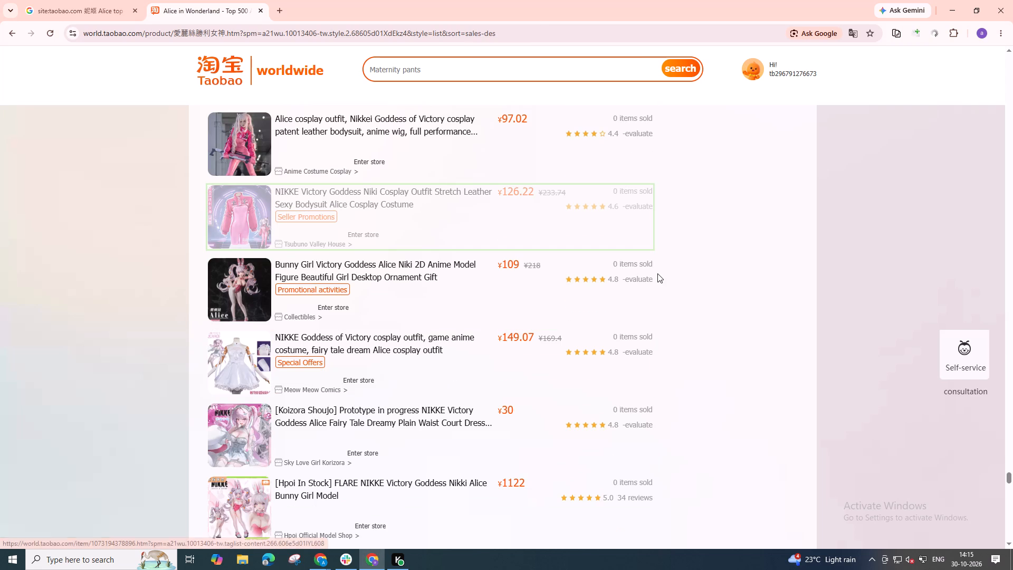
scroll(657, 273, "down", 4)
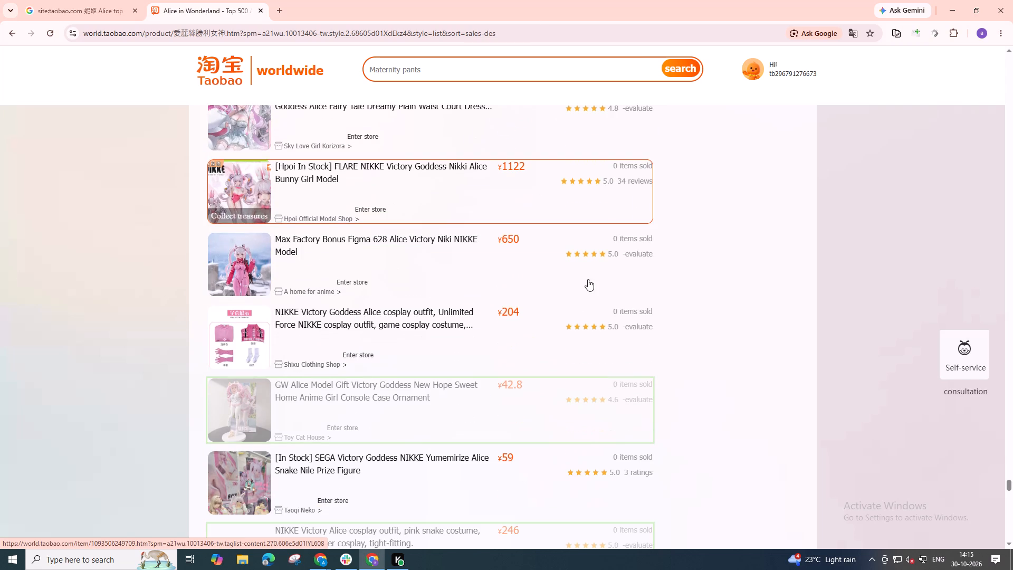
right_click(398, 240)
left_click(449, 353)
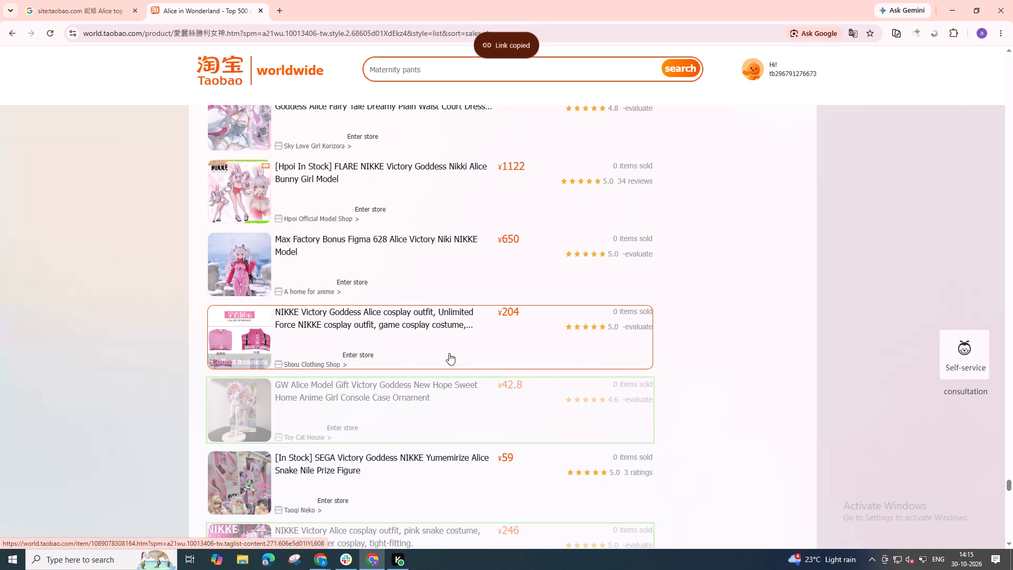
key("alt+Tab")
left_click(404, 505)
key("ctrl+v")
key("alt+Tab")
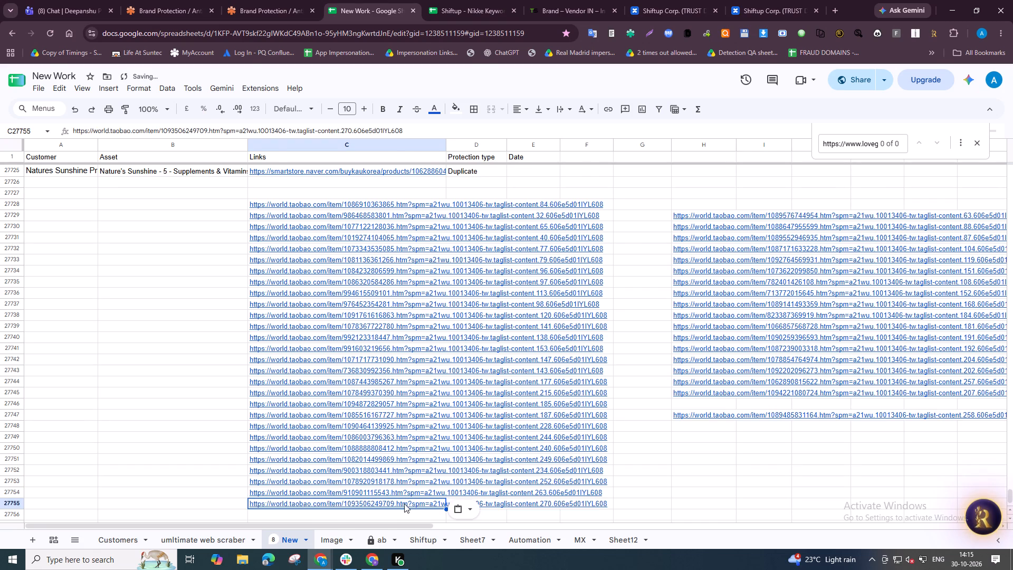
Copy the link of Yuena Shop's NIKKE Alice cosplay bodysuit full set listing on Taobao into spreadsheet cell H27746.
scroll(435, 255, "down", 5)
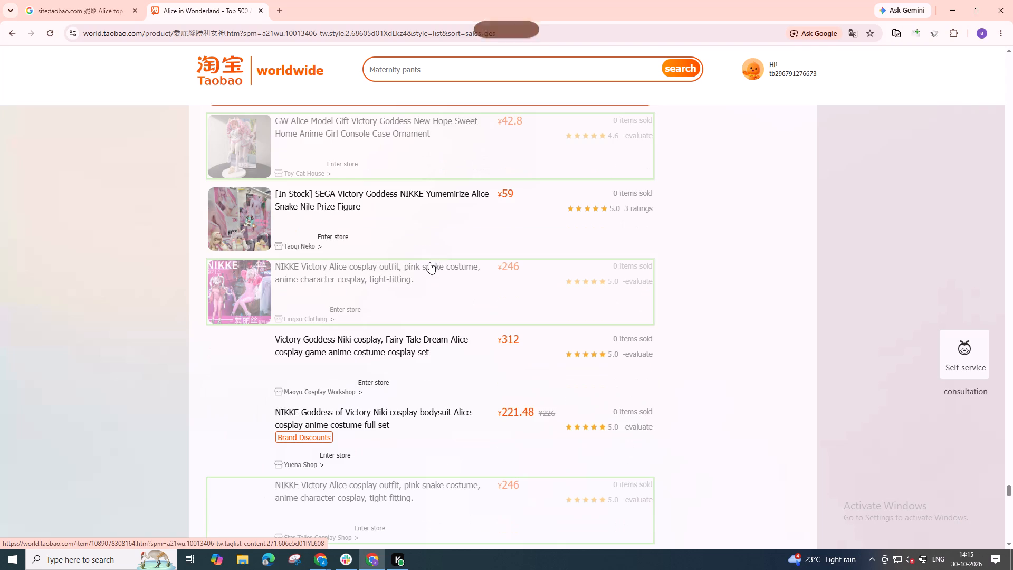
scroll(429, 262, "down", 4)
right_click(384, 215)
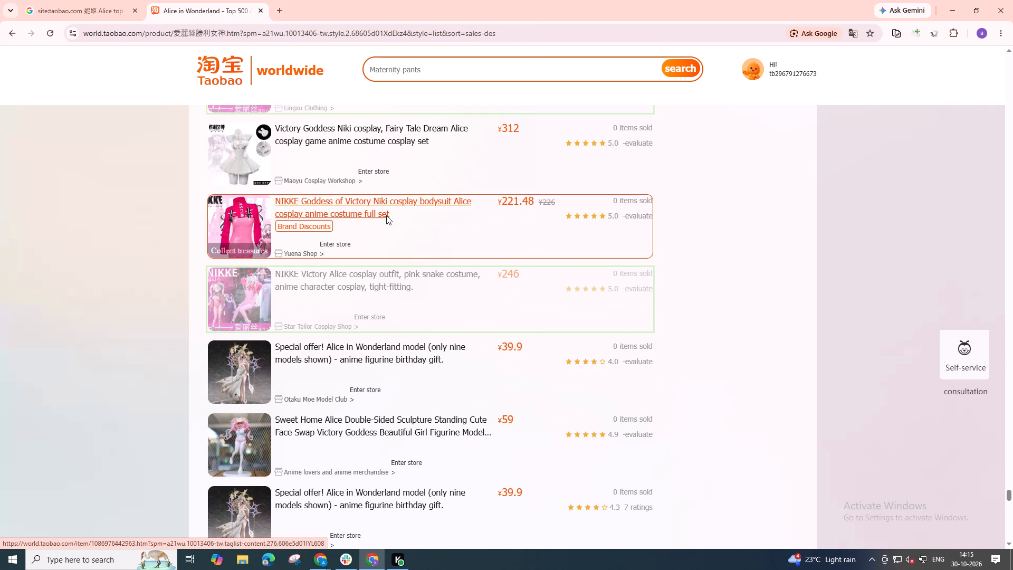
left_click(445, 329)
key("alt+Tab")
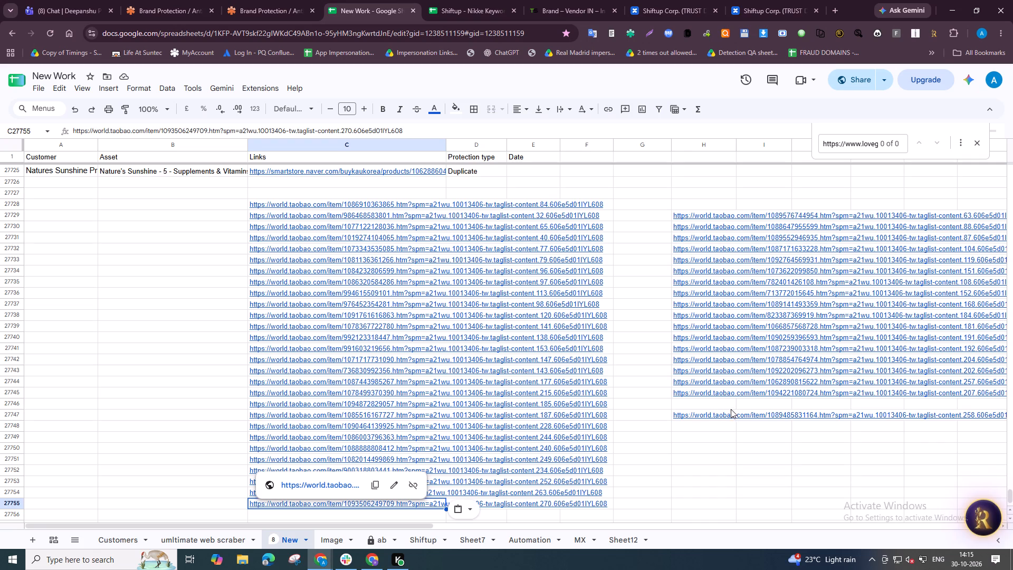
left_click(731, 409)
key("ctrl+v")
key("alt+Tab")
Copy the link of the Sweet Home Alice Double-Sided Sculpture figurine listing on Taobao into spreadsheet cell C27756.
scroll(623, 398, "down", 5)
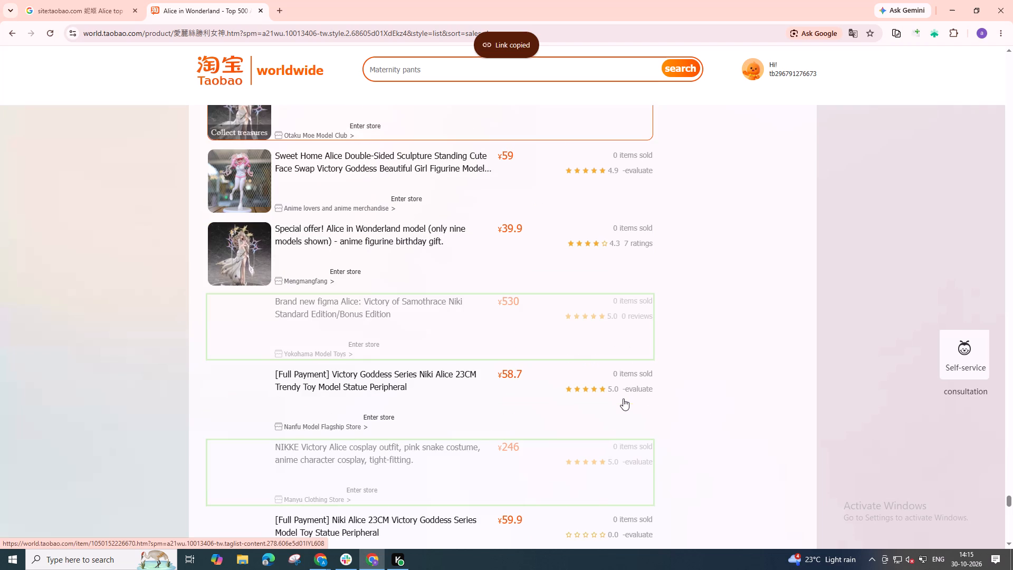
right_click(362, 169)
left_click(448, 274)
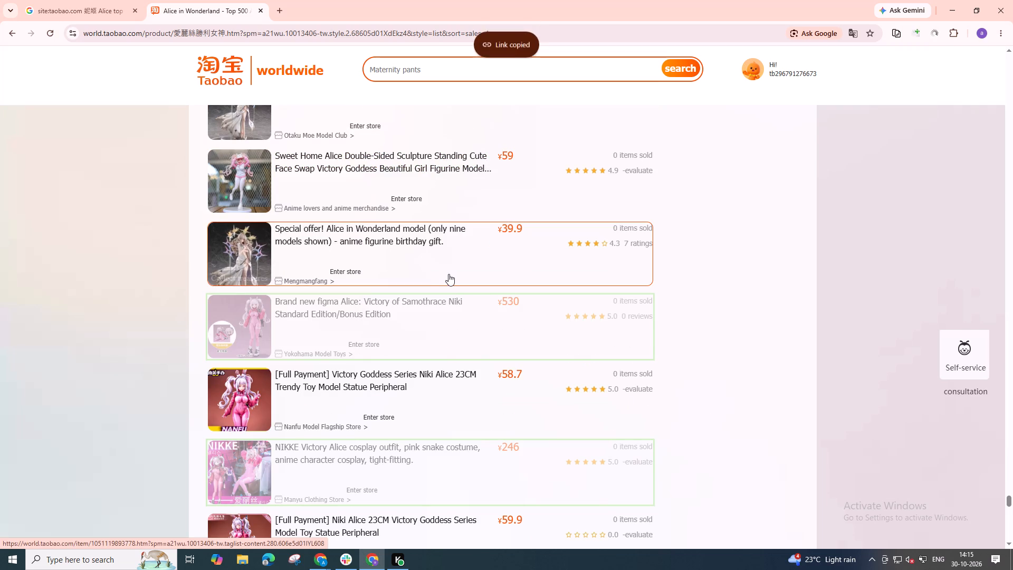
key("alt+Tab")
left_click(436, 513)
key("ctrl+v")
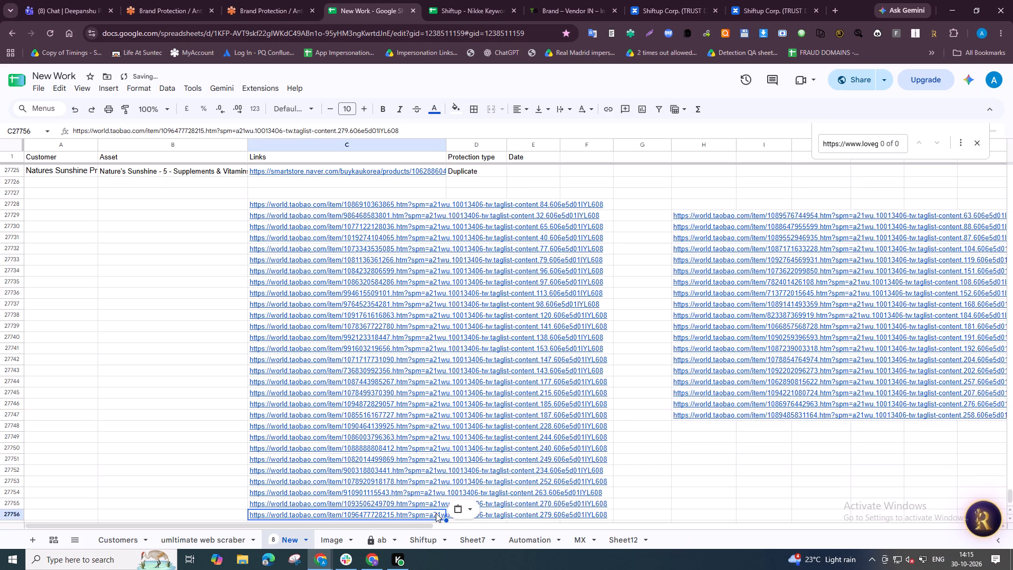
Copy the link of Nanfu Model Flagship Store's Niki Alice 23CM statue listing on Taobao into spreadsheet cell C27761.
scroll(356, 280, "down", 3)
left_click(354, 416)
key("alt+Tab")
right_click(358, 381)
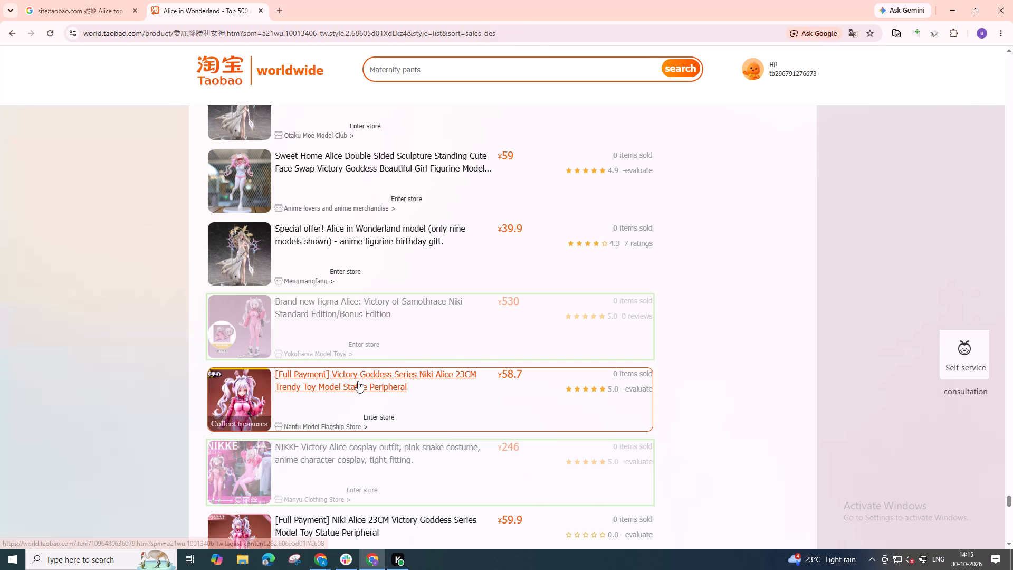
left_click(426, 325)
key("alt+Tab")
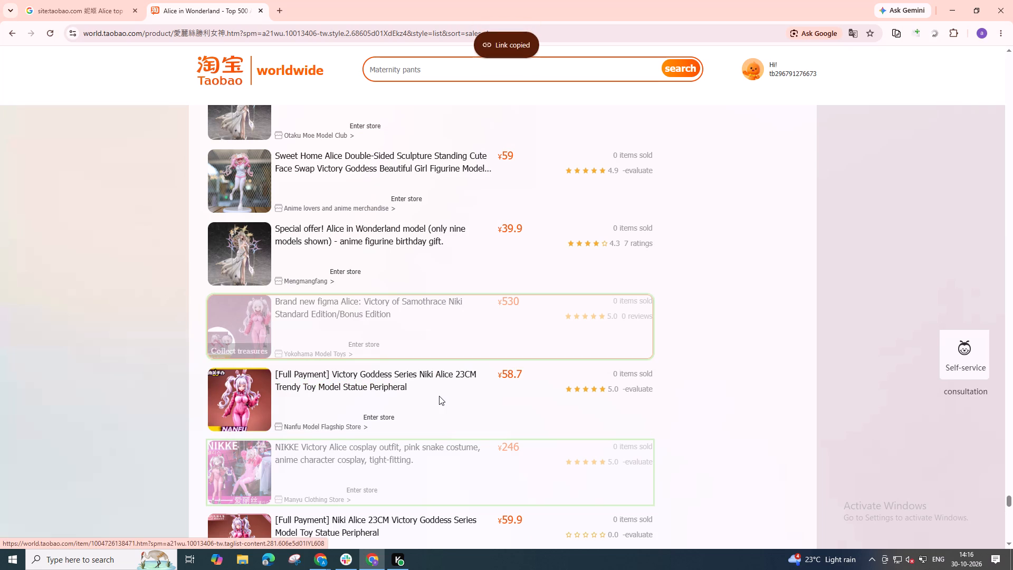
key("ctrl+v")
key("alt+Tab")
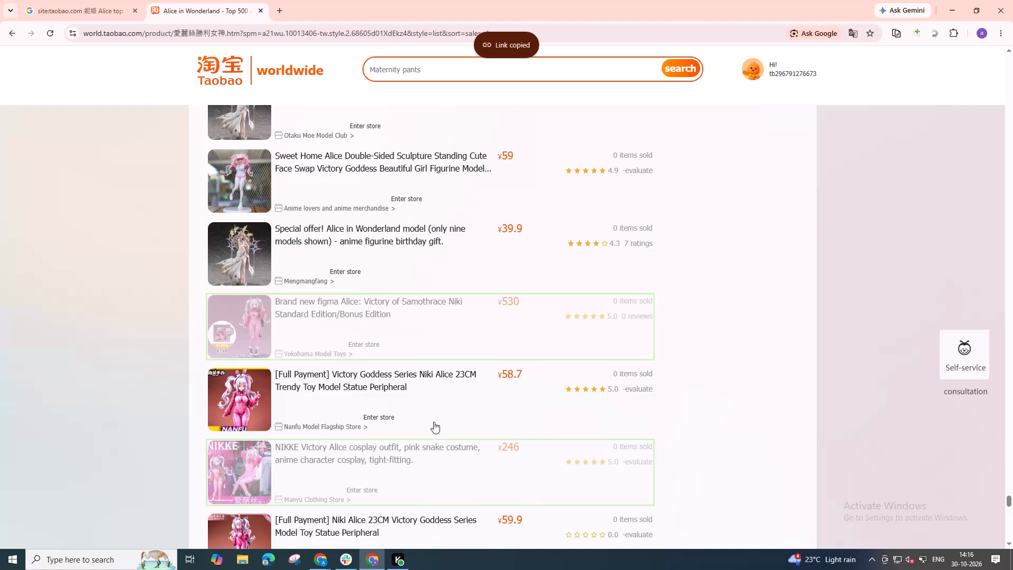
Copy the link of Jia Ya Model Flagship Store's Niki Alice 23CM statue listing on Taobao into spreadsheet cell C27760.
scroll(438, 281, "down", 4)
right_click(344, 319)
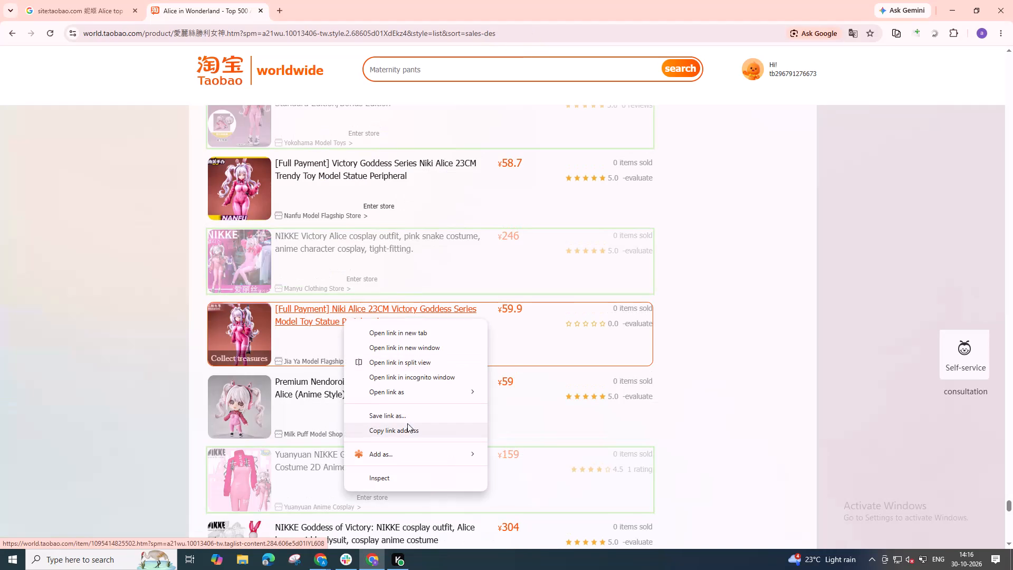
left_click(407, 426)
key("alt+Tab")
left_click(406, 399)
key("ctrl+v")
key("alt+Tab")
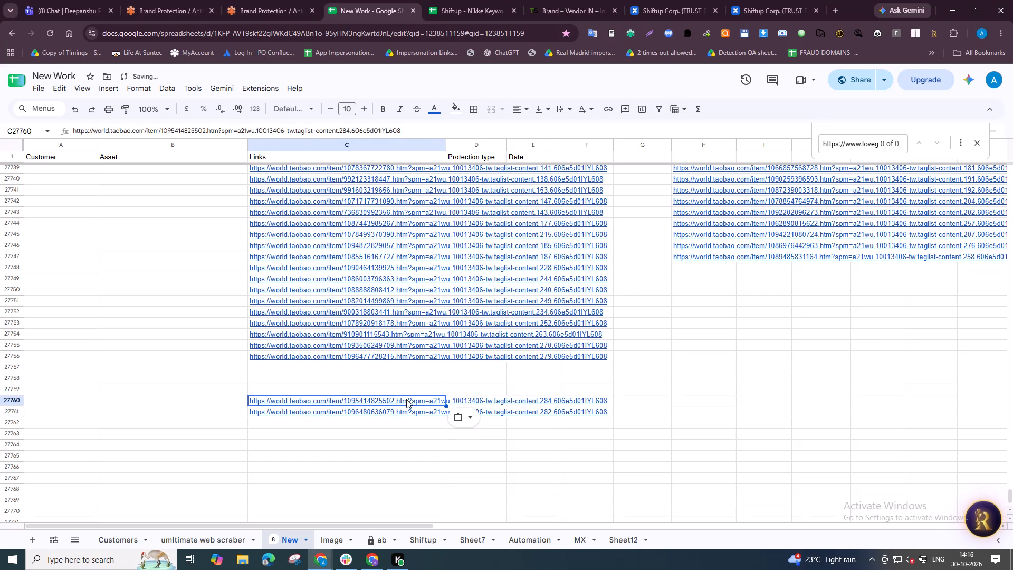
Copy the link of Milk Puff Model Shop's Premium Nendoroid #2954 Alice listing on Taobao into spreadsheet cell C27759.
right_click(382, 390)
left_click(488, 331)
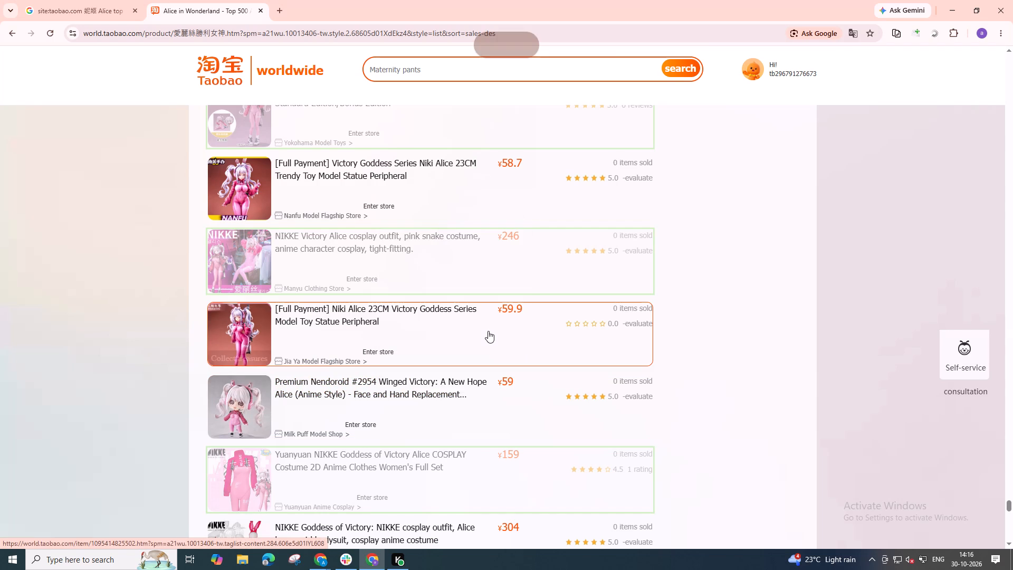
key("alt+Tab")
left_click(439, 386)
key("ctrl+v")
key("alt+Tab")
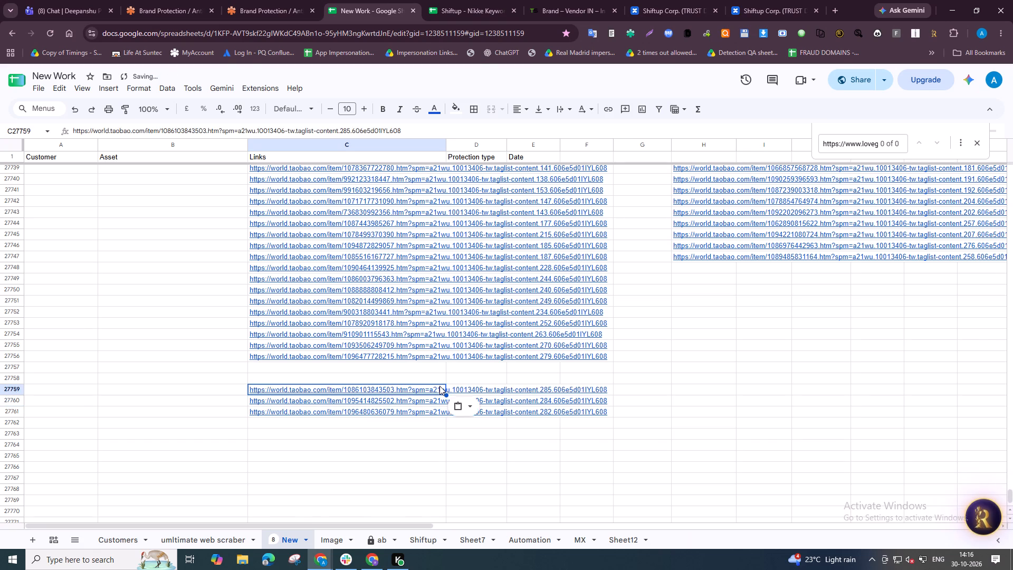
Copy the link of Tomoe Model Shop's limited edition Alice model toy listing on Taobao into spreadsheet cell C27757.
scroll(423, 300, "down", 5)
scroll(561, 264, "down", 2)
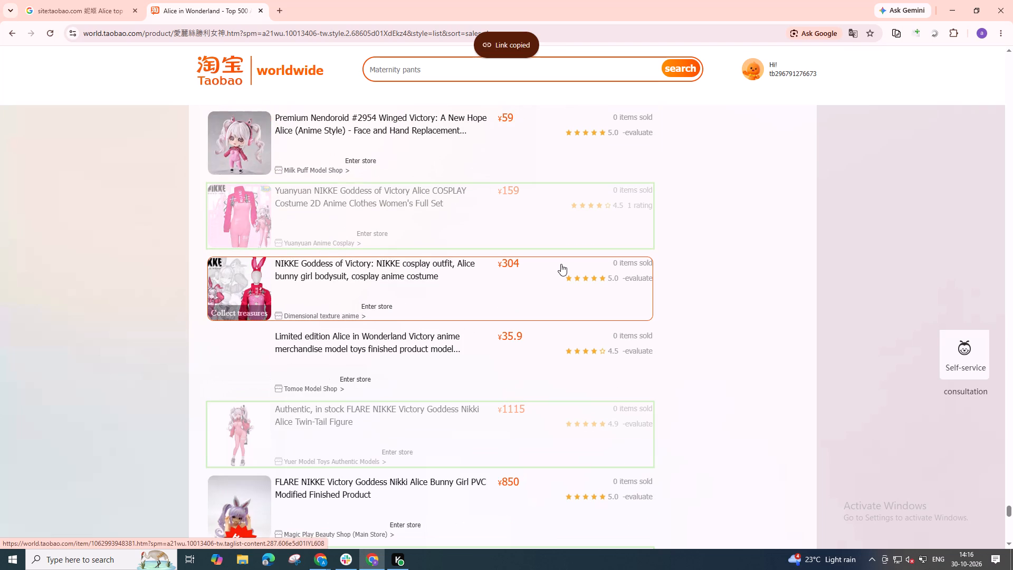
scroll(561, 264, "down", 3)
scroll(557, 280, "up", 1)
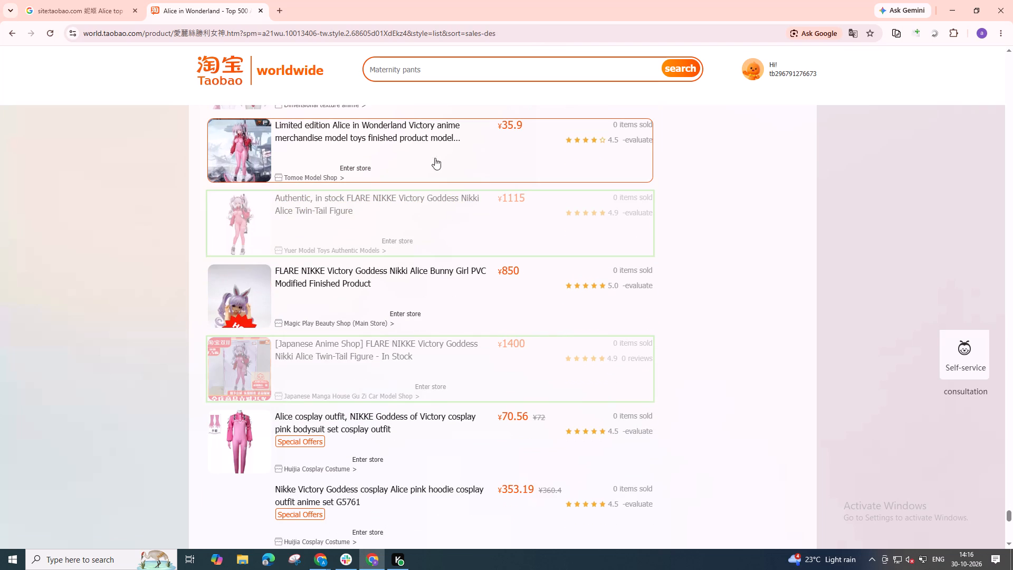
right_click(439, 137)
left_click(455, 246)
key("alt+Tab")
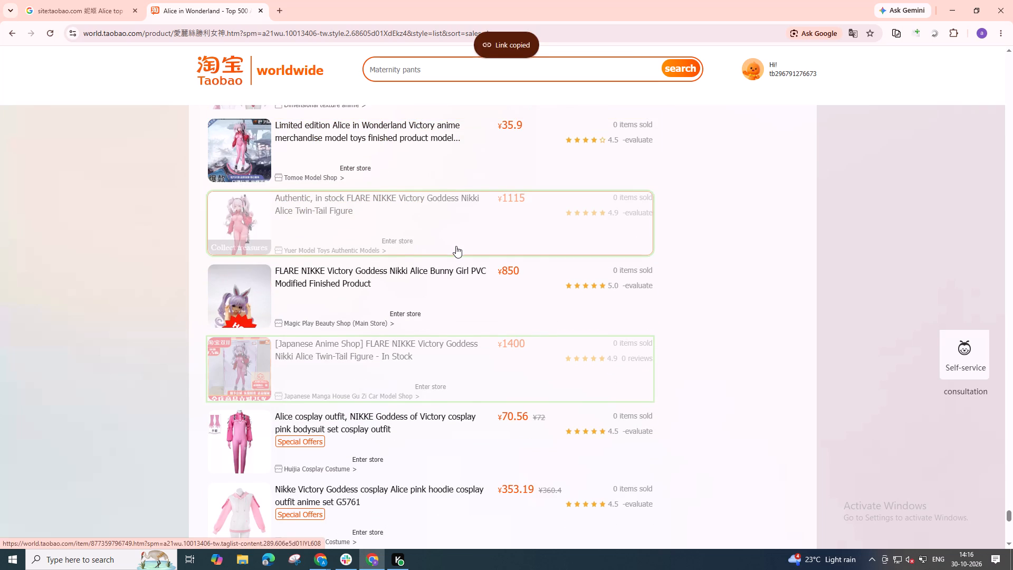
left_click(391, 370)
key("ctrl+v")
key("alt+Tab")
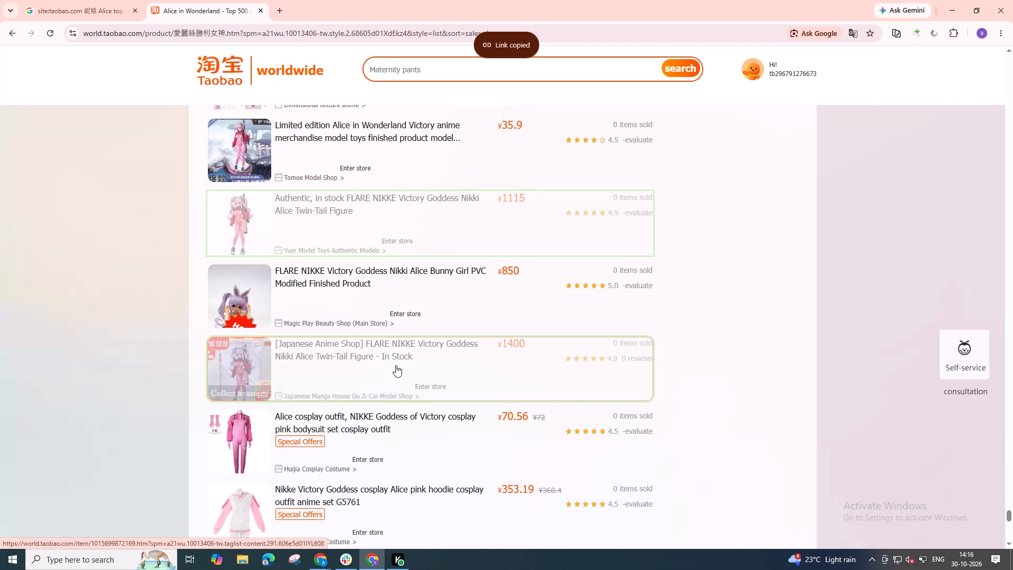
Copy the link of Good stuff y room's Niki Alice New Hope GW factory model listing on Taobao into spreadsheet cell C27758.
scroll(0, 423, "down", 6)
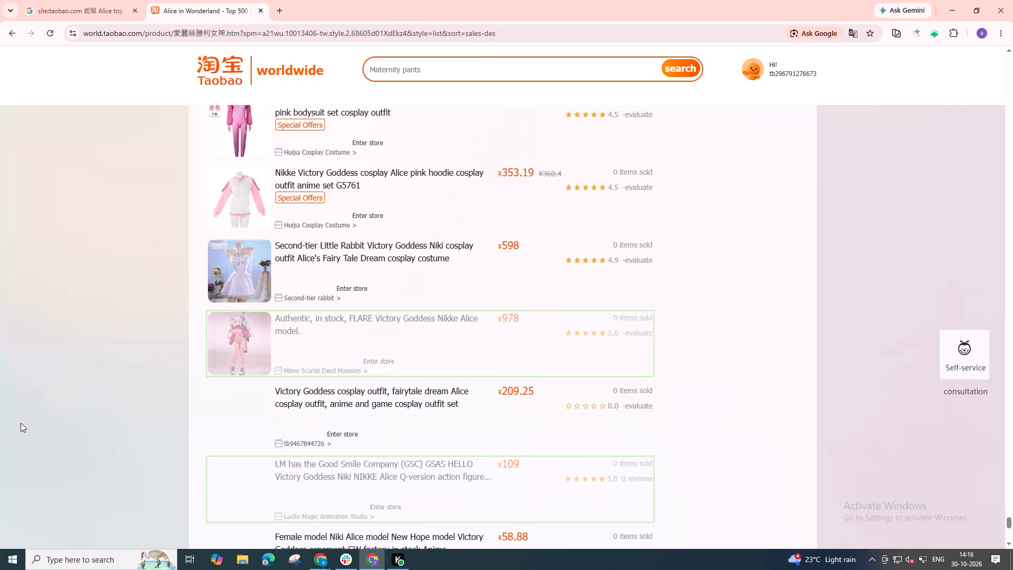
scroll(32, 422, "down", 5)
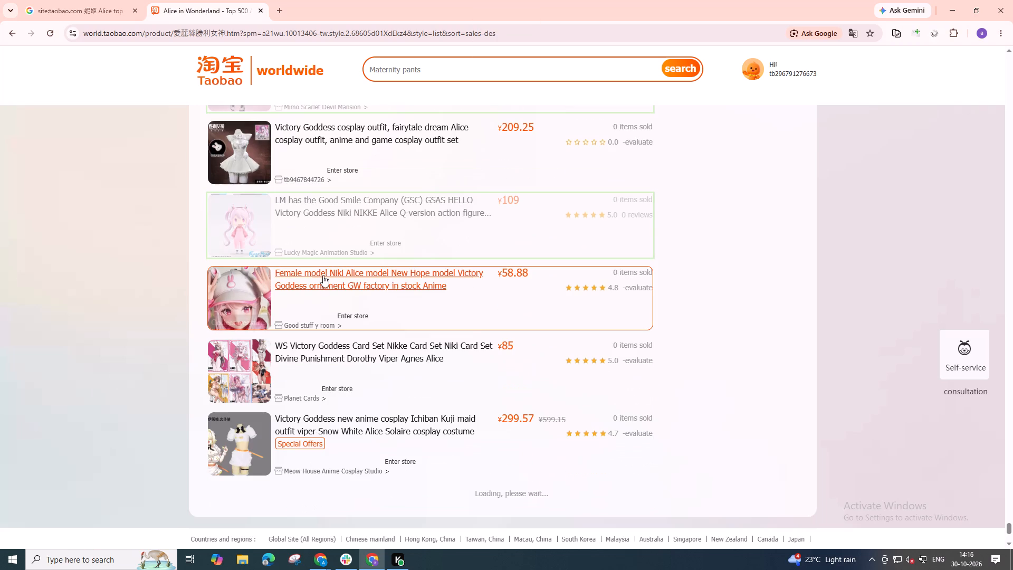
right_click(327, 277)
left_click(369, 390)
key("alt+Tab")
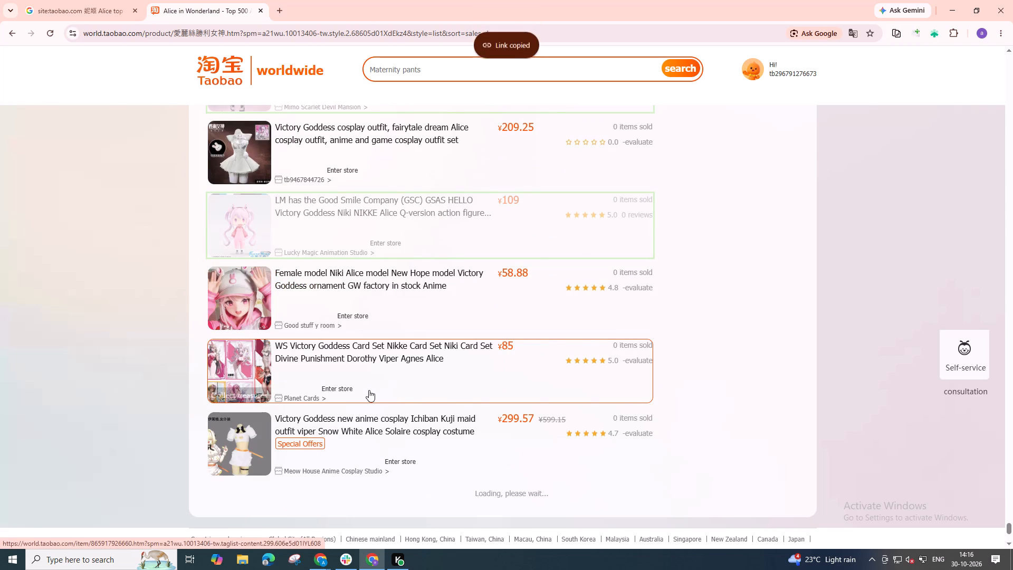
left_click(388, 381)
key("ctrl+v")
Copy the whole block of collected Taobao figure links in column C, from C27728 to C27761.
key("ctrl+Down")
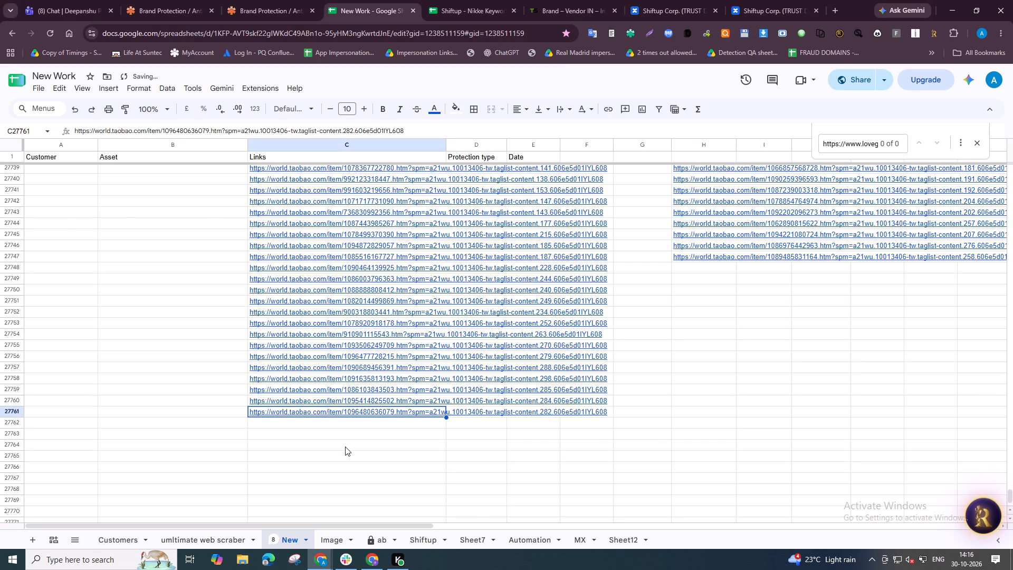
key("ctrl+shift+Up")
key("ctrl+c")
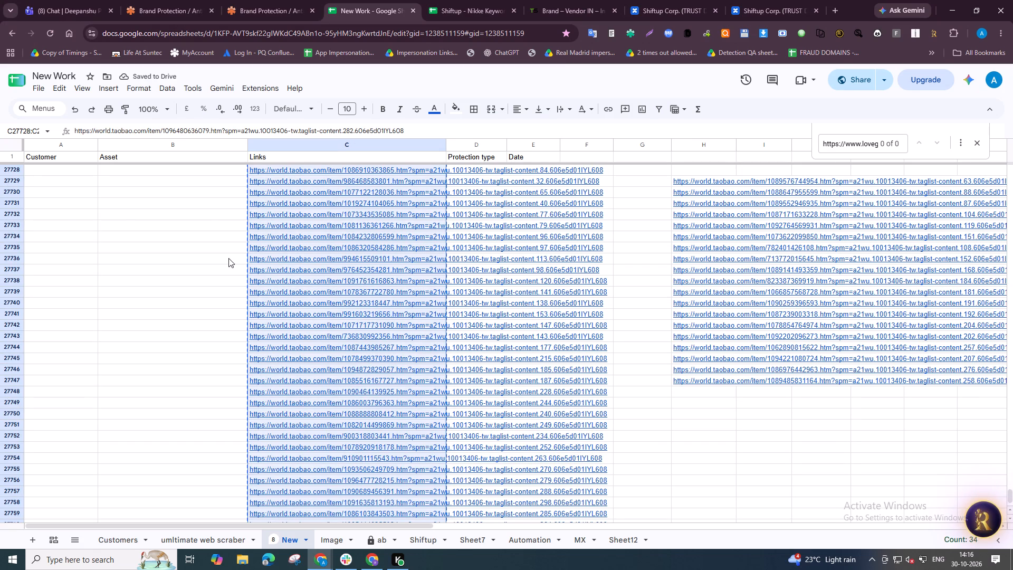
Switch to the Red Points portal and start a blank New Incident form from the finished Natures Sunshine submission.
left_click(138, 0)
left_click(211, 0)
scroll(213, 263, "down", 9)
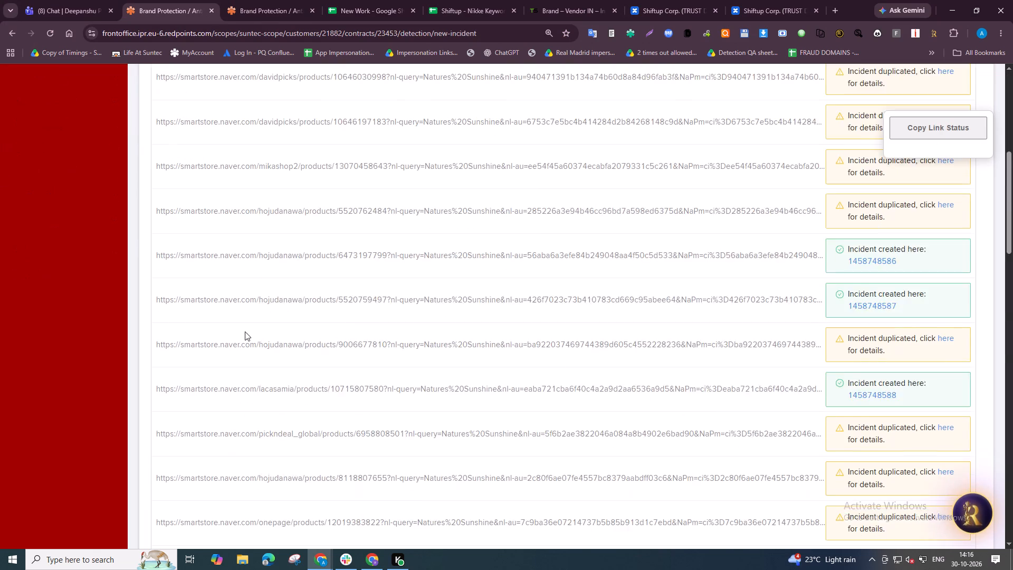
scroll(245, 331, "down", 7)
scroll(257, 515, "down", 20)
scroll(257, 515, "down", 5)
left_click(272, 459)
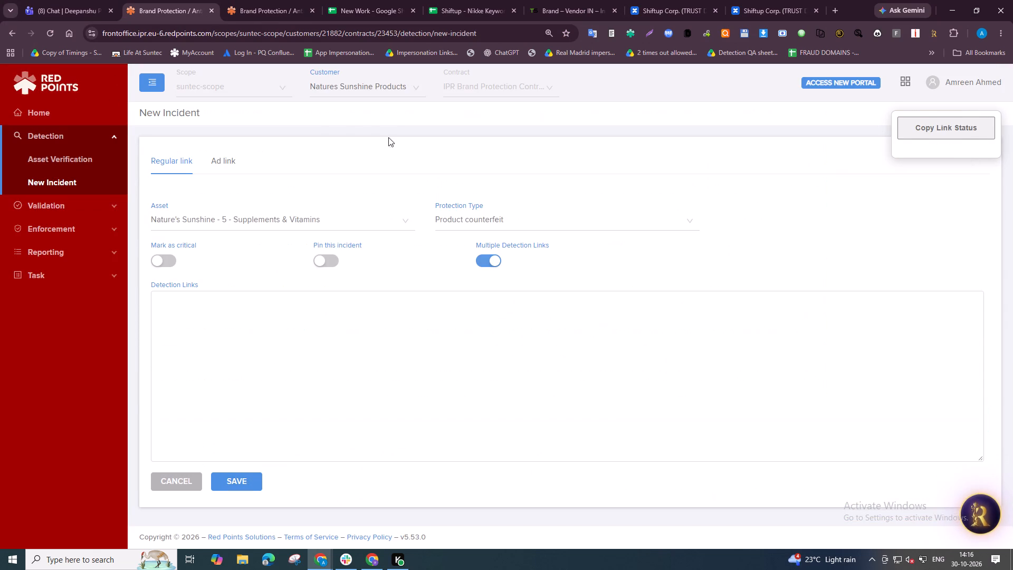
Switch the New Incident form's customer to Shiftup Corp.
left_click(359, 96)
key("s")
type("hift")
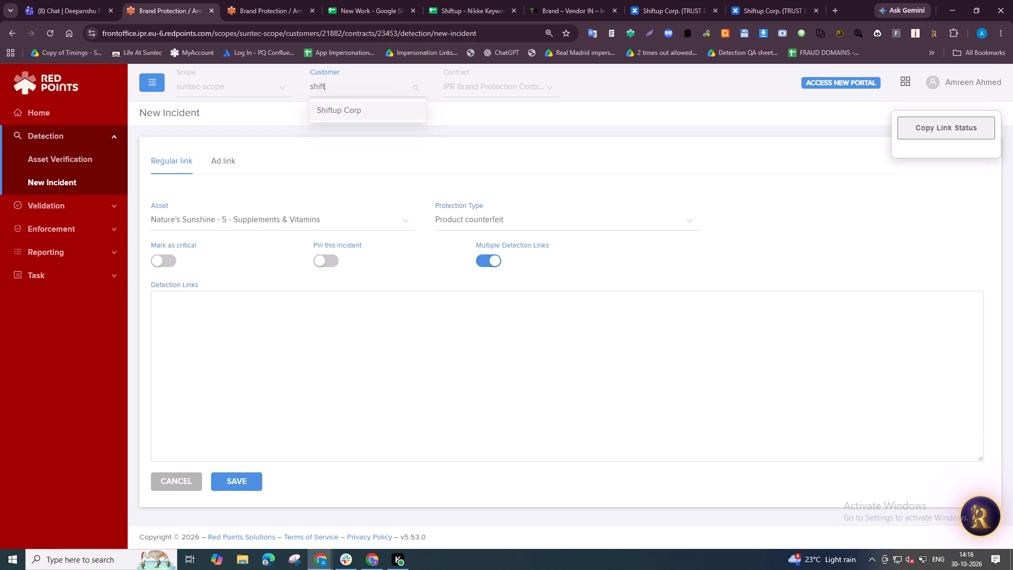
left_click(376, 113)
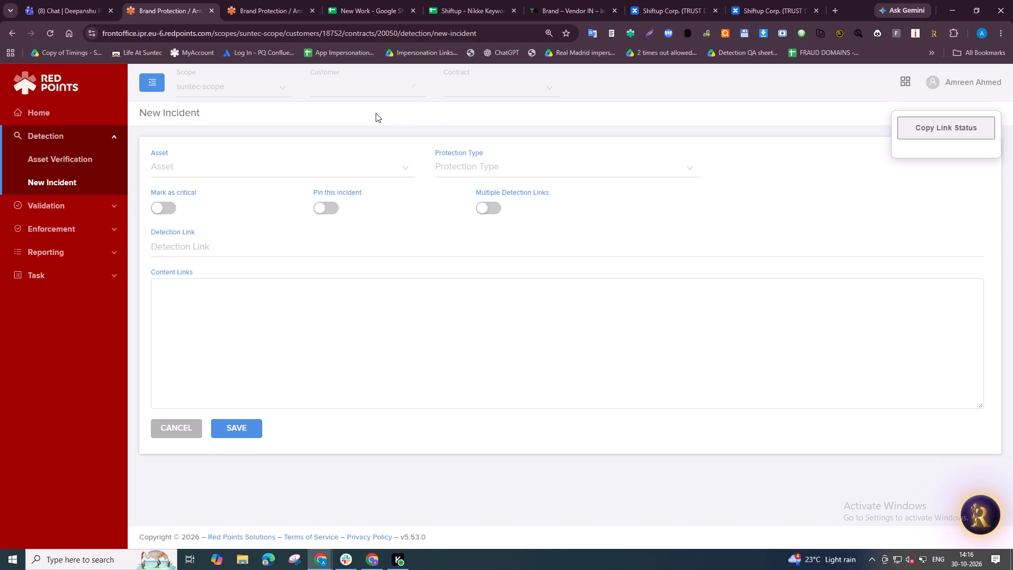
Set the incident's asset to NIKKE Alice and protection type to Copyright artwork, and enable multiple detection links.
left_click(340, 170)
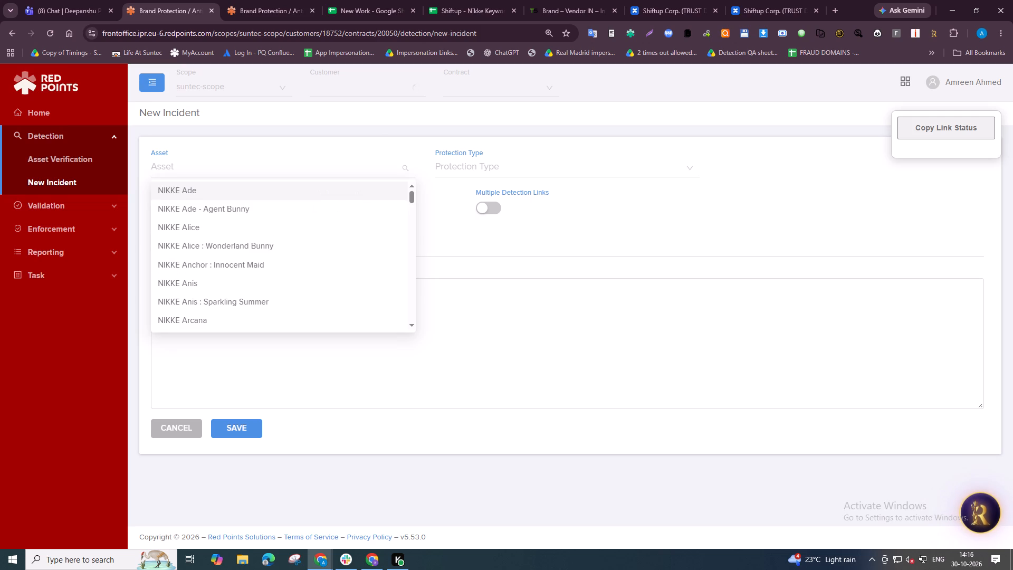
type("ali")
left_click(295, 194)
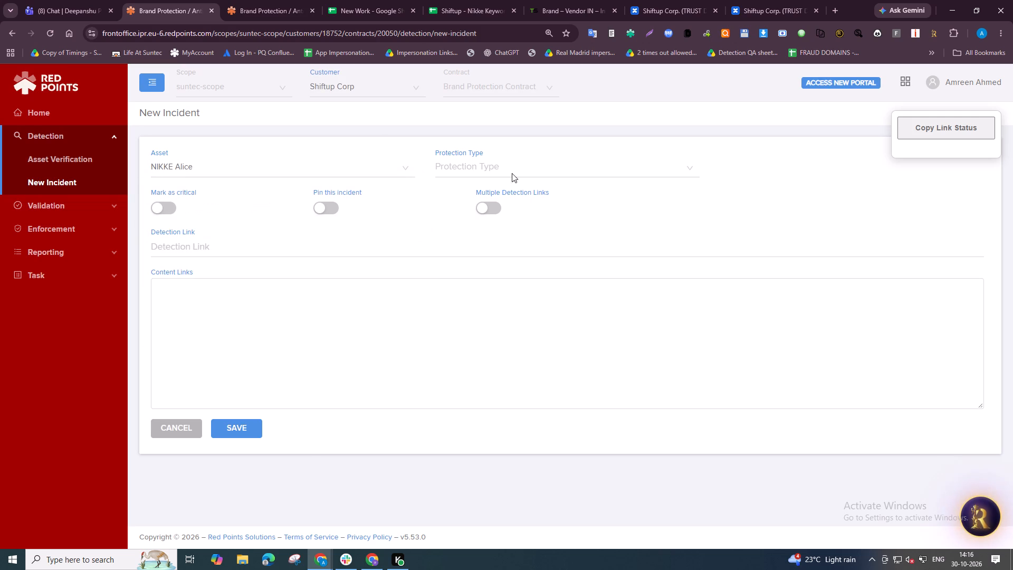
left_click(512, 173)
left_click(489, 212)
left_click(486, 201)
left_click(490, 206)
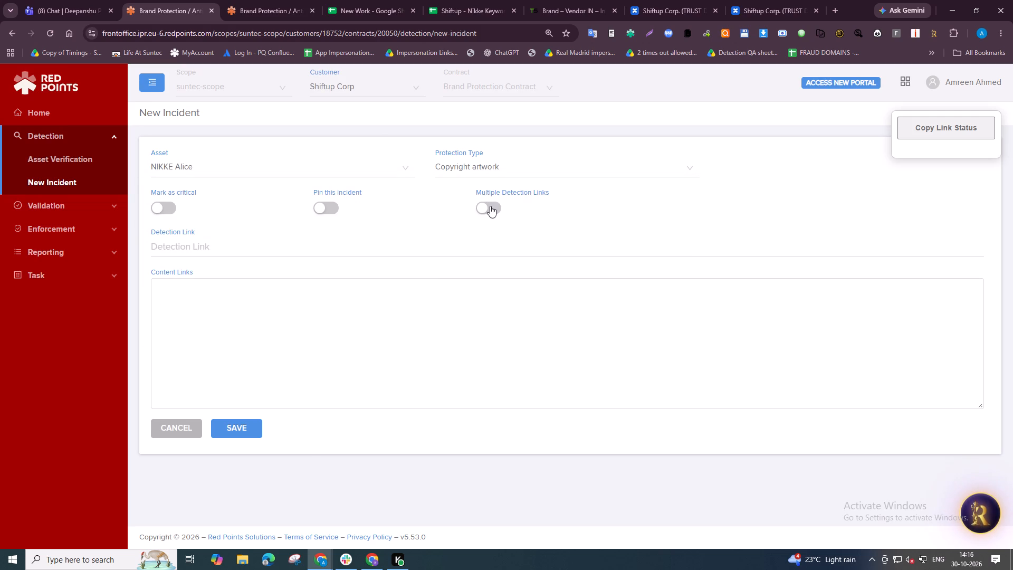
Paste the copied Taobao figure links as detection links, check the list through to the end, and save the incidents.
left_click(465, 361)
key("ctrl+v")
scroll(457, 362, "up", 7)
scroll(456, 362, "down", 1)
scroll(456, 362, "up", 14)
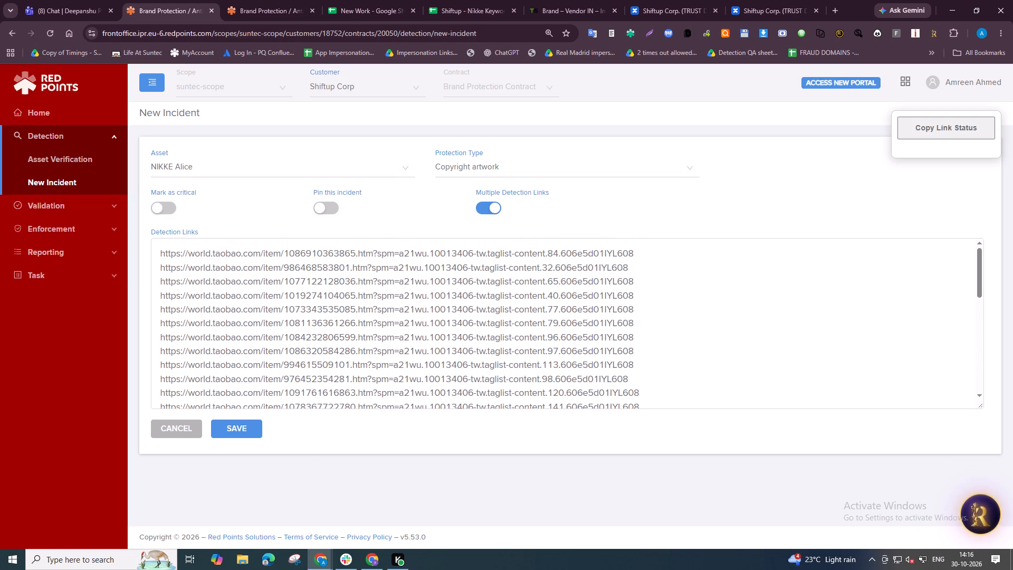
scroll(453, 362, "down", 14)
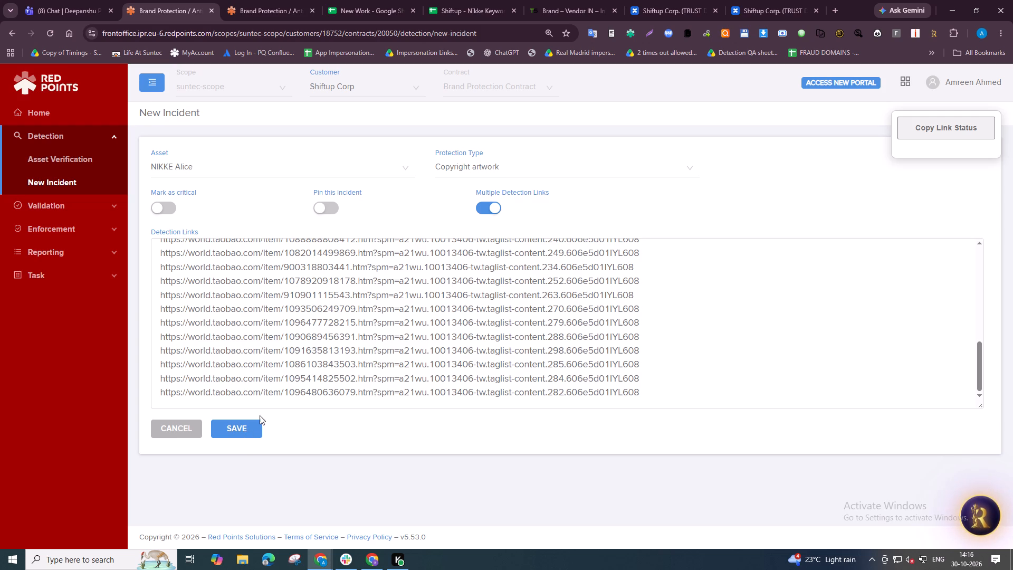
left_click(250, 425)
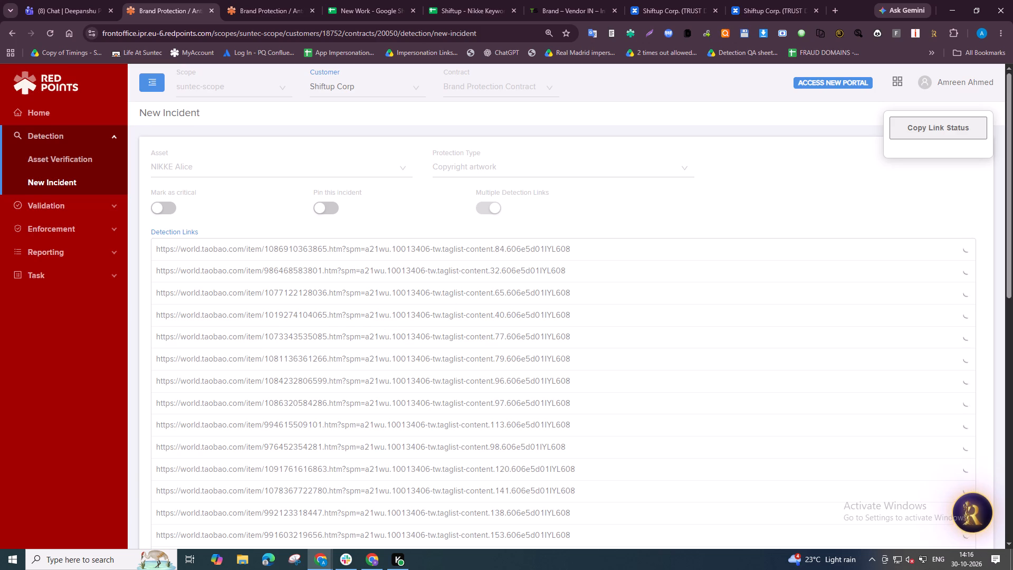
Copy the link status of the submitted links and paste it over the link block starting at C27728 in New Work.
scroll(569, 321, "down", 11)
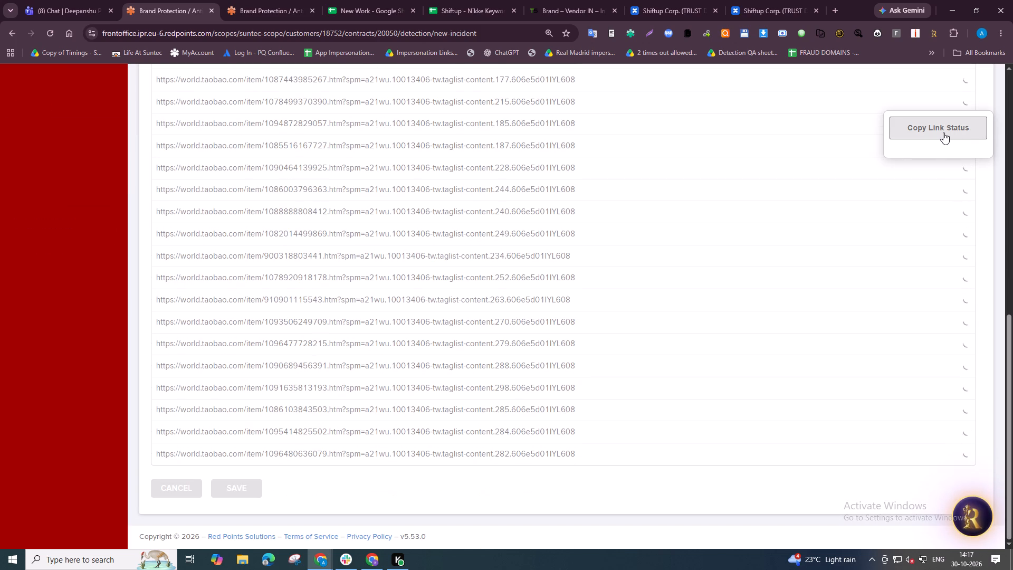
left_click(943, 132)
scroll(876, 174, "down", 3)
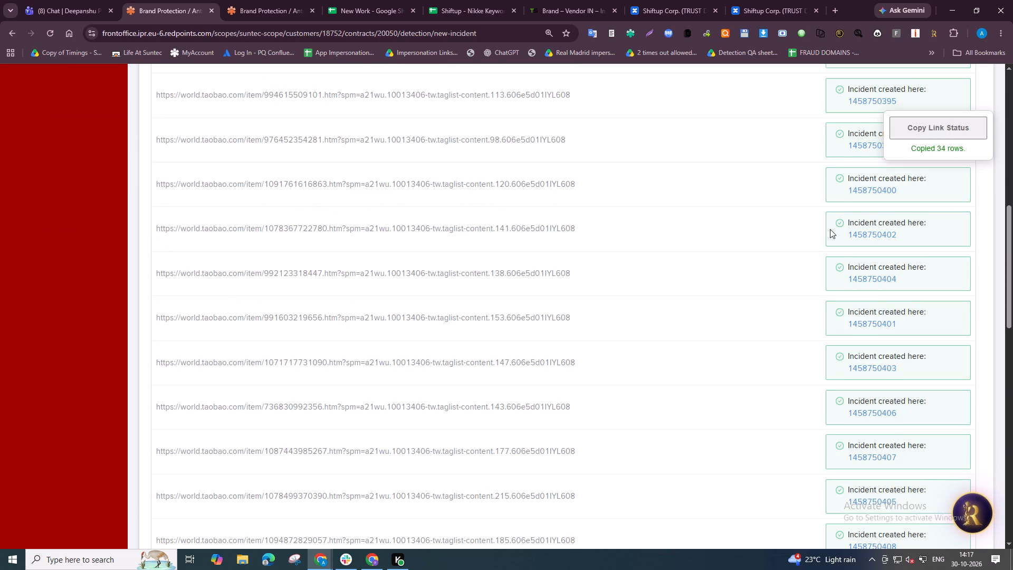
scroll(830, 229, "down", 12)
left_click(360, 0)
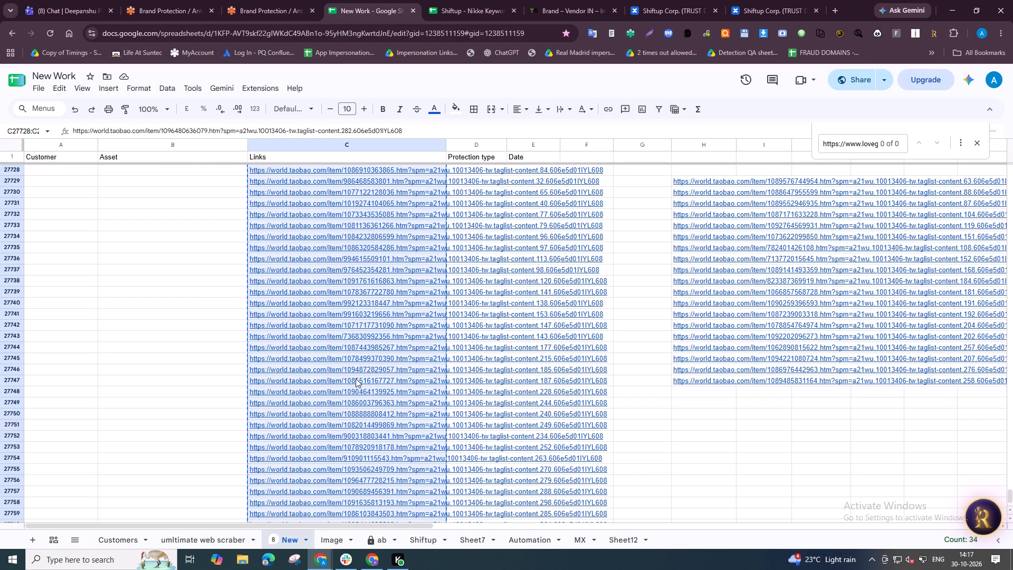
key("ctrl+v")
scroll(356, 377, "down", 5)
left_click(376, 385)
Copy the link of Magic Play Beauty Shop's Nikke Alice modified PVC model listing on Taobao into spreadsheet cell C27767.
key("alt+Tab")
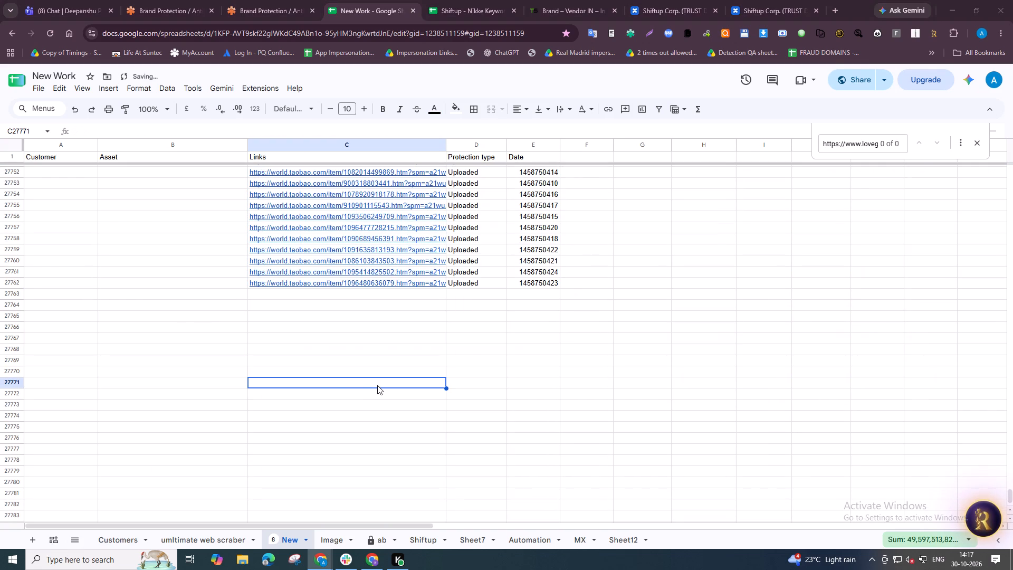
scroll(388, 382, "down", 4)
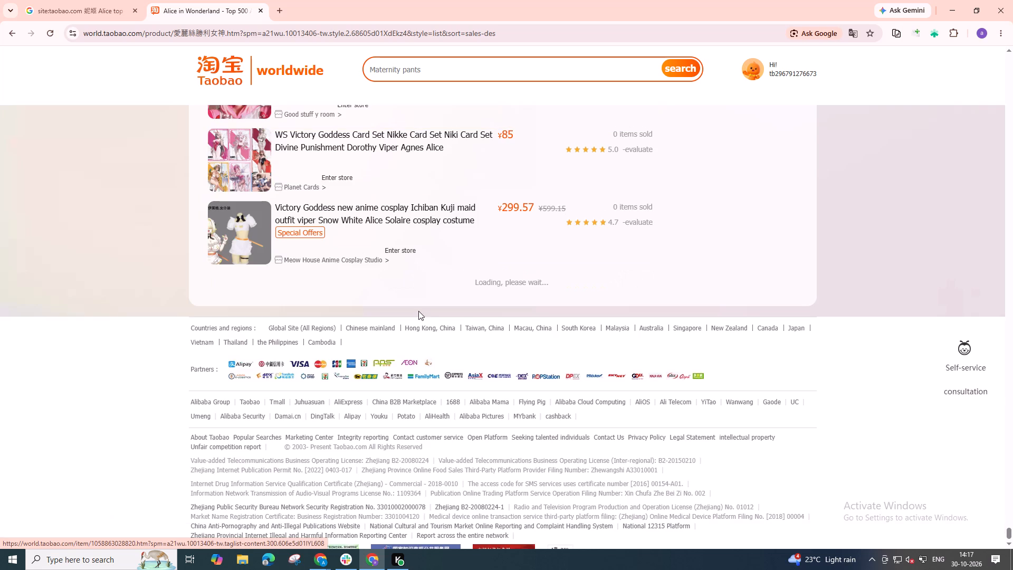
scroll(418, 311, "down", 2)
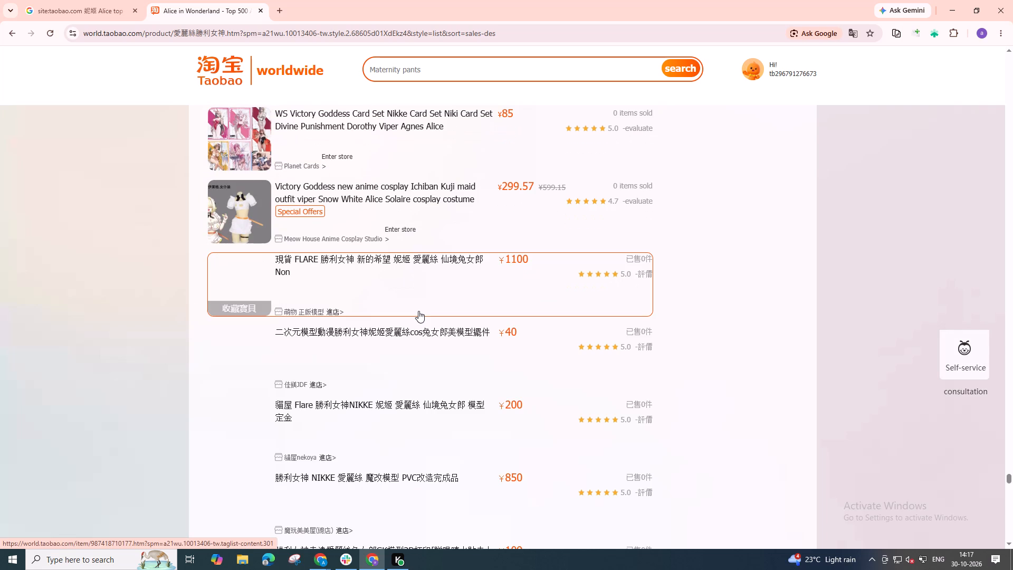
scroll(570, 320, "down", 2)
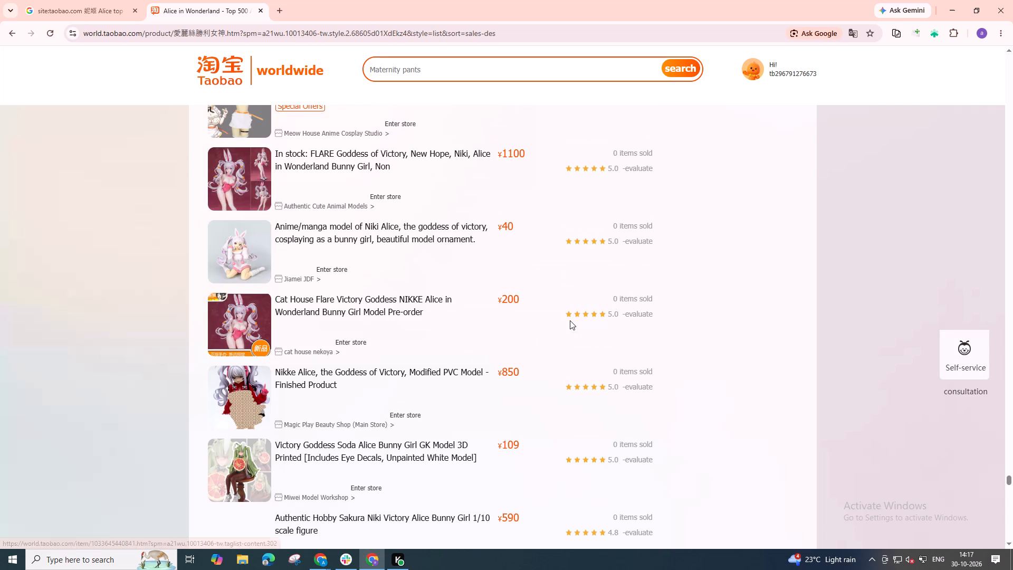
scroll(570, 320, "down", 4)
right_click(338, 174)
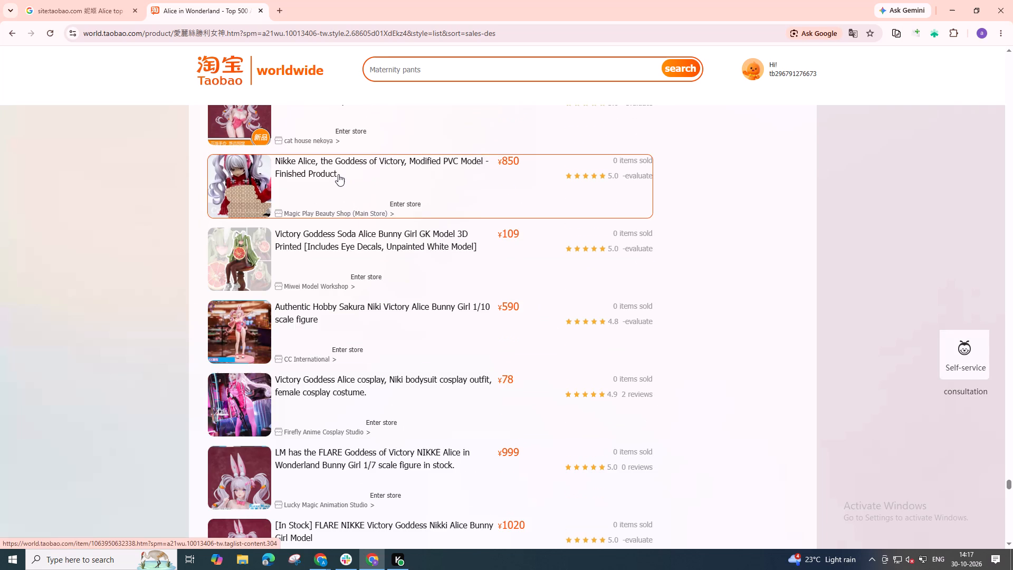
left_click(383, 282)
key("alt+Tab")
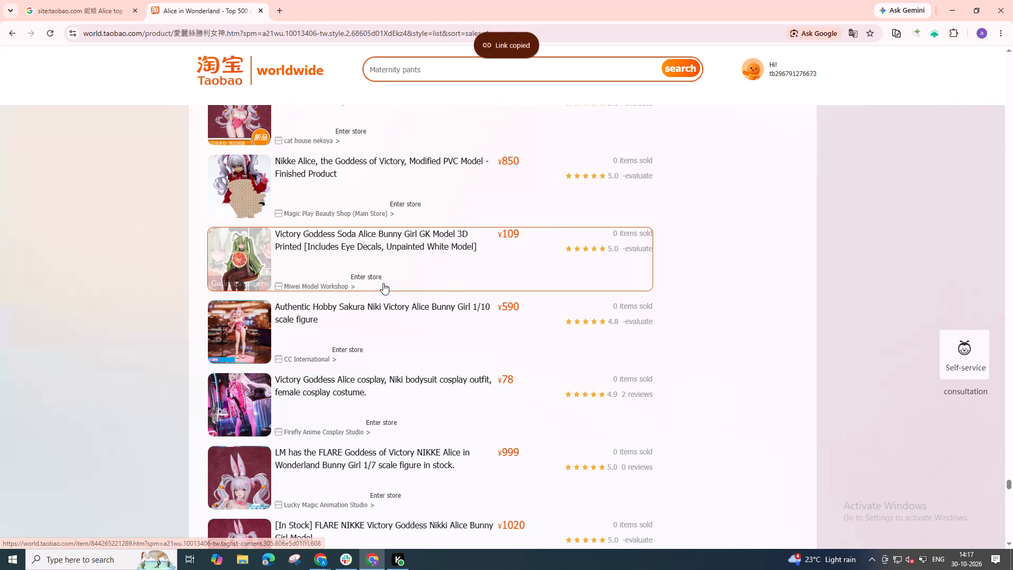
left_click(360, 335)
key("ctrl+v")
Copy the link of Meow Meow Dimension's GSC Figma #628 Niki Alice model listing on Taobao into spreadsheet cell C27769.
left_click(358, 363)
key("alt+Tab")
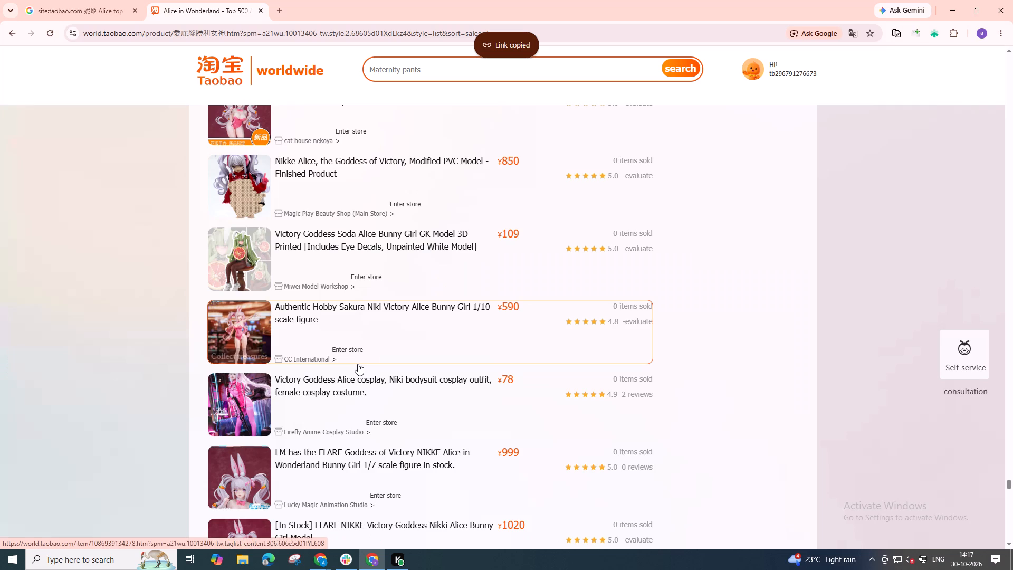
scroll(472, 275, "down", 6)
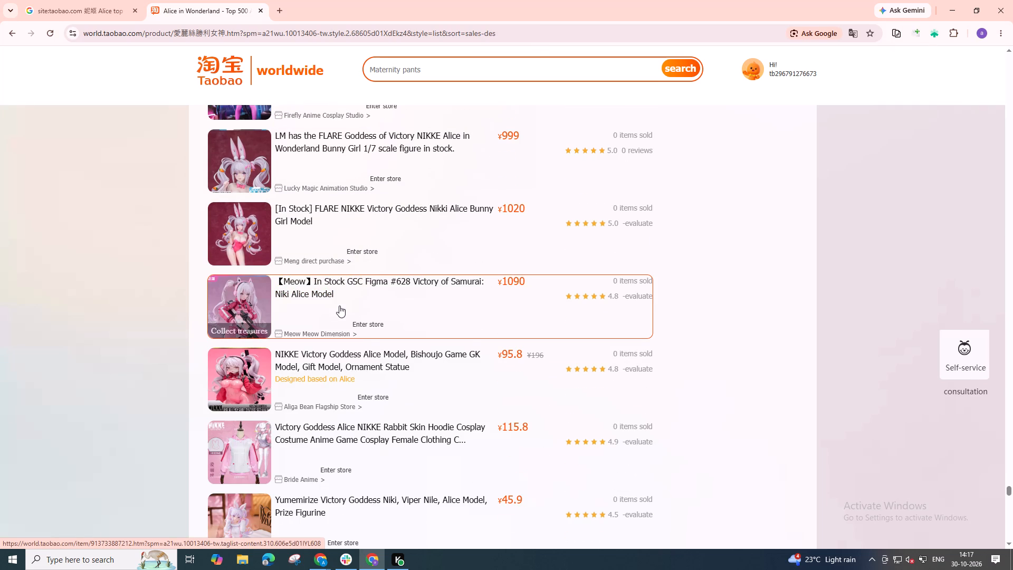
right_click(329, 290)
left_click(397, 404)
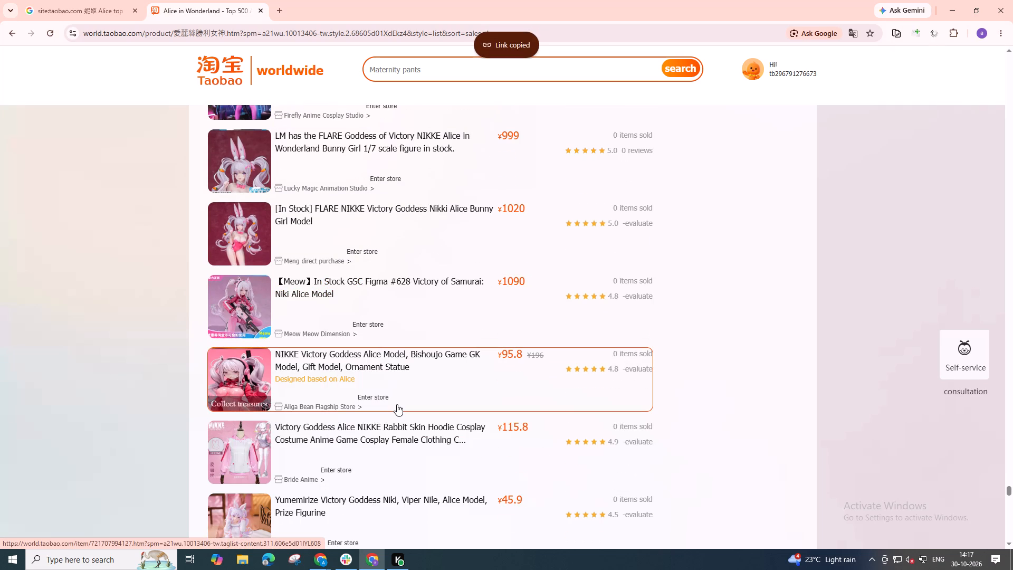
key("alt+Tab")
key("ctrl+v")
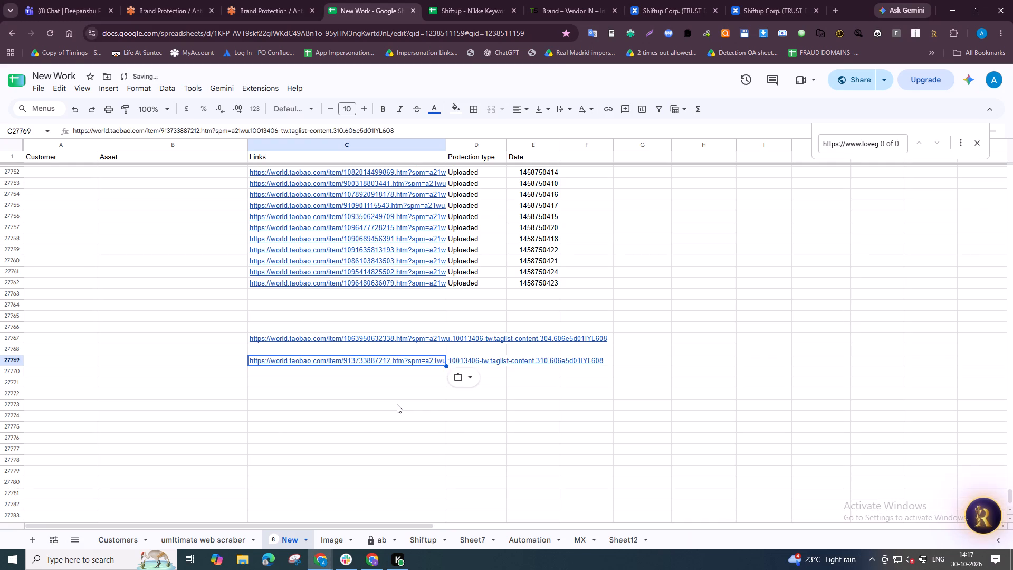
Copy the link of Yuchuan Model's Alice GK white model listing on Taobao into spreadsheet cell C27768.
key("alt+Tab")
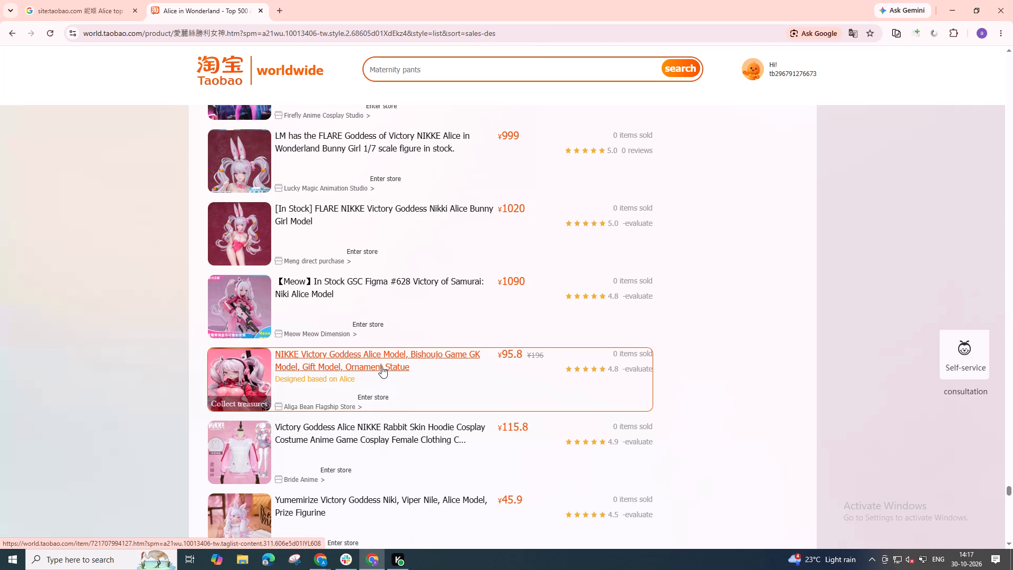
right_click(381, 366)
scroll(371, 326, "down", 6)
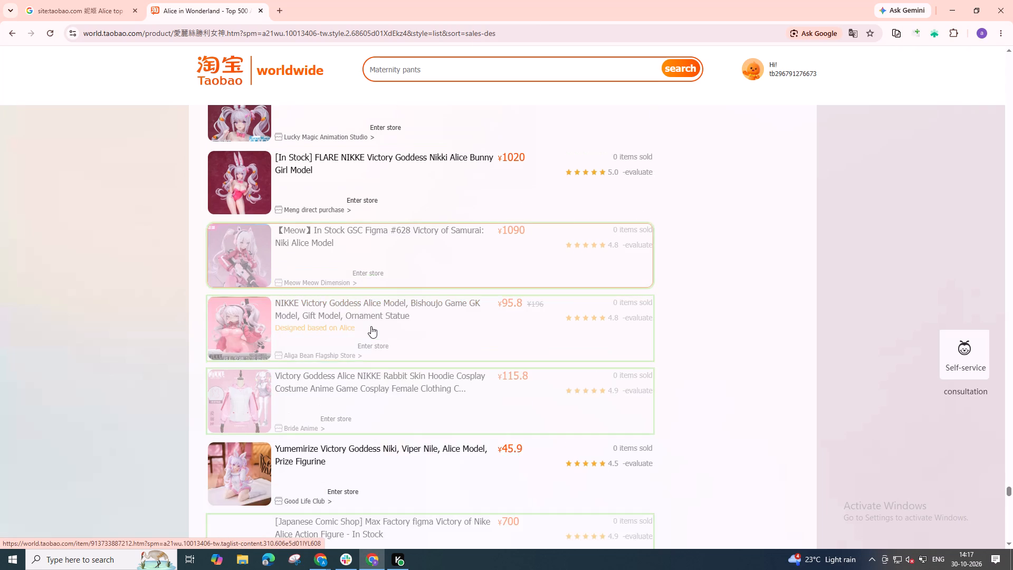
scroll(600, 298, "down", 2)
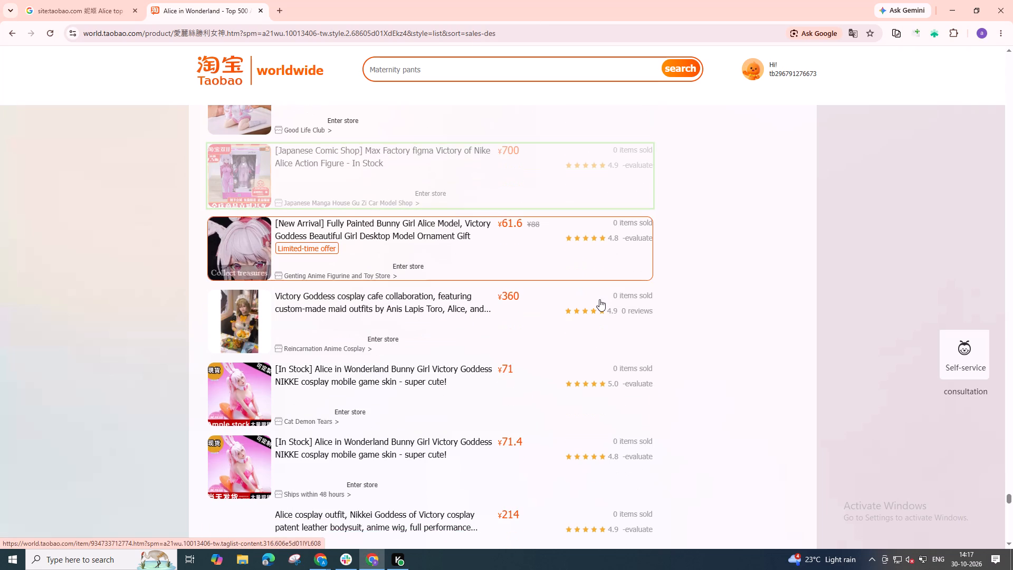
scroll(596, 302, "down", 4)
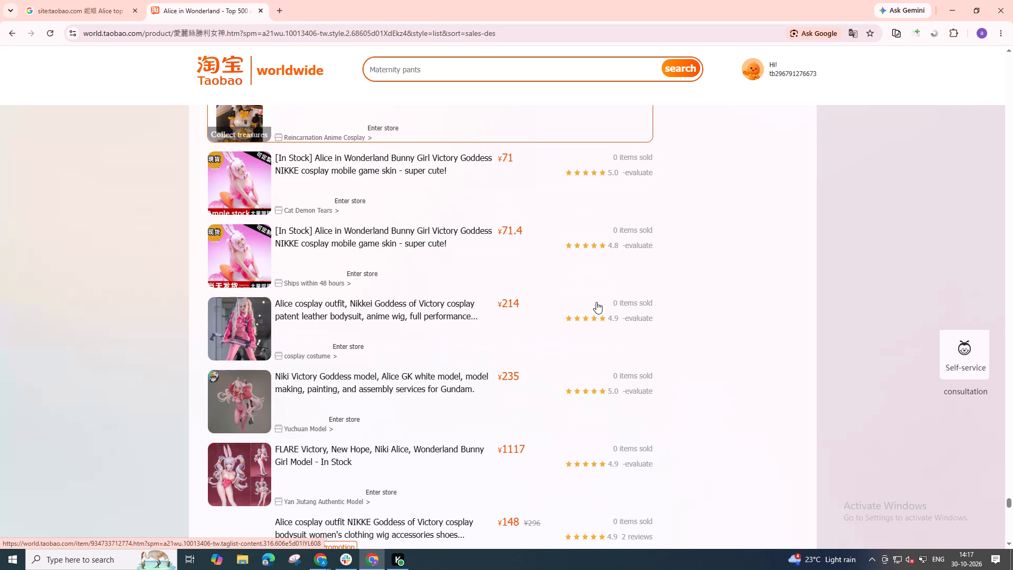
right_click(455, 379)
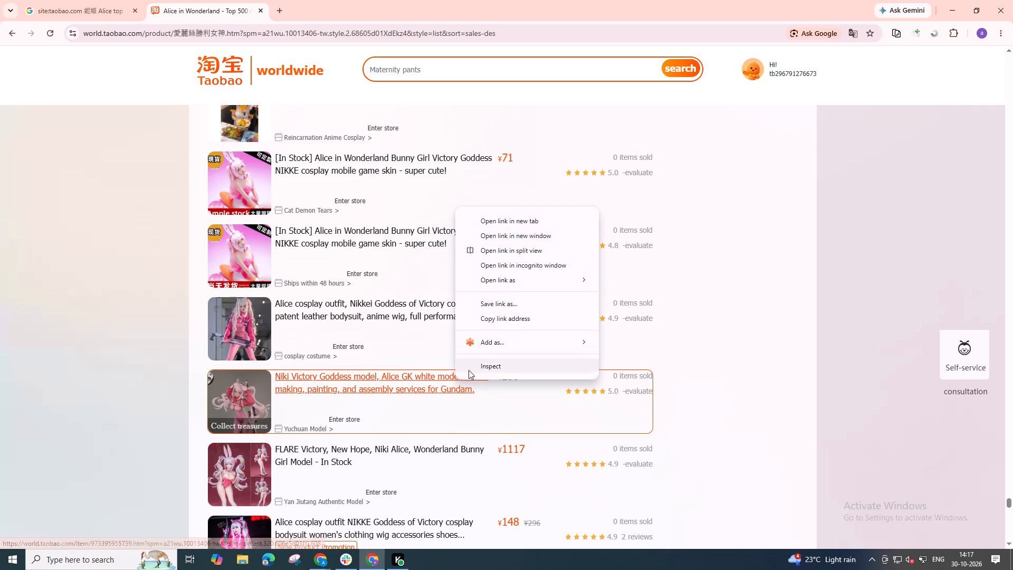
left_click(524, 318)
key("alt+Tab")
left_click(349, 348)
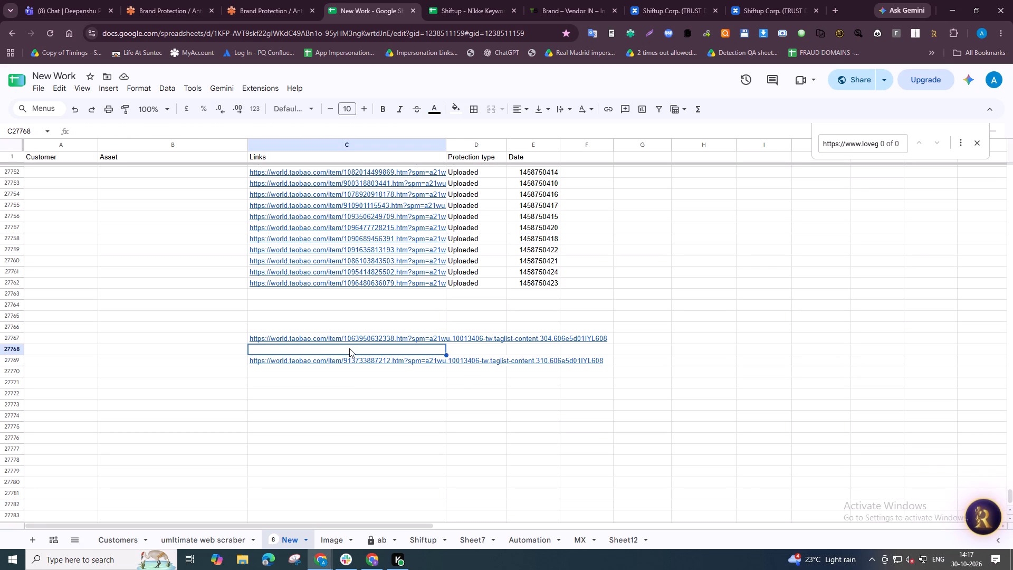
key("ctrl+v")
Copy the link of Star Track Anime Clothing's NIKKE Alice pink bodysuit cosplay listing on Taobao into spreadsheet cell C27766.
key("alt+Tab")
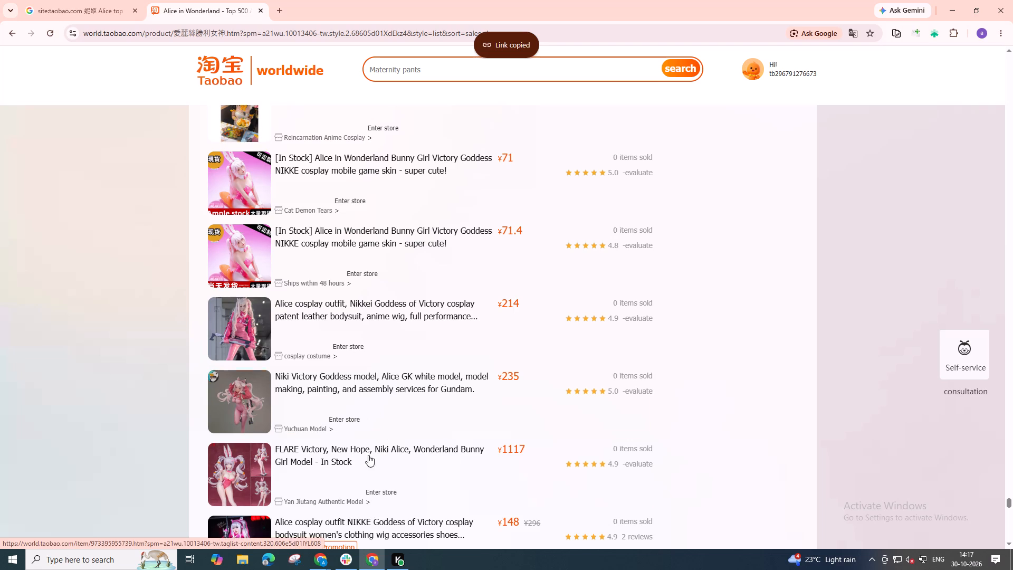
scroll(380, 303, "down", 5)
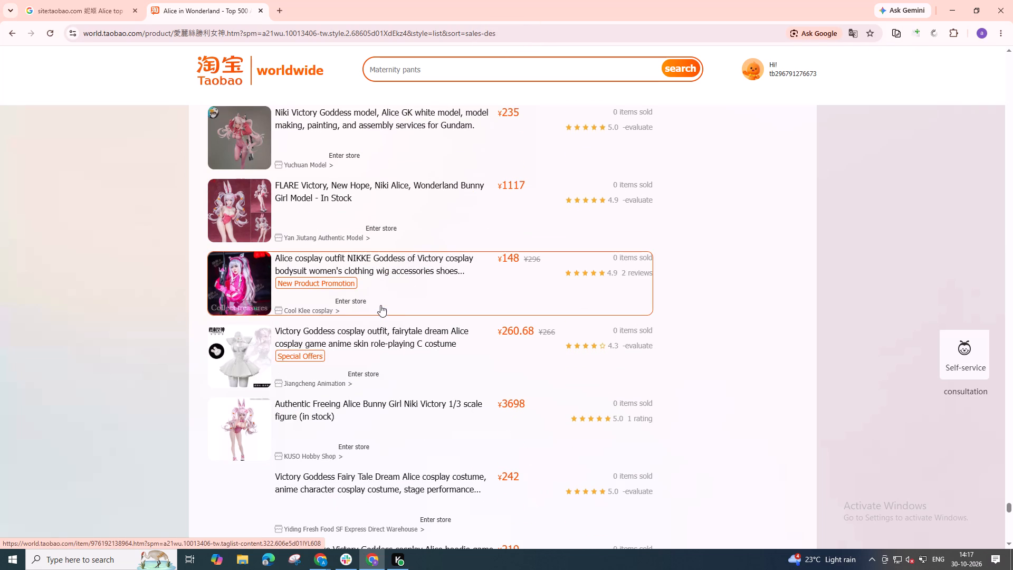
scroll(384, 306, "down", 5)
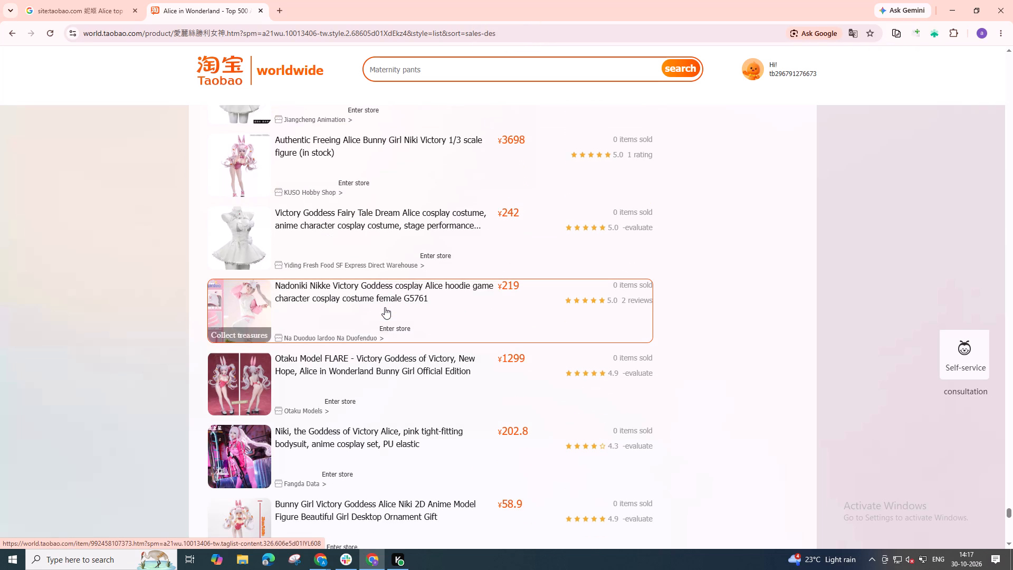
scroll(394, 406, "down", 4)
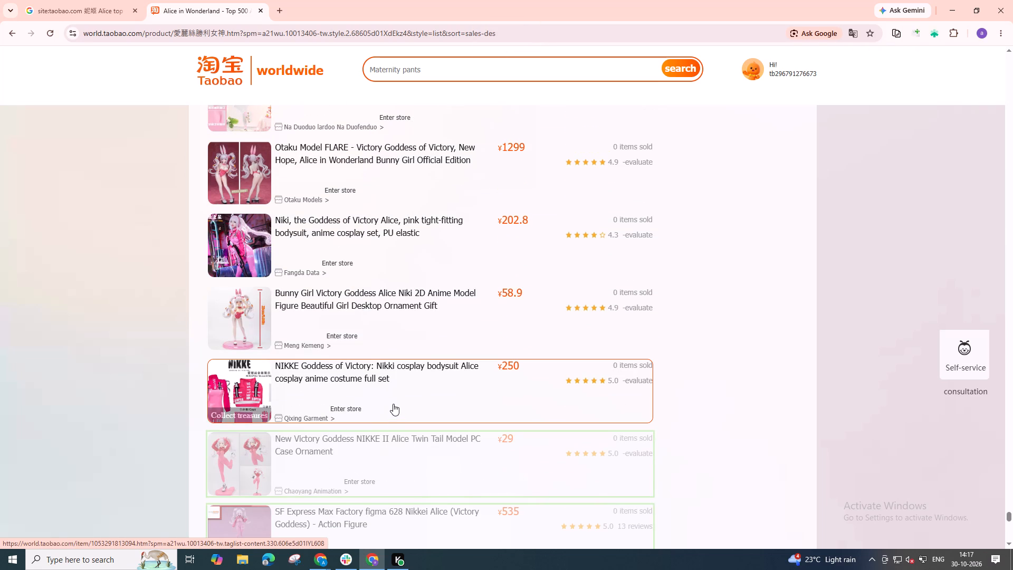
scroll(5, 391, "down", 5)
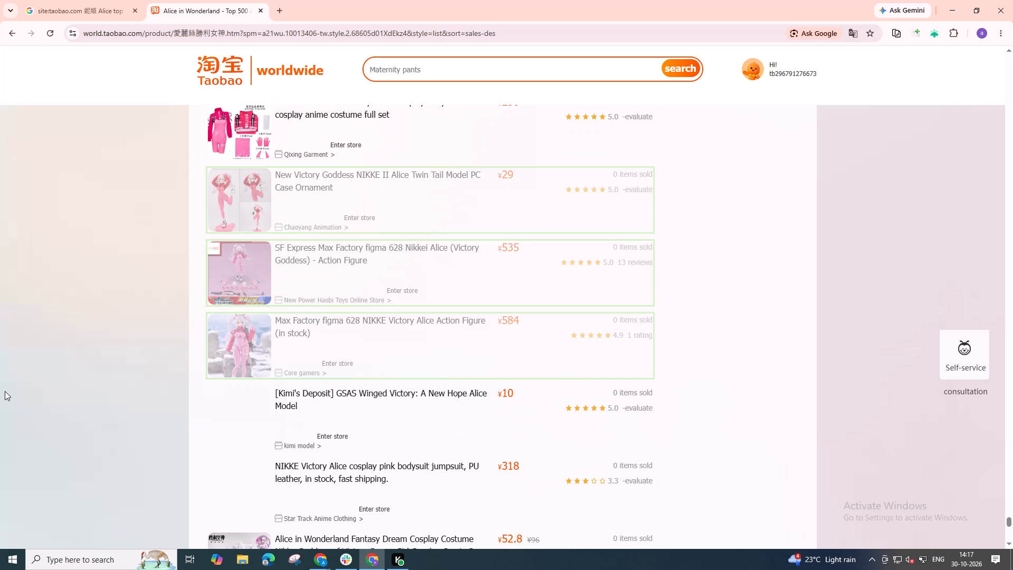
scroll(11, 386, "down", 3)
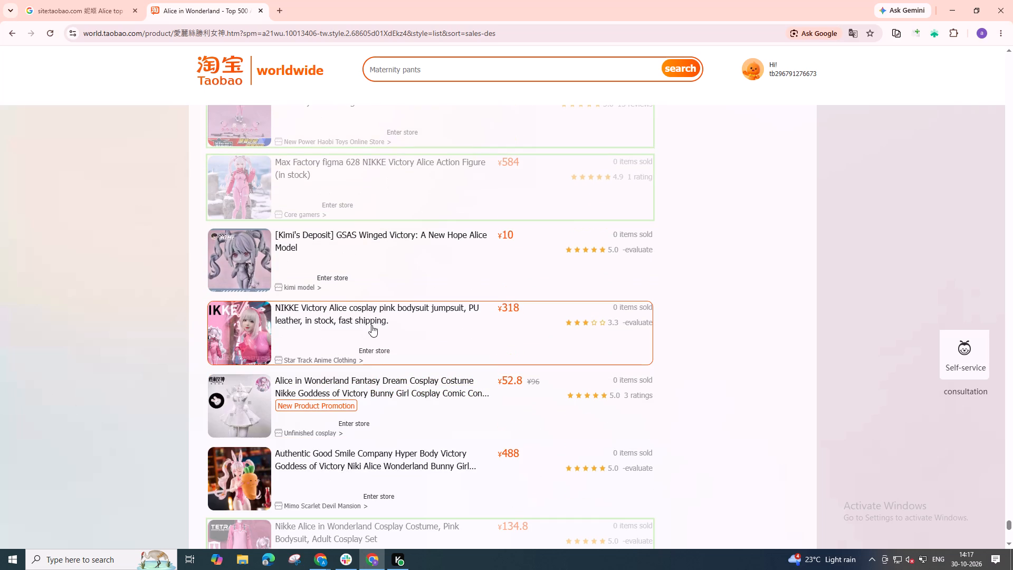
right_click(371, 324)
left_click(435, 427)
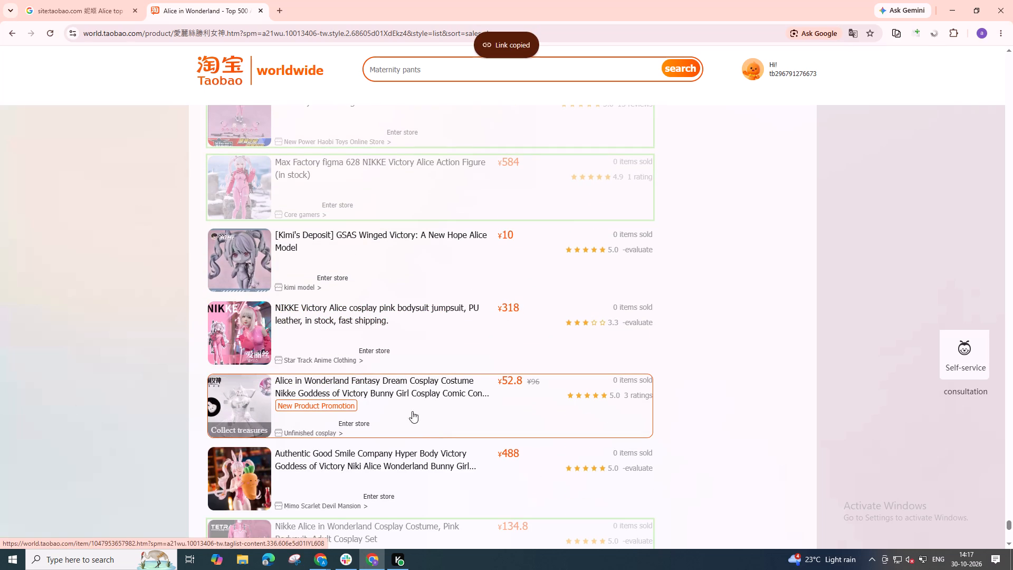
right_click(369, 319)
left_click(404, 432)
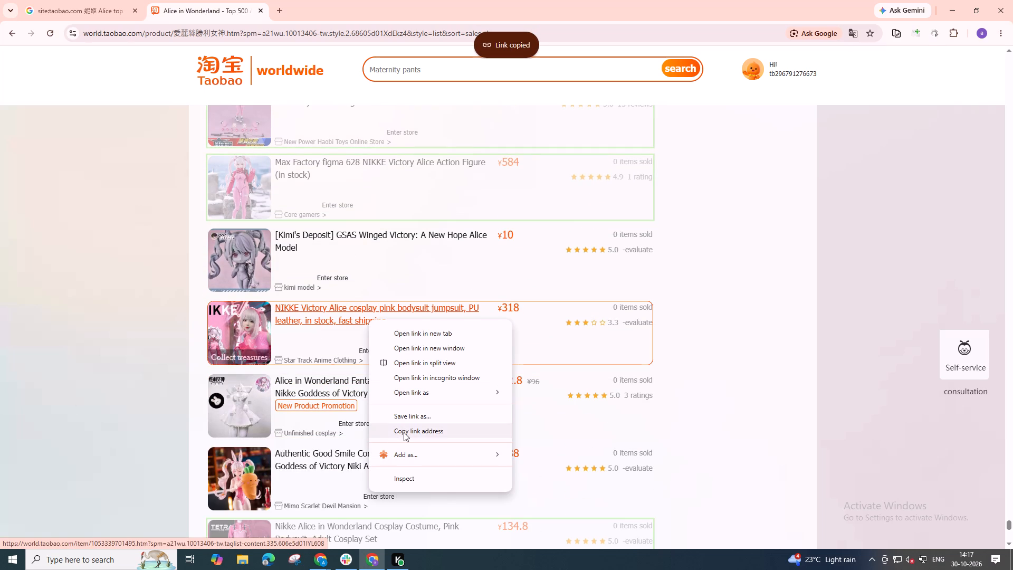
key("alt+Tab")
left_click(386, 329)
key("ctrl+v")
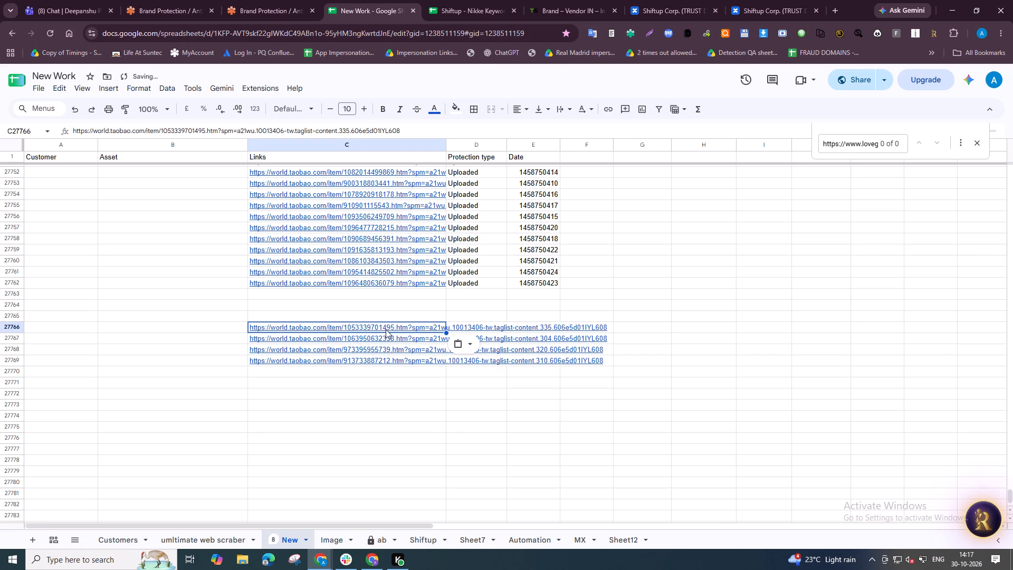
Copy the link of Comic Factory's NIKKE Alice cosplay bodysuit full set listing on Taobao into spreadsheet cell H27774.
key("alt+Tab")
scroll(391, 327, "down", 5)
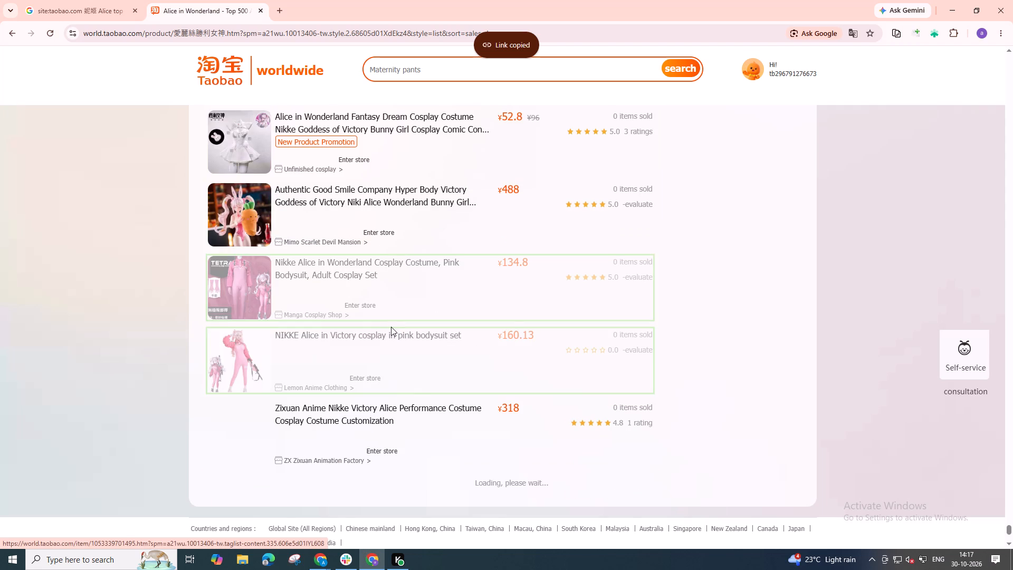
scroll(391, 327, "down", 4)
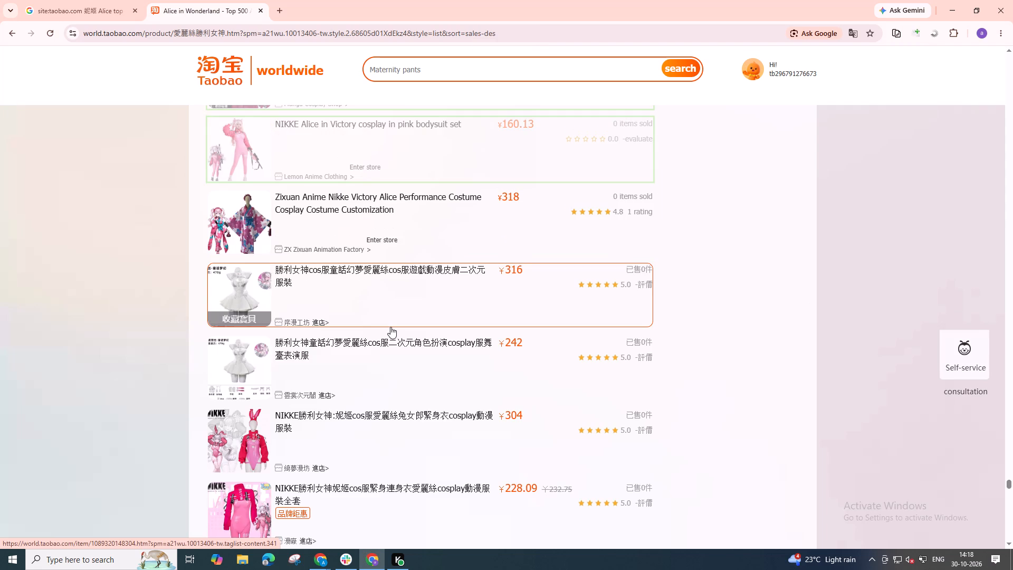
scroll(597, 346, "down", 4)
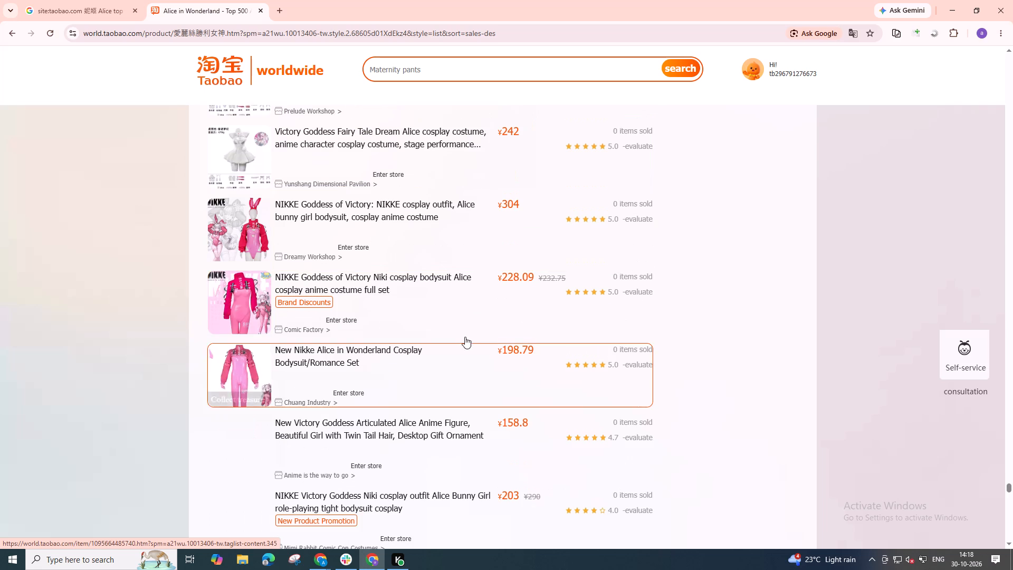
right_click(395, 288)
left_click(473, 404)
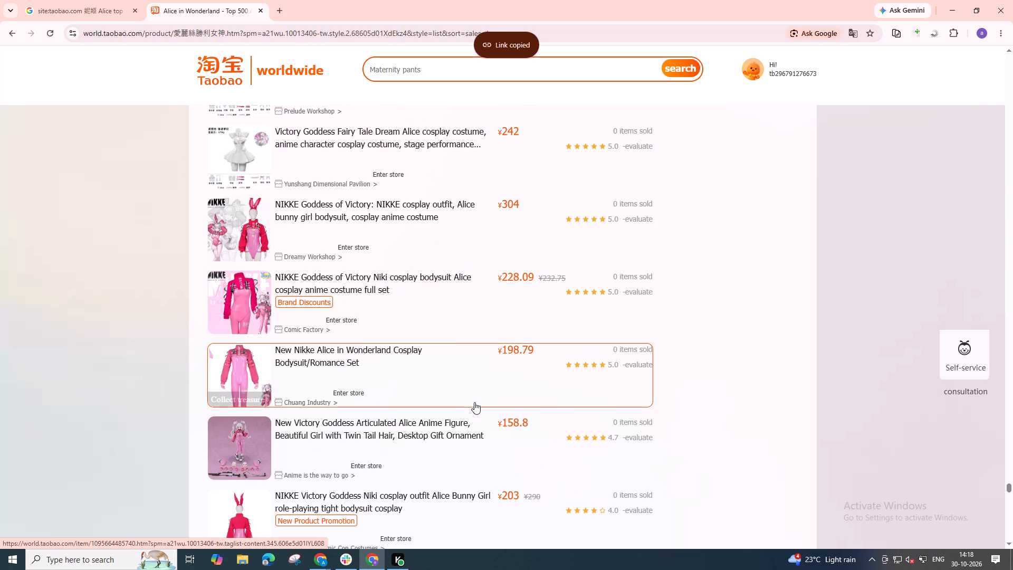
key("alt+Tab")
left_click(726, 415)
key("ctrl+v")
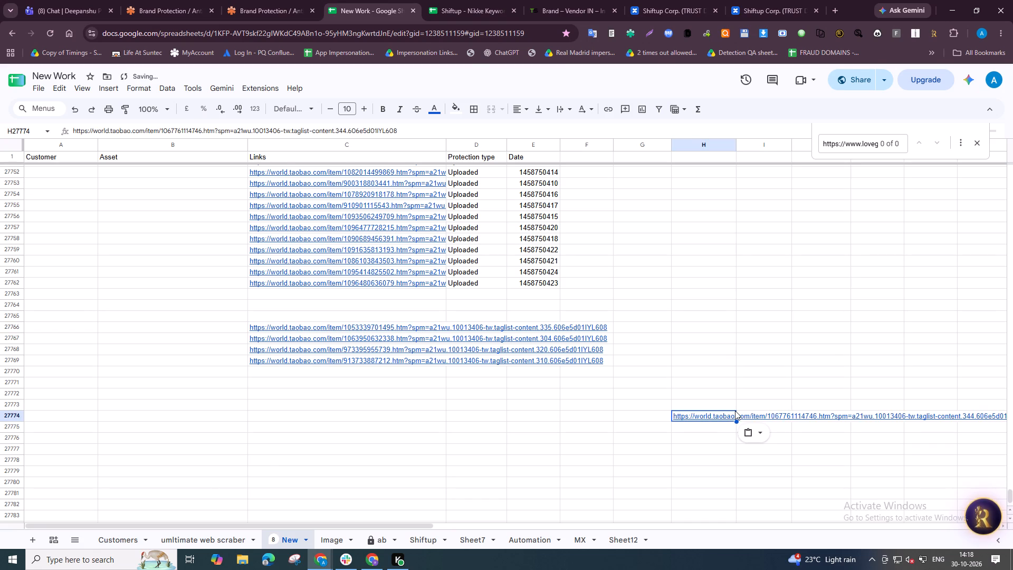
key("alt+Tab")
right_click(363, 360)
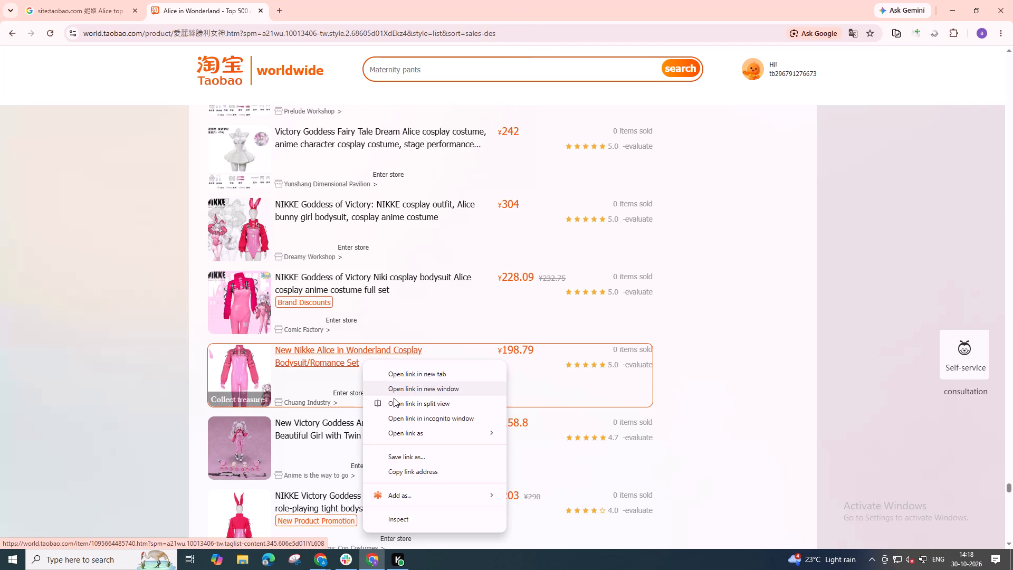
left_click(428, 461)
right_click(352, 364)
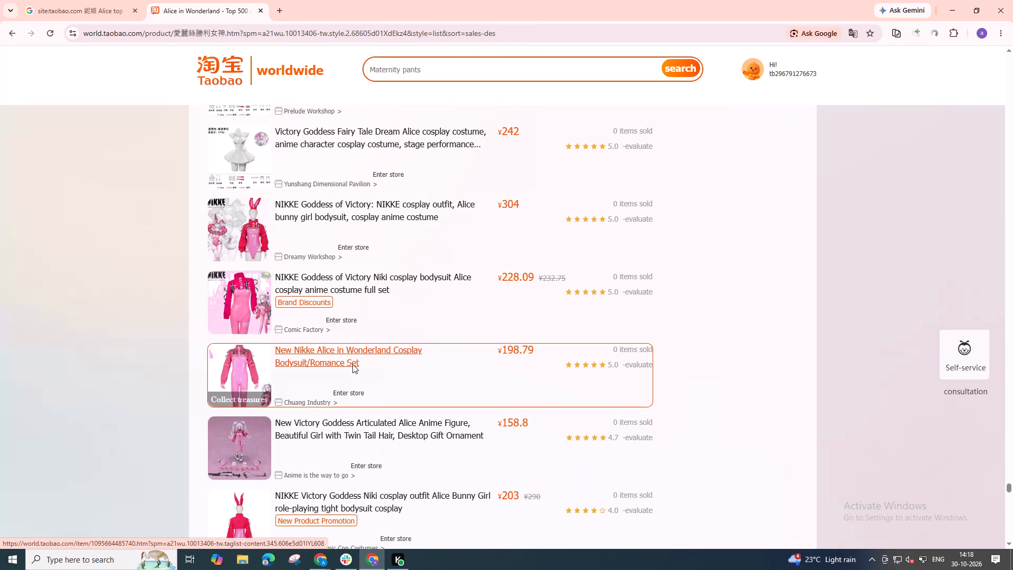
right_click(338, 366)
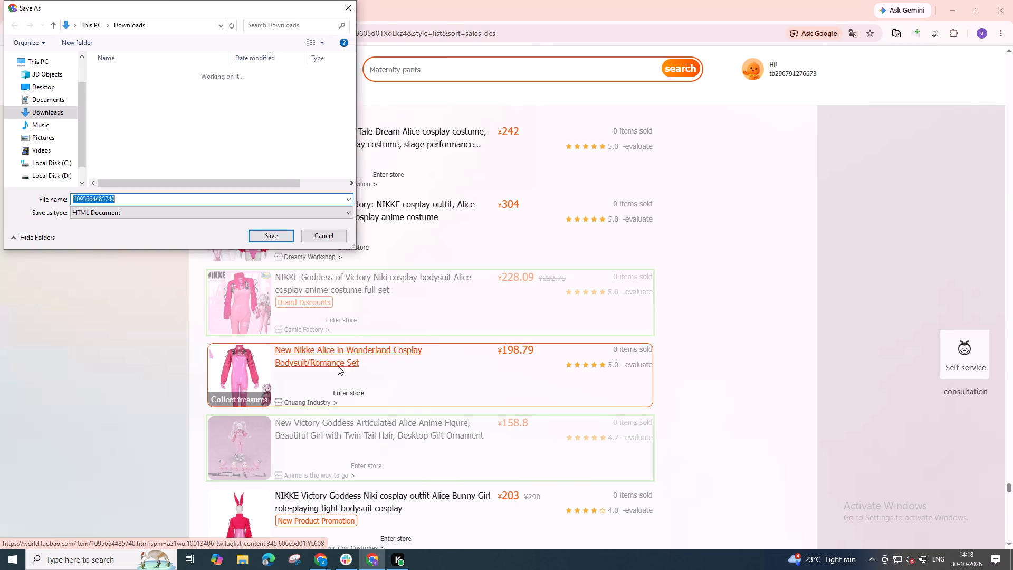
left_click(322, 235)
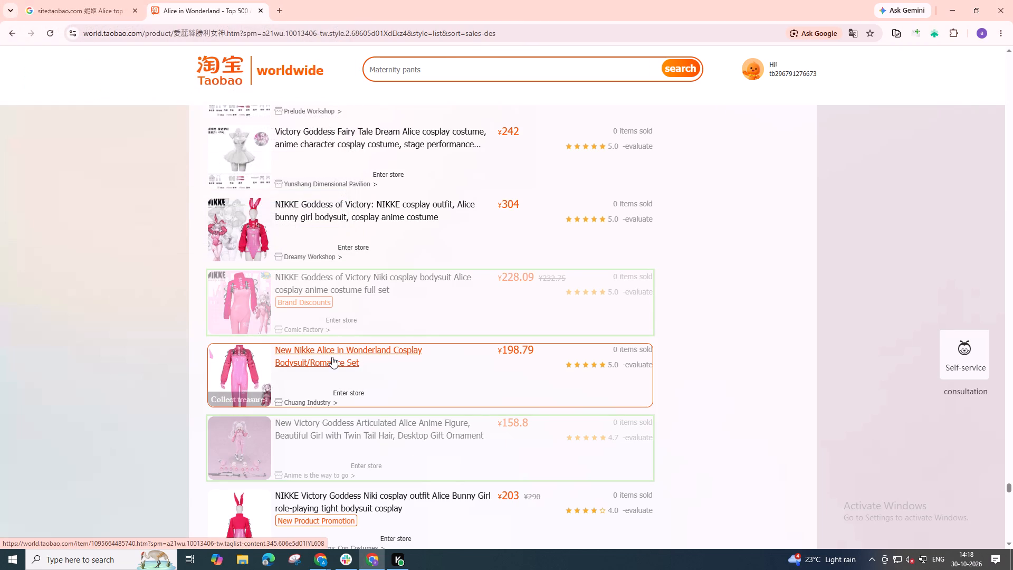
Copy the link of Chuang Industry's New Nikke Alice in Wonderland Cosplay Bodysuit listing on Taobao into spreadsheet cell H27775.
right_click(332, 355)
left_click(413, 467)
key("alt+Tab")
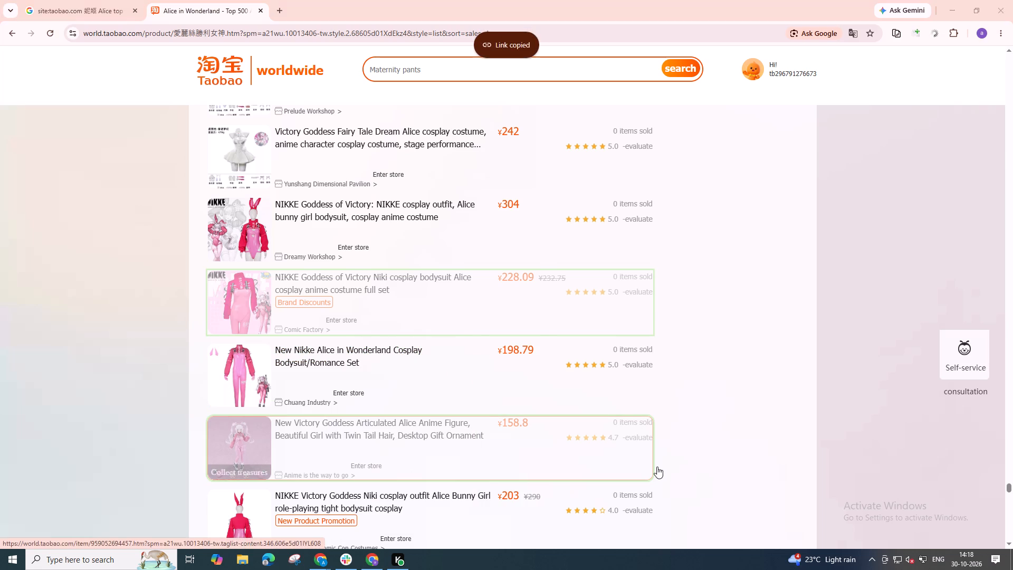
left_click(718, 431)
key("ctrl+v")
Copy the link of Authentic model and prize figure store's GSAS Nendoroid NIKKE Alice listing on Taobao into spreadsheet cell C27770.
key("alt+Tab")
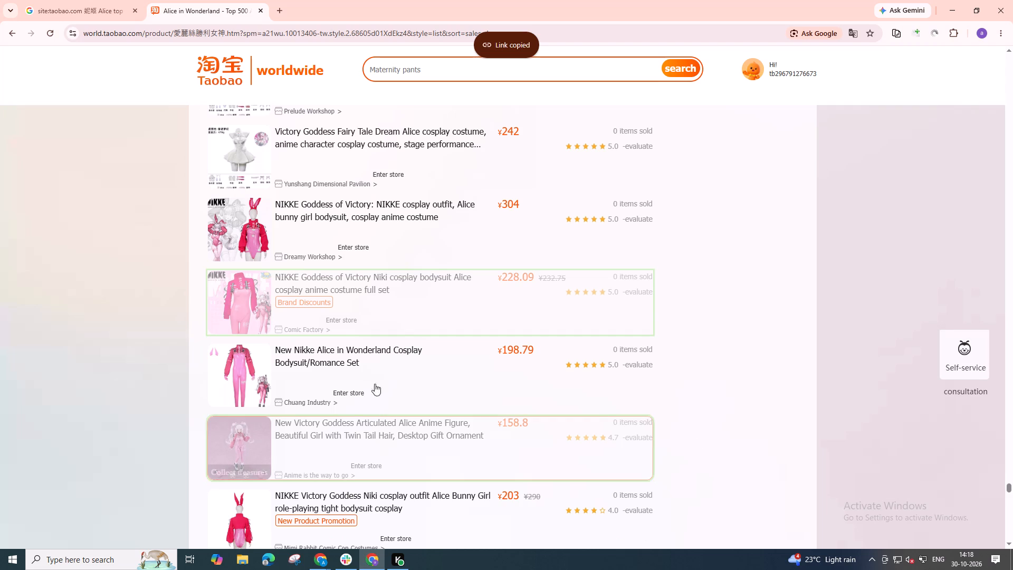
scroll(488, 344, "down", 5)
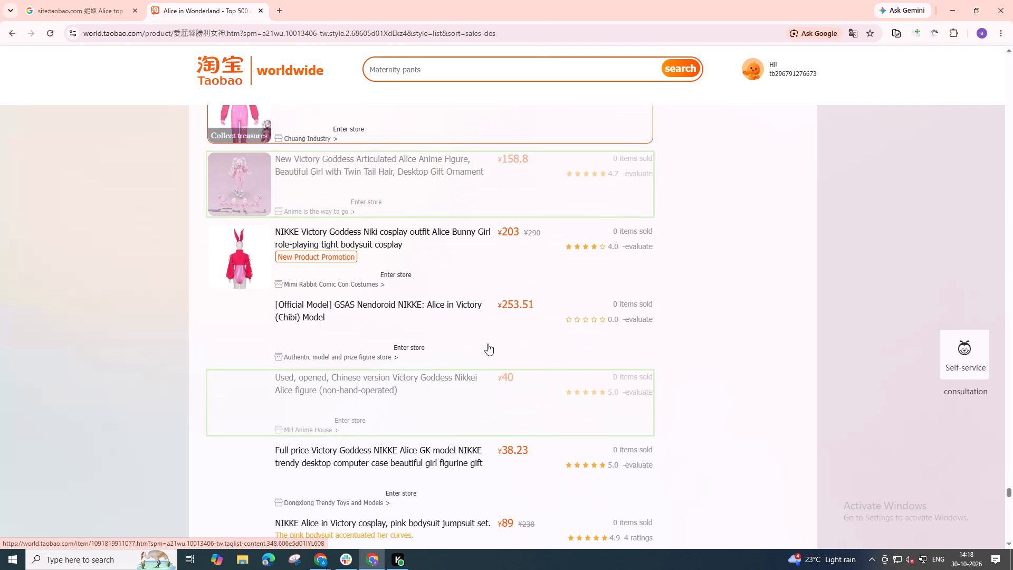
right_click(303, 317)
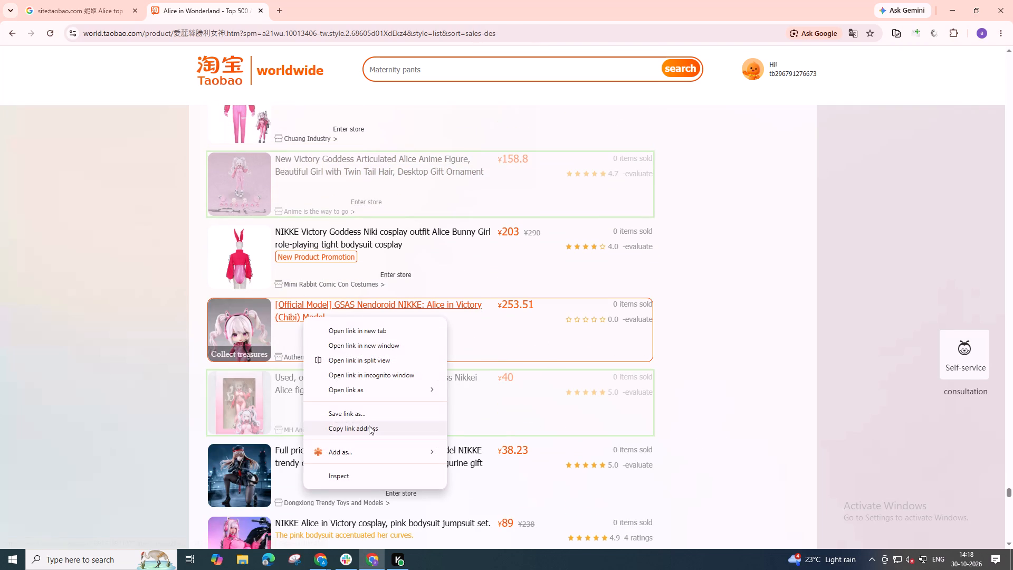
left_click(369, 425)
key("alt+Tab")
left_click(404, 372)
key("ctrl+v")
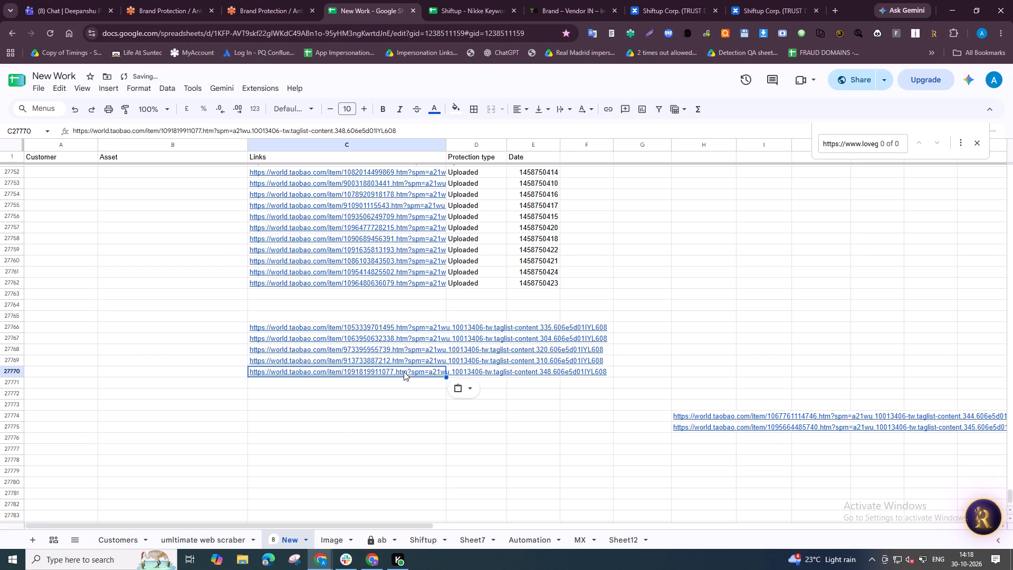
Copy the link of Secret Realm Cosplay Warehouse's NIKKE Alice PU leather pink bodysuit listing on Taobao into spreadsheet cell C27773.
key("alt+Tab")
scroll(401, 384, "down", 5)
scroll(444, 362, "down", 5)
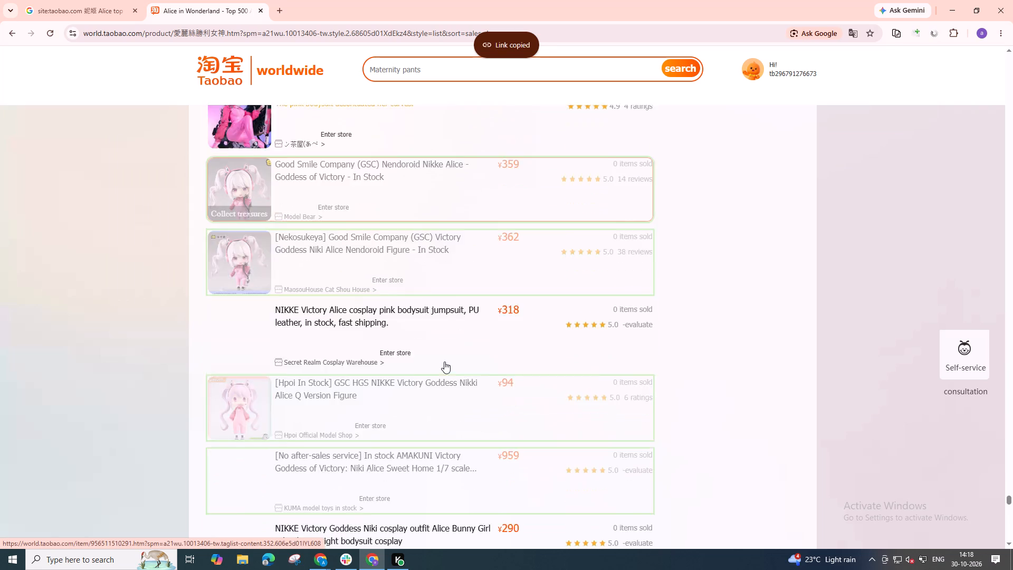
right_click(371, 227)
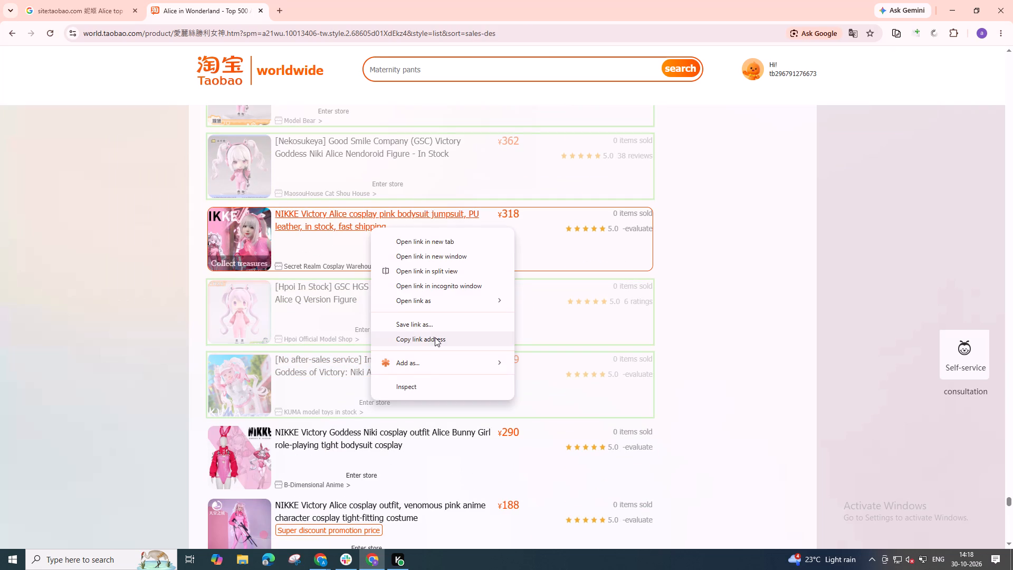
left_click(435, 337)
key("alt+Tab")
left_click(417, 402)
key("ctrl+v")
Copy the link of Model Club's Figma 628 Alice NIKKE model listing on Taobao into spreadsheet cell C27771.
key("alt+Tab")
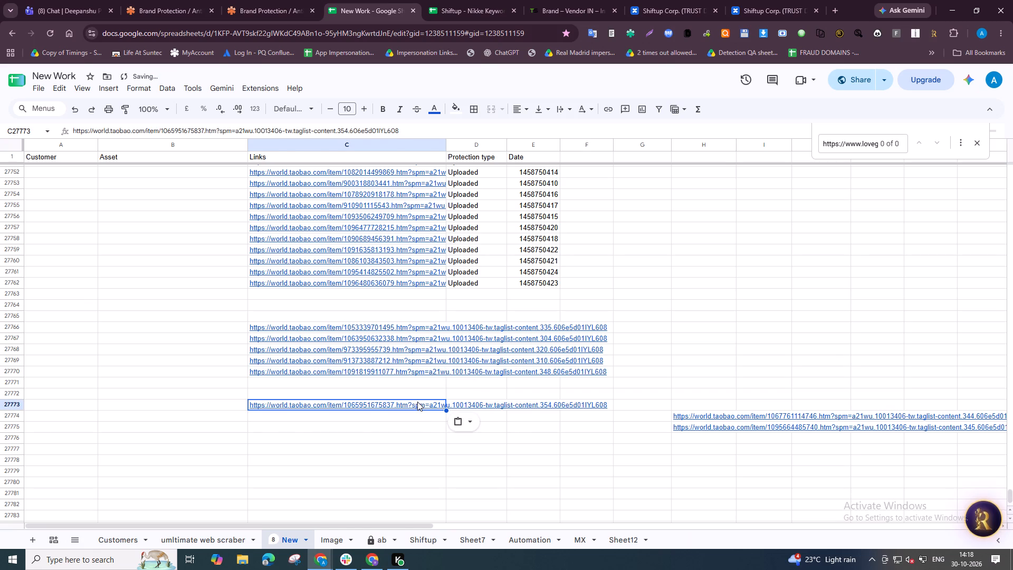
scroll(413, 417, "down", 5)
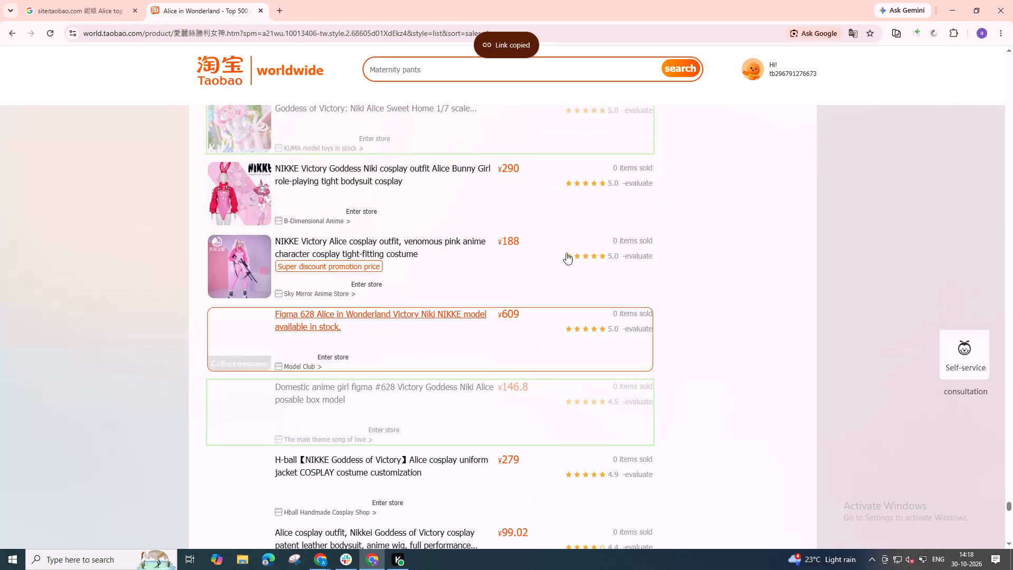
scroll(574, 259, "down", 1)
right_click(326, 274)
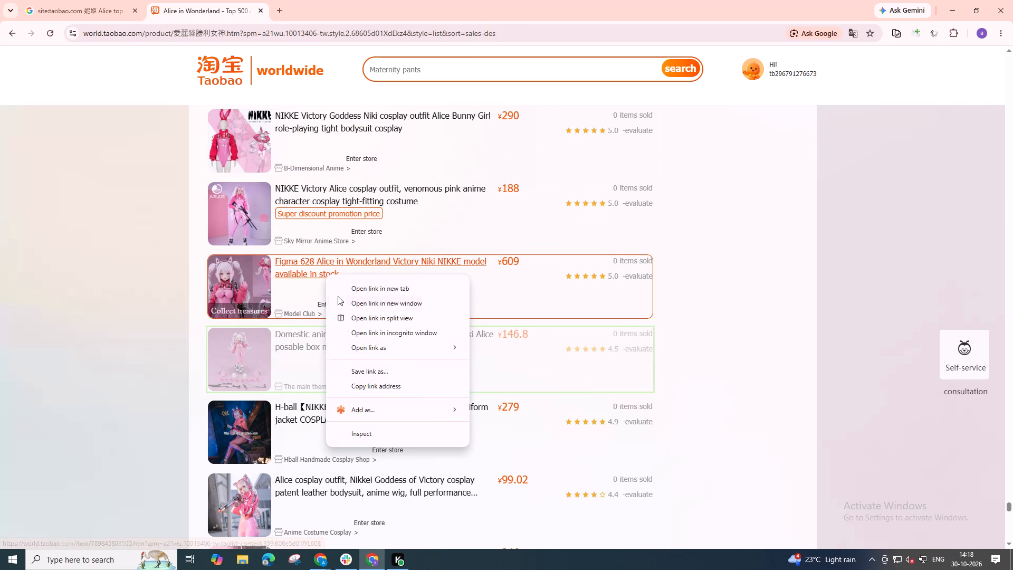
left_click(377, 383)
key("alt+Tab")
left_click(381, 382)
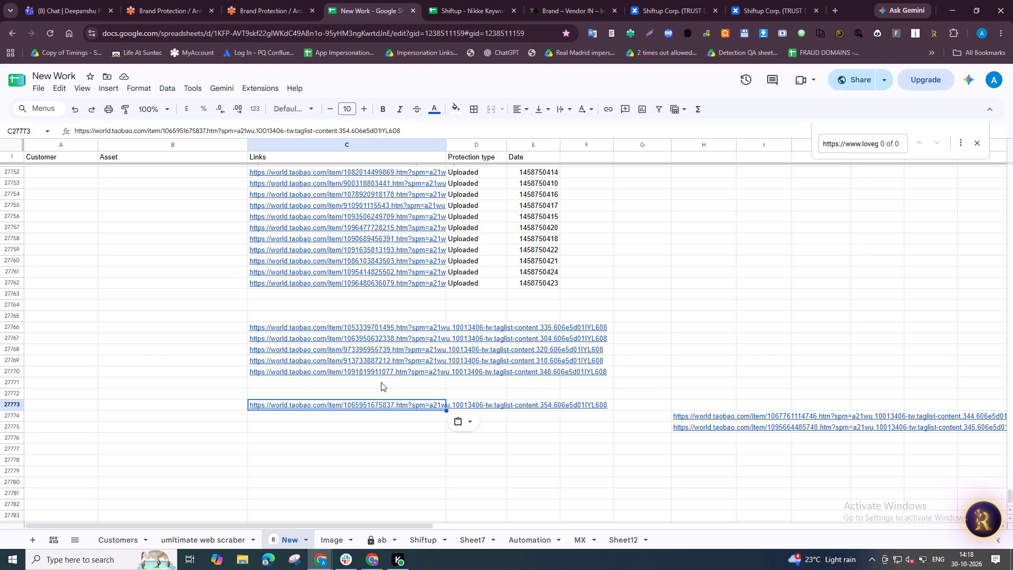
key("ctrl+v")
Copy the link of Hoshiman Machiya's NIKKE Victory Alice pink snake cosplay outfit listing on Taobao into spreadsheet cell C27772.
key("alt+Tab")
scroll(386, 308, "down", 4)
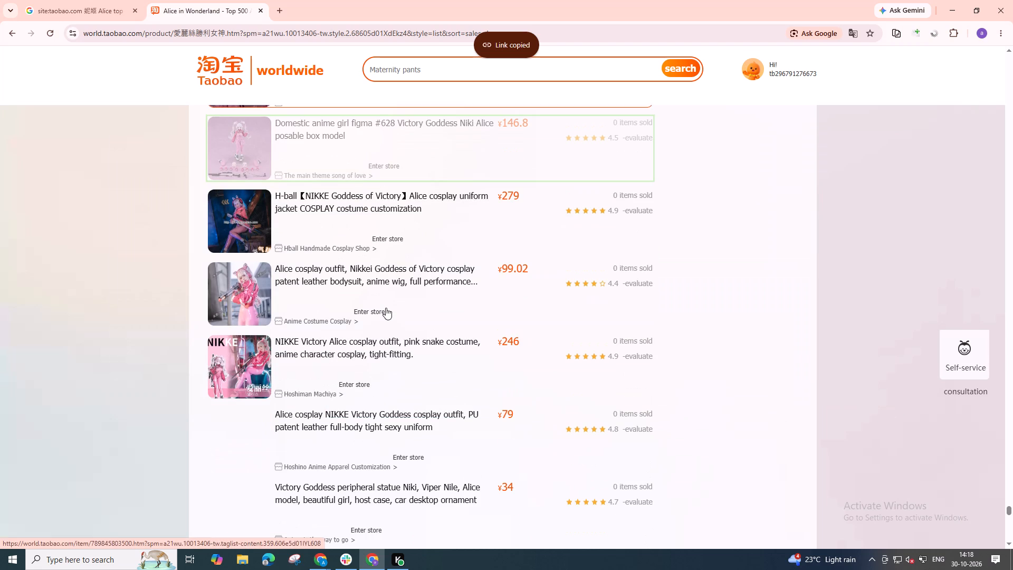
right_click(384, 355)
left_click(450, 469)
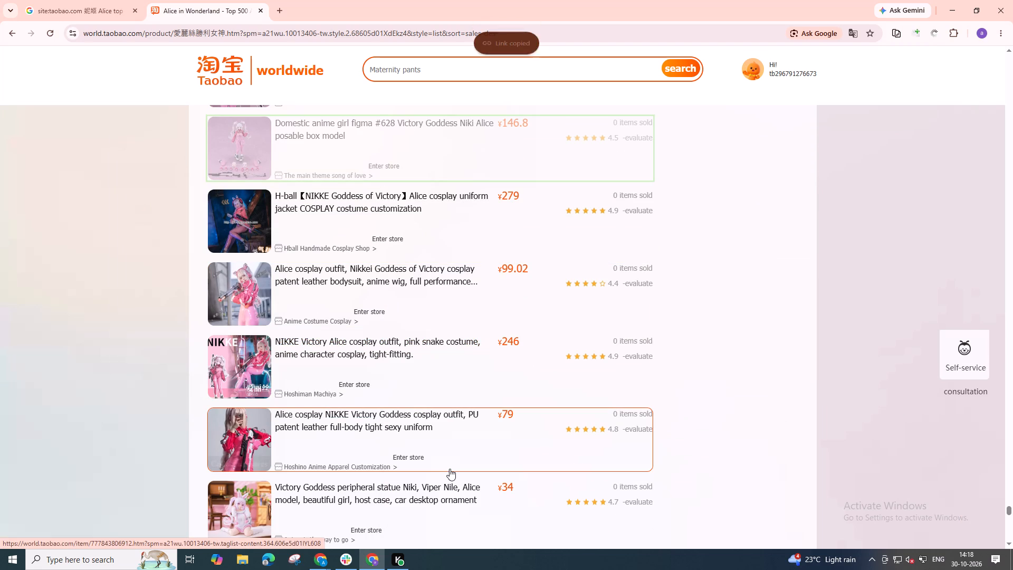
key("alt+Tab")
left_click(425, 399)
key("ctrl+v")
Examine the further NIKKE Alice figure and cosplay listings in the Taobao results for uncollected infringing items.
key("alt+Tab")
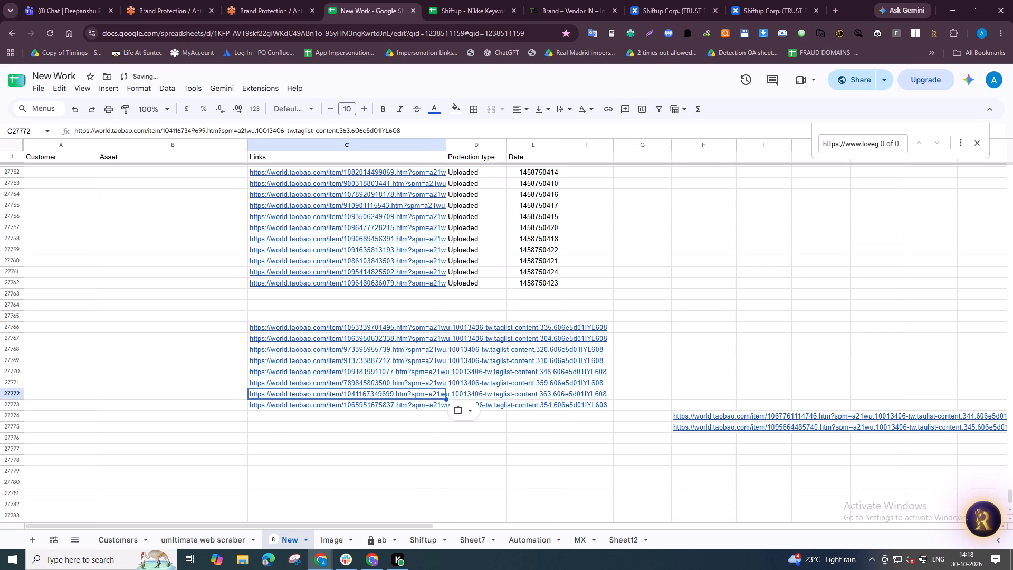
scroll(387, 406, "down", 5)
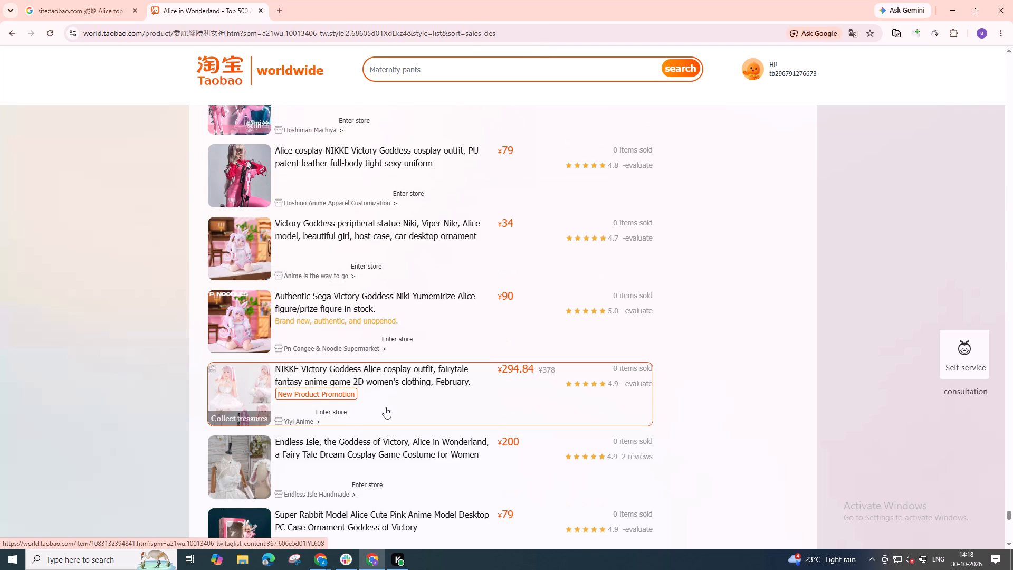
scroll(385, 407, "down", 5)
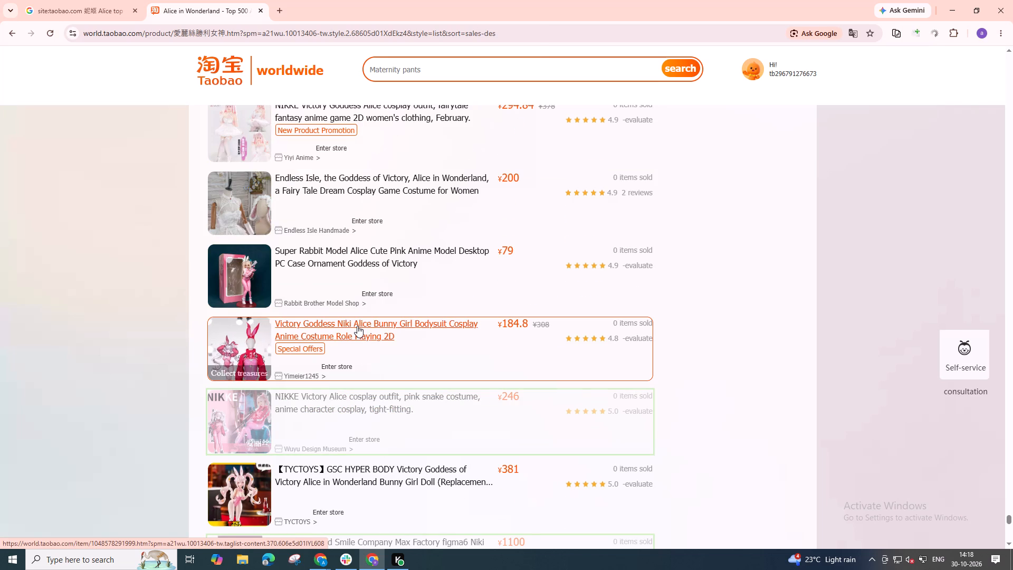
scroll(400, 312, "down", 5)
scroll(582, 281, "down", 3)
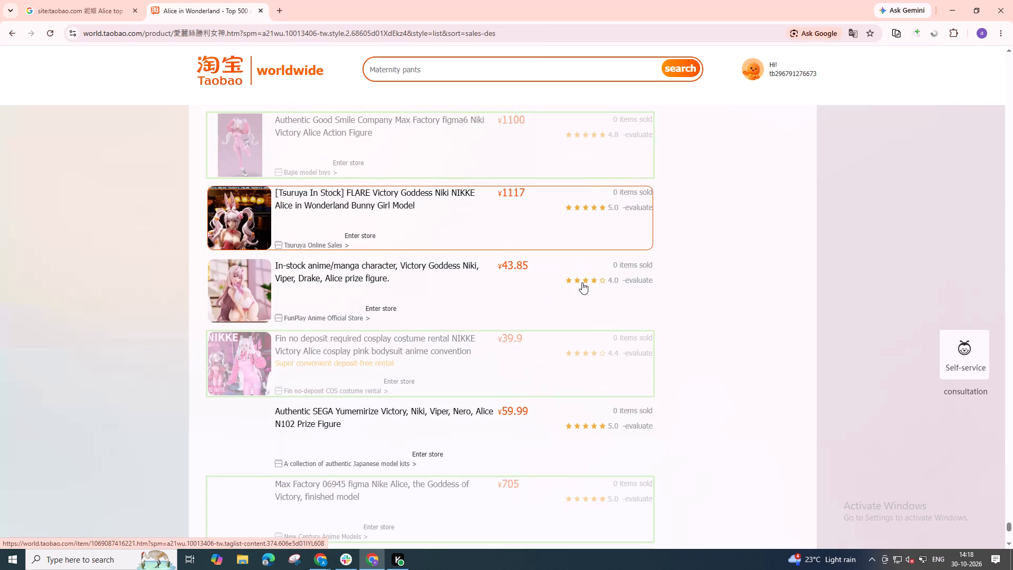
scroll(582, 287, "down", 7)
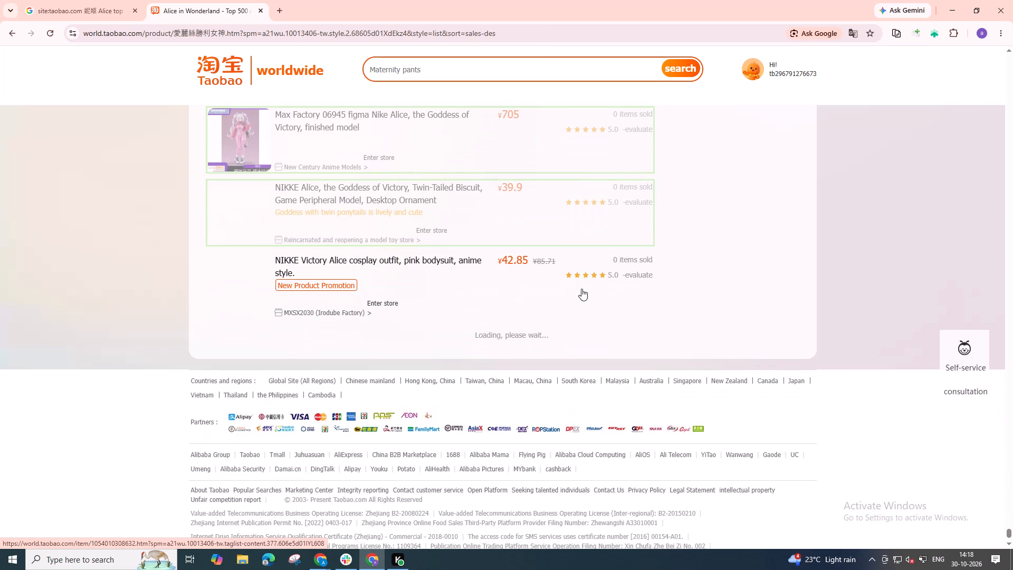
scroll(581, 289, "down", 2)
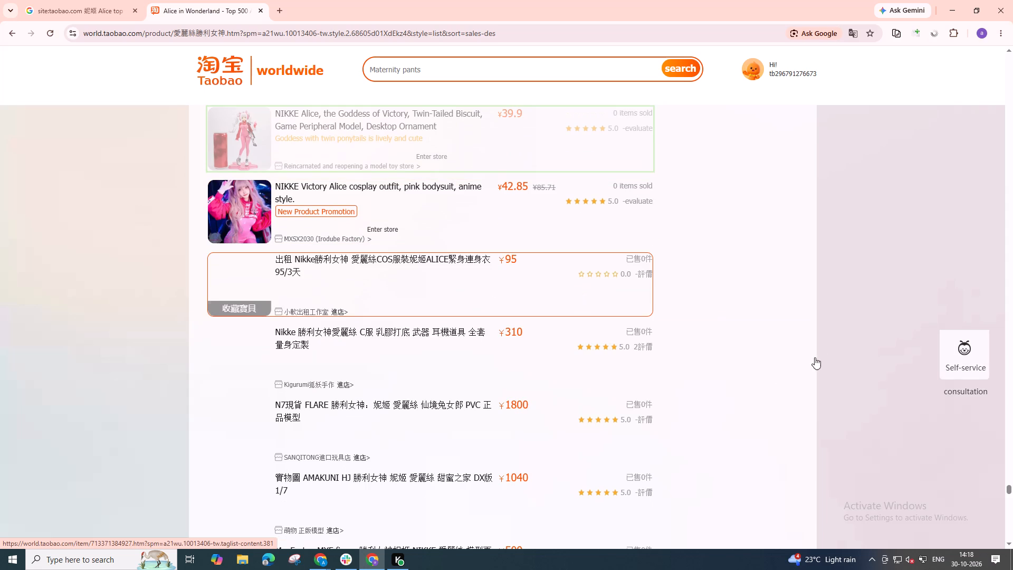
scroll(758, 371, "down", 2)
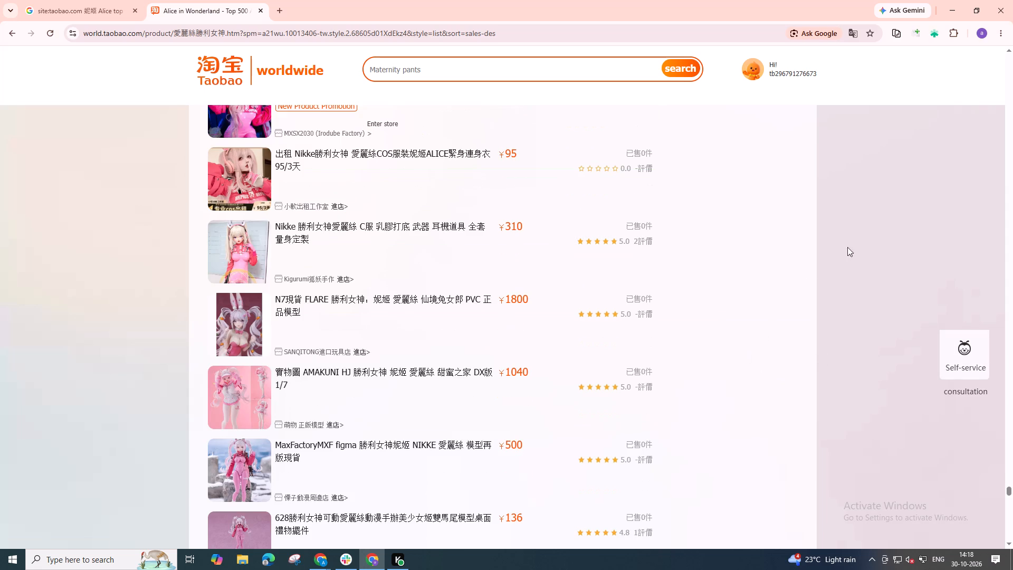
scroll(889, 217, "down", 1)
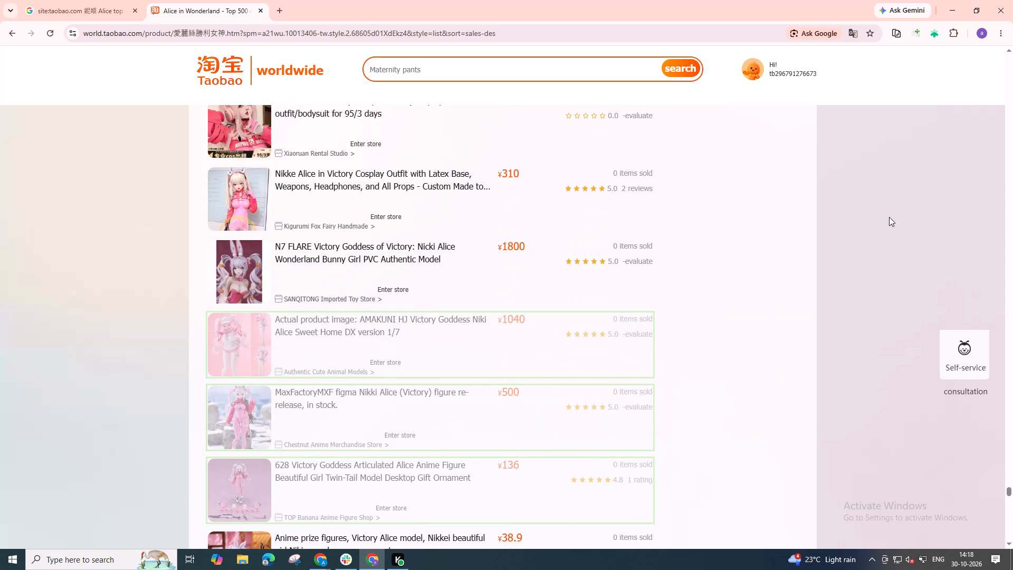
scroll(889, 217, "down", 7)
scroll(836, 238, "down", 1)
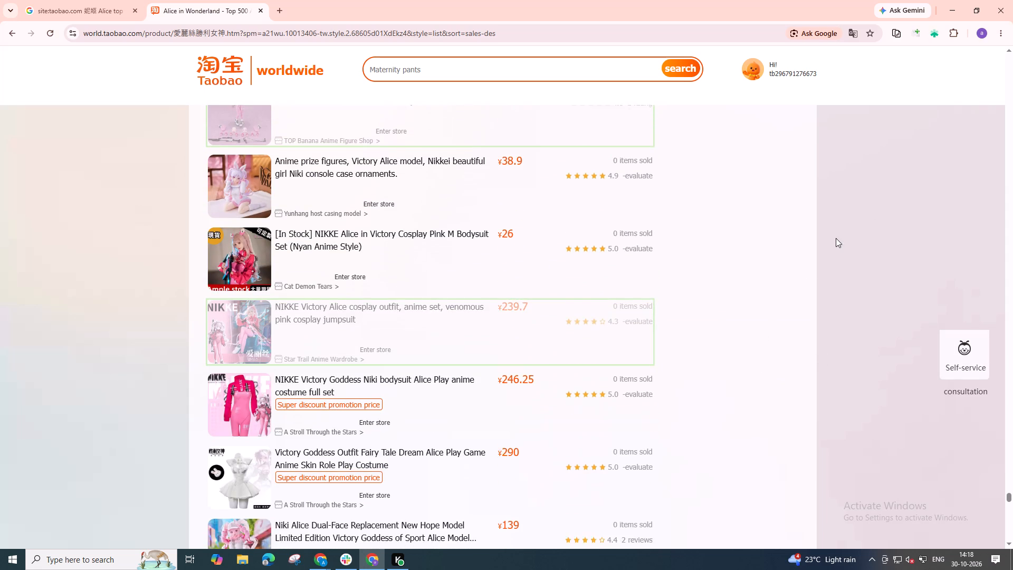
Copy the link of A Stroll Through the Stars' NIKKE Alice bodysuit costume full set listing on Taobao into spreadsheet cell C27775.
scroll(836, 238, "down", 2)
right_click(423, 231)
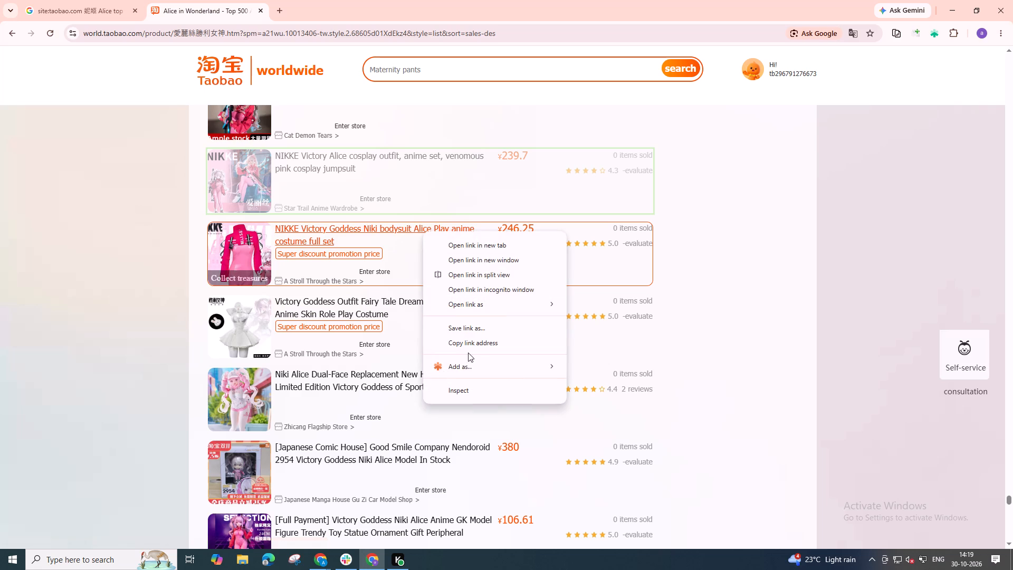
left_click(471, 345)
key("alt+Tab")
left_click(431, 425)
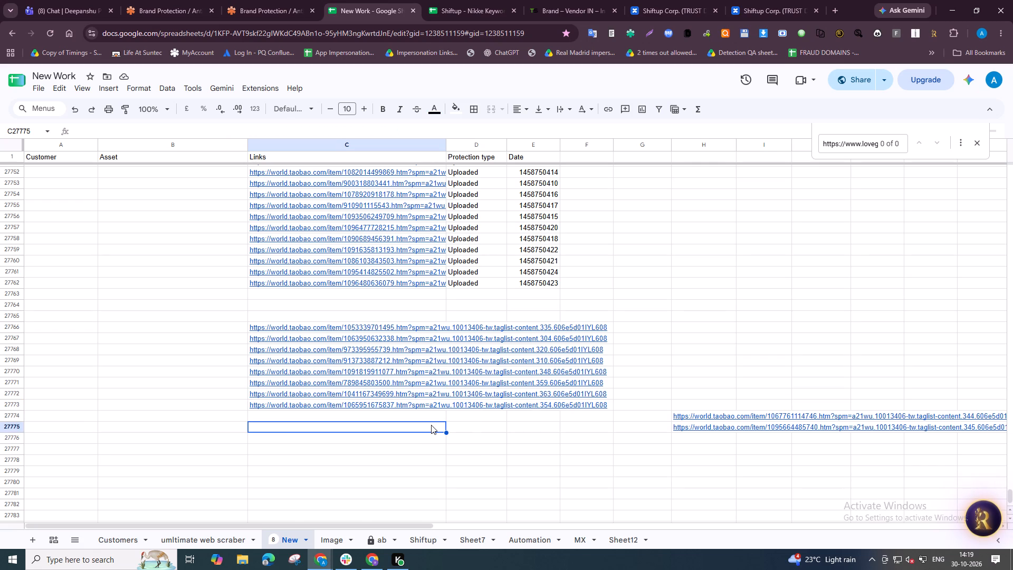
key("ctrl+v")
Copy the link of Zhicang Flagship Store's Niki Alice dual-face replacement model listing on Taobao into spreadsheet cell C27774.
key("alt+Tab")
scroll(446, 336, "down", 4)
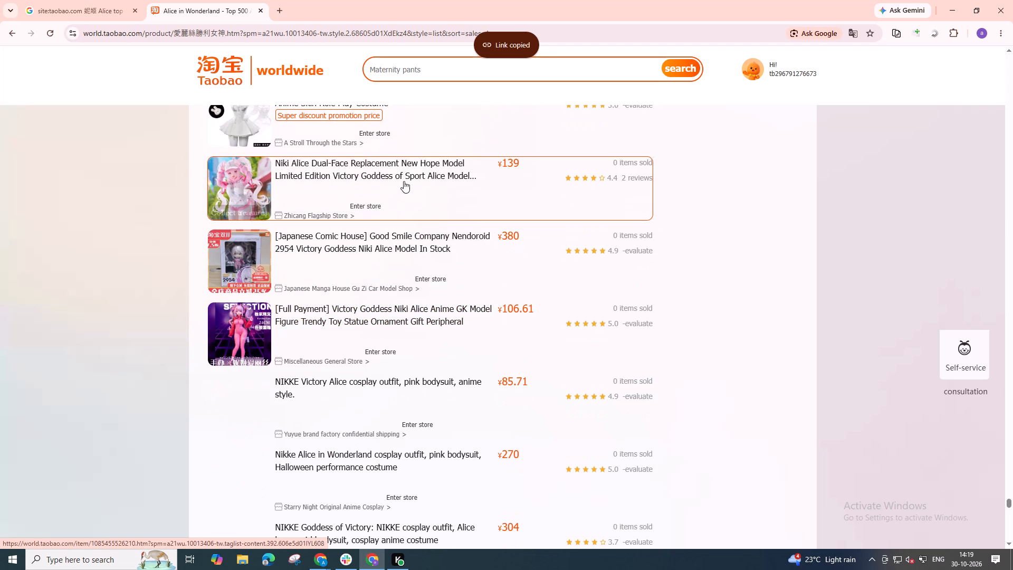
right_click(408, 176)
left_click(461, 291)
key("alt+Tab")
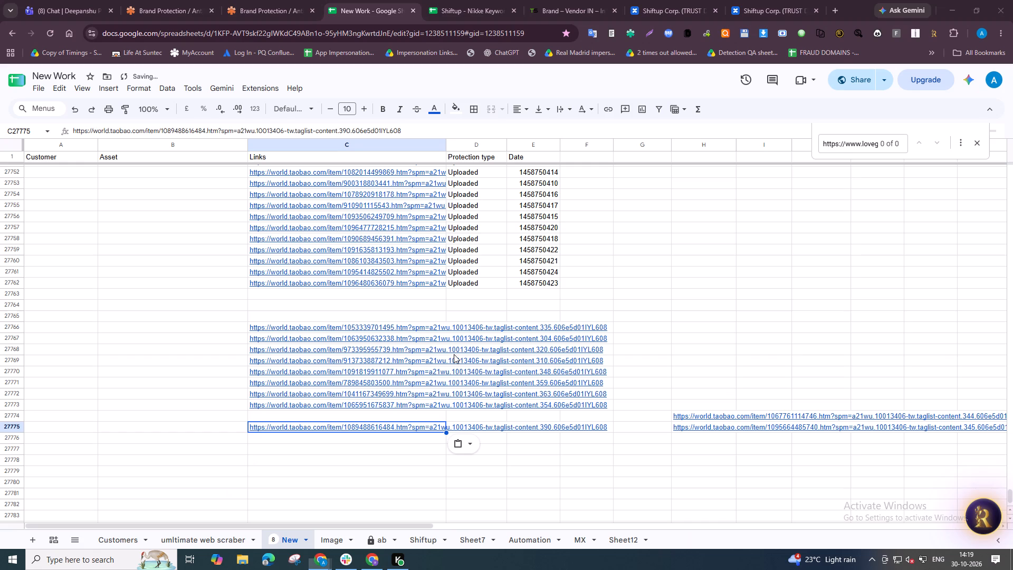
left_click(434, 419)
key("ctrl+v")
key("alt+Tab")
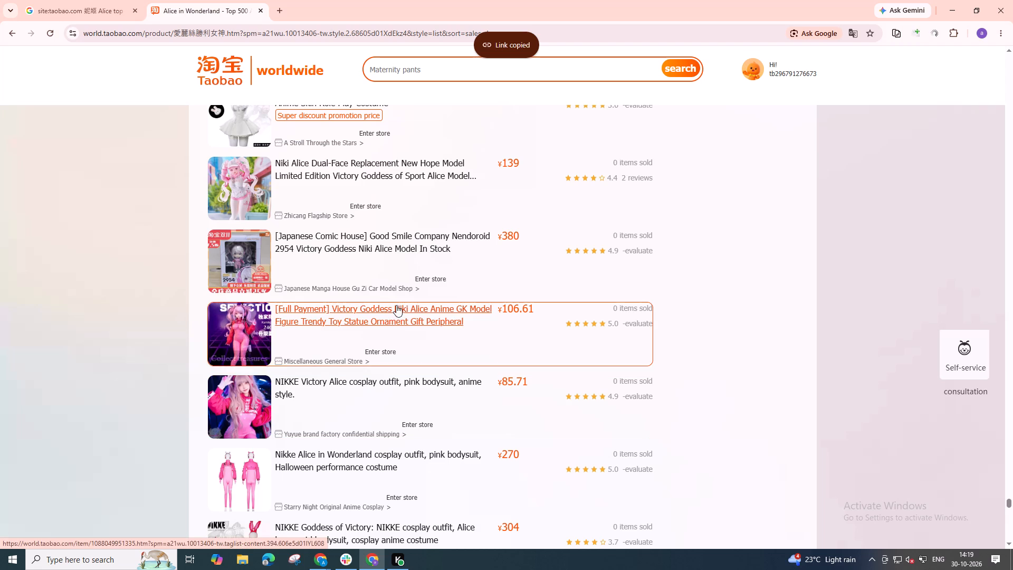
Copy the link of Japanese Manga House Gu Zi Car Model Shop's Nendoroid 2954 Niki Alice listing into spreadsheet cell C27777.
right_click(419, 242)
left_click(448, 354)
key("alt+Tab")
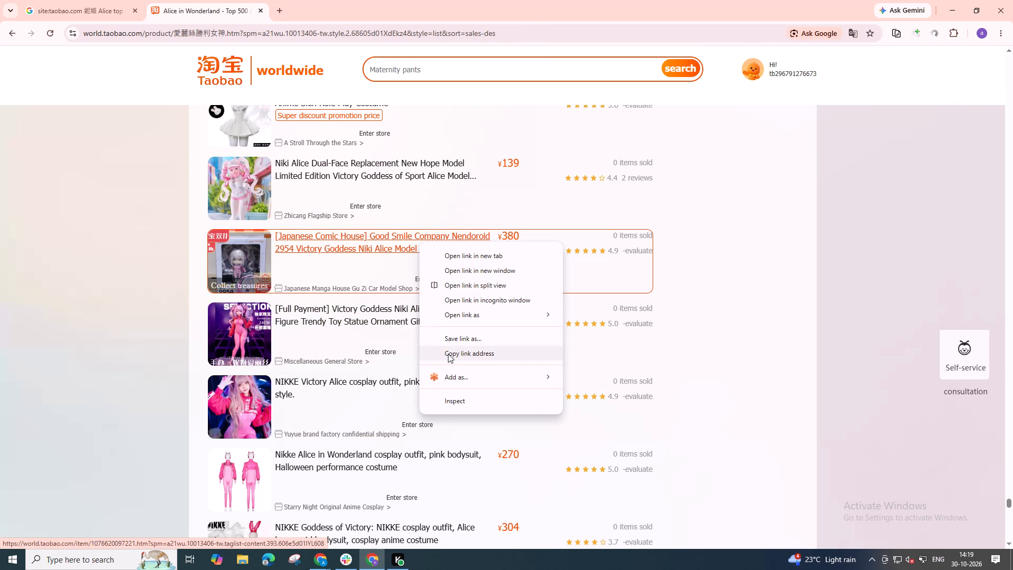
left_click(423, 452)
key("ctrl+v")
key("alt+Tab")
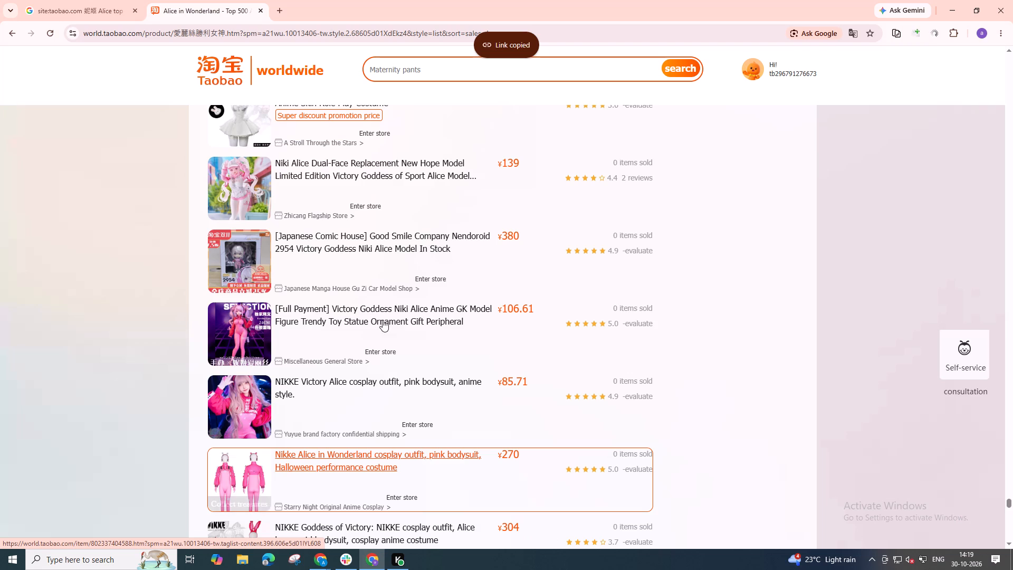
Copy the link of Miscellaneous General Store's Niki Alice anime GK figure listing on Taobao into spreadsheet cell C27776.
right_click(381, 319)
left_click(412, 429)
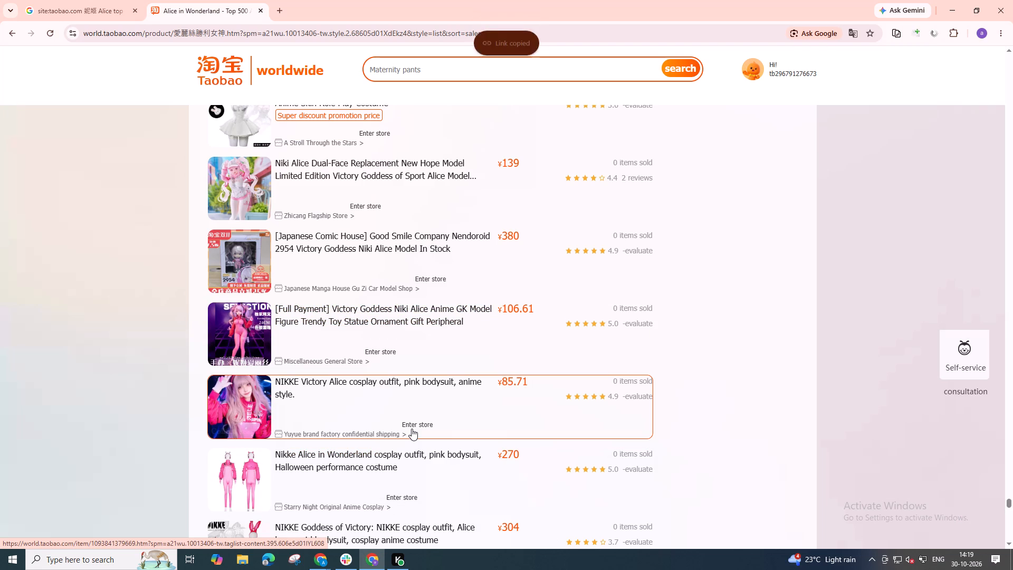
key("alt+Tab")
left_click(410, 437)
key("ctrl+v")
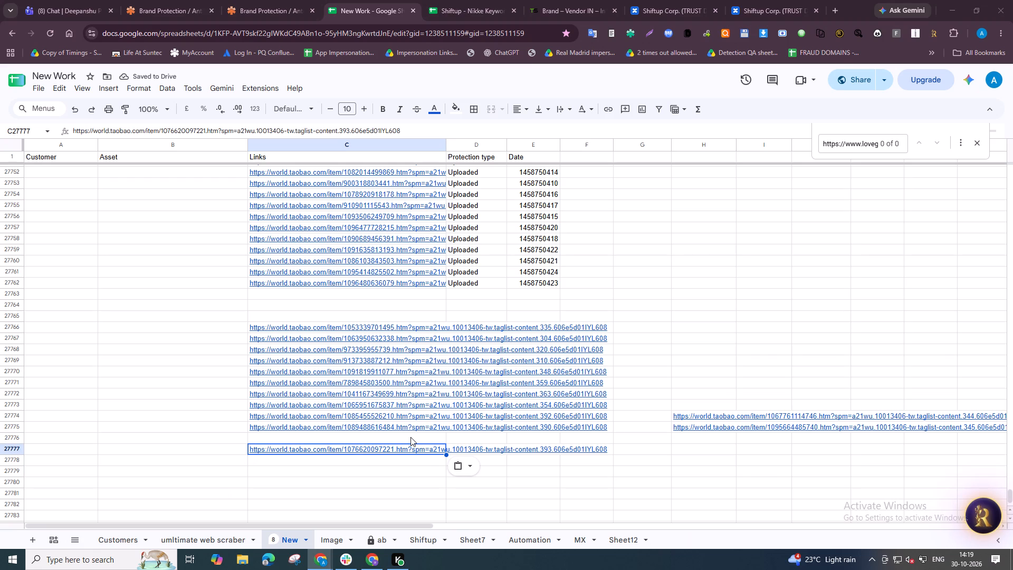
left_click(409, 436)
key("ctrl+v")
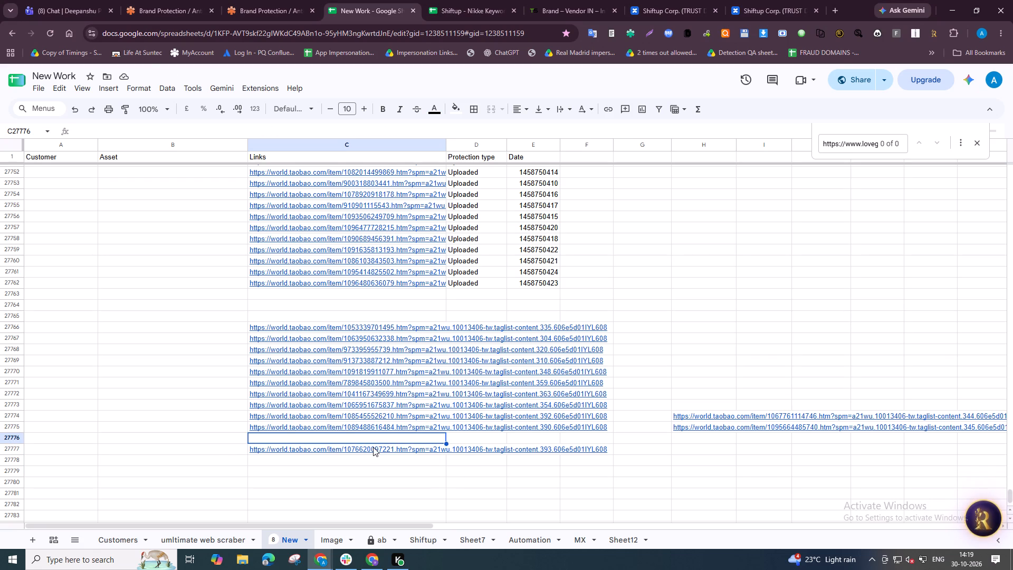
left_click(373, 452)
Copy the link of Manga Research Institute's NIKKE Alice cosplay bodysuit full set listing on Taobao into spreadsheet cell H27776.
key("alt+Tab")
scroll(462, 300, "down", 3)
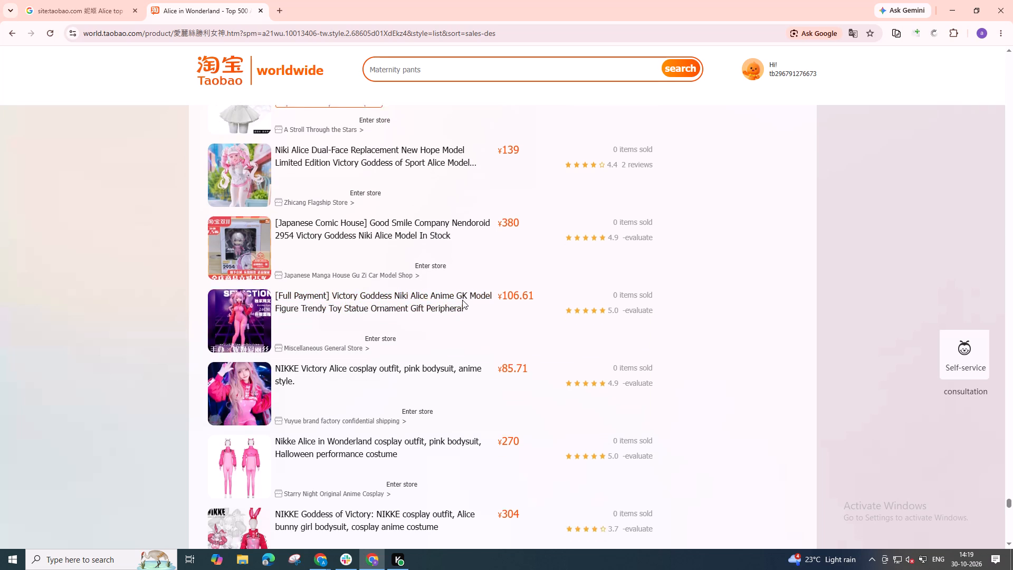
scroll(462, 300, "down", 1)
scroll(645, 283, "down", 6)
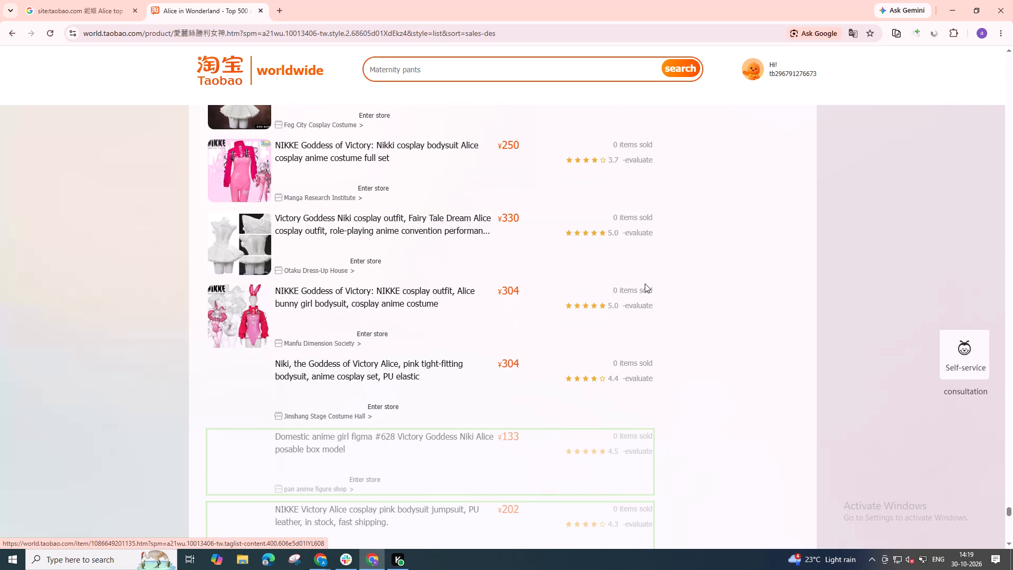
right_click(348, 153)
left_click(424, 263)
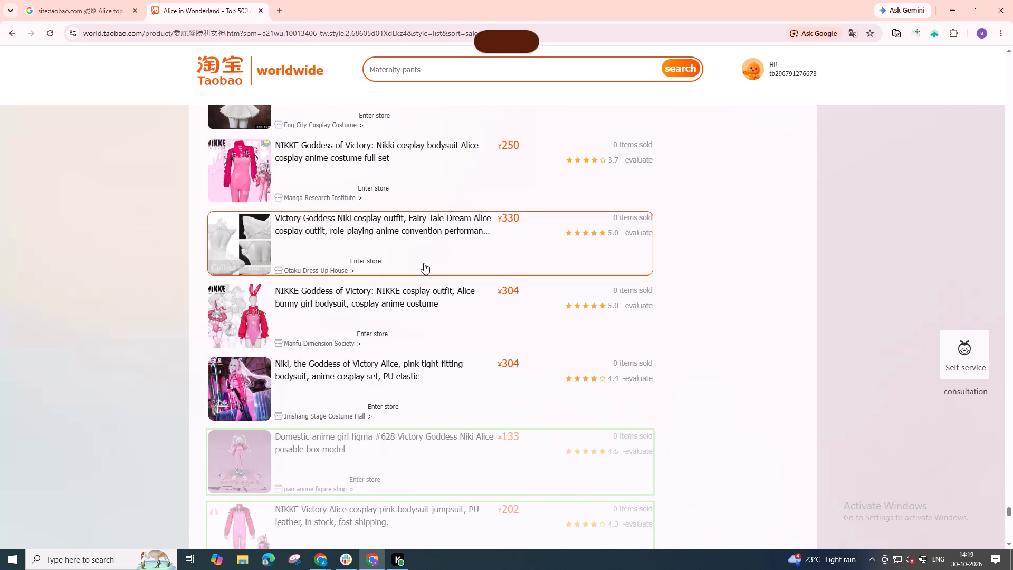
key("alt+Tab")
left_click(724, 439)
key("ctrl+v")
key("alt+Tab")
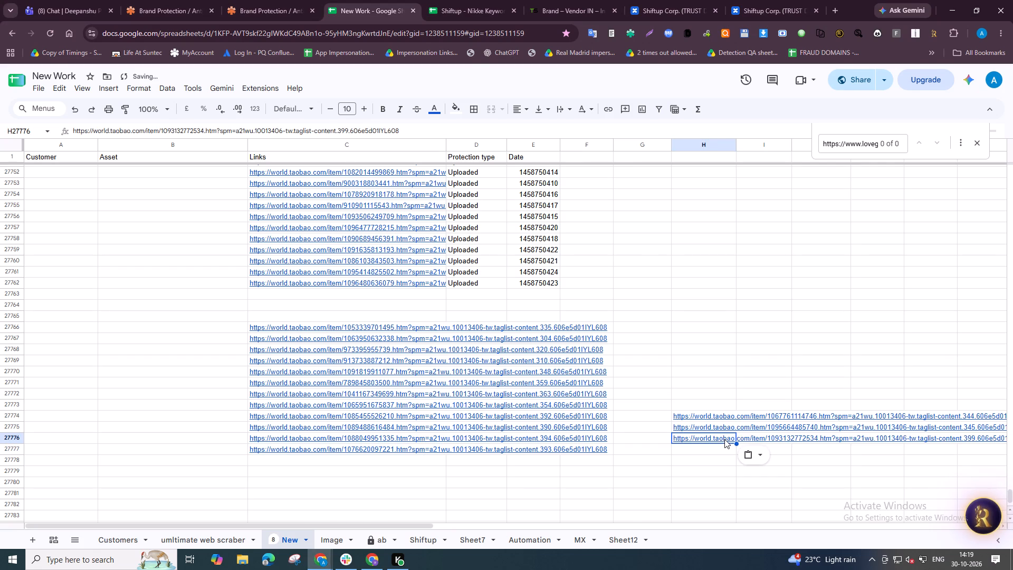
Copy the link of Anime Clothing Store's NIKKE Alice cosplay bodysuit full set listing on Taobao into spreadsheet cell H27777.
scroll(530, 400, "down", 4)
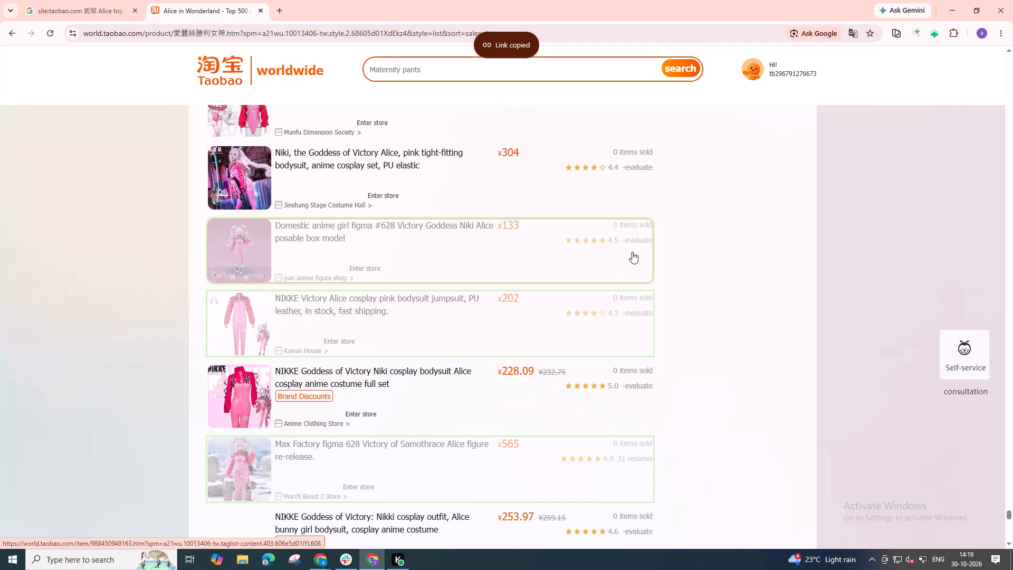
right_click(380, 383)
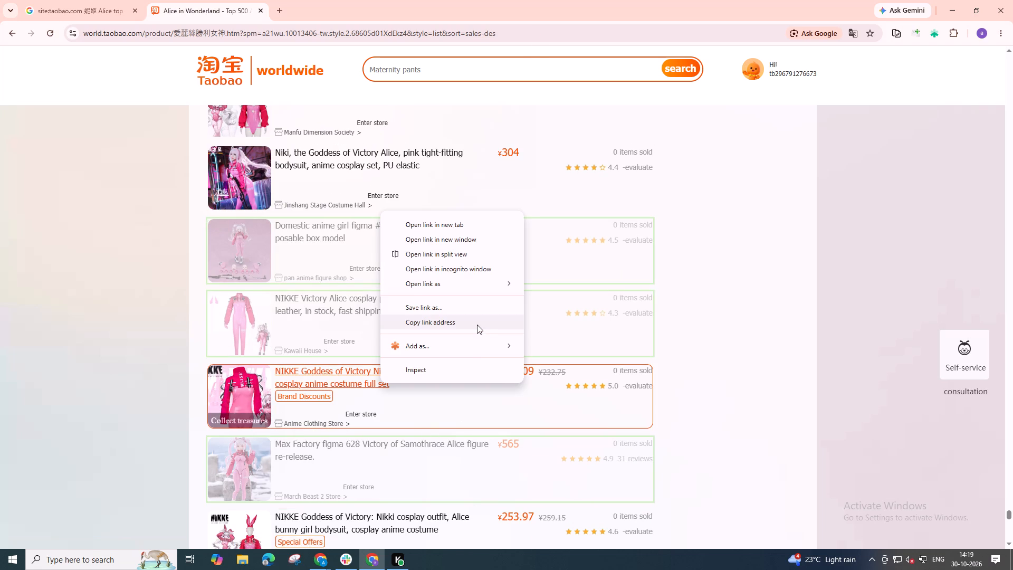
left_click(476, 322)
key("alt+Tab")
left_click(693, 453)
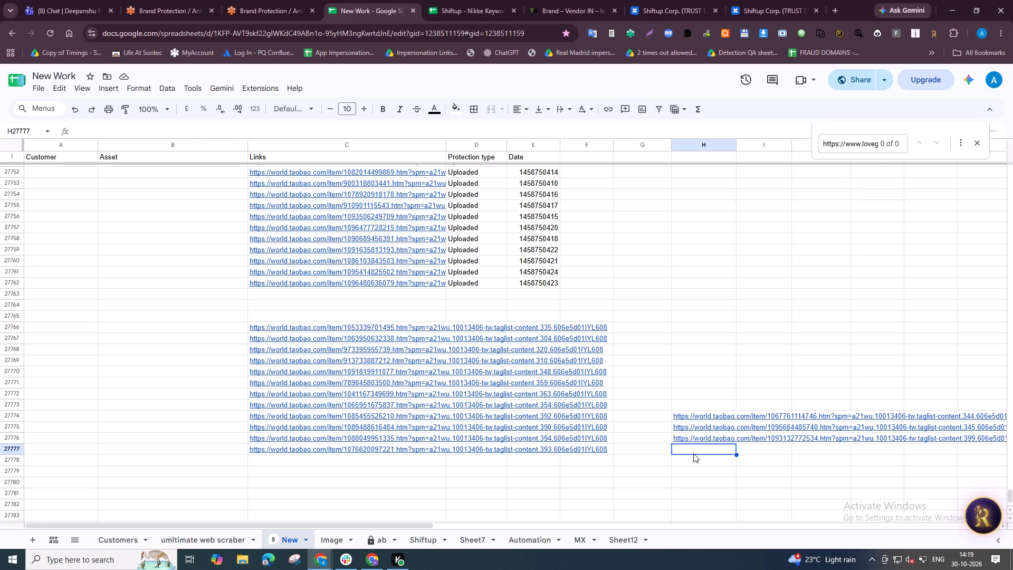
key("ctrl+v")
key("alt+Tab")
Copy the link of ELON Corporate Store's Alice Niki twin-tailed anime girl figurine listing on Taobao into spreadsheet cell C27778.
scroll(532, 402, "down", 3)
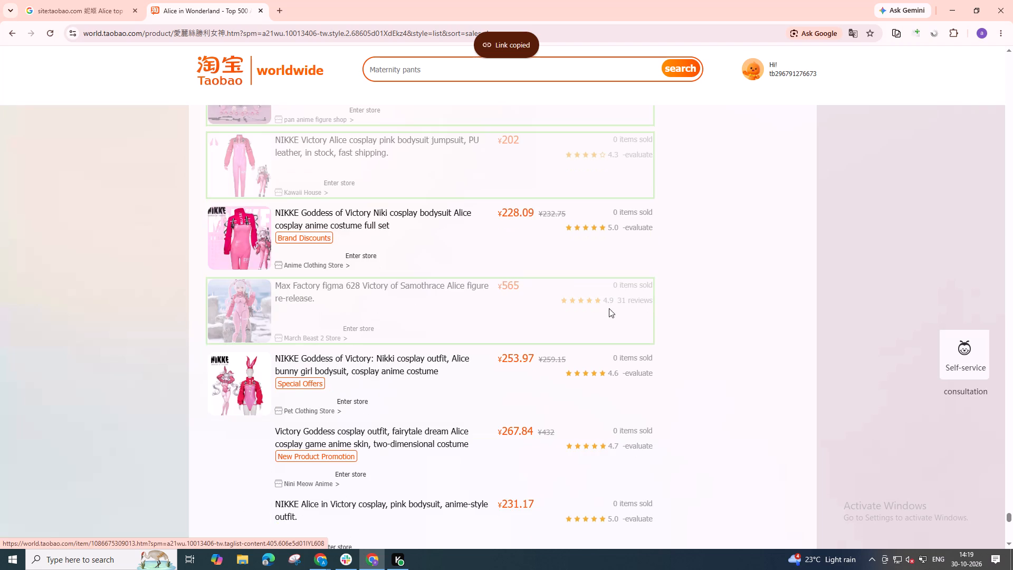
scroll(609, 308, "down", 5)
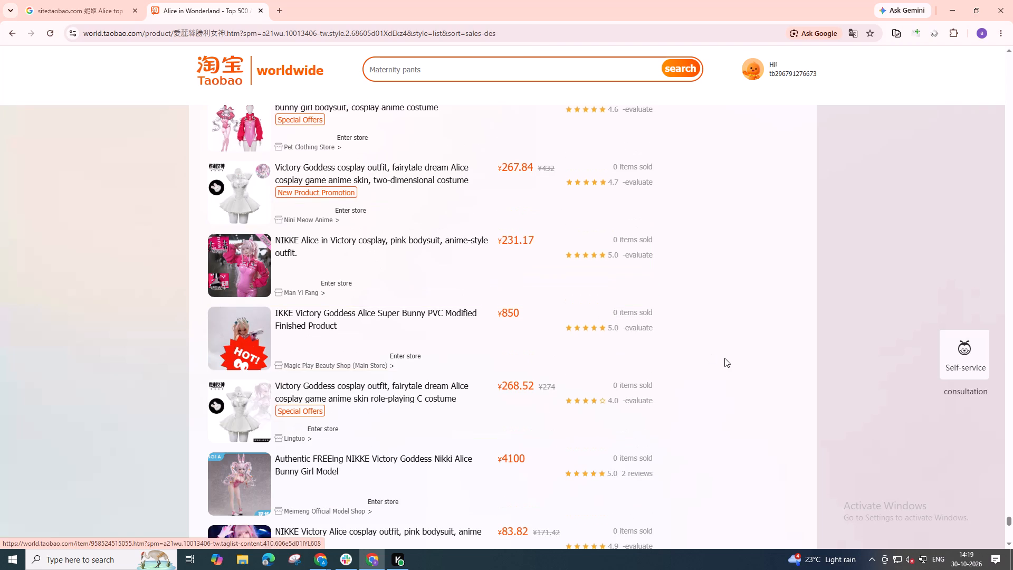
scroll(724, 358, "down", 5)
scroll(645, 329, "down", 5)
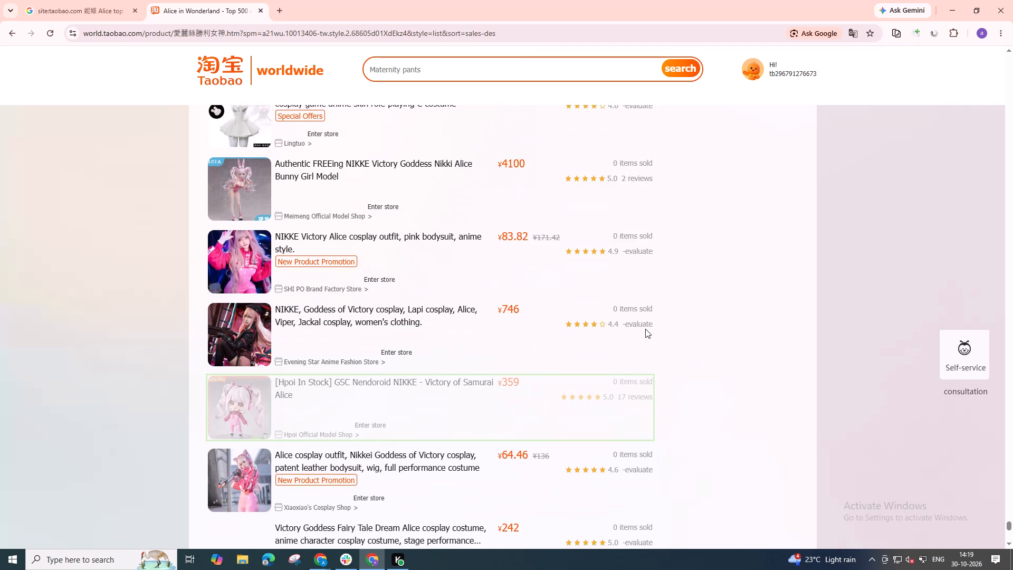
scroll(644, 330, "down", 5)
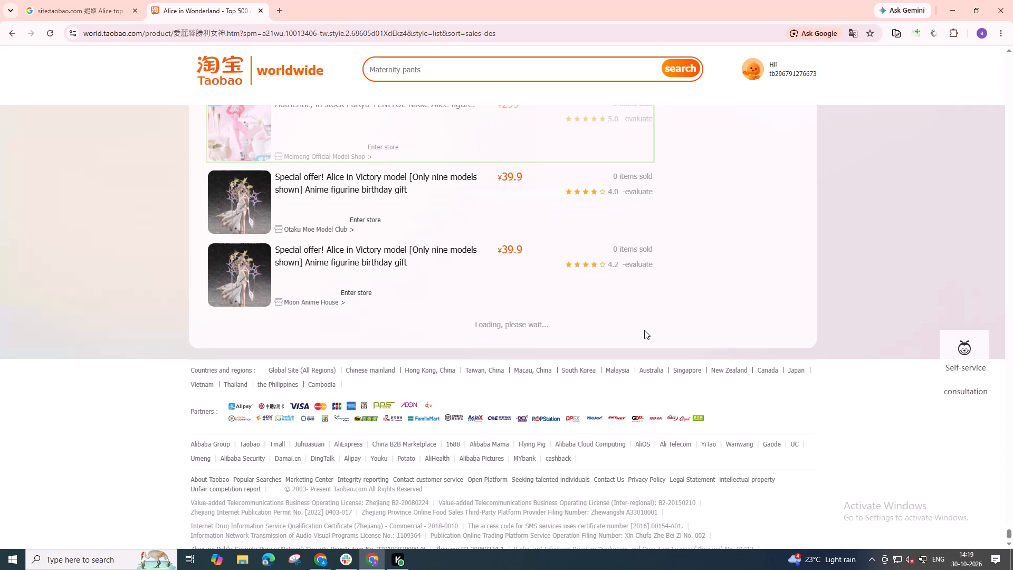
scroll(644, 330, "down", 2)
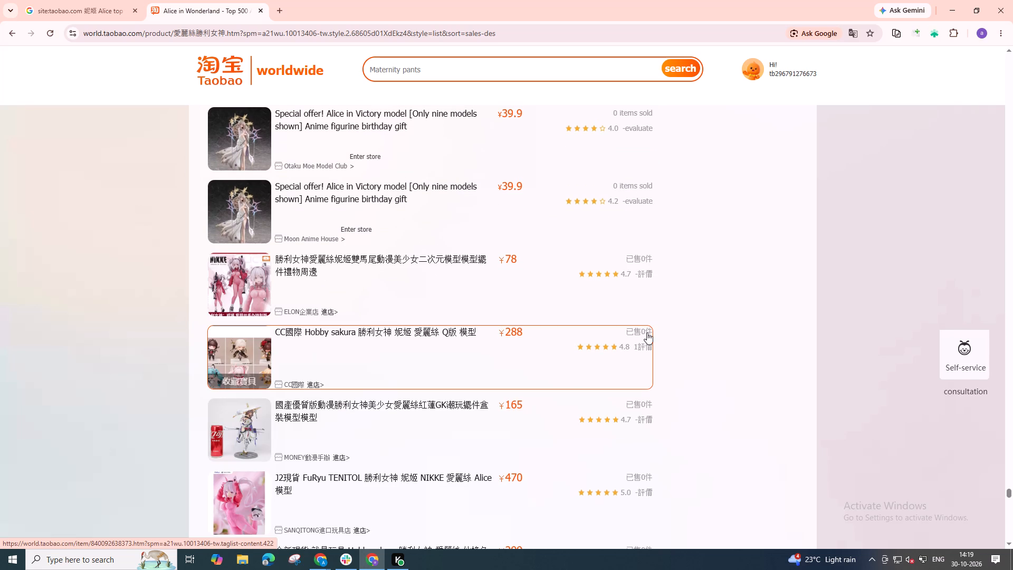
scroll(646, 333, "down", 2)
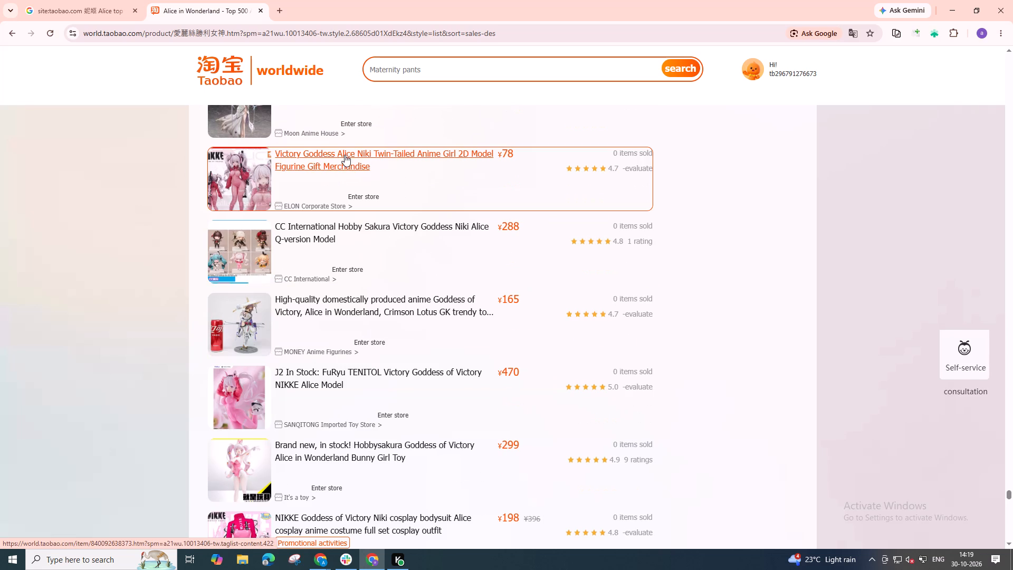
right_click(356, 168)
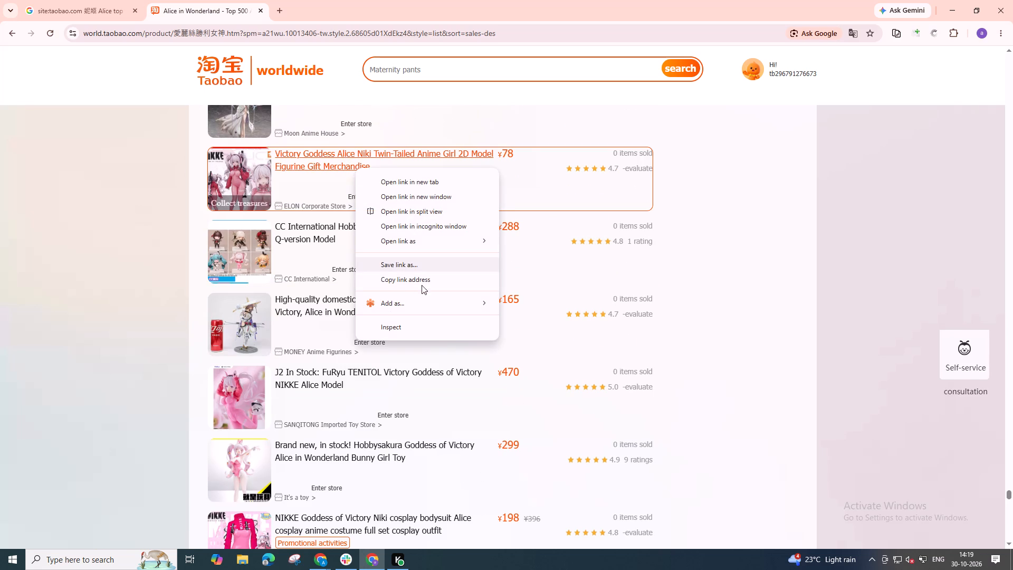
left_click(423, 279)
key("alt+Tab")
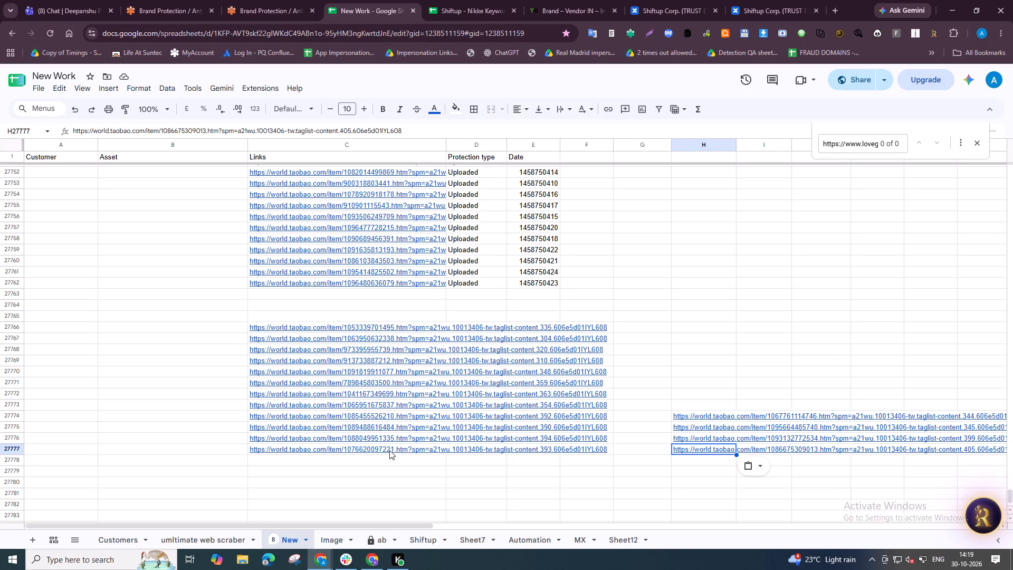
left_click(389, 457)
key("ctrl+v")
left_click(394, 479)
key("alt+Tab")
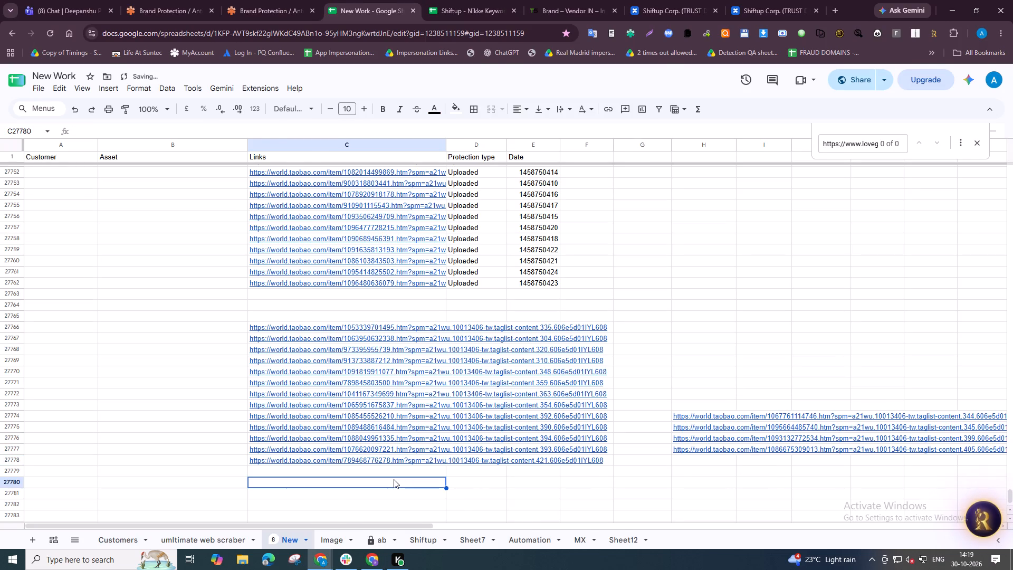
Copy the link of SANQITONG Imported Toy Store's FuRyu TENITOL NIKKE Alice model listing on Taobao into spreadsheet cell C27779.
scroll(433, 364, "down", 2)
right_click(334, 275)
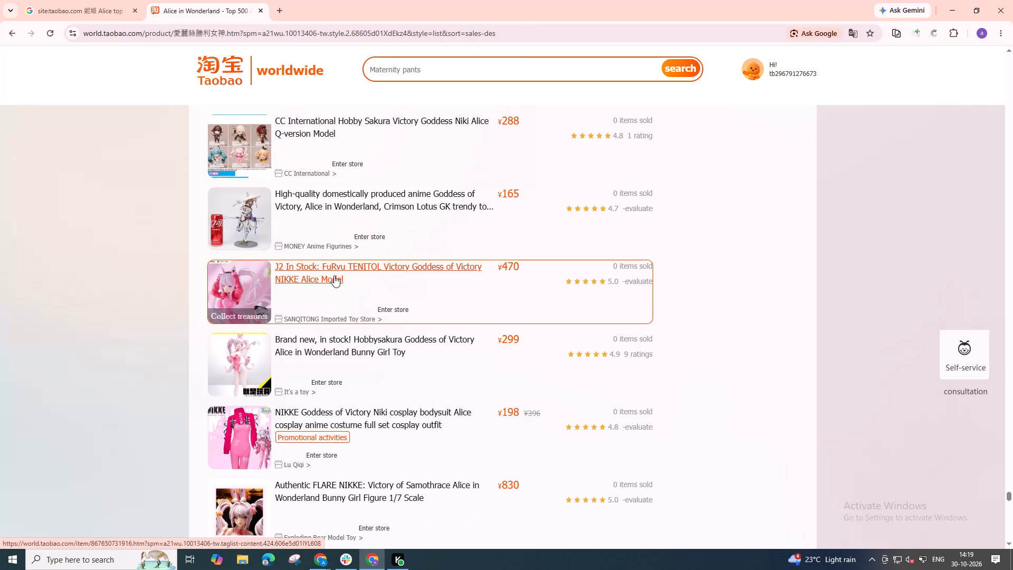
left_click(397, 383)
key("alt+Tab")
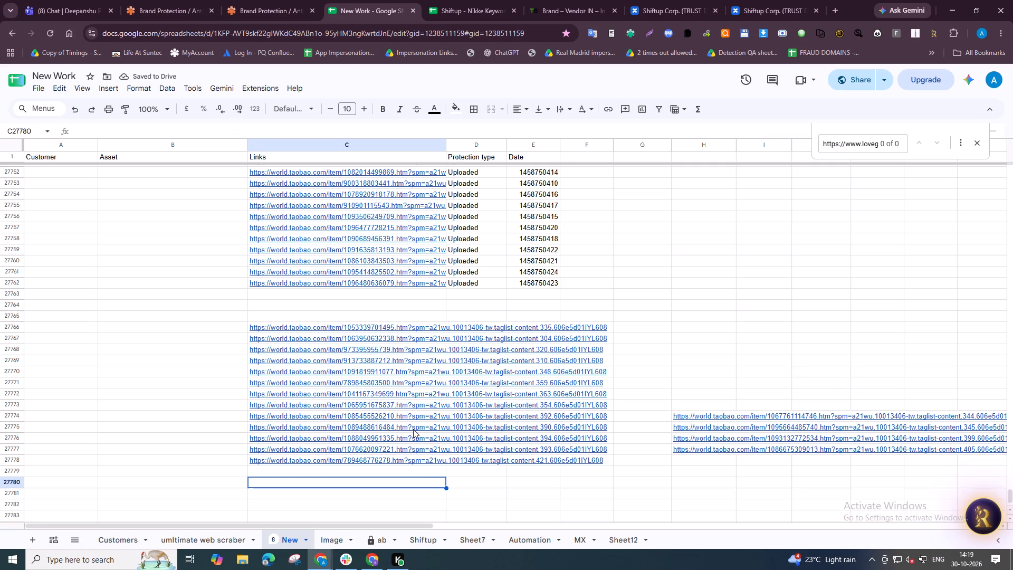
left_click(417, 471)
key("ctrl+v")
key("alt+Tab")
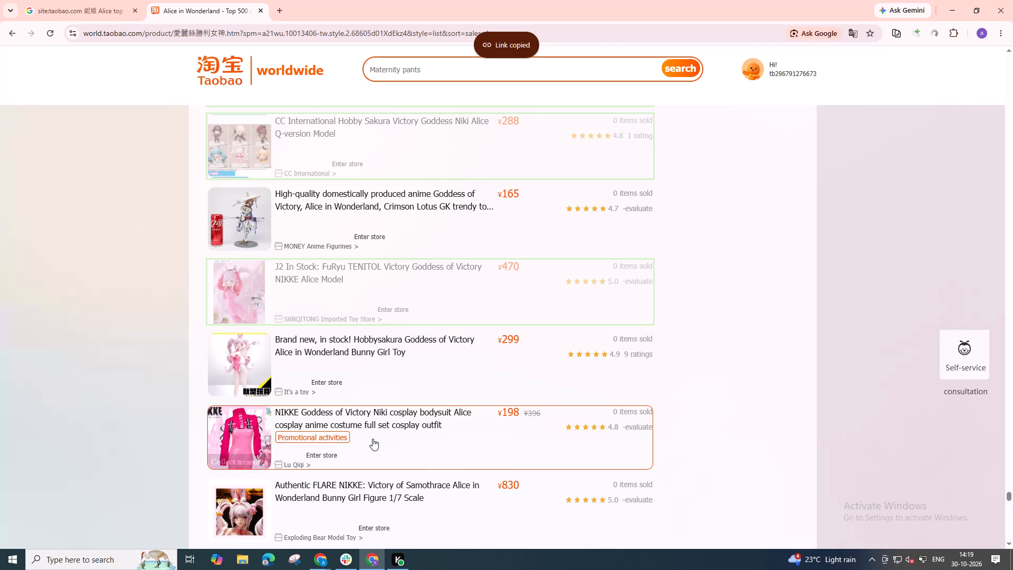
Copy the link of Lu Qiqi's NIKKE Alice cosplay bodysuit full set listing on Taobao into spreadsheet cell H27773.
right_click(390, 424)
left_click(447, 360)
key("alt+Tab")
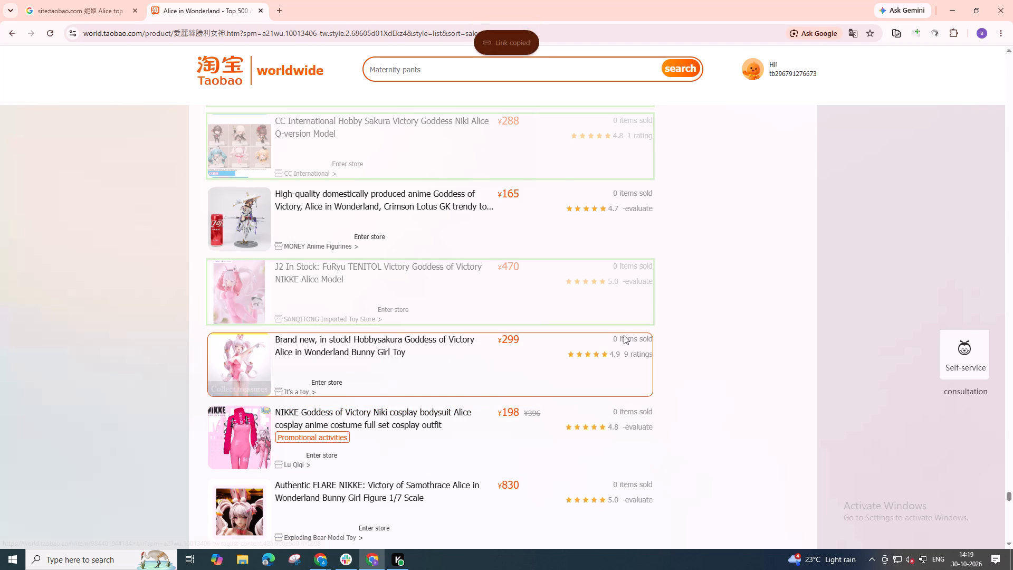
left_click(729, 401)
key("ctrl+v")
key("alt+Tab")
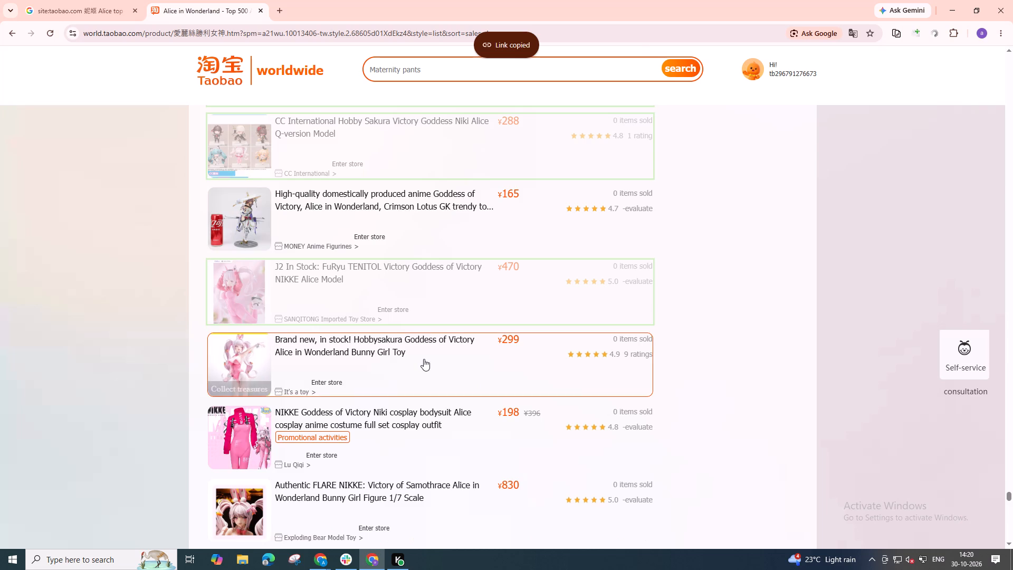
Copy the link of the cosplay & anime costumes shop's Yuanyuan NIKKE Alice women's full set listing into spreadsheet cell H27778.
scroll(424, 359, "down", 5)
scroll(471, 336, "down", 4)
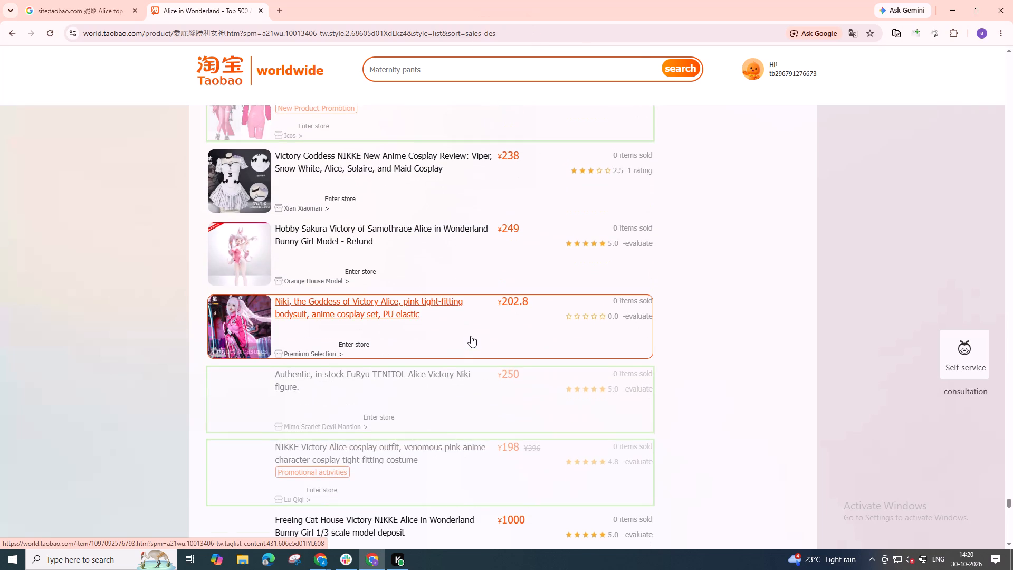
scroll(471, 335, "down", 9)
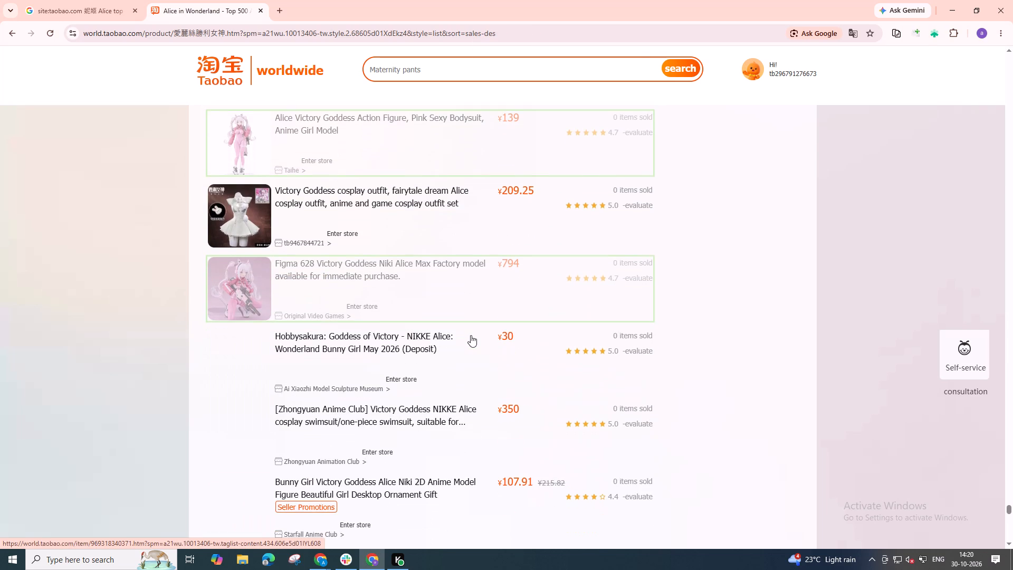
scroll(471, 335, "down", 3)
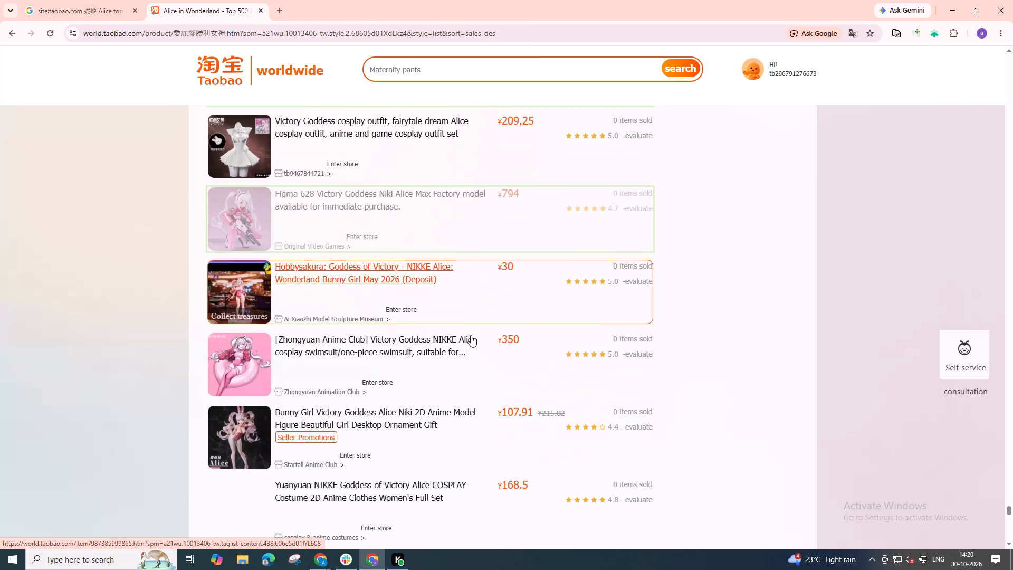
scroll(471, 335, "down", 2)
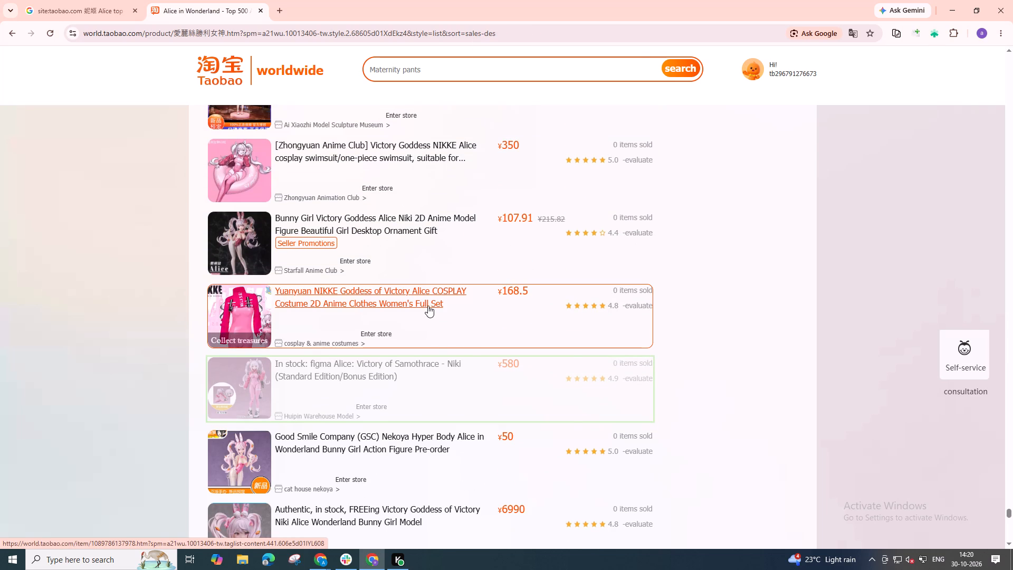
right_click(428, 306)
left_click(521, 416)
key("alt+Tab")
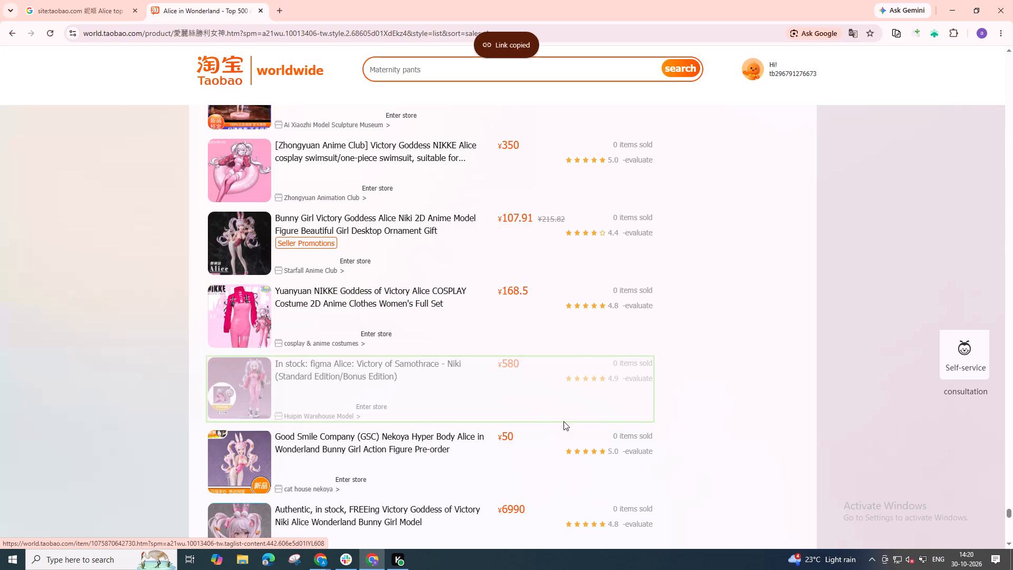
left_click(722, 462)
key("ctrl+v")
key("alt+Tab")
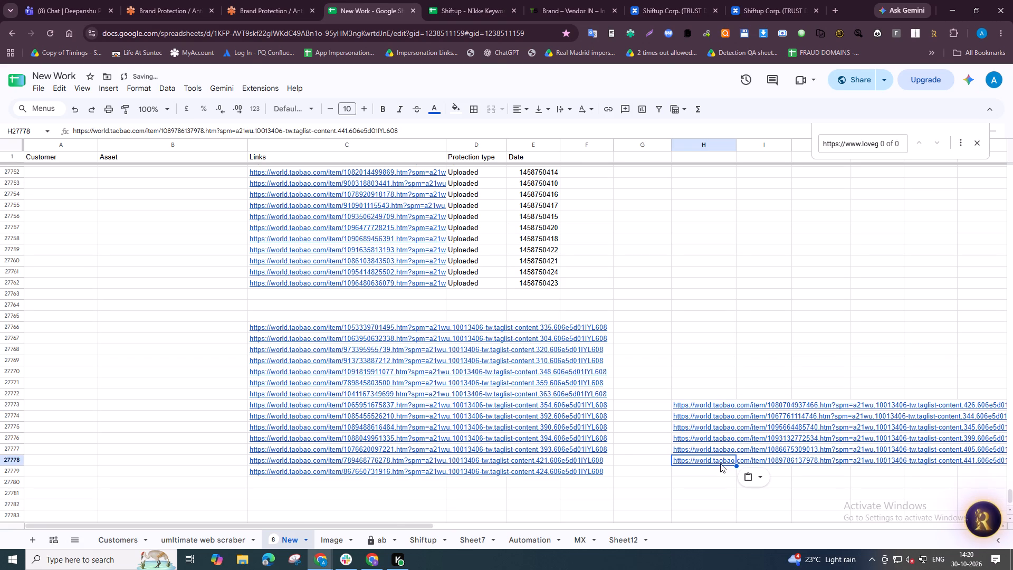
Copy the link of Wangshun Furniture Special Offer's Nikkei Alice in Wonderland cosplay bodysuit listing into spreadsheet cell H27772.
scroll(471, 361, "down", 5)
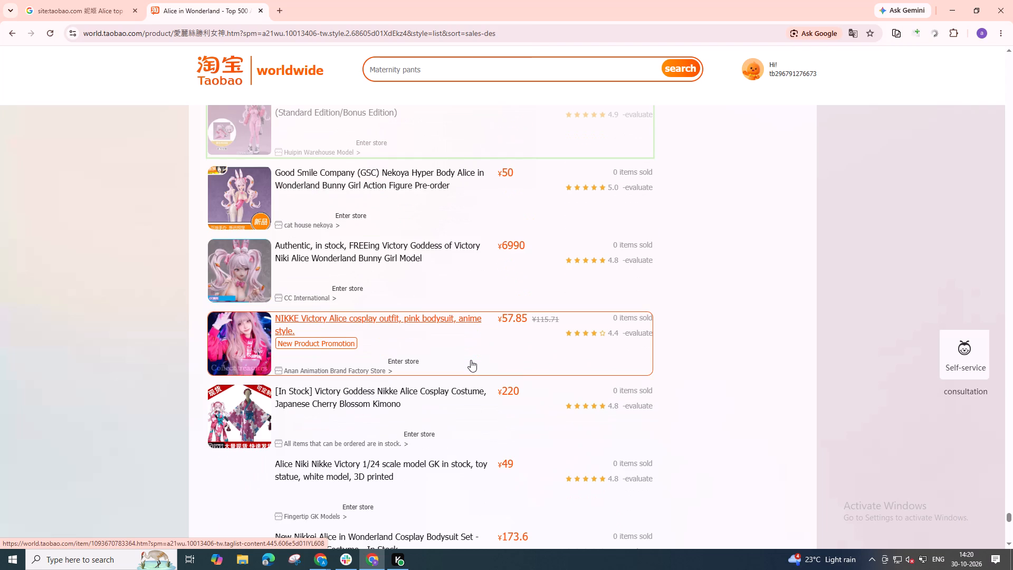
scroll(471, 360, "down", 2)
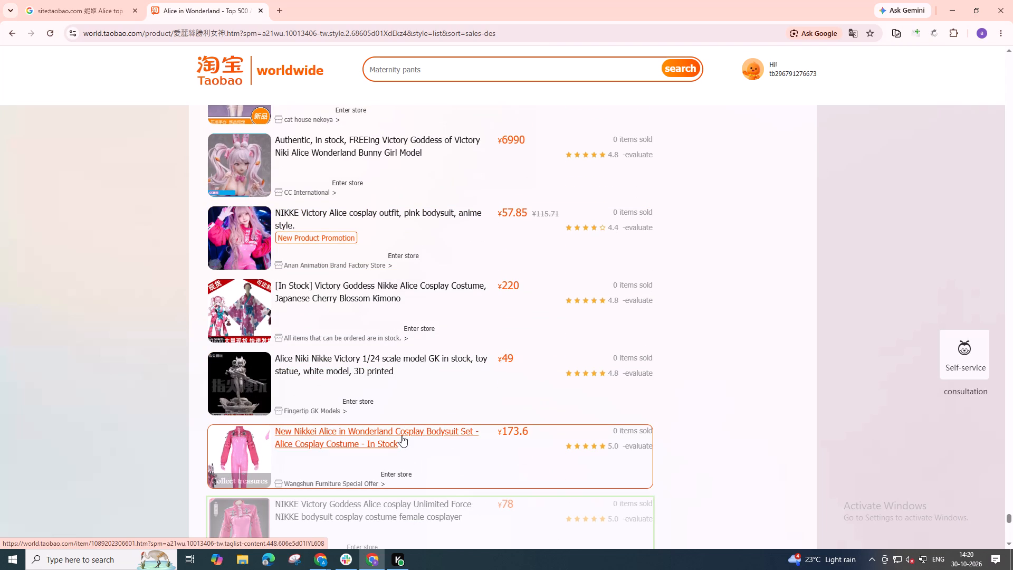
right_click(402, 435)
left_click(485, 375)
key("alt+Tab")
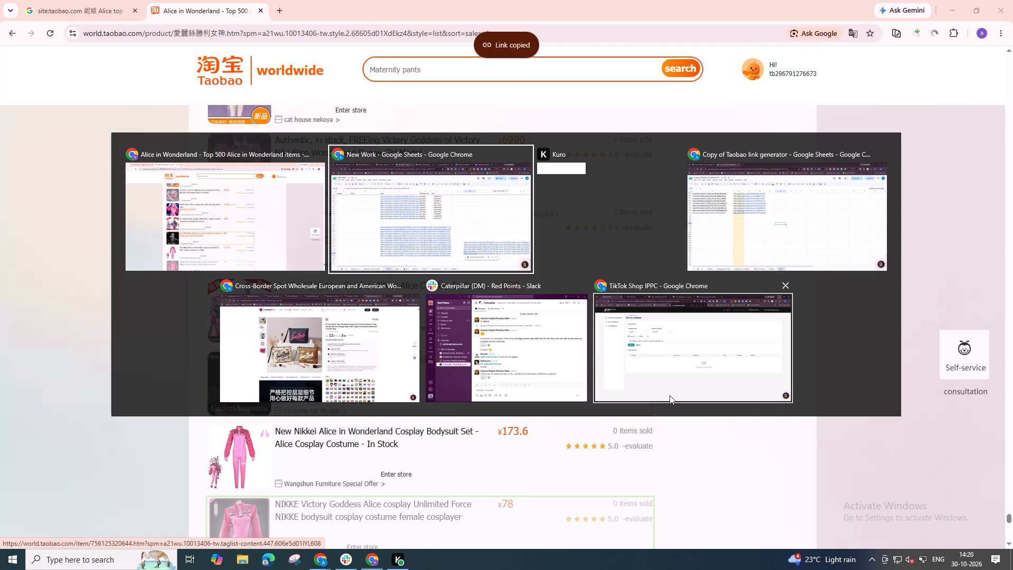
left_click(712, 398)
key("ctrl+v")
Count the collected Taobao links in the H and C column blocks and calculate 36+14+35 in a new browser window.
left_click(712, 503)
scroll(697, 327, "up", 6)
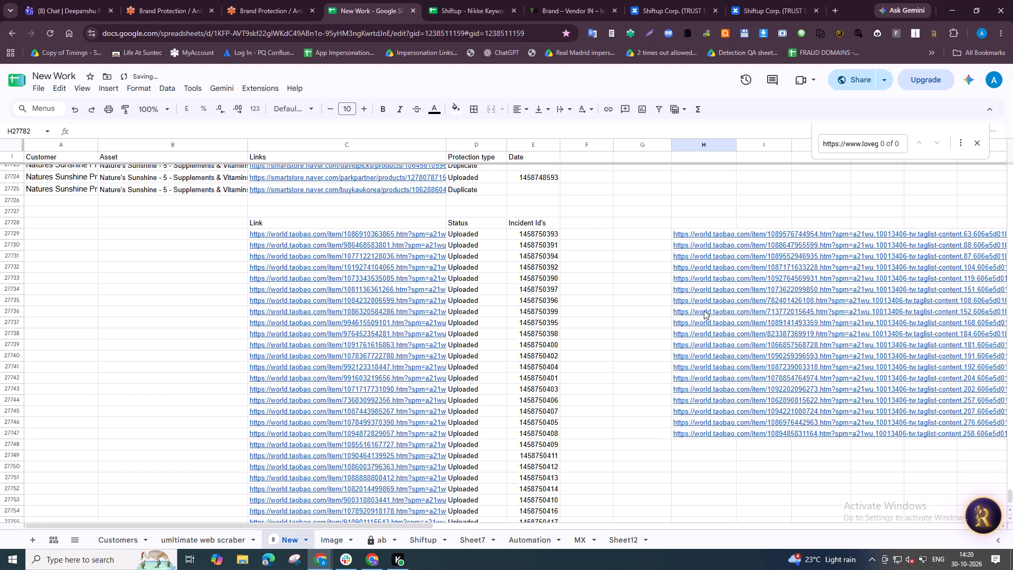
left_click(664, 215, "shift")
scroll(672, 266, "down", 7)
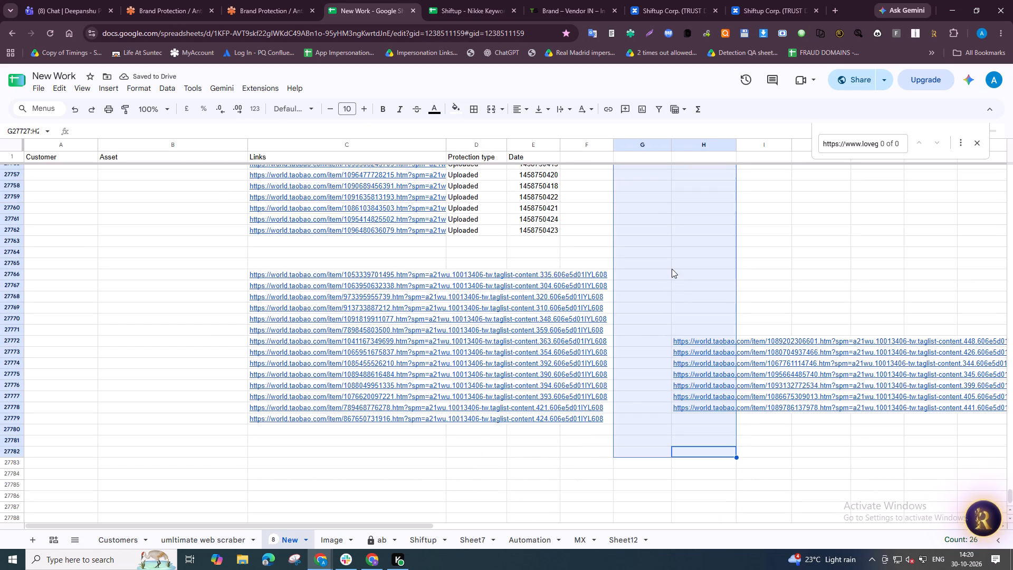
left_click(356, 488)
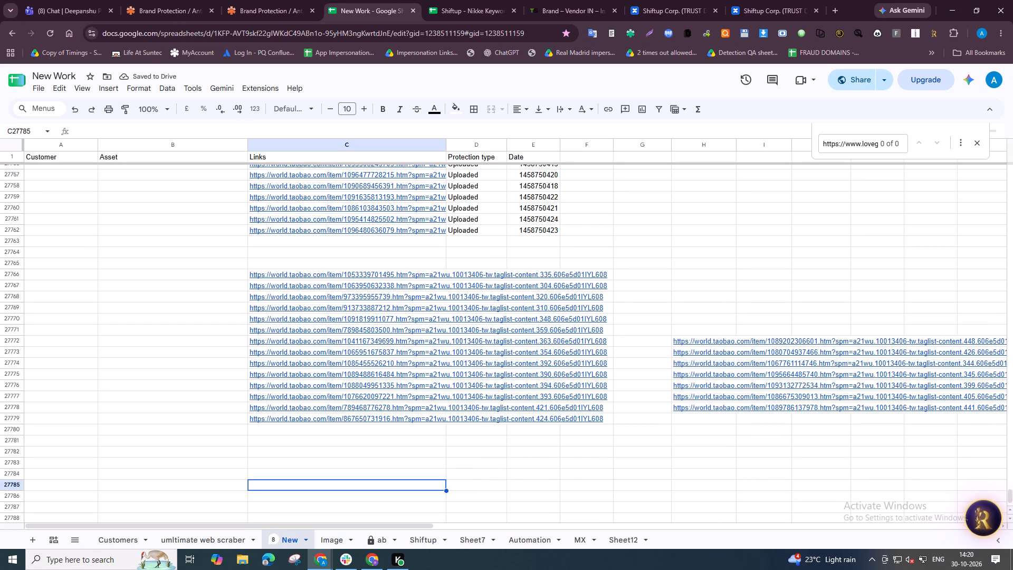
key("ctrl+Up")
key("ctrl+shift+Up")
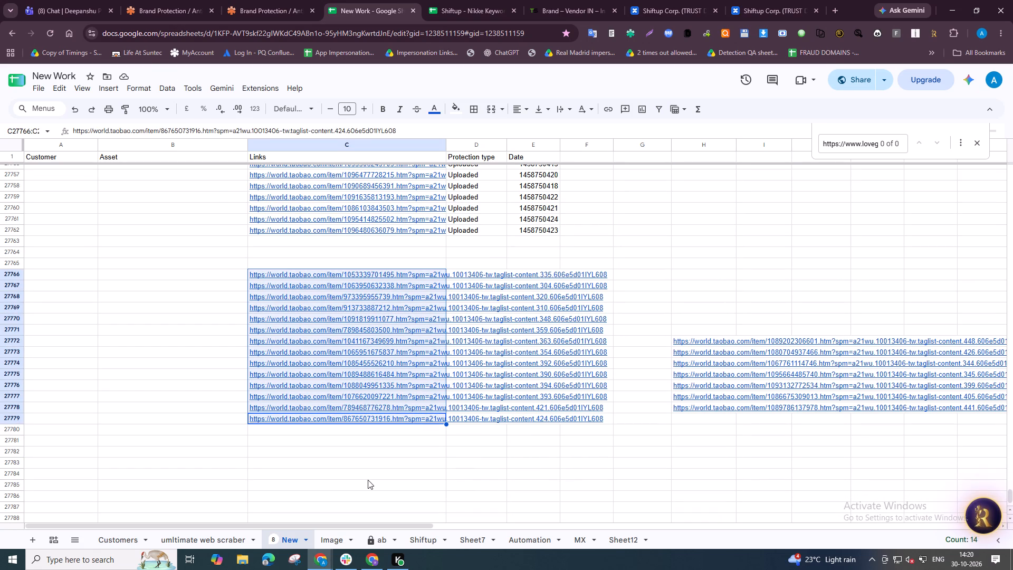
key("ctrl+Up")
key("ctrl+Up")
key("ctrl+shift+Up")
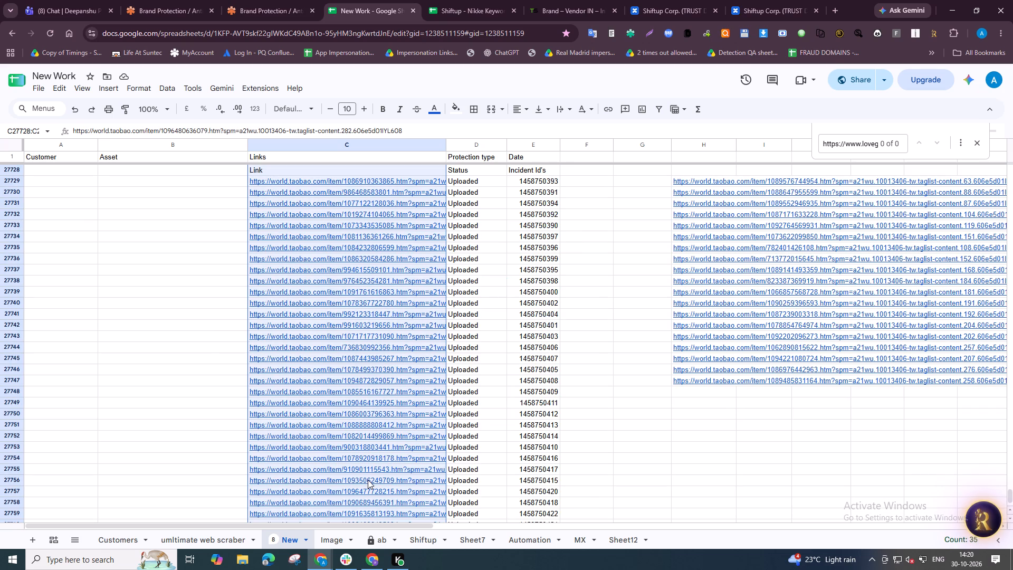
key("ctrl+n")
type("36+14+35")
key("Return")
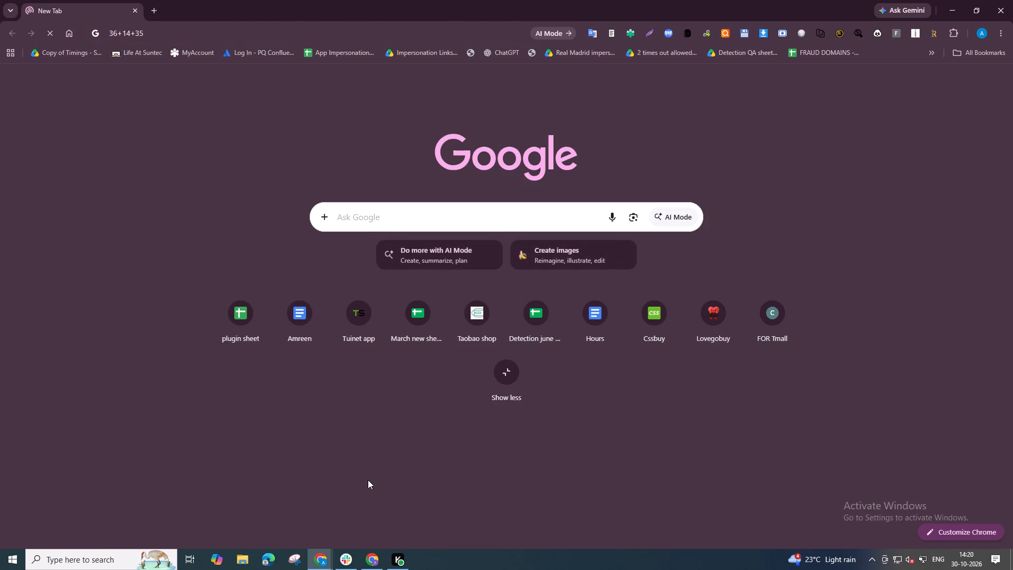
key("ctrl+w")
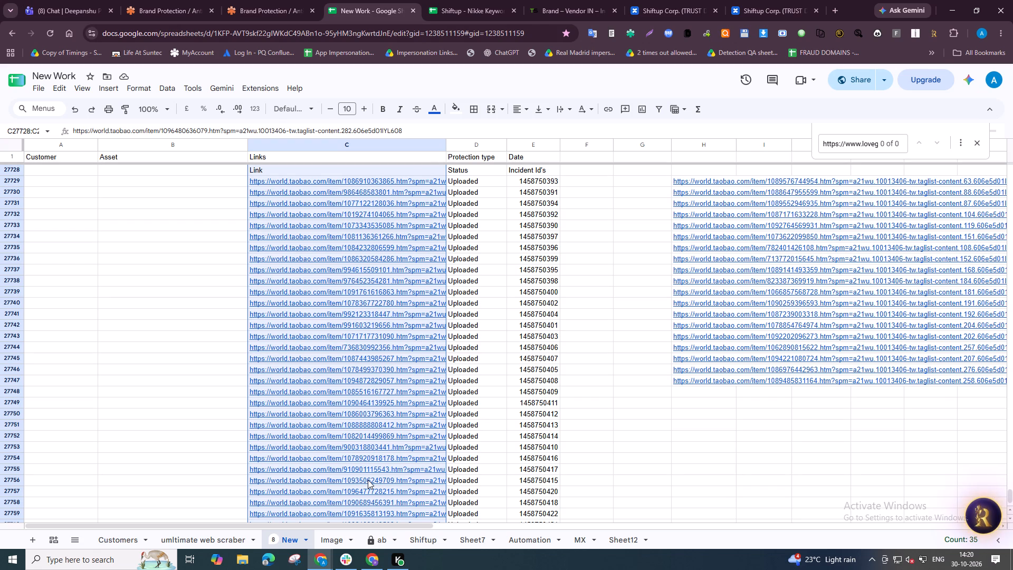
Submit the links from C27766:C27779 as new Red Points incidents for the NIKKE Alice asset.
scroll(368, 480, "down", 9)
left_click(381, 405)
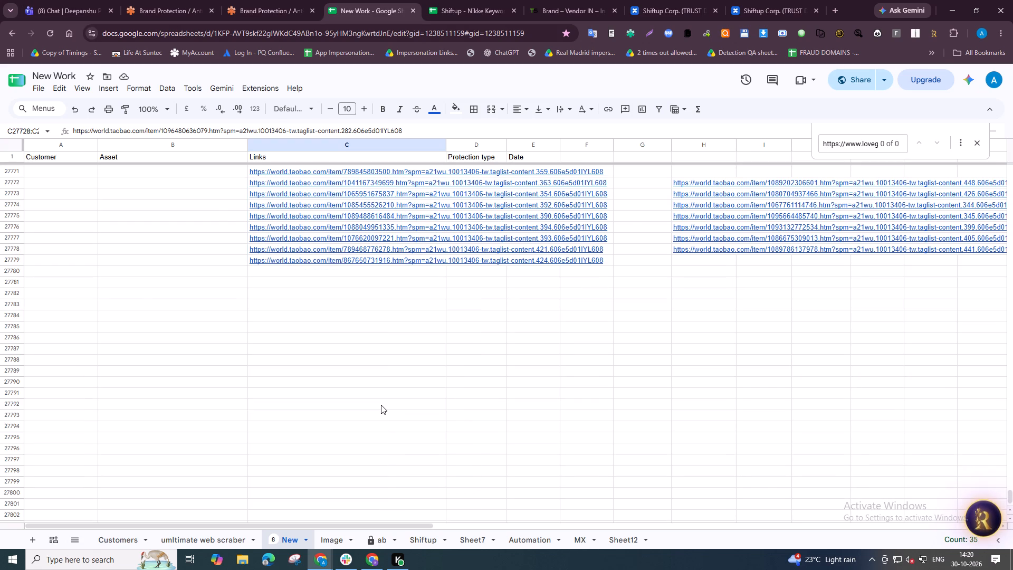
key("ctrl+Up")
key("ctrl+shift+Up")
key("ctrl+c")
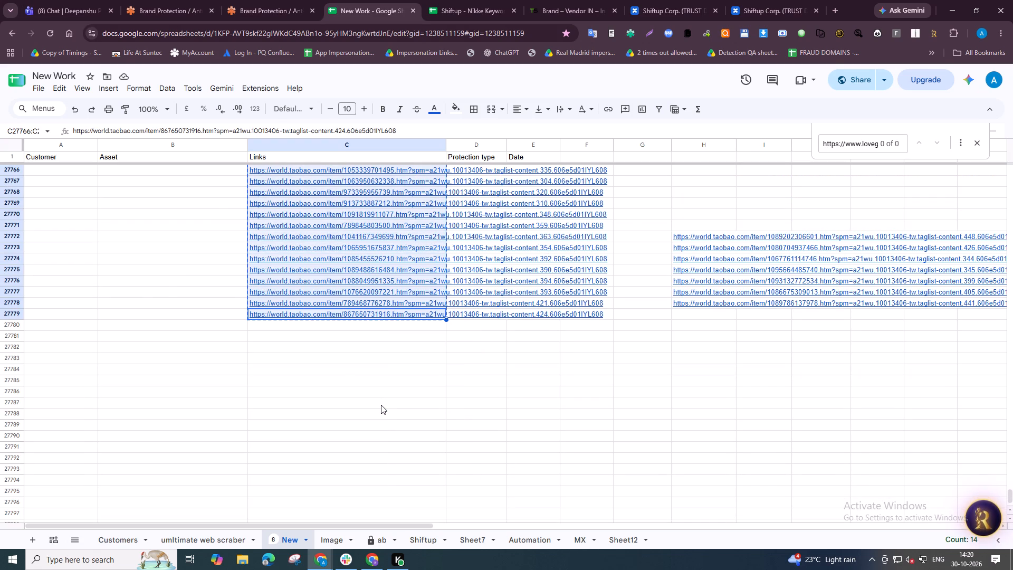
left_click(192, 0)
scroll(218, 328, "down", 8)
left_click(251, 461)
left_click(287, 329)
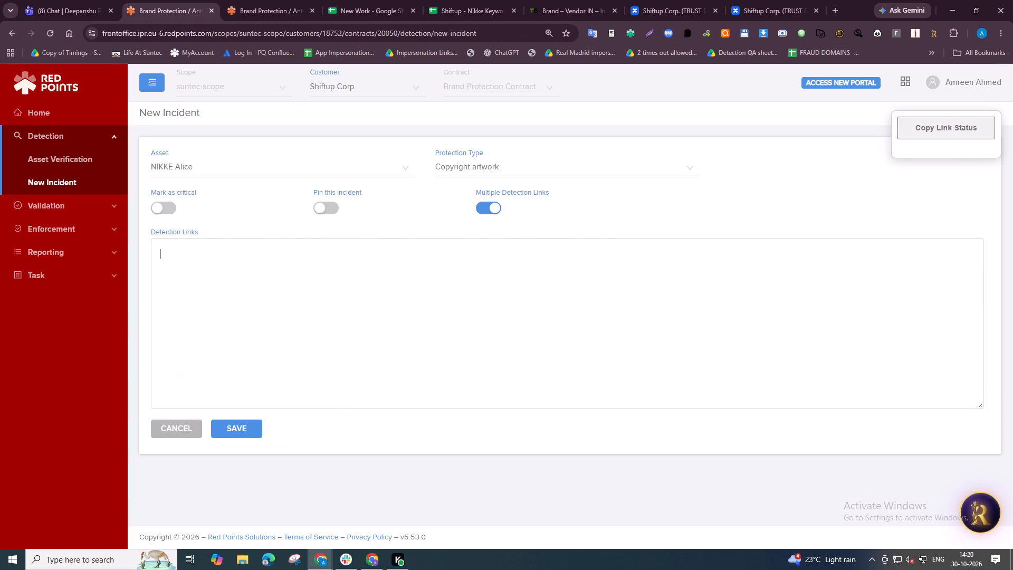
key("ctrl+v")
left_click(243, 423)
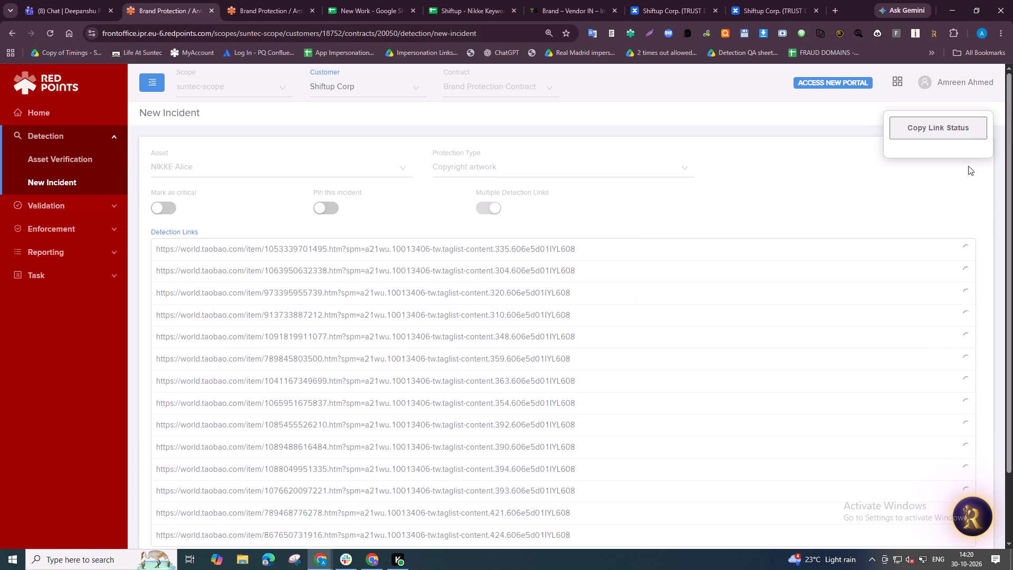
Copy the submitted links' status from Red Points into New Work starting at cell C27766.
left_click(980, 136)
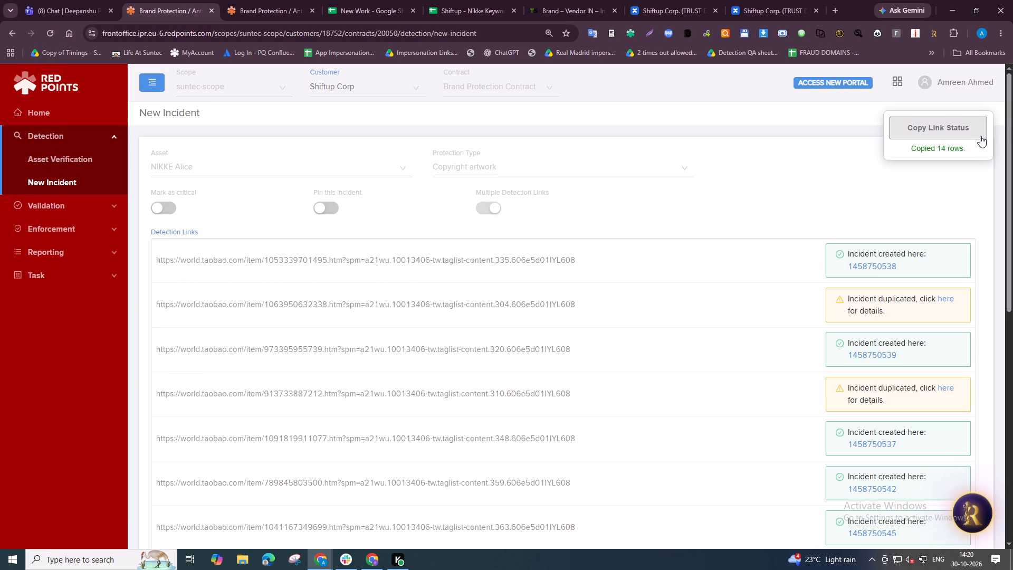
left_click(347, 0)
key("ctrl+v")
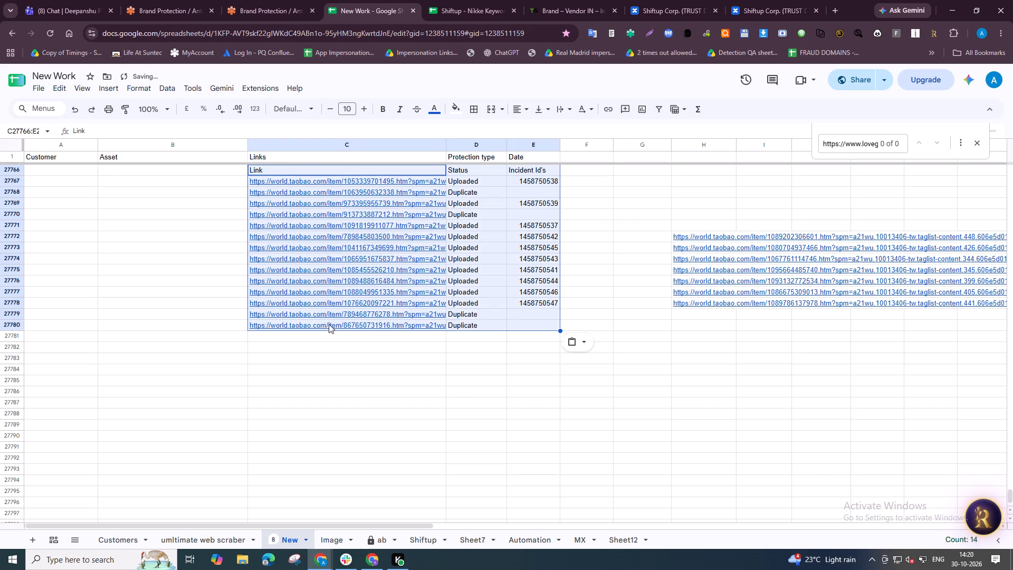
Move the new status rows without their header from C27767:E27780 up to start at C27763, directly below the earlier results.
left_click(532, 325)
scroll(474, 336, "up", 2)
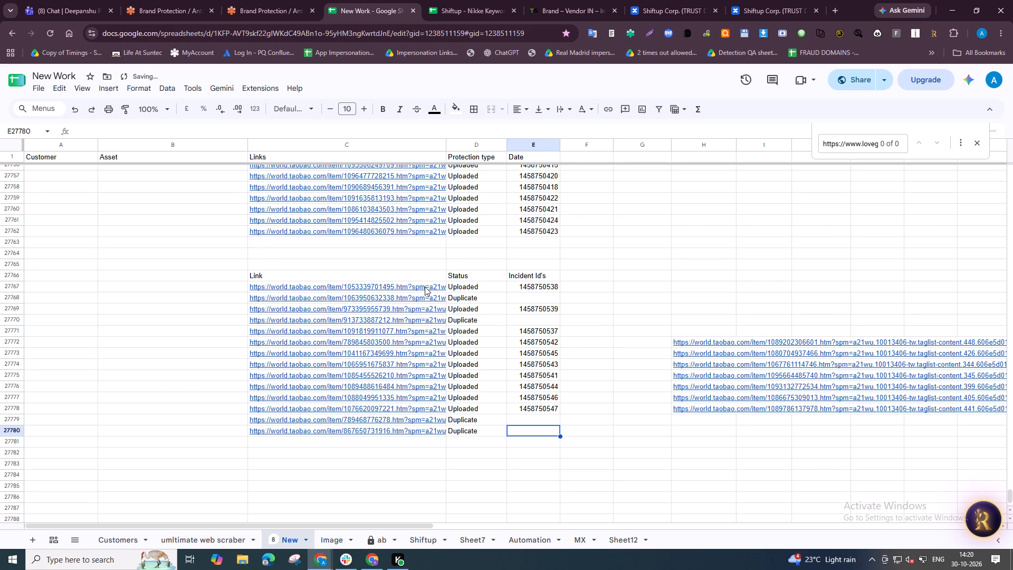
left_click(425, 287, "shift")
key("ctrl+x")
left_click(350, 246)
key("ctrl+v")
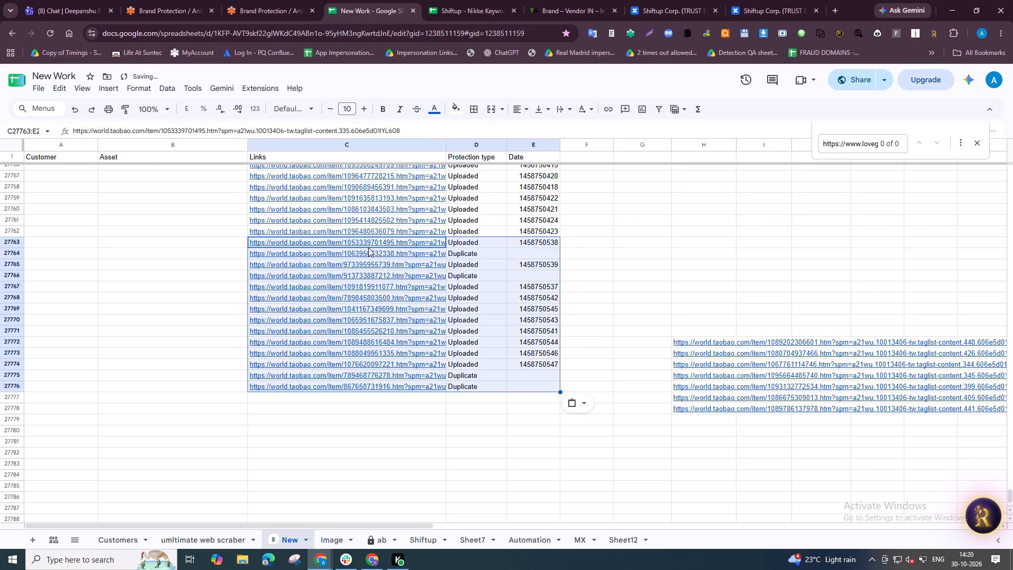
Count the incident IDs in column E from E27729 to E27774, switching the selection summary to Count.
left_click(532, 370)
scroll(536, 360, "up", 8)
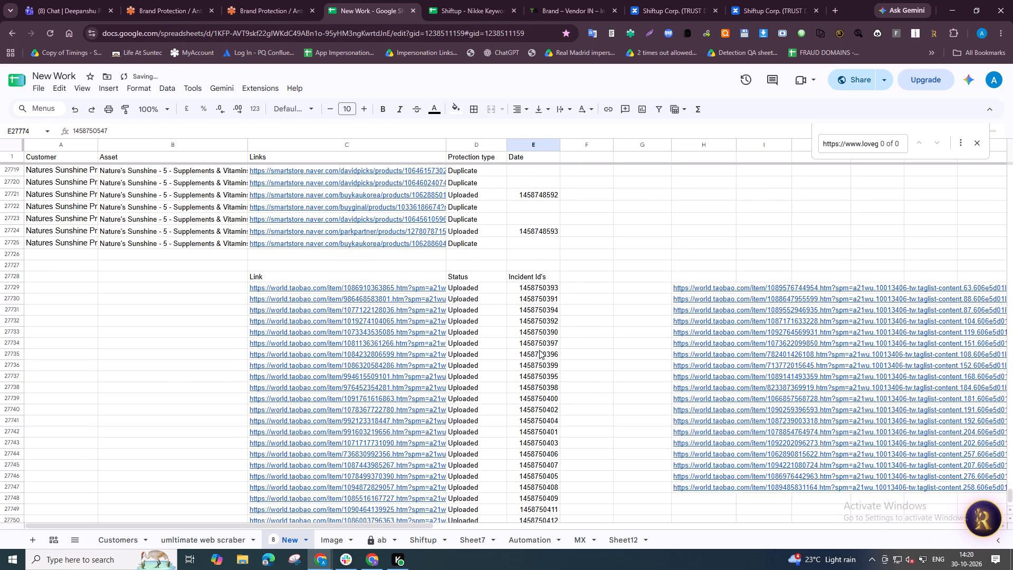
left_click(541, 290, "shift")
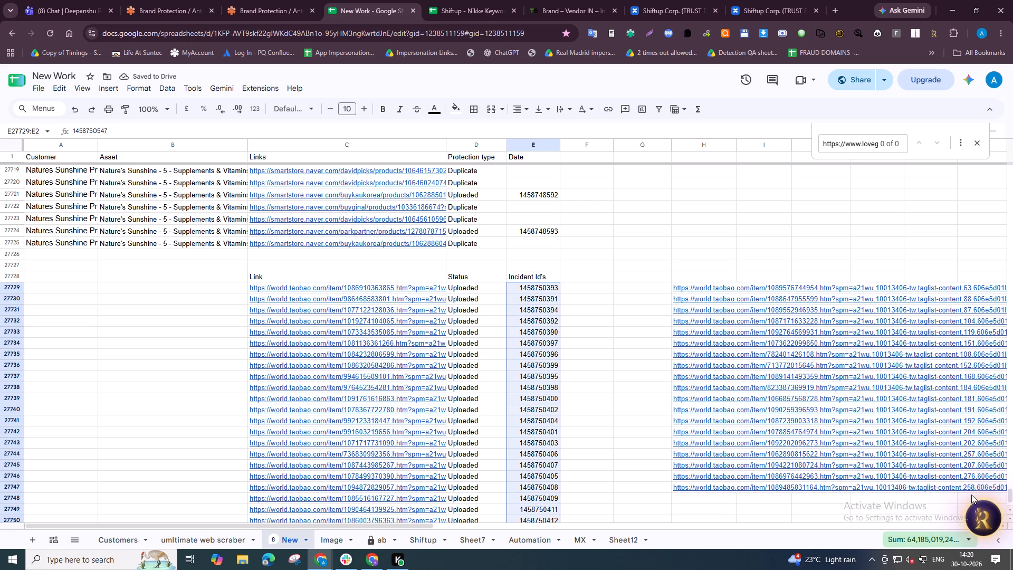
left_click(919, 542)
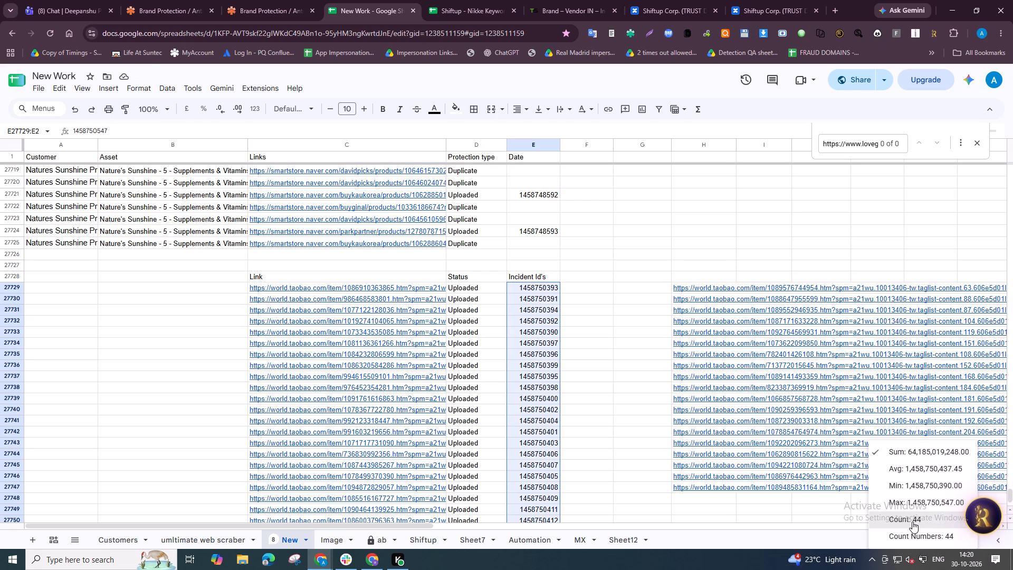
left_click(912, 521)
scroll(397, 471, "down", 10)
left_click(414, 453)
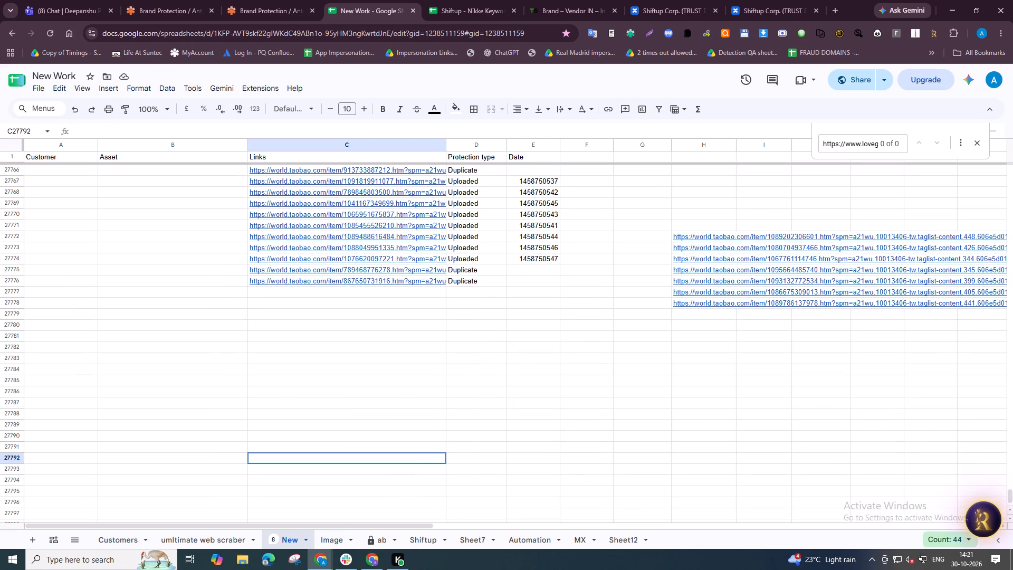
Enter CC International's FREEing Alice Wonderland Bunny Girl model link in a new incident with asset NIKKE Alice : Wonderland Bunny.
key("alt+Tab")
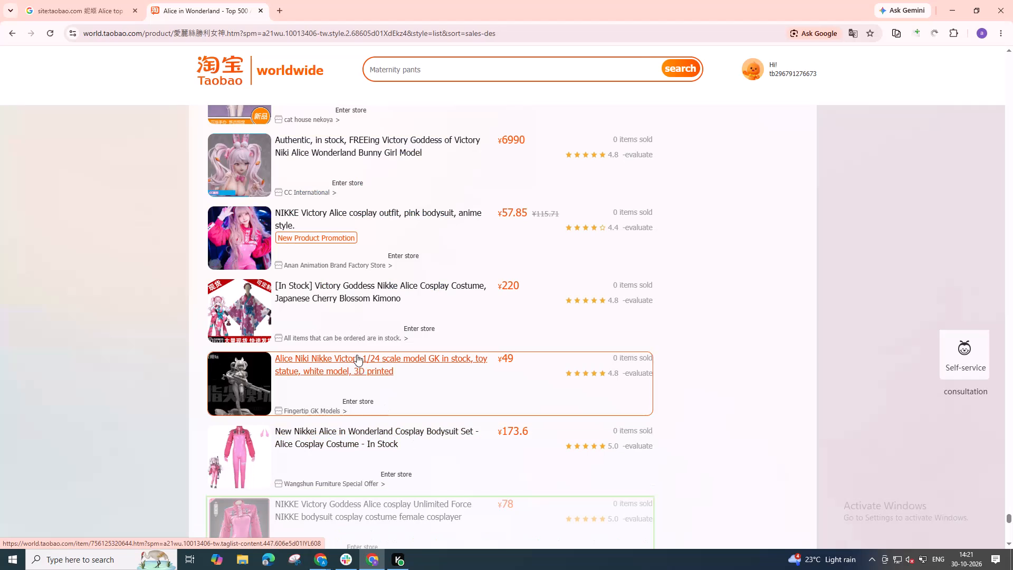
scroll(363, 246, "up", 3)
right_click(388, 313)
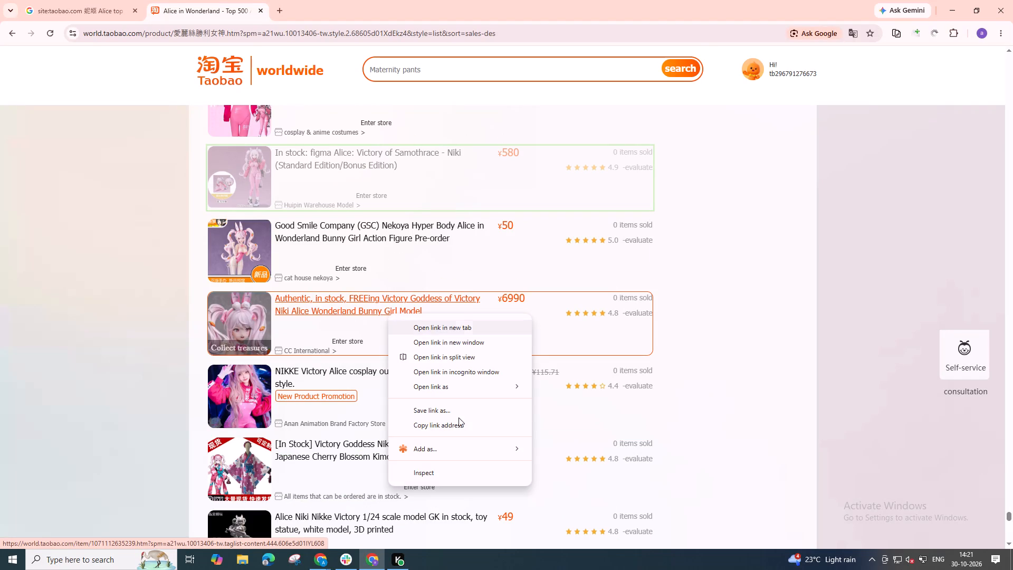
left_click(458, 420)
key("alt+Tab")
left_click(160, 0)
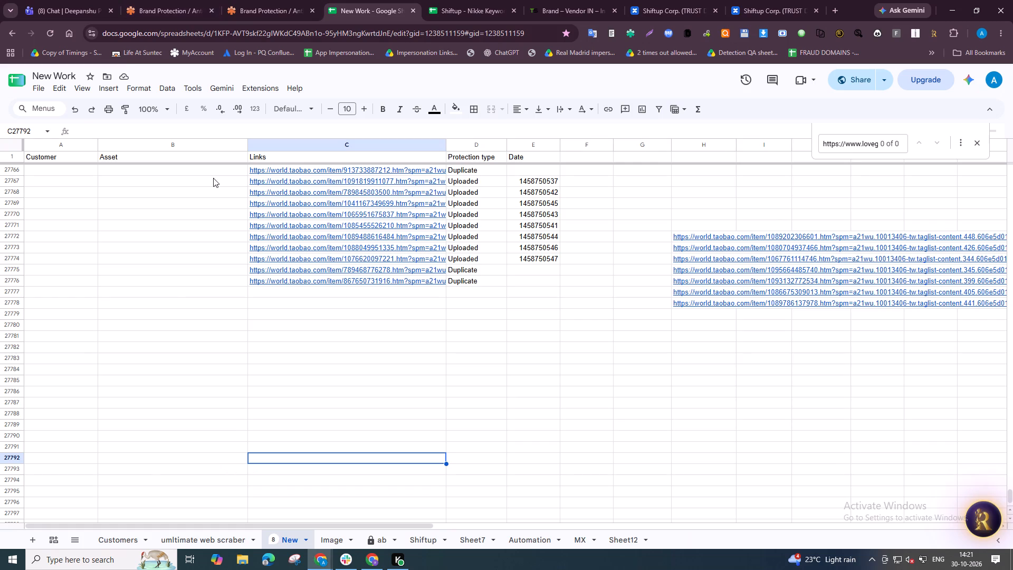
left_click(179, 0)
scroll(248, 358, "down", 14)
left_click(263, 457)
left_click(238, 166)
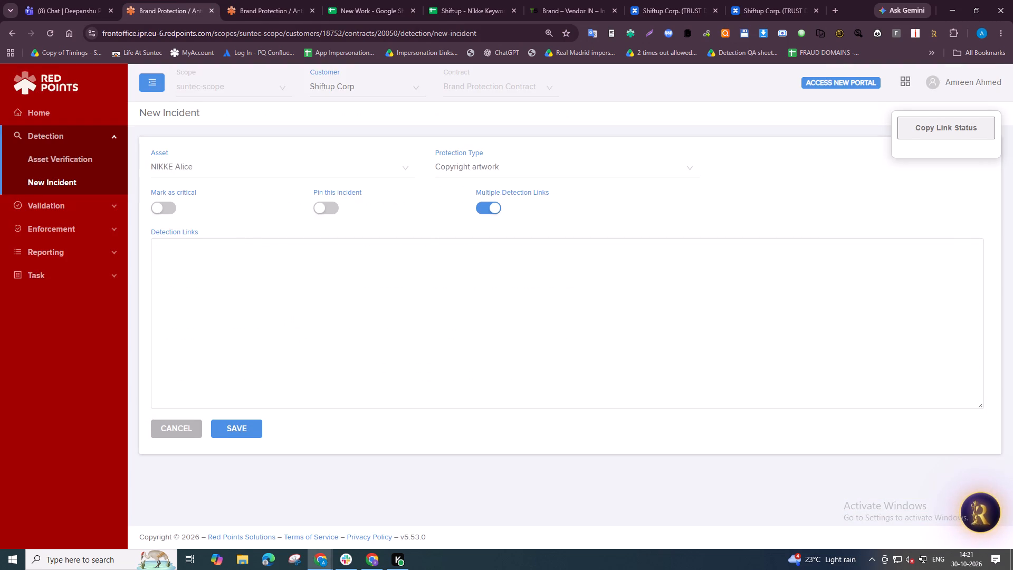
type("bu")
key("n")
key("n")
left_click(233, 214)
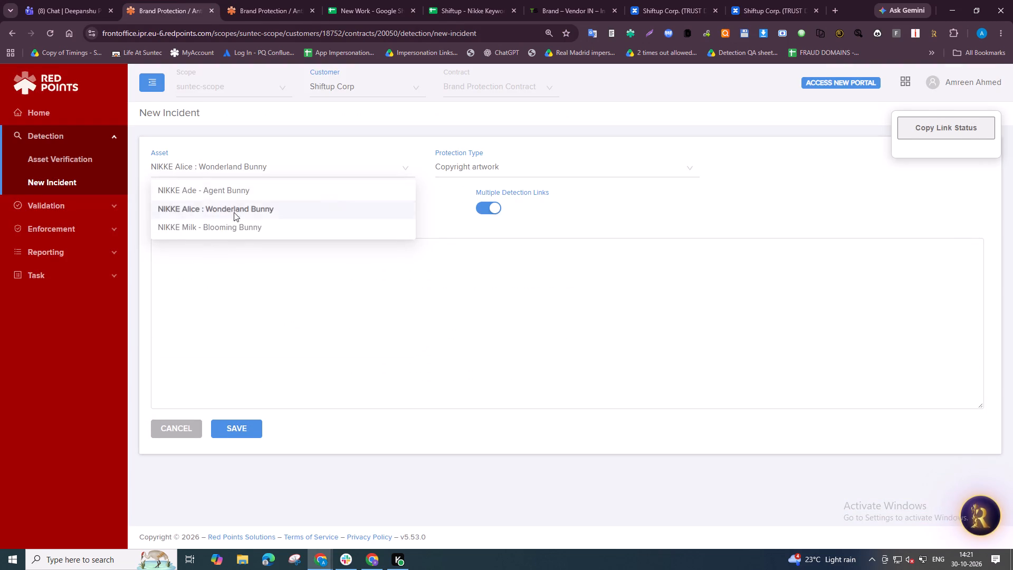
left_click(252, 315)
key("ctrl+v")
Recopy the FREEing bunny girl listing's link from Taobao and search the New Incident page for it.
key("alt+Tab")
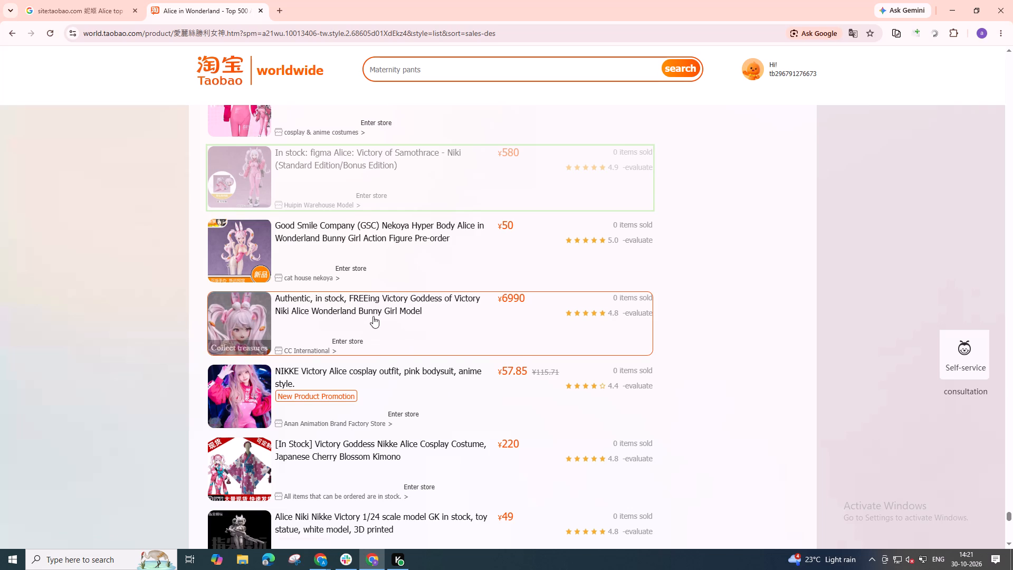
right_click(380, 311)
left_click(443, 422)
key("alt+Tab")
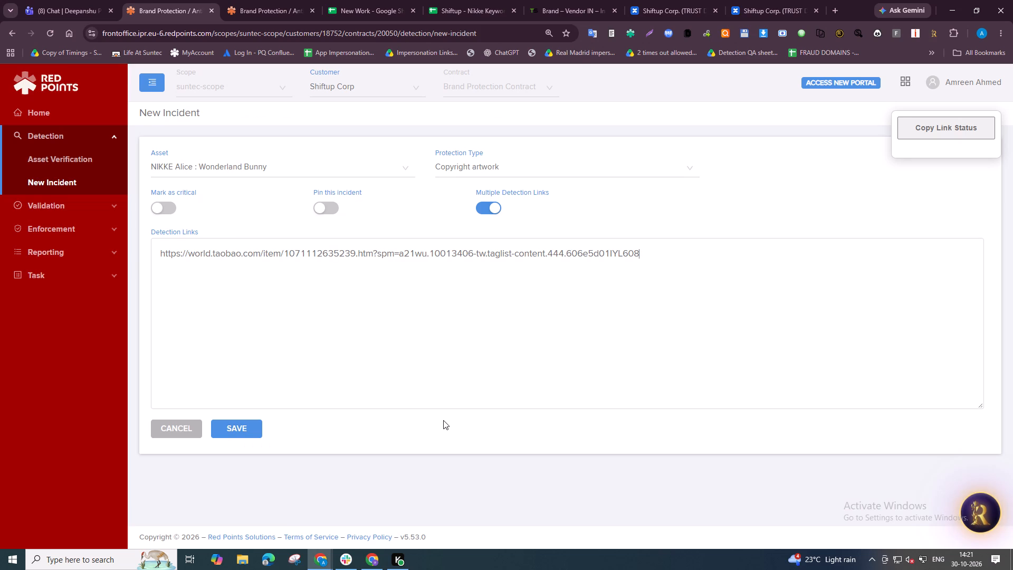
key("ctrl+f")
key("ctrl+v")
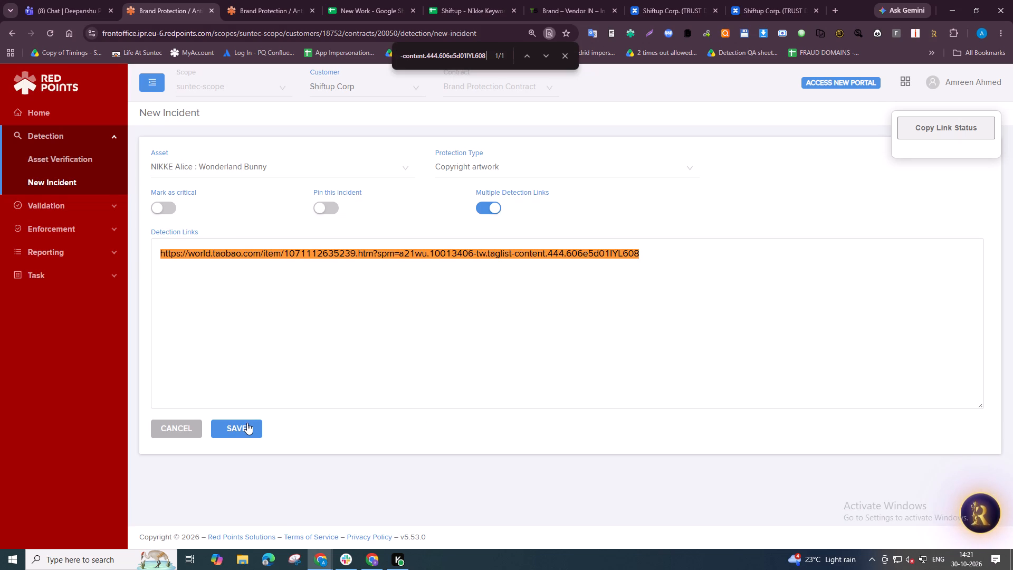
Examine the NIKKE Alice : Wonderland Bunny criteria in the Shiftup Corp. detection guideline on Confluence.
left_click(671, 0)
scroll(590, 312, "down", 6)
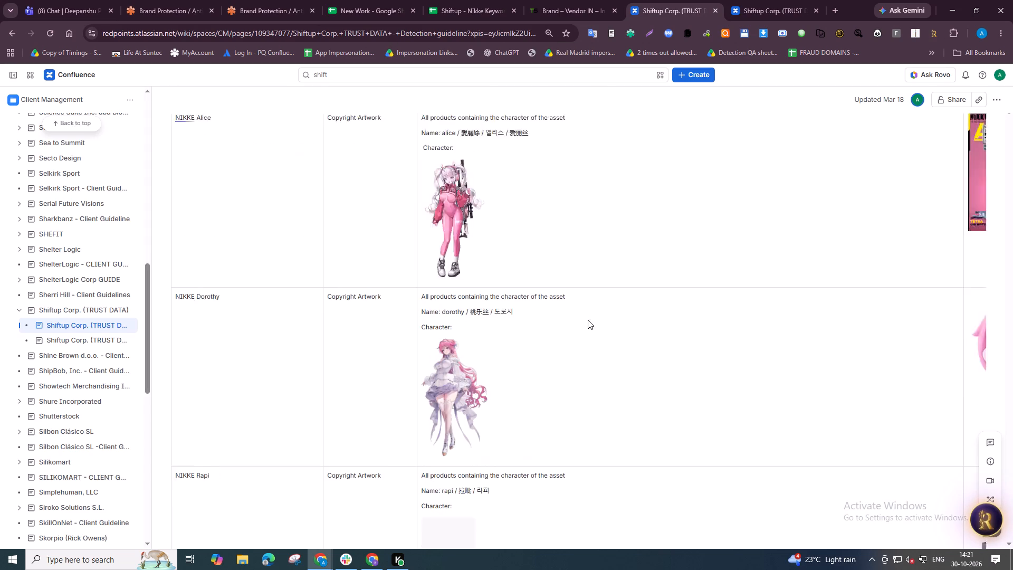
scroll(587, 328, "down", 9)
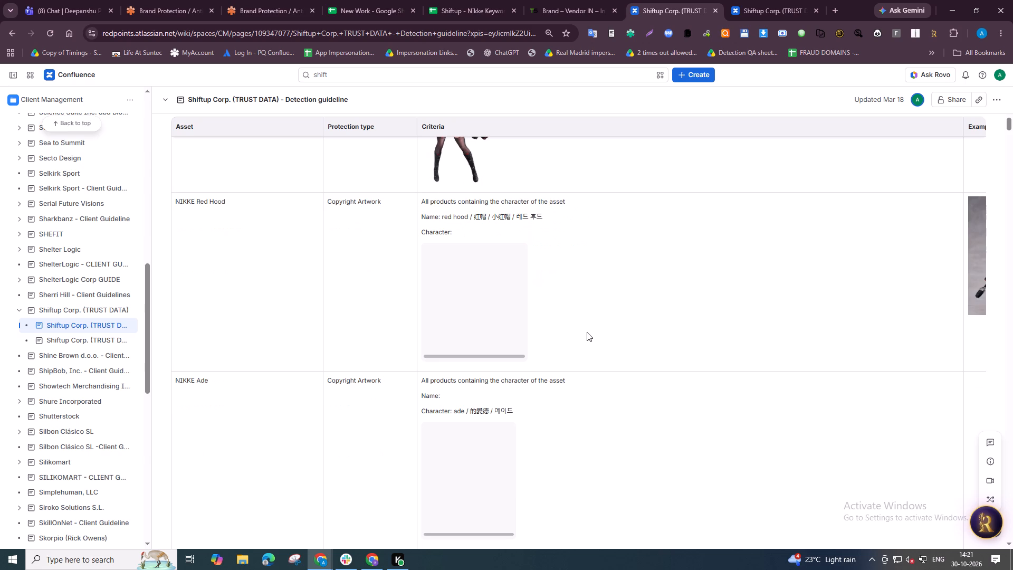
scroll(587, 332, "down", 8)
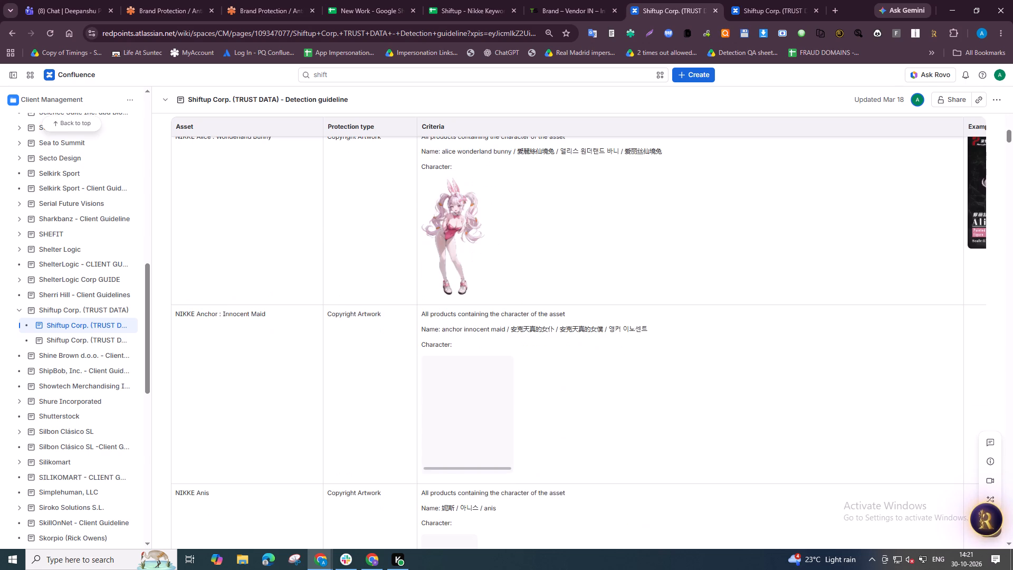
scroll(572, 332, "up", 3)
Submit the NIKKE Alice : Wonderland Bunny incident in Red Points.
left_click(164, 0)
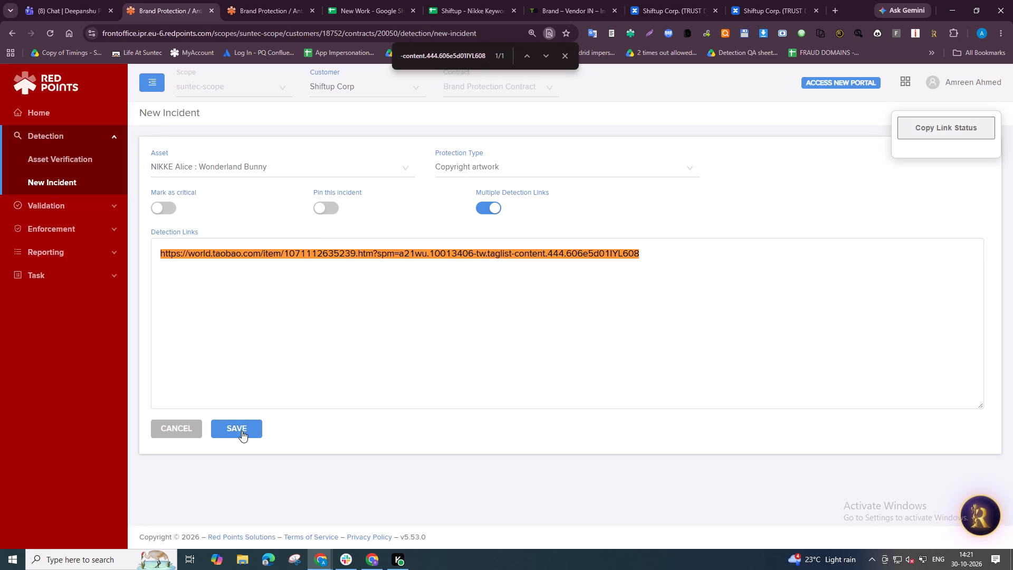
left_click(242, 431)
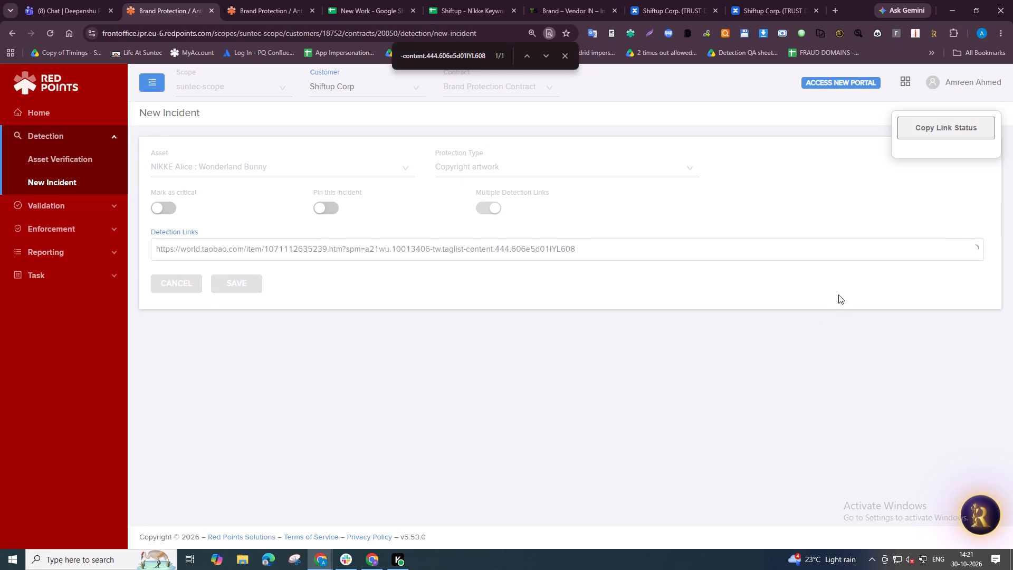
Submit cat house nekoya's Good Smile Company Alice bunny figure link in Red Points as another NIKKE Alice : Wonderland Bunny incident.
key("alt+Tab")
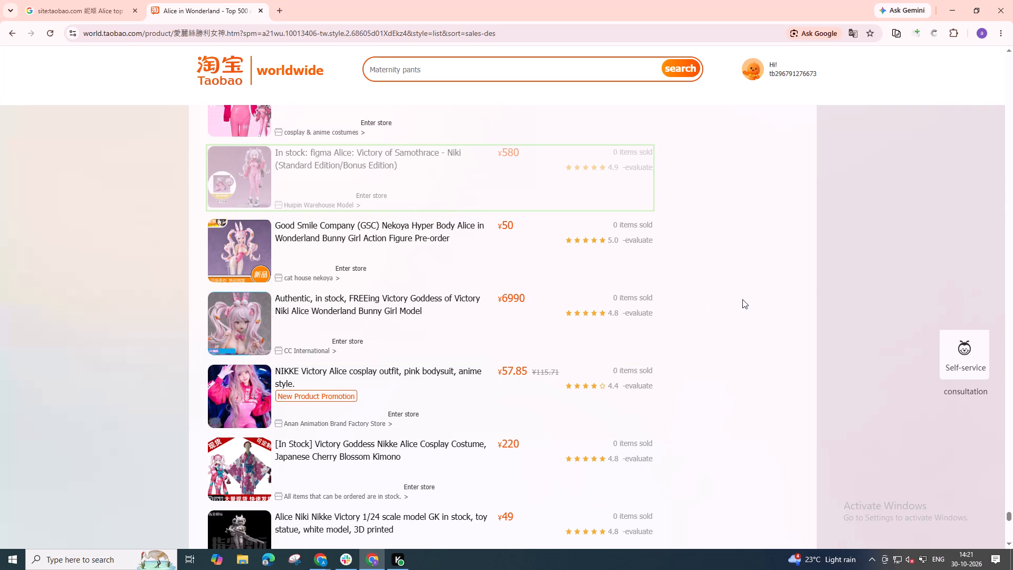
right_click(347, 232)
left_click(425, 343)
key("alt+Tab")
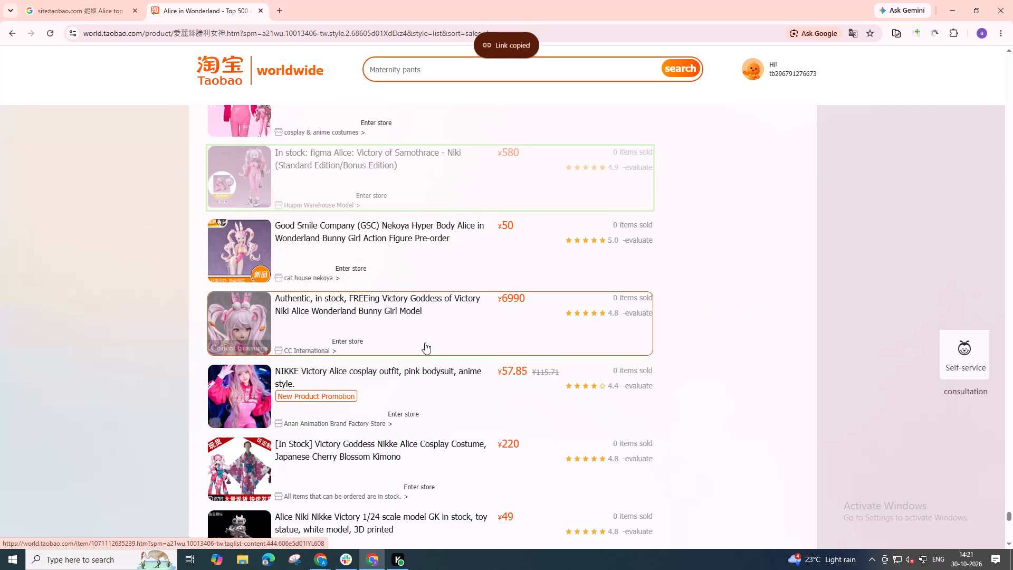
left_click(179, 0)
left_click(271, 312)
double_click(271, 307)
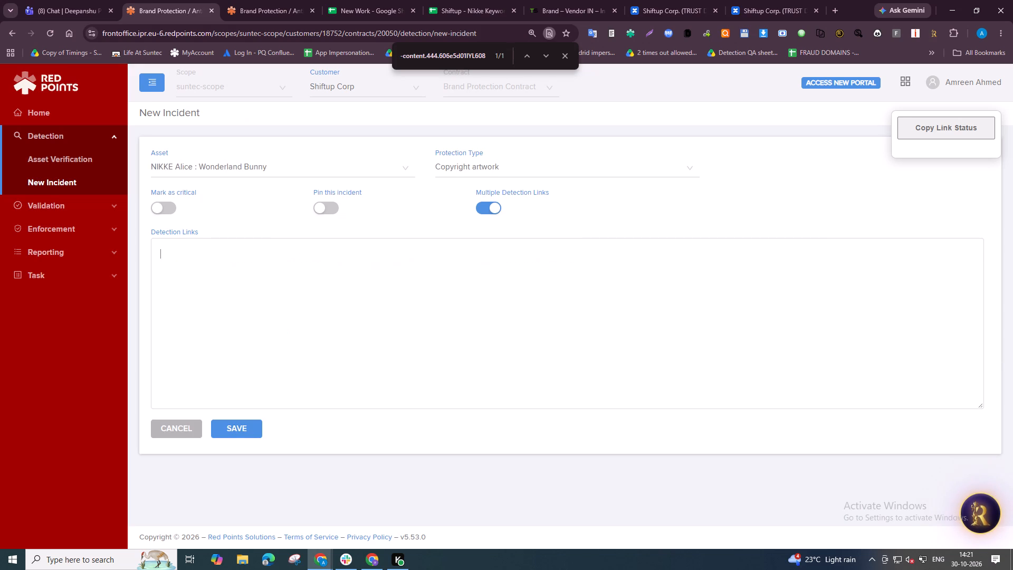
key("ctrl+v")
left_click(248, 422)
Copy the link of A Stroll Through the Stars' NIKKE Bodysuit Alice costume from Taobao into cell H27779 of New Work.
key("alt+Tab")
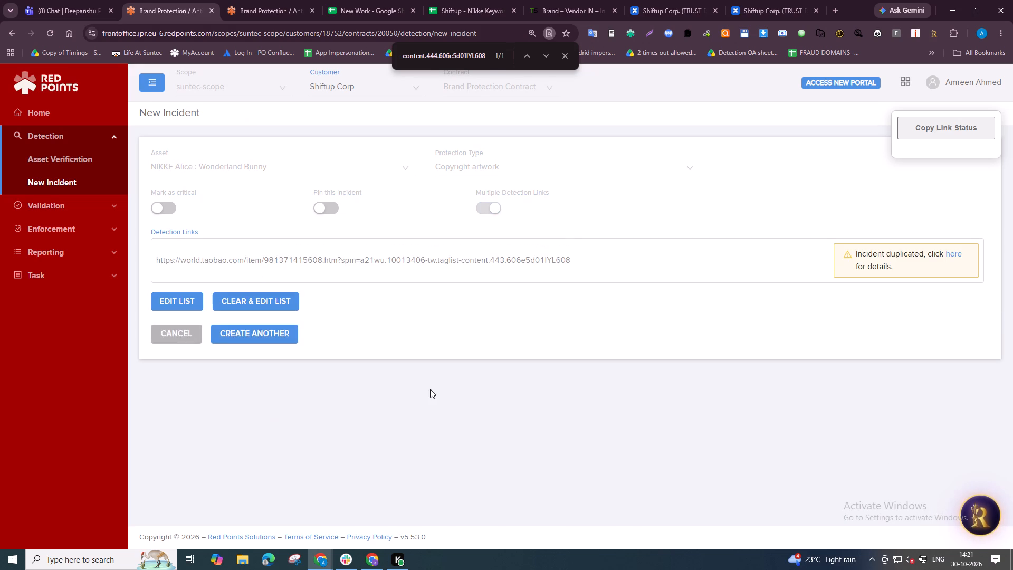
scroll(374, 317, "down", 8)
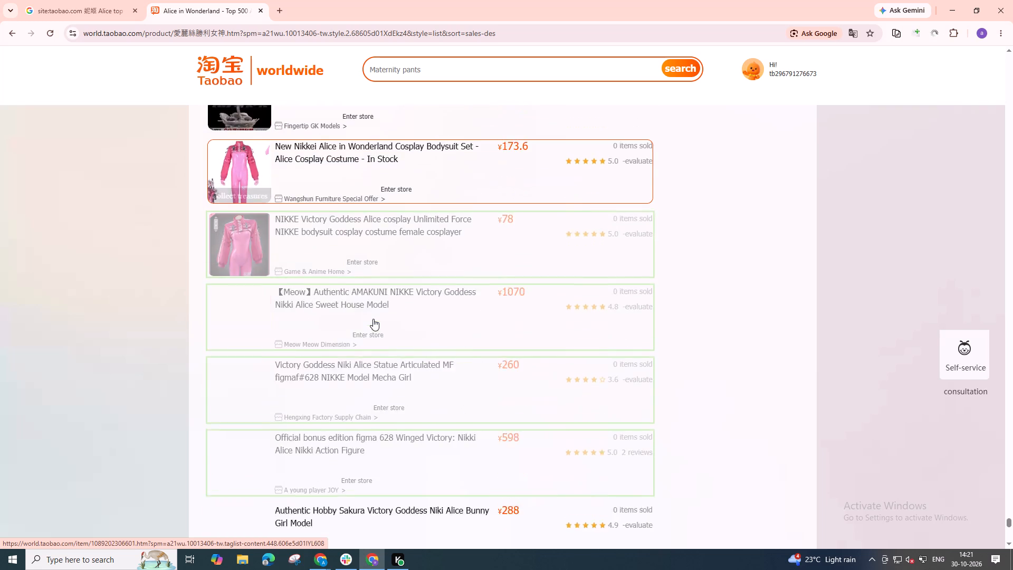
scroll(373, 319, "down", 3)
scroll(479, 297, "down", 5)
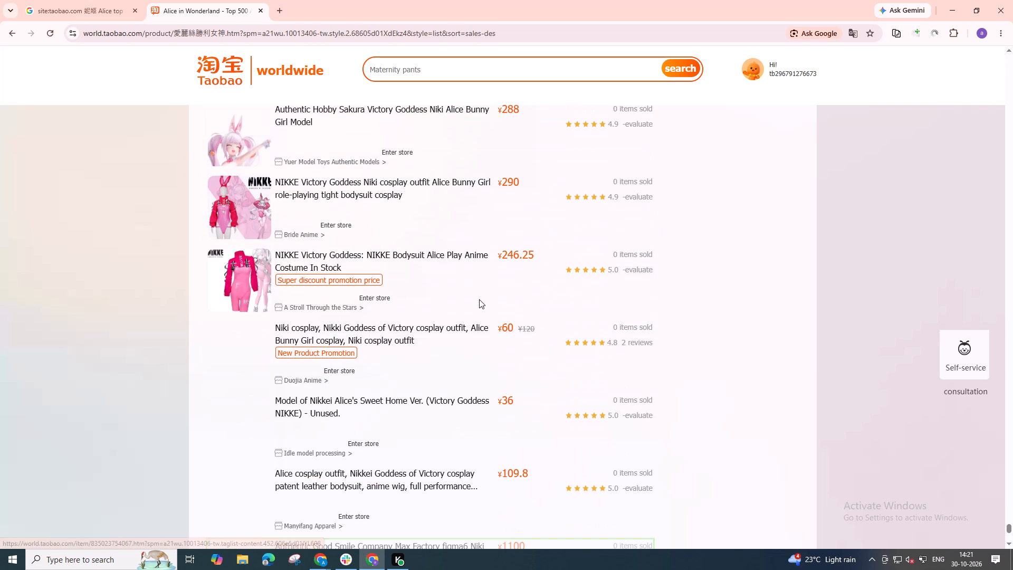
right_click(447, 259)
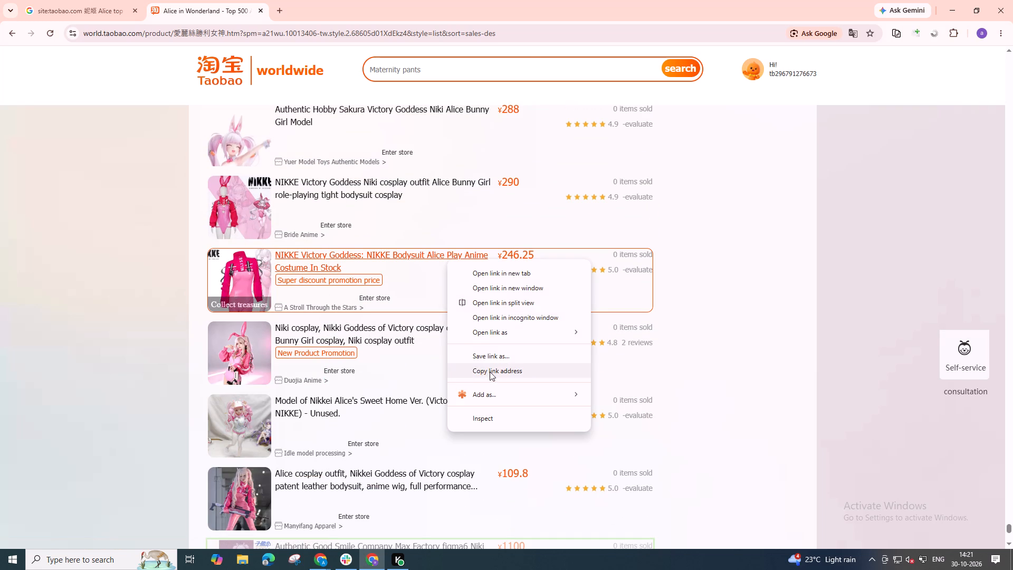
left_click(490, 372)
key("alt+Tab")
left_click(389, 0)
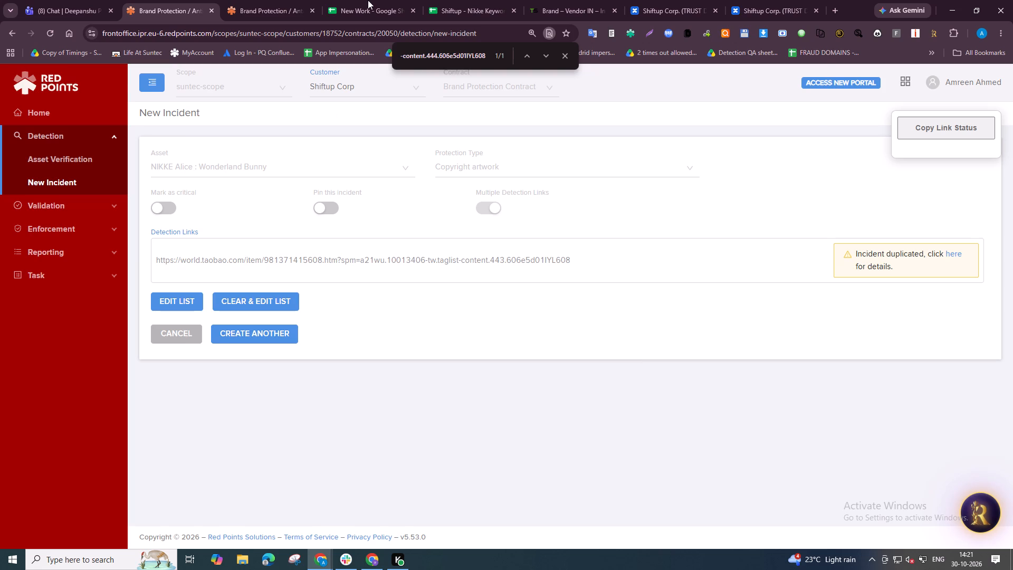
left_click(734, 320)
key("ctrl+v")
left_click(733, 376)
Copy the link of Idle model processing's Alice Sweet Home Ver. model from Taobao into cell H27780 of New Work.
key("alt+Tab")
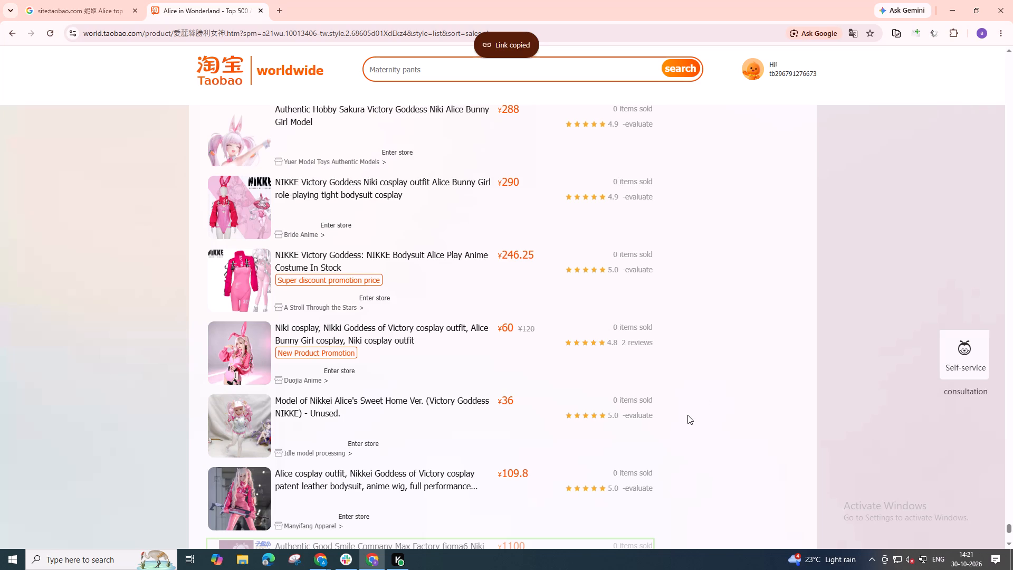
scroll(600, 423, "down", 3)
right_click(313, 247)
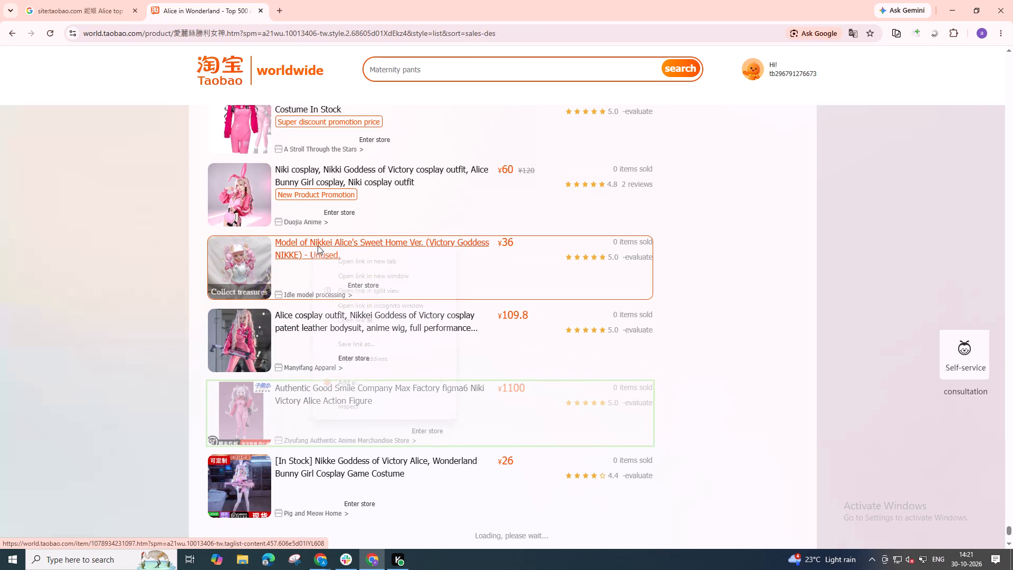
left_click(373, 357)
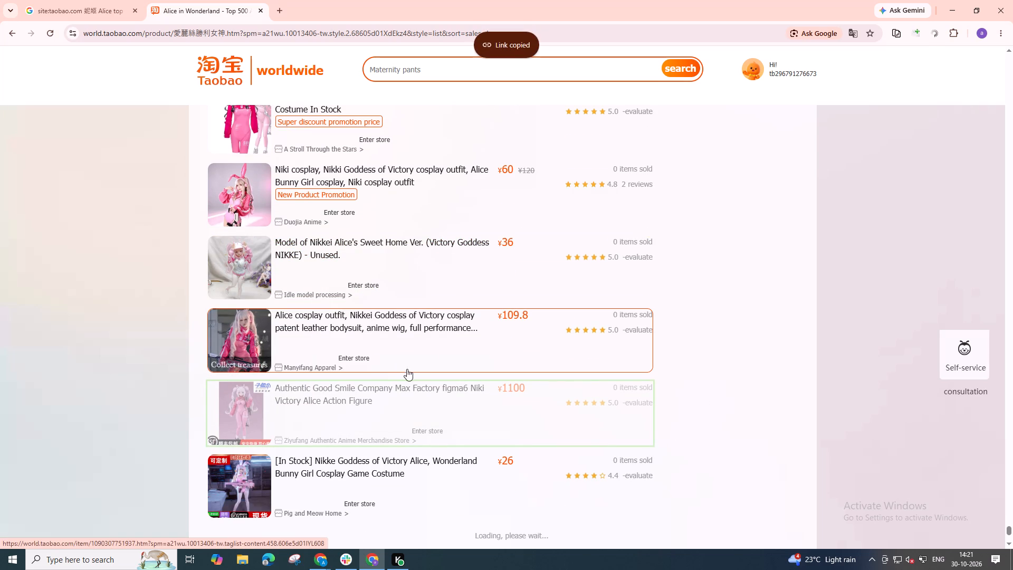
key("alt+Tab")
left_click(729, 327)
key("ctrl+v")
Copy the link of PQ Tang Authentic Models' AMAKUNI HJ Alice Sweet Home Limited Edition into cell H27781 of New Work.
key("alt+Tab")
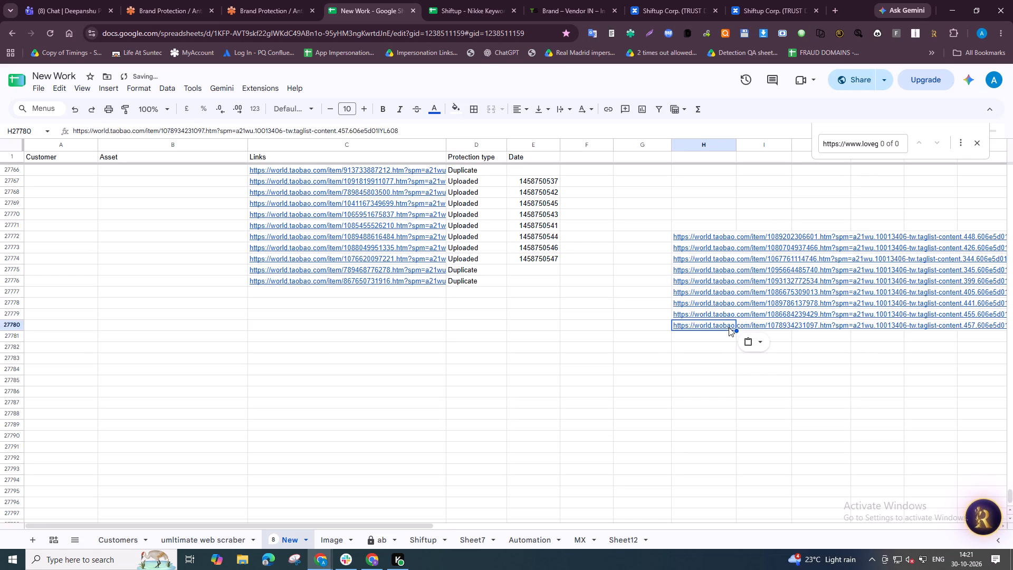
scroll(489, 366, "down", 6)
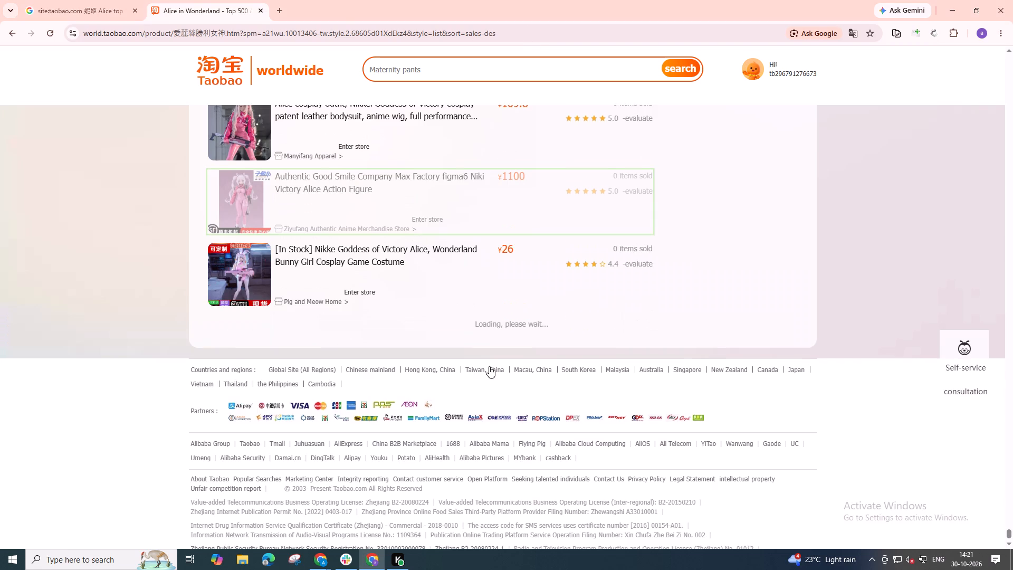
scroll(543, 355, "down", 3)
scroll(545, 355, "up", 2)
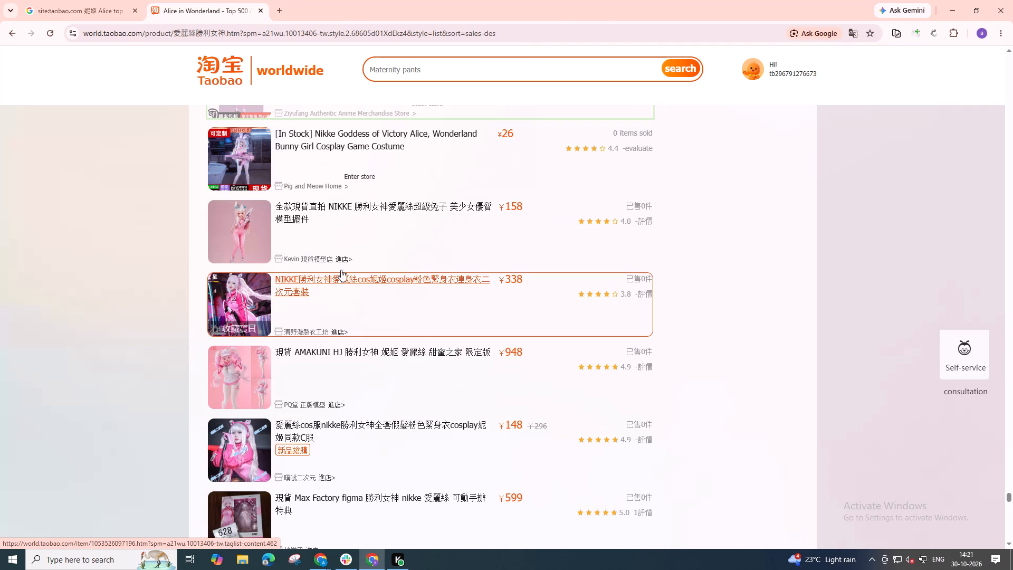
scroll(678, 284, "down", 3)
right_click(426, 195)
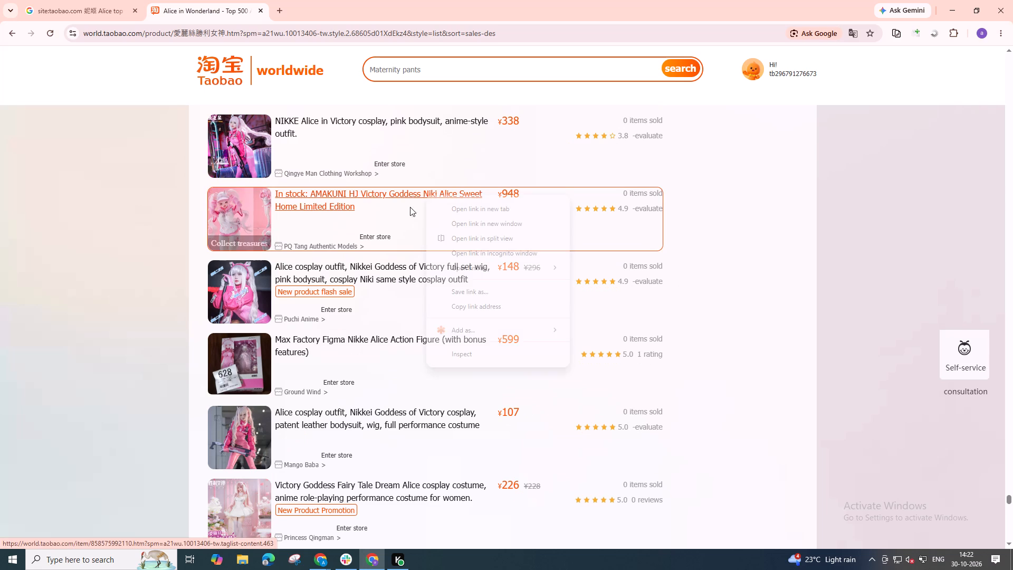
left_click(475, 308)
key("alt+Tab")
left_click(704, 340)
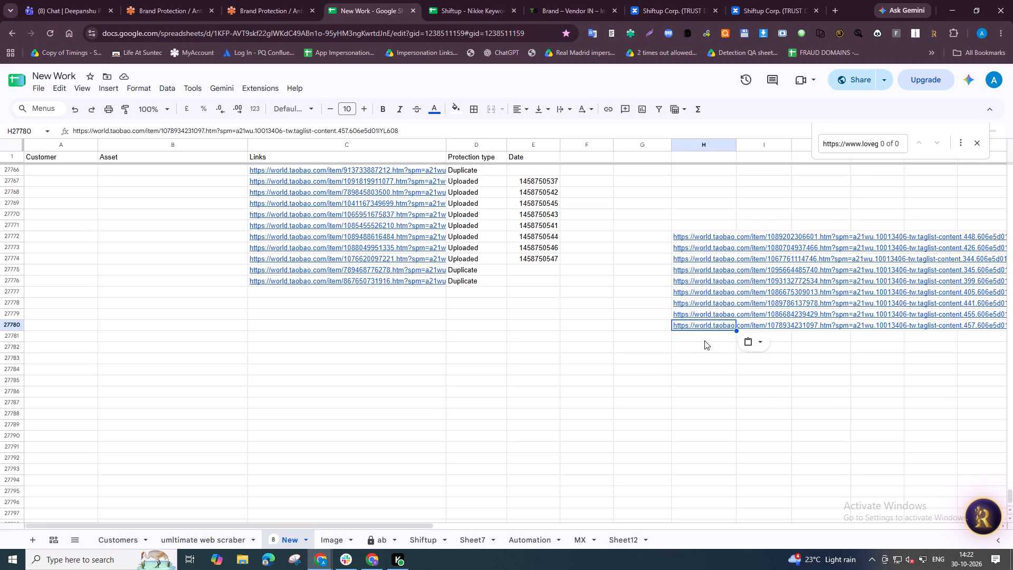
key("ctrl+v")
Copy the link of Yamada Creativity's Max Factory figma Alice finished model into cell C27782 of New Work.
key("alt+Tab")
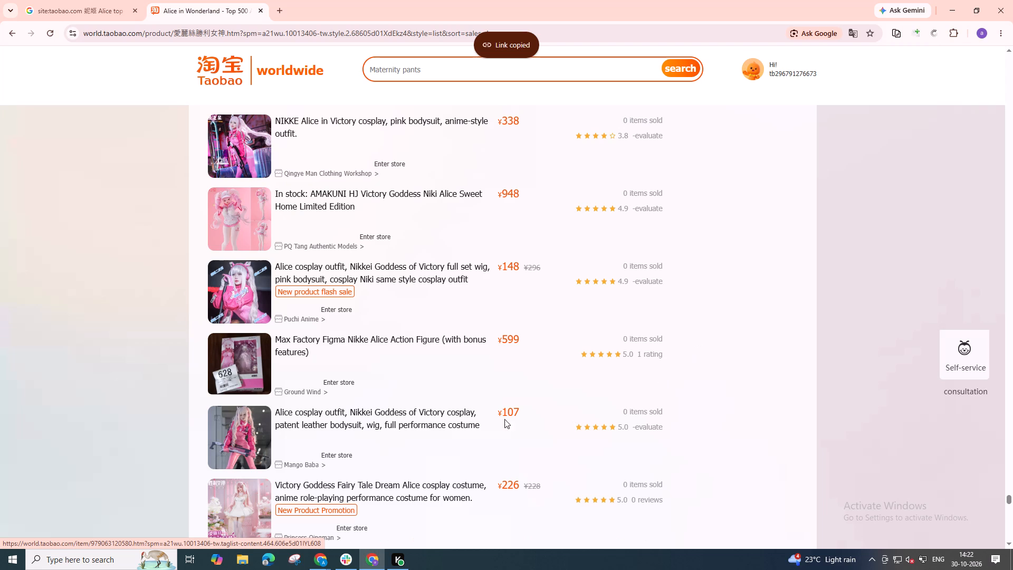
scroll(155, 353, "down", 6)
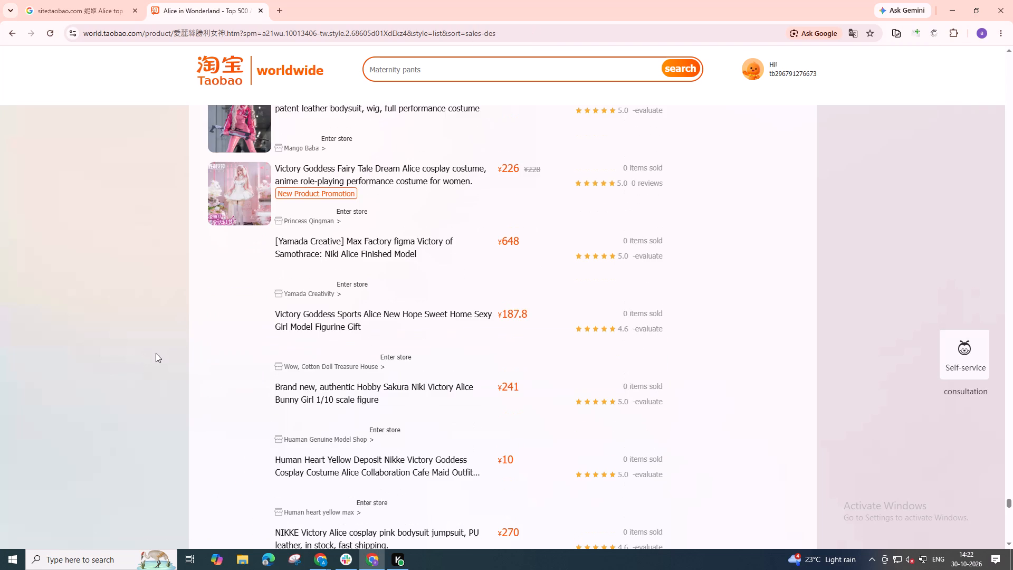
right_click(399, 256)
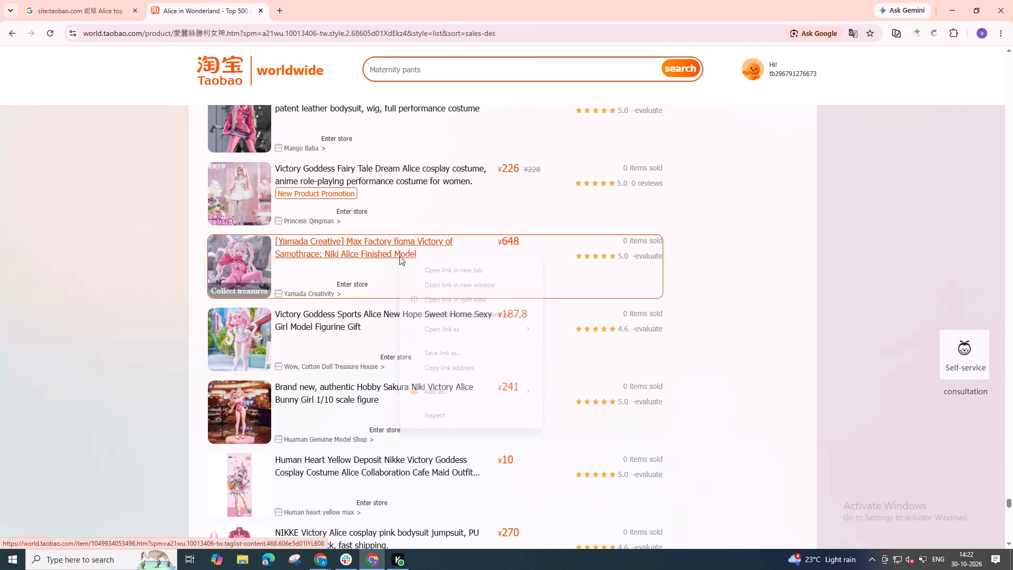
left_click(487, 366)
key("alt+Tab")
left_click(379, 352)
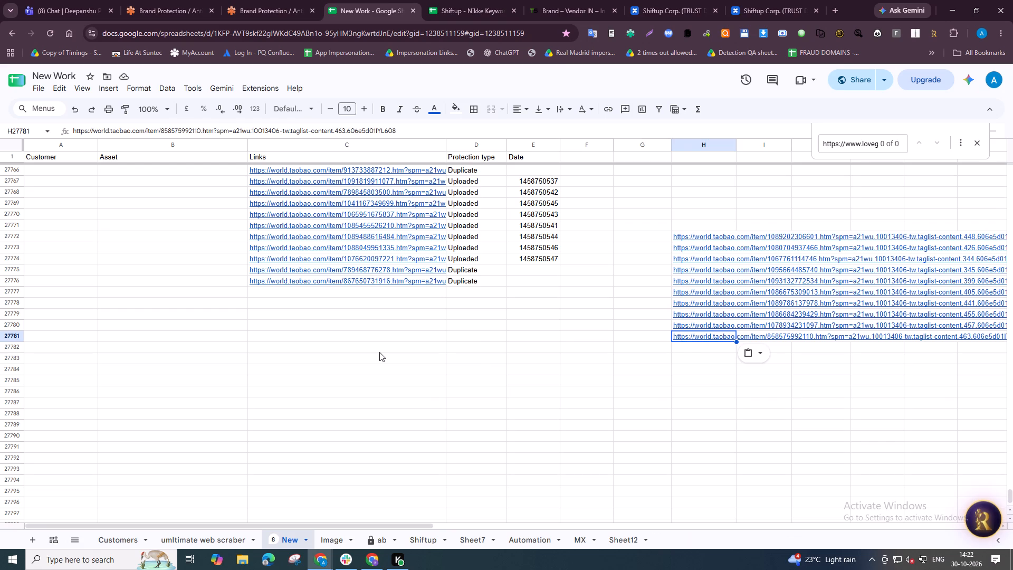
key("ctrl+v")
Copy the link of Wow, Cotton Doll Treasure House's Sports Alice New Hope Sweet Home figurine into cell C27786 of New Work.
key("alt+Tab")
right_click(351, 330)
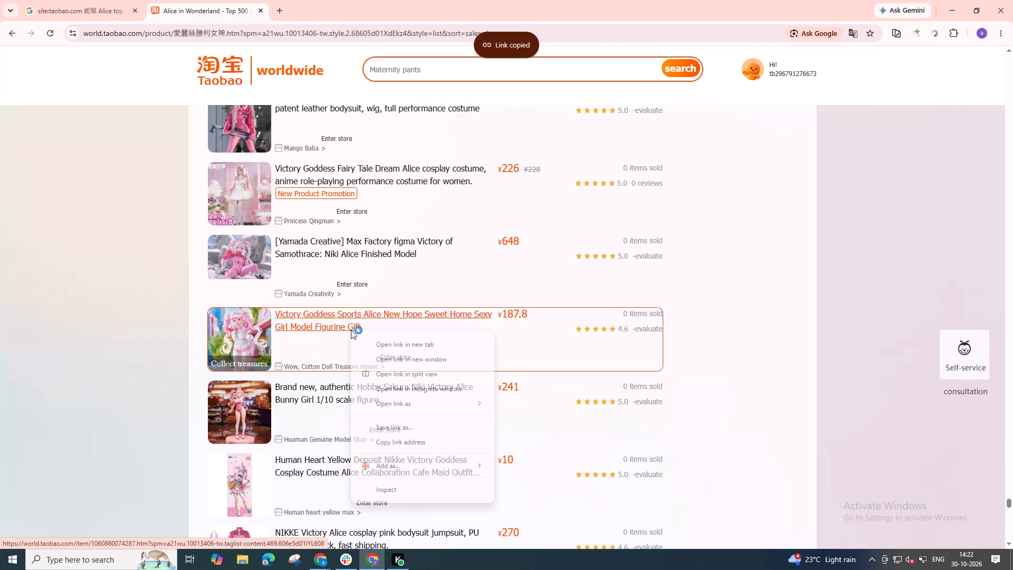
left_click(419, 441)
key("alt+Tab")
left_click(406, 393)
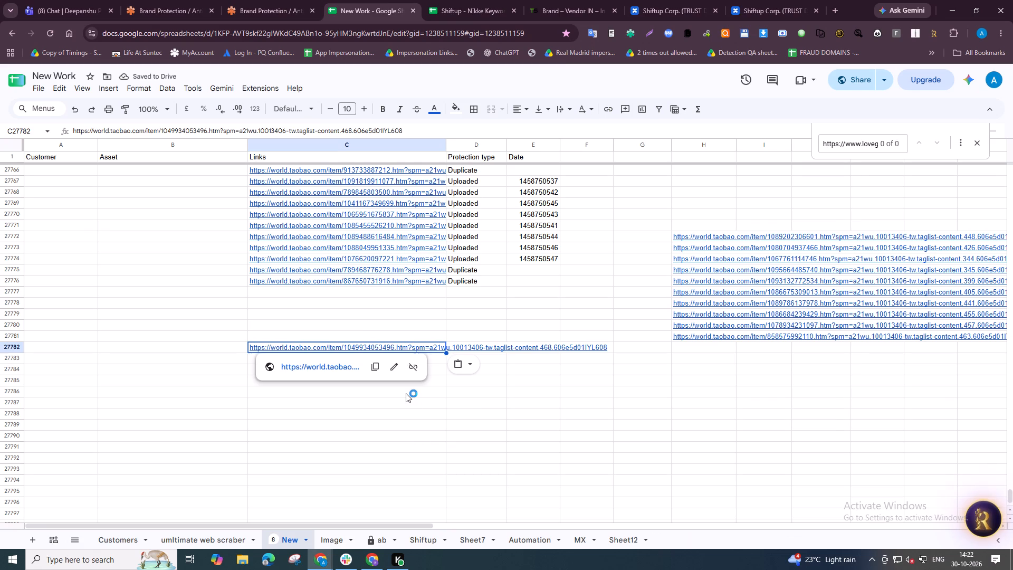
key("ctrl+v")
Copy the link of Liangshe Selected Shops' pink Alice cosplay bodysuit jumpsuit into cell H27782 of New Work.
key("alt+Tab")
scroll(433, 346, "down", 5)
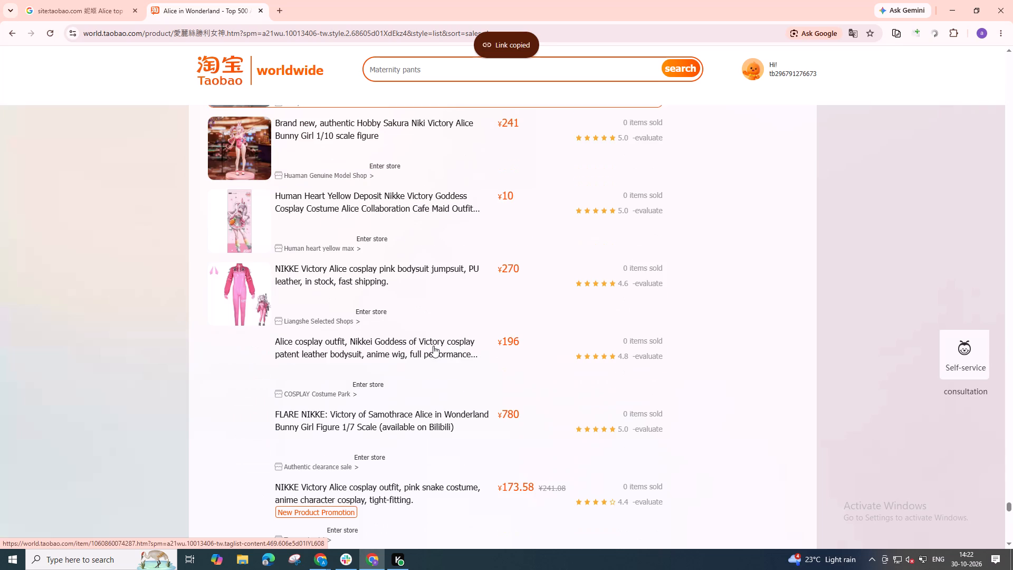
right_click(376, 284)
left_click(444, 391)
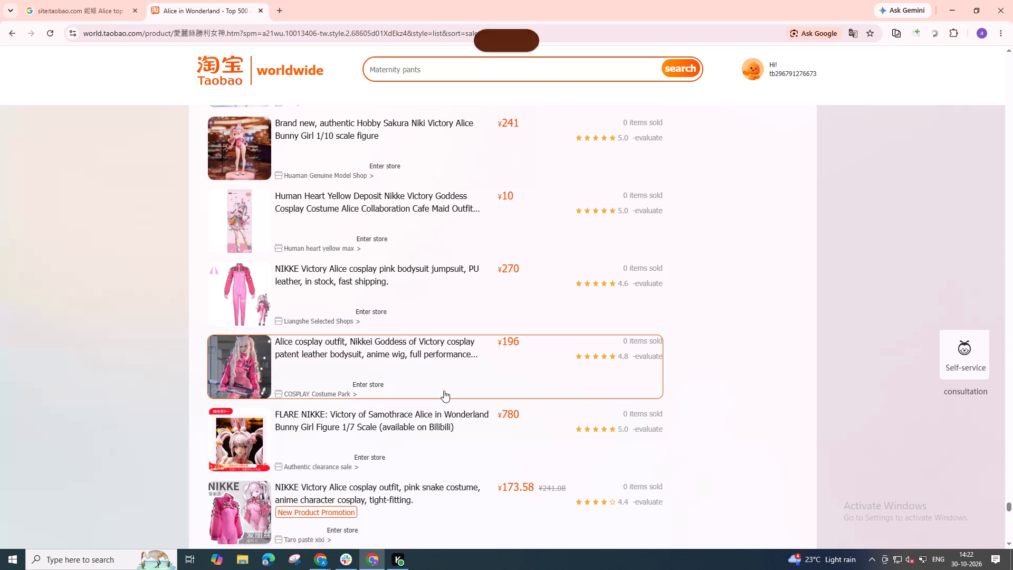
key("alt+Tab")
left_click(723, 351)
key("ctrl+v")
Copy the link of Taro paste xixi's NIKKE Victory Alice cosplay outfit into cell H27785 of New Work.
key("alt+Tab")
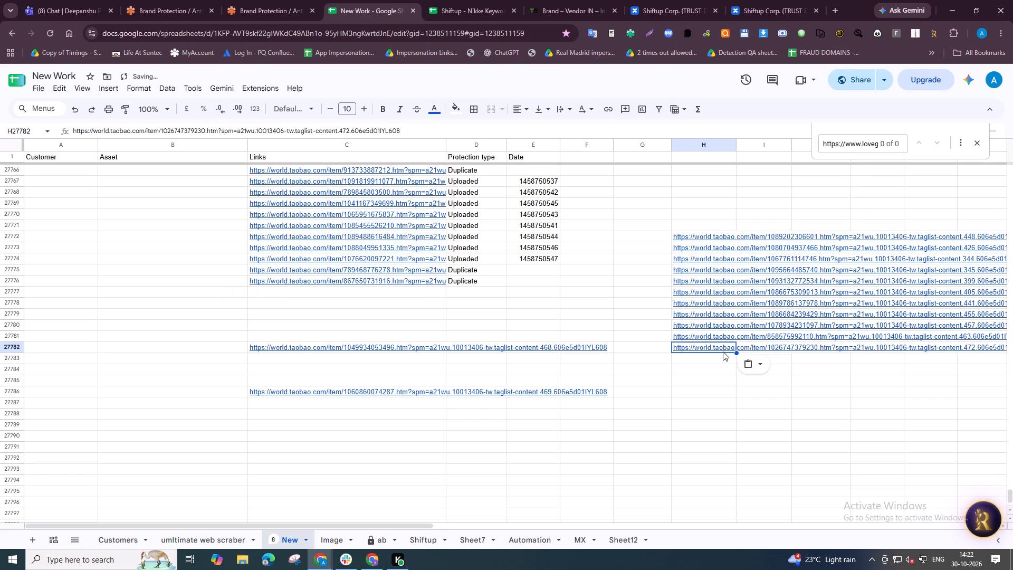
scroll(532, 371, "down", 4)
right_click(395, 287)
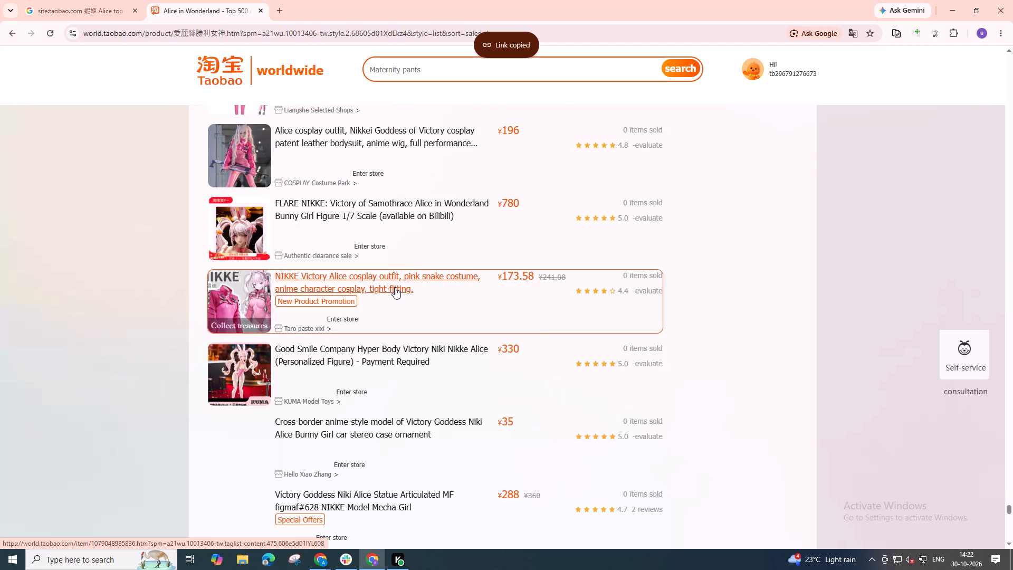
left_click(483, 400)
key("alt+Tab")
left_click(715, 376)
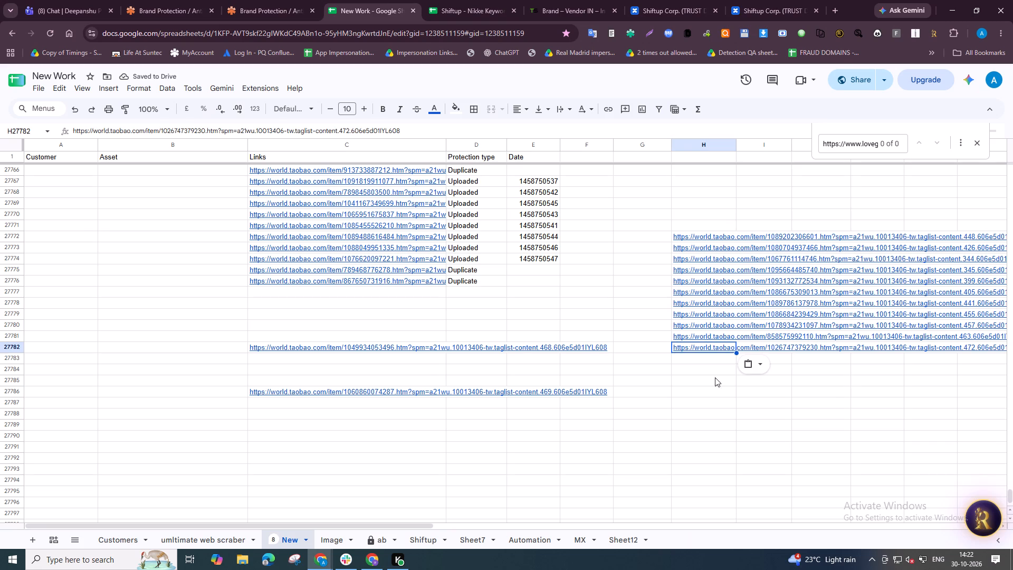
key("ctrl+v")
Copy the link of Aze Anime's articulated Alice figma #628 model into cell C27784 of New Work.
key("alt+Tab")
scroll(463, 377, "down", 4)
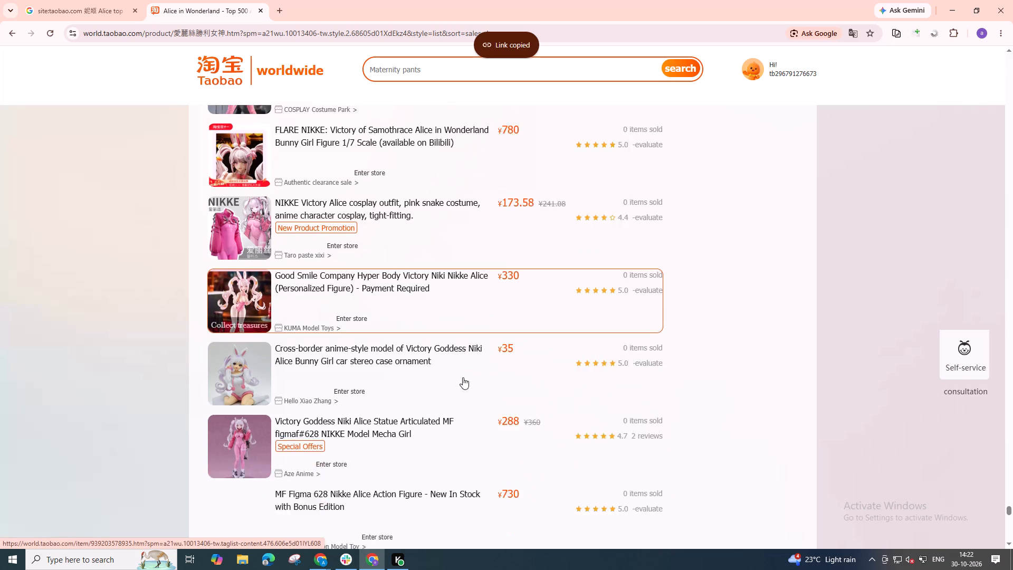
right_click(381, 288)
left_click(430, 398)
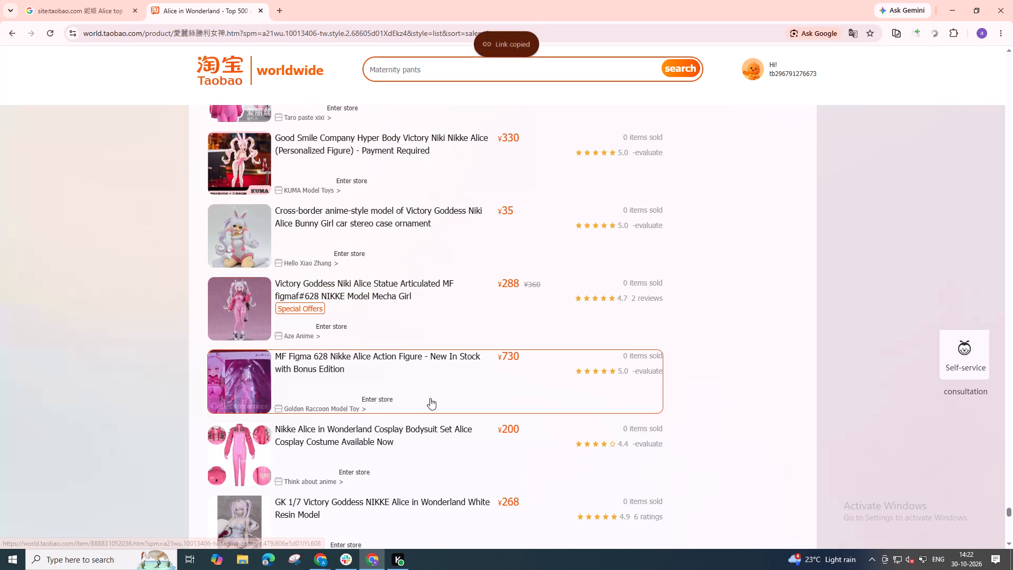
key("alt+Tab")
left_click(422, 375)
key("ctrl+v")
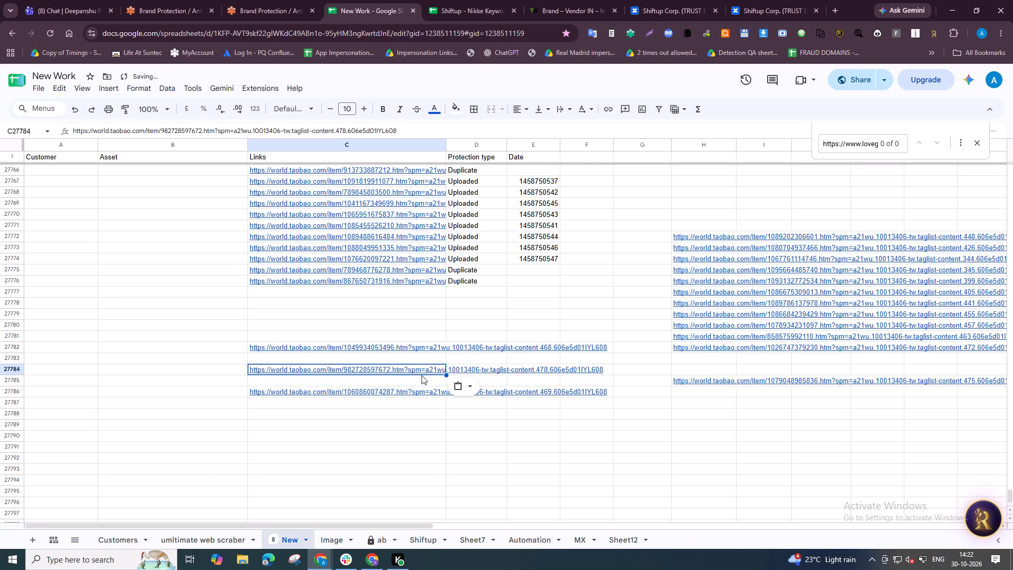
Copy the link of Golden Raccoon Model Toy's MF Figma 628 Nikke Alice action figure into cell C27785 of New Work.
key("alt+Tab")
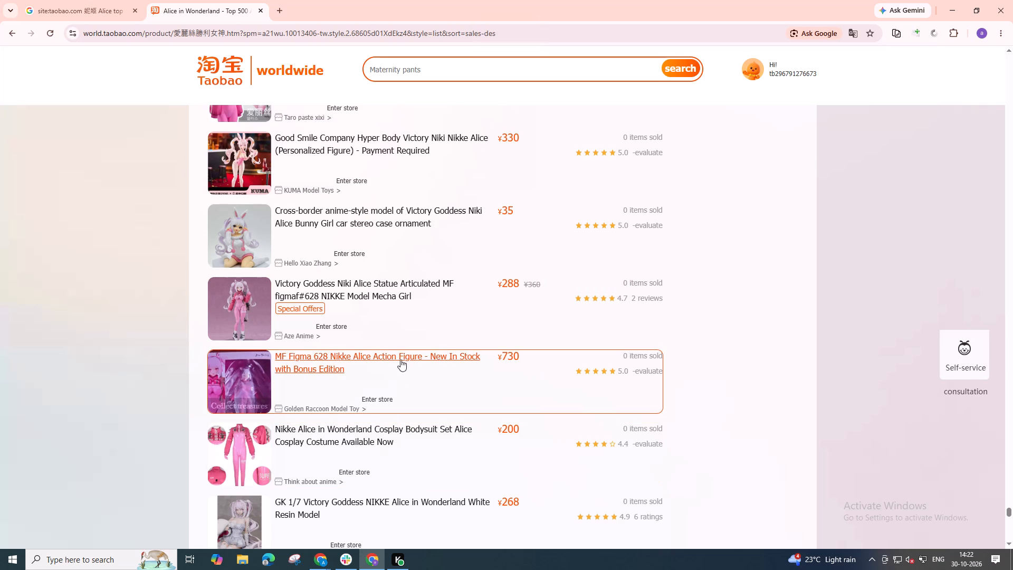
right_click(395, 358)
left_click(446, 464)
key("alt+Tab")
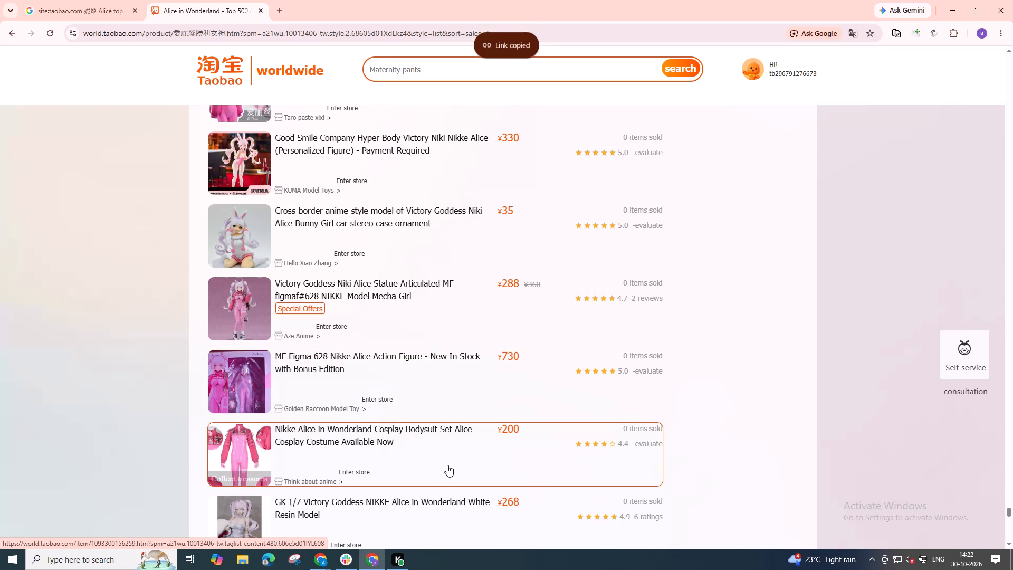
left_click(417, 381)
key("ctrl+v")
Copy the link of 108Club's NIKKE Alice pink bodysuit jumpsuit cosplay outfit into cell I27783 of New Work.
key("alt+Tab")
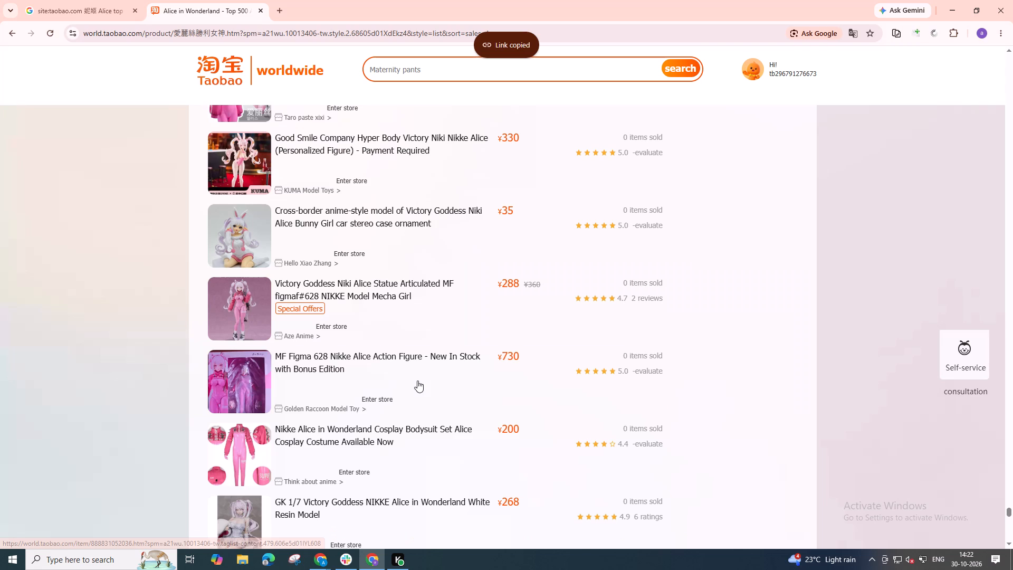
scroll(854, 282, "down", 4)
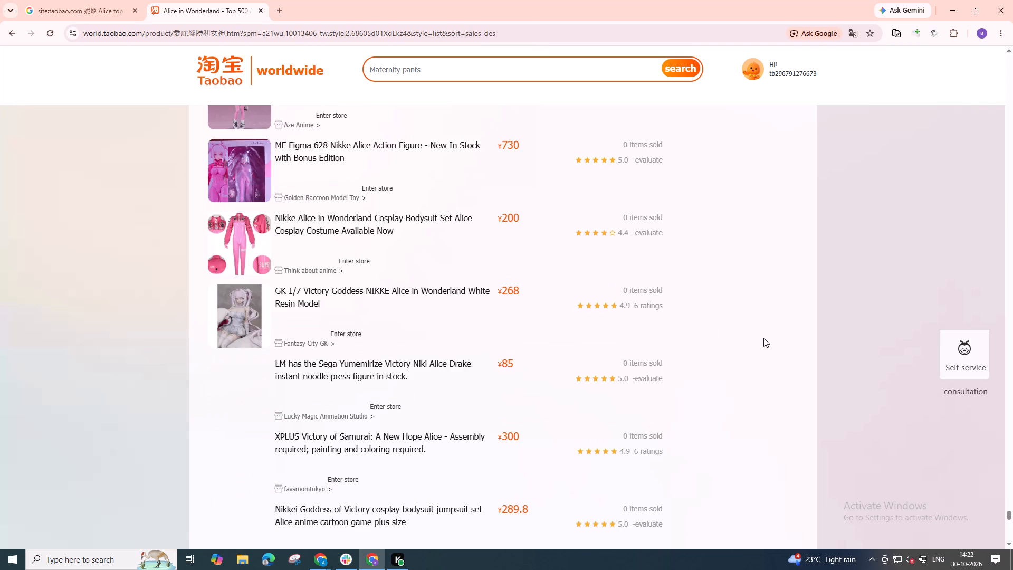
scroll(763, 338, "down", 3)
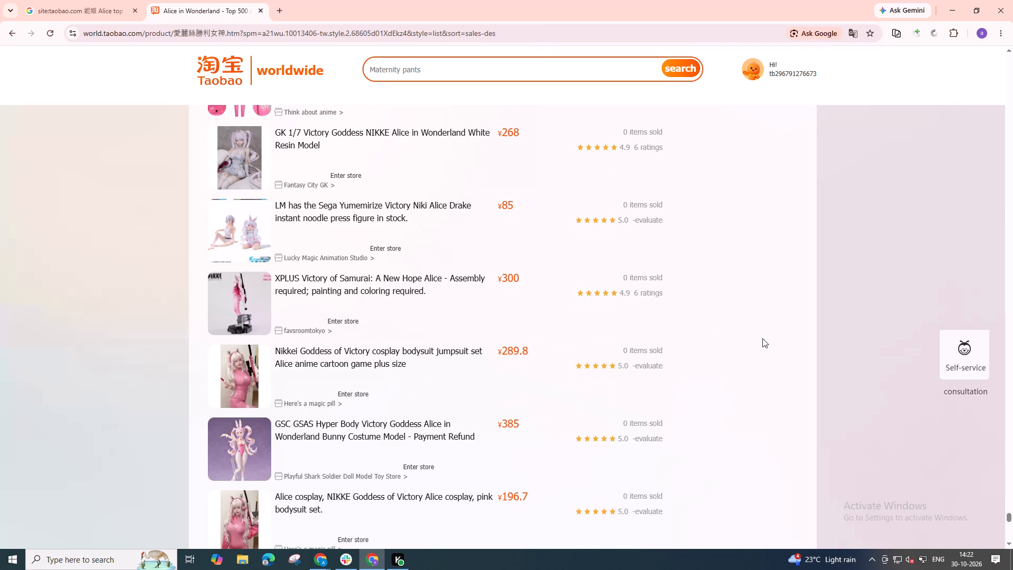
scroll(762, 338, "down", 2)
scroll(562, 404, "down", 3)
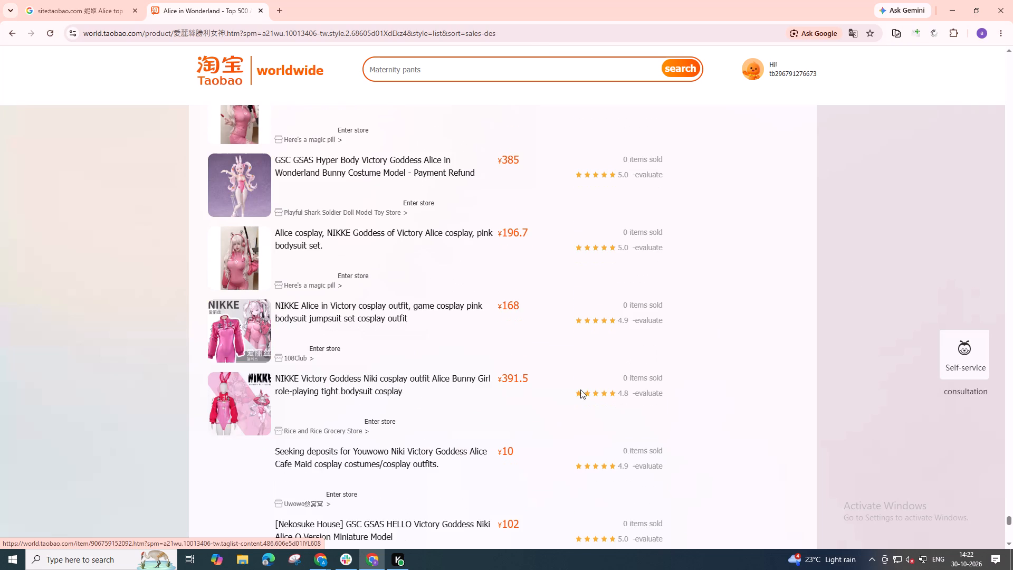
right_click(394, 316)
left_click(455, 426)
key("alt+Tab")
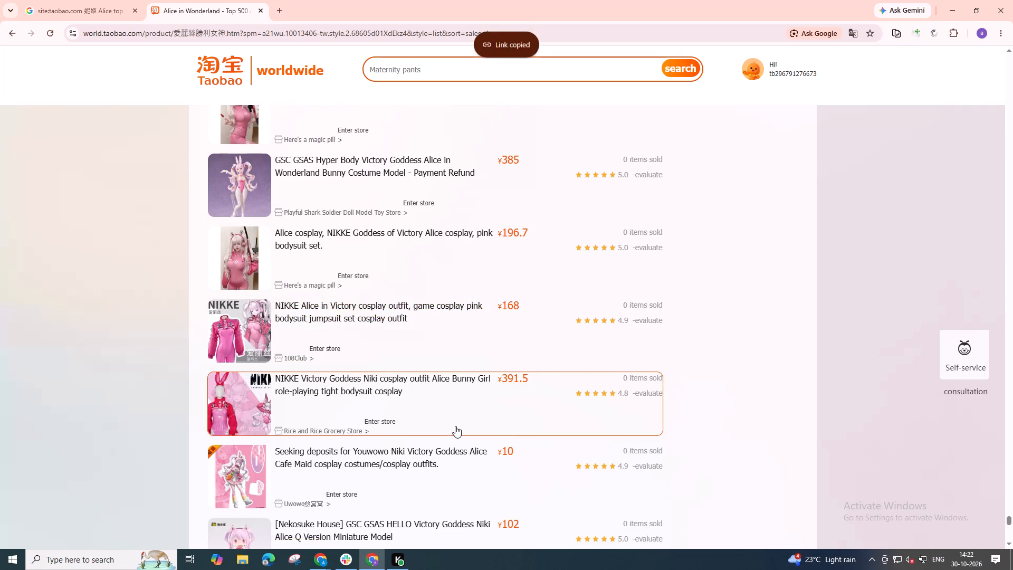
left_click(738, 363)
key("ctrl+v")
Copy the link of MaosouHouse Cat Shou House's GSC GSAS HELLO Alice Q Version miniature model into cell C27783 of New Work.
key("alt+Tab")
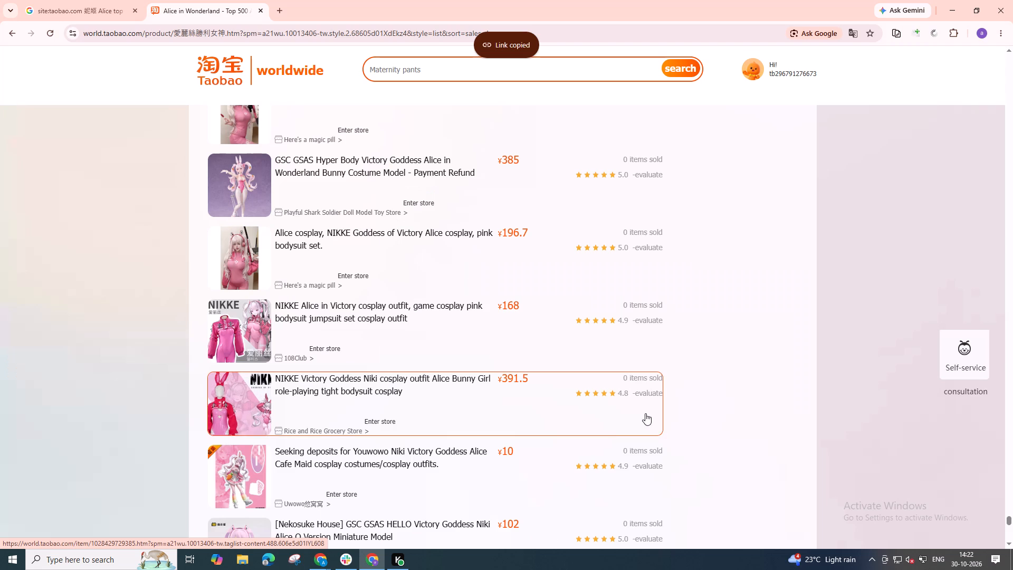
scroll(603, 426, "down", 5)
right_click(365, 271)
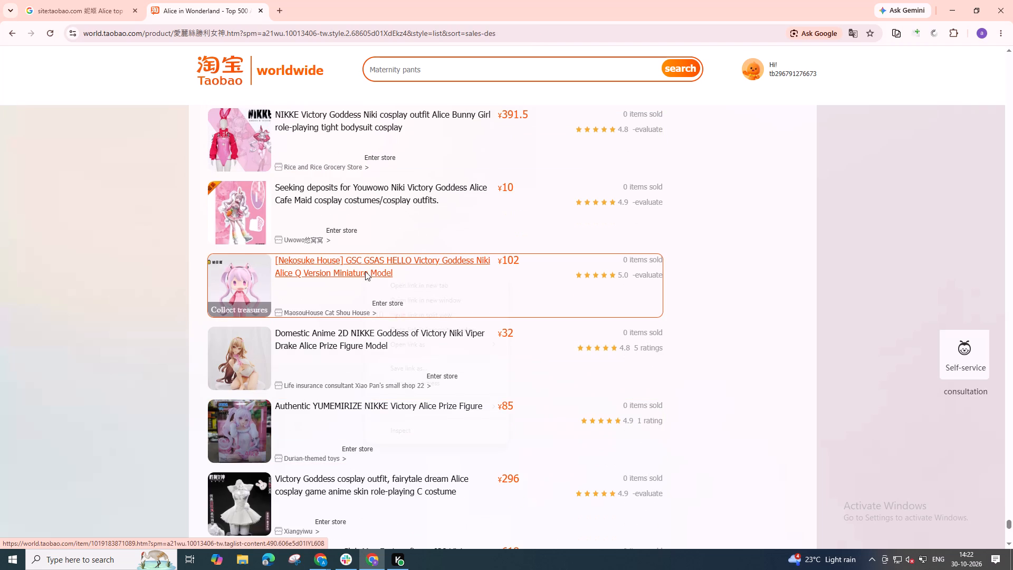
left_click(425, 387)
key("alt+Tab")
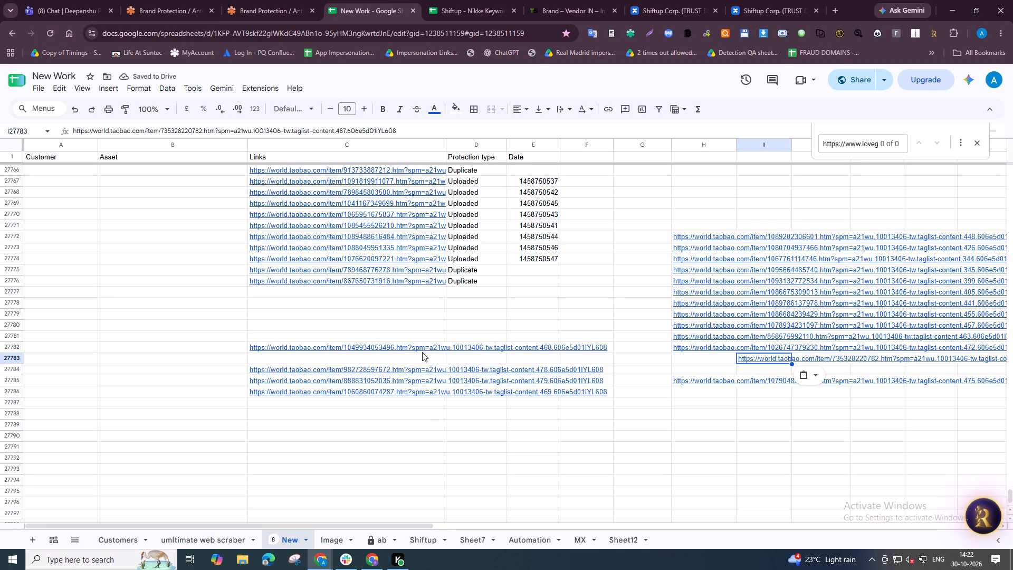
left_click(424, 359)
key("ctrl+v")
left_click(425, 359)
key("alt+Tab")
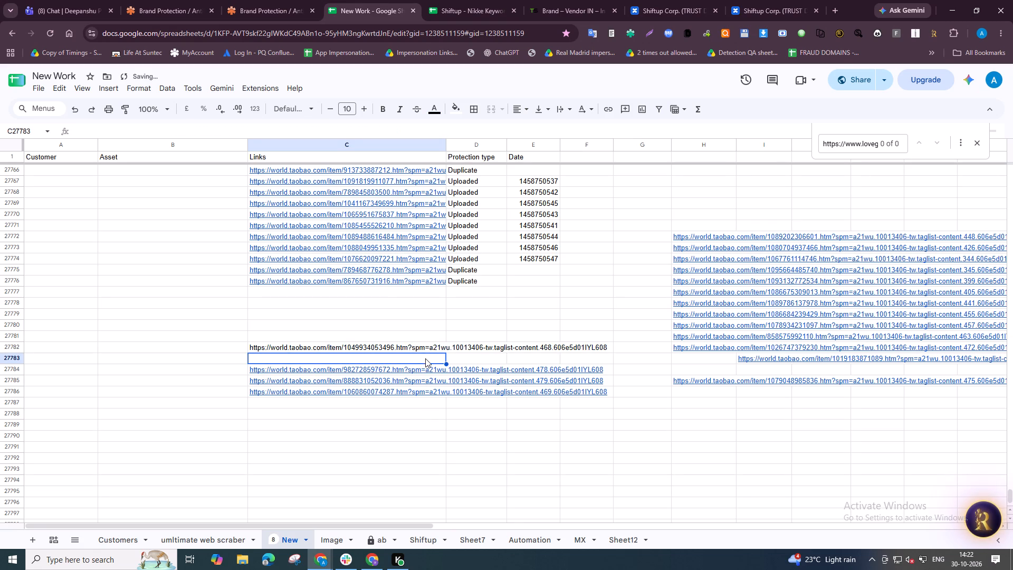
right_click(378, 274)
left_click(450, 383)
key("alt+Tab")
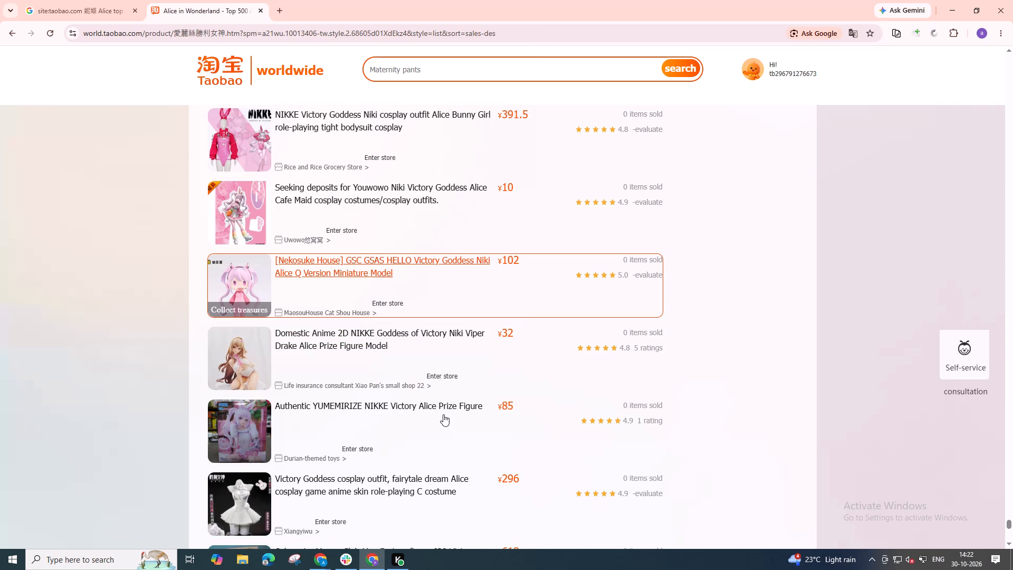
key("ctrl+v")
Set the asset of the Red Points new incident for Shiftup Corp to NIKKE Alice.
left_click(142, 0)
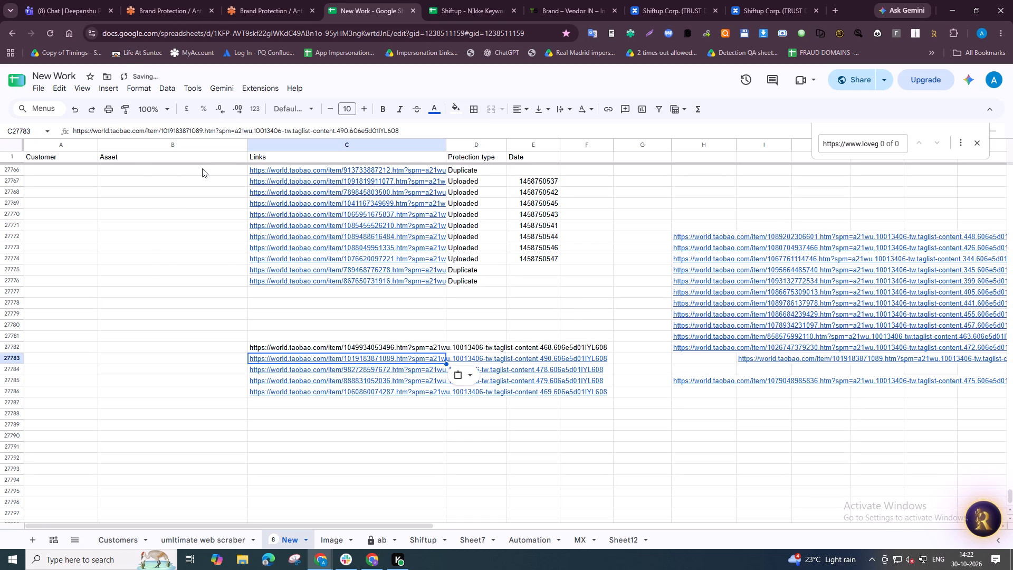
left_click(261, 303)
left_click(217, 165)
key("a")
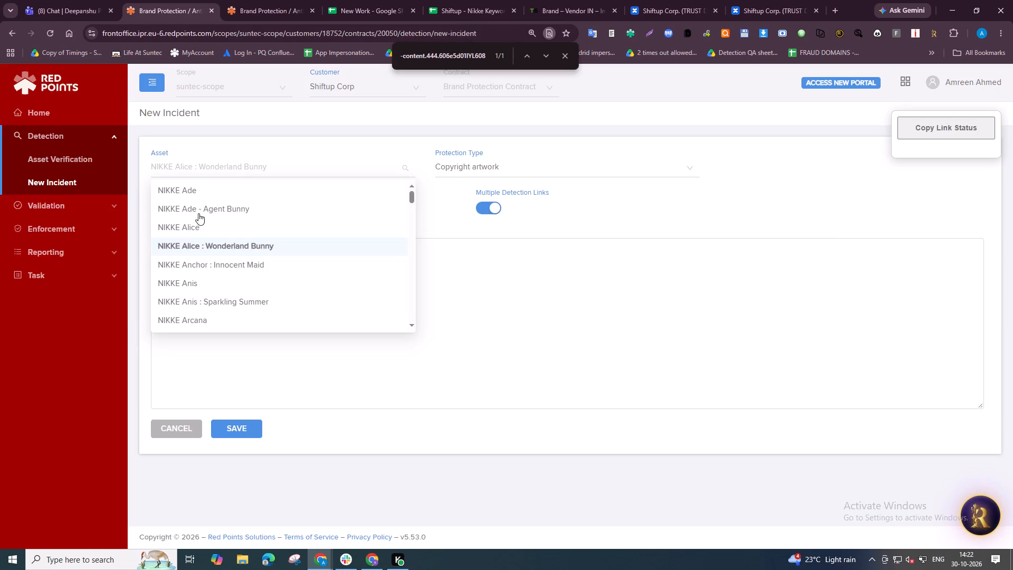
left_click(193, 224)
left_click(366, 0)
Copy the link of Sakurairo Manga Club's Max Factory figma 628 Alice figure into cell C27788 of New Work.
key("alt+Tab")
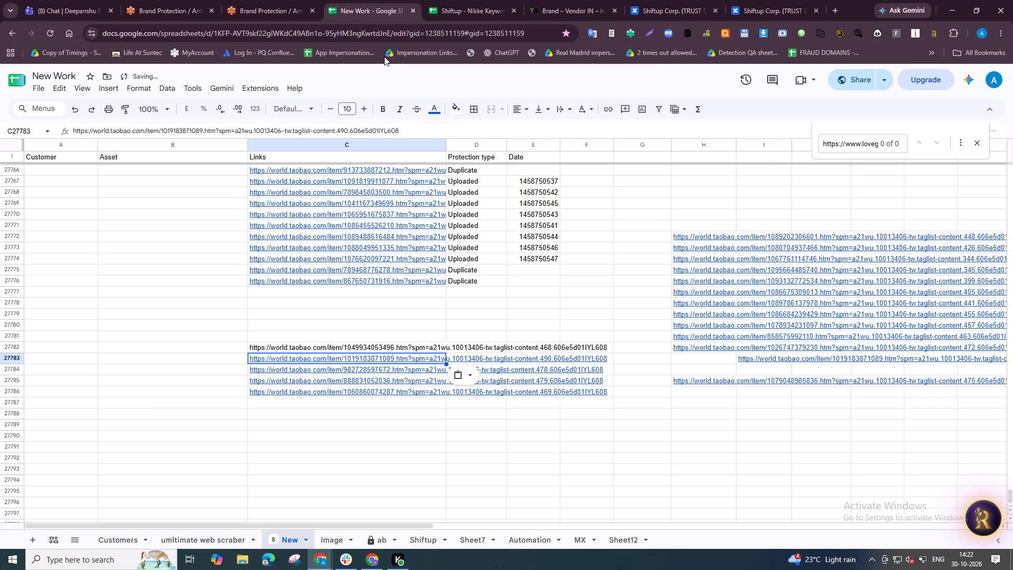
scroll(432, 357, "down", 5)
right_click(394, 296)
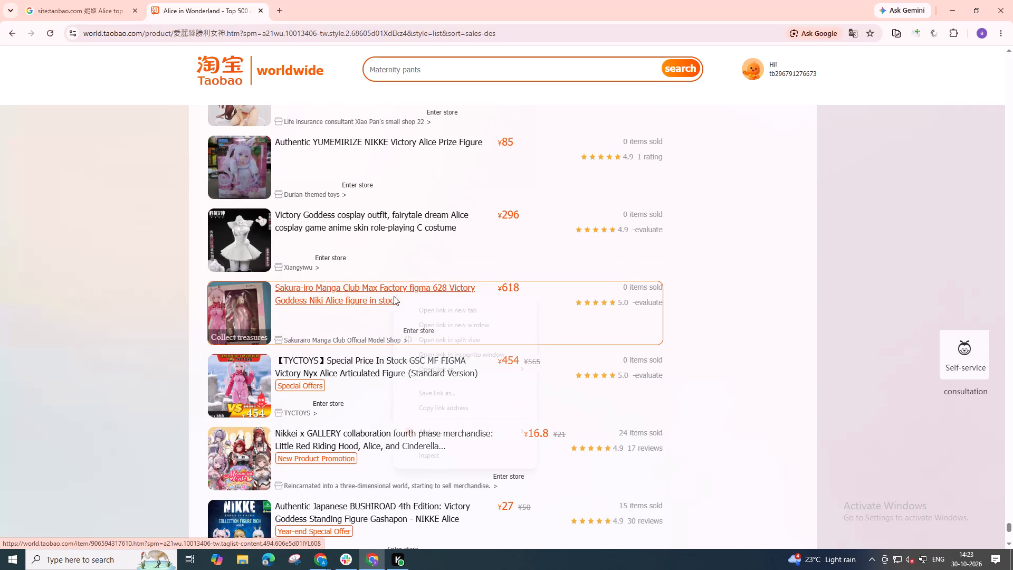
left_click(442, 410)
key("alt+Tab")
left_click(426, 417)
key("ctrl+v")
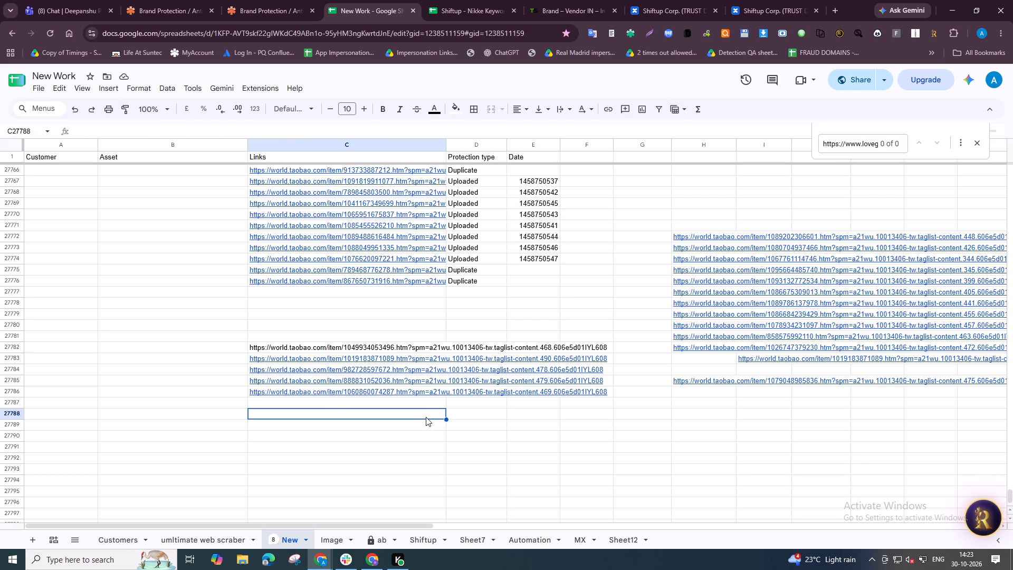
Copy the link of TYCTOYS' GSC MF FIGMA Alice articulated figure into cell C27787 of New Work.
key("alt+Tab")
right_click(373, 372)
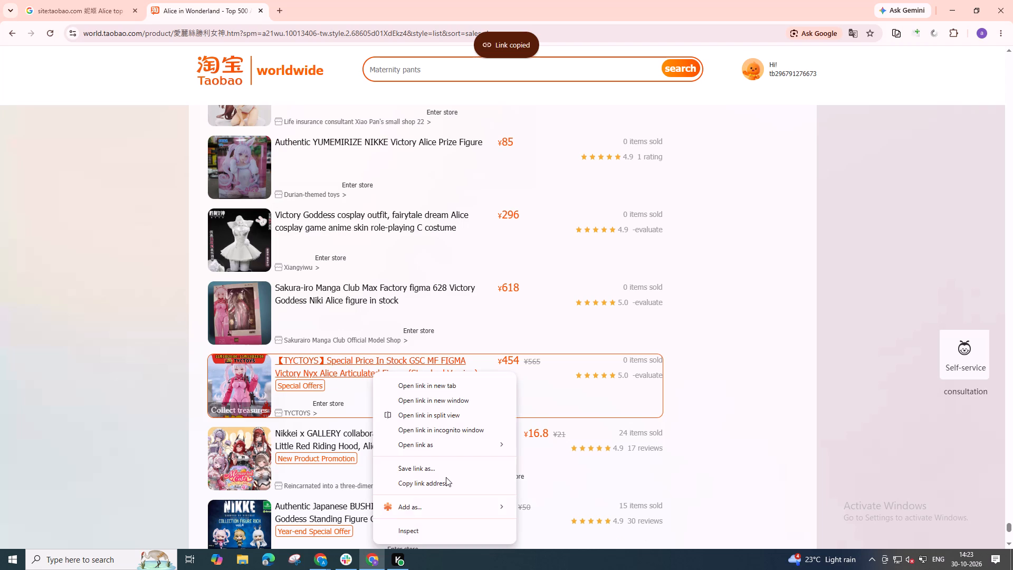
left_click(446, 478)
key("alt+Tab")
left_click(432, 403)
key("ctrl+v")
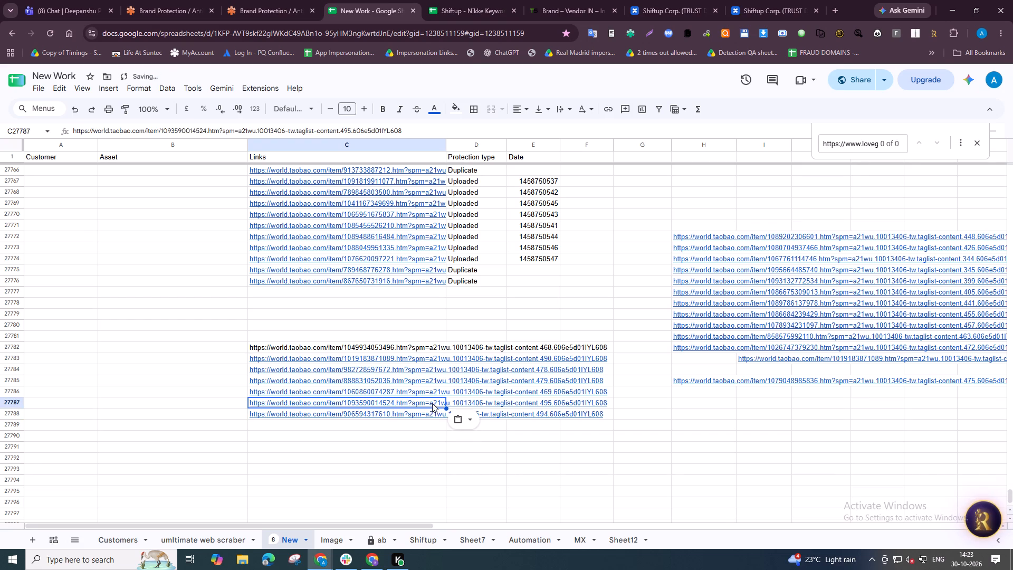
Copy the link of Tongmeng Animation Flagship Store's BUSHIROAD 4th Edition NIKKE Alice gashapon into cell C27791 of New Work.
key("alt+Tab")
scroll(438, 359, "down", 4)
right_click(428, 310)
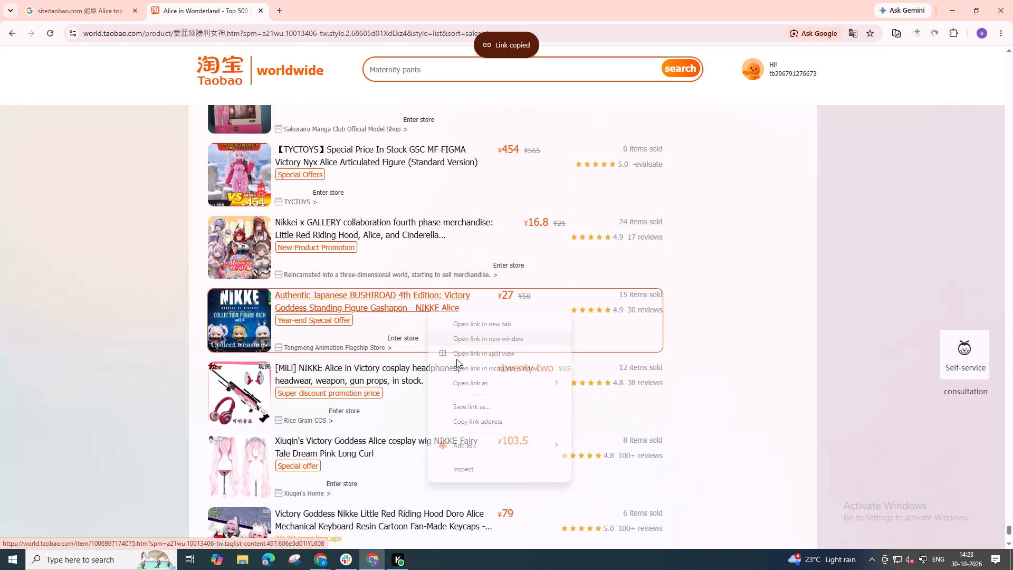
left_click(474, 422)
key("alt+Tab")
left_click(410, 445)
key("ctrl+v")
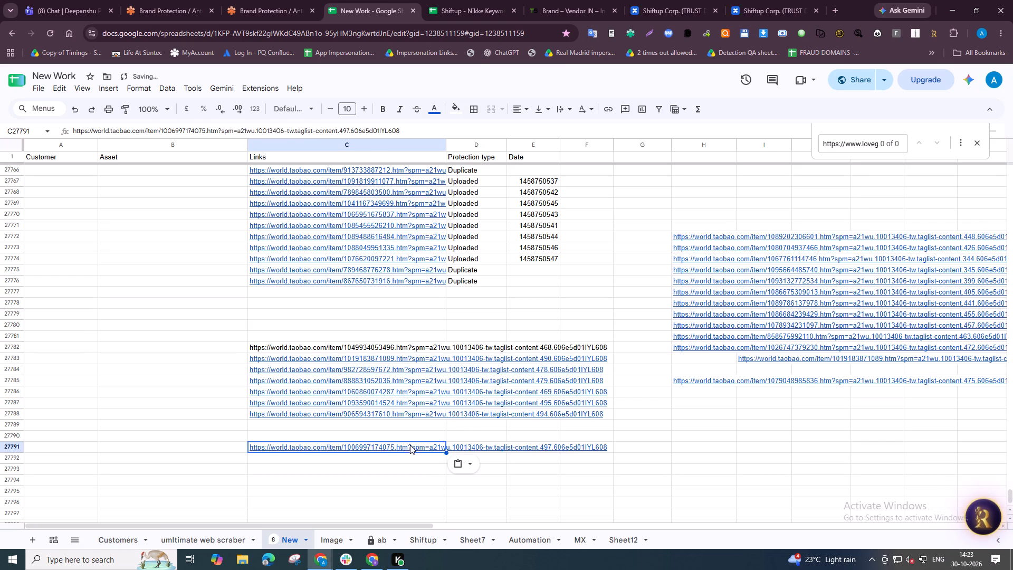
Copy the link of Tongmeng Animation Flagship Store's repeated BUSHIROAD 4th Edition gashapon listing into cell C27790 of New Work.
key("alt+Tab")
scroll(460, 341, "down", 7)
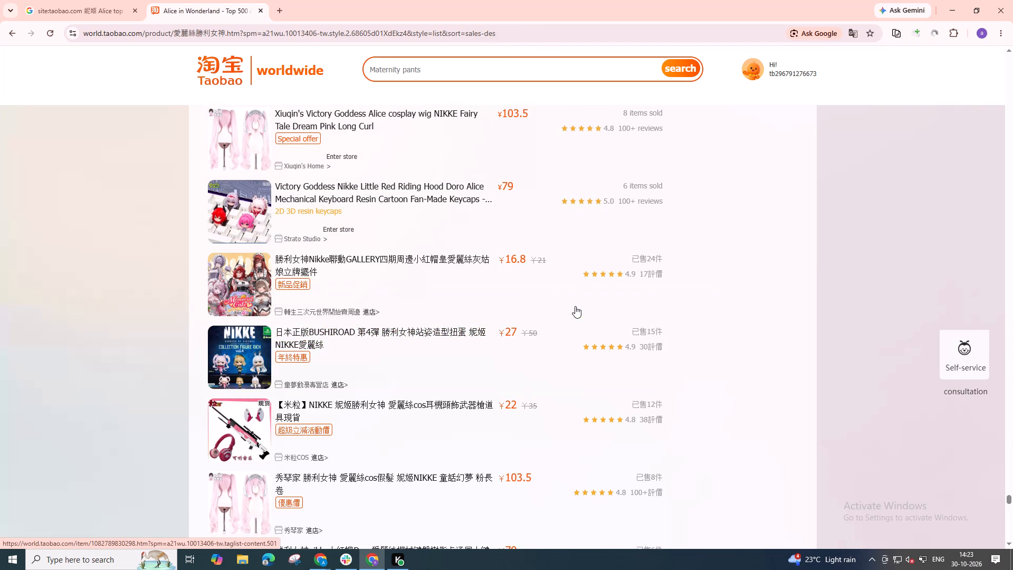
scroll(579, 305, "down", 5)
scroll(581, 306, "up", 2)
right_click(445, 183)
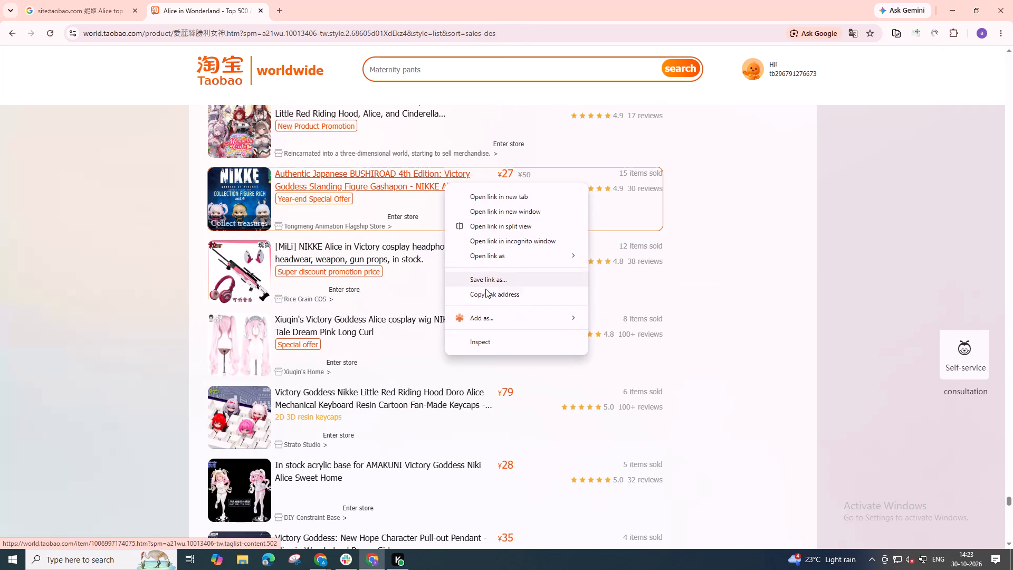
left_click(491, 299)
key("alt+Tab")
left_click(431, 432)
key("ctrl+v")
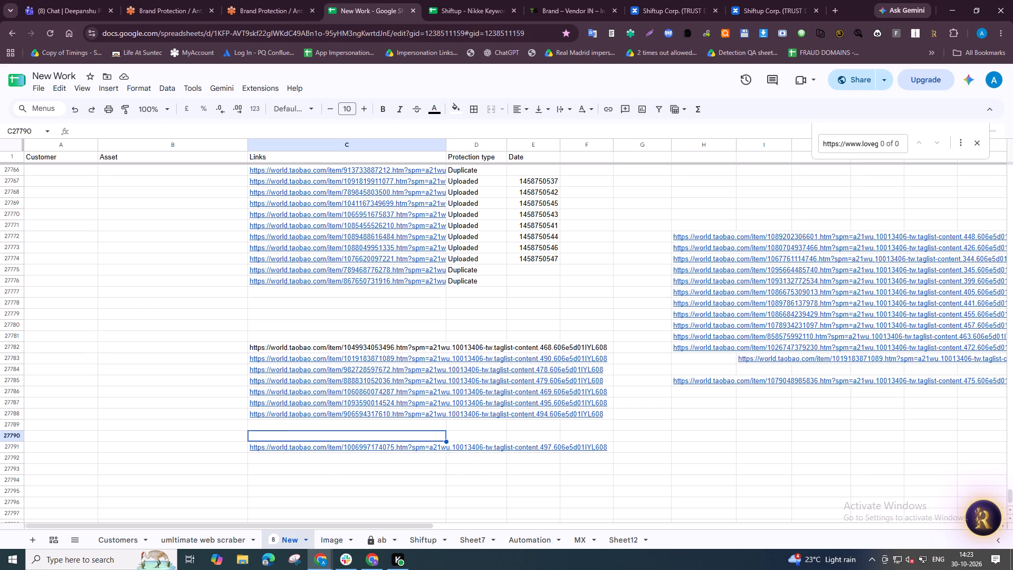
Copy the link of DIY Constraint Base's AMAKUNI Alice Sweet Home acrylic base into cell C27789 of New Work.
key("alt+Tab")
right_click(416, 467)
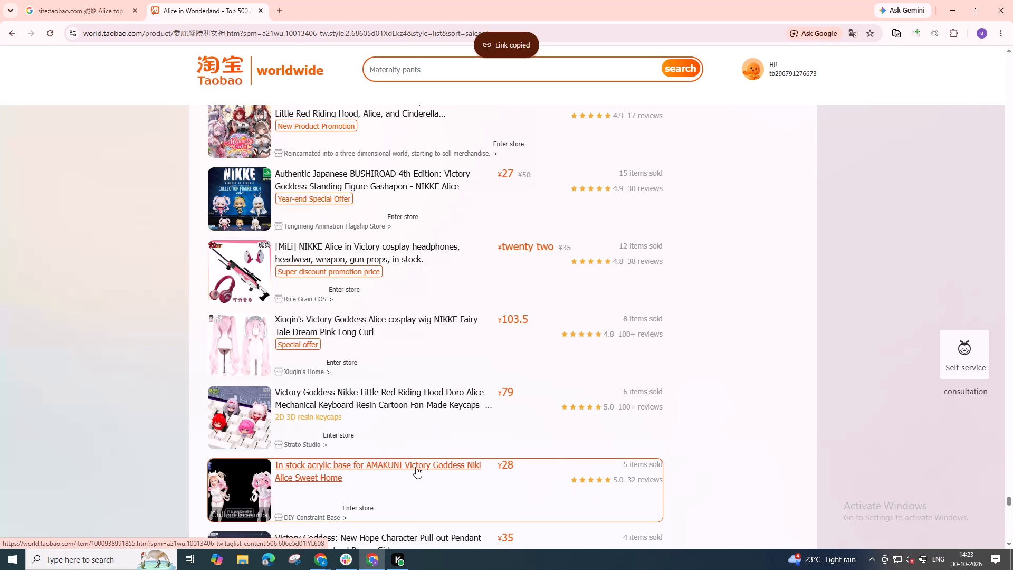
left_click(457, 404)
key("alt+Tab")
left_click(442, 427)
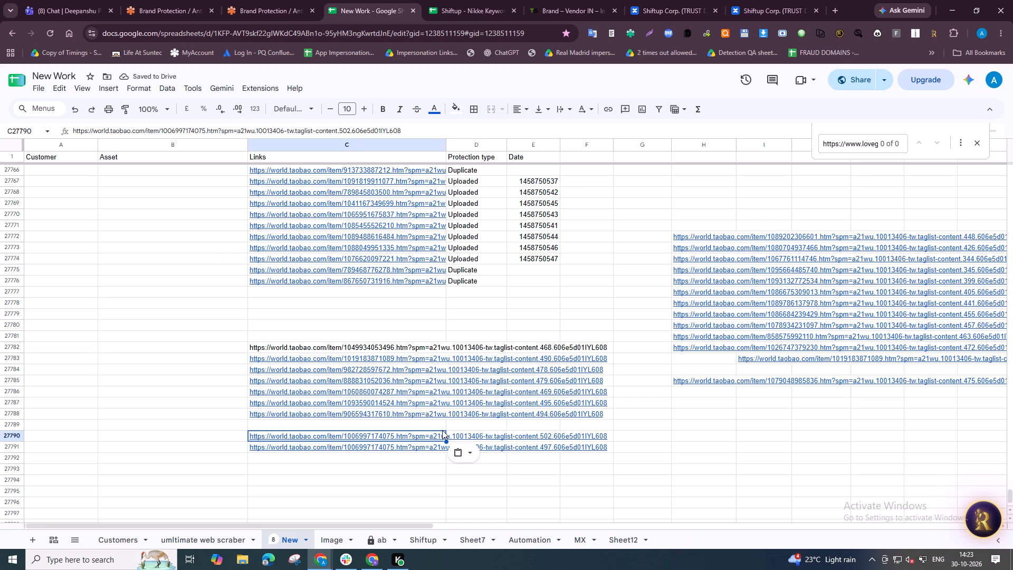
key("ctrl+v")
Copy the link of Spark Cosplay Shoe Store's Alice cosplay shoes and boots into cell C27792 of New Work.
key("alt+Tab")
scroll(450, 387, "down", 5)
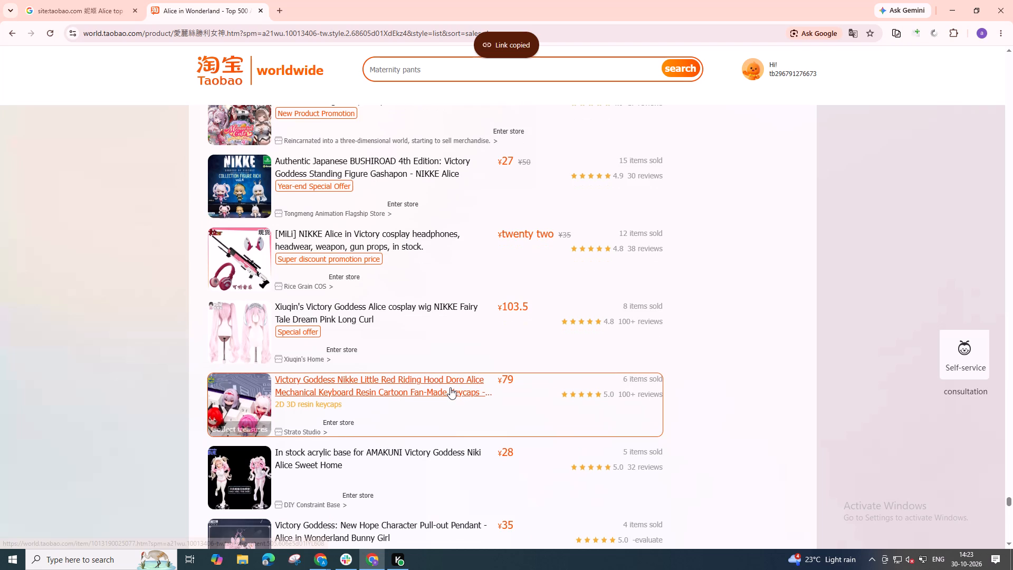
scroll(449, 386, "down", 4)
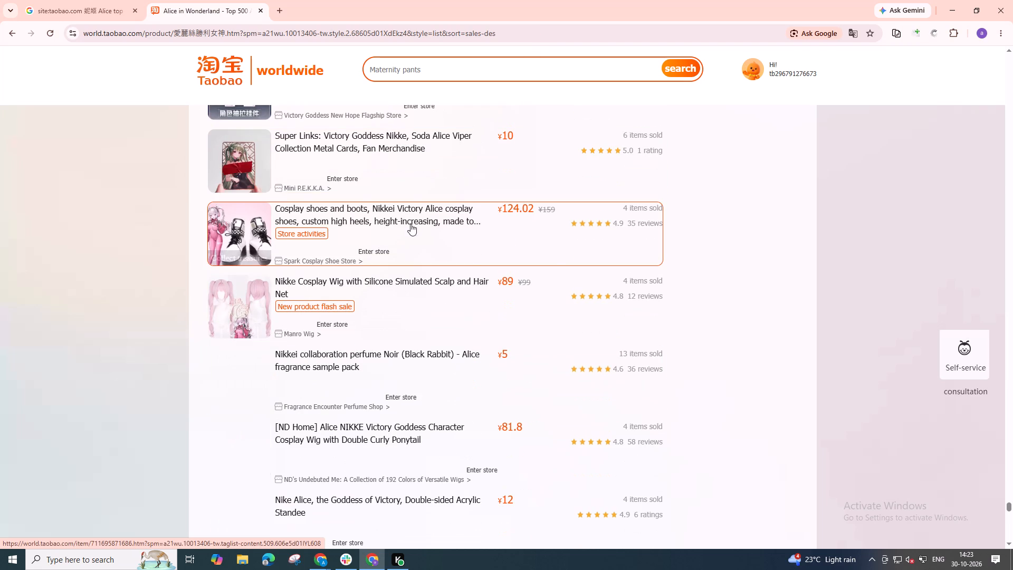
right_click(415, 220)
left_click(471, 328)
key("alt+Tab")
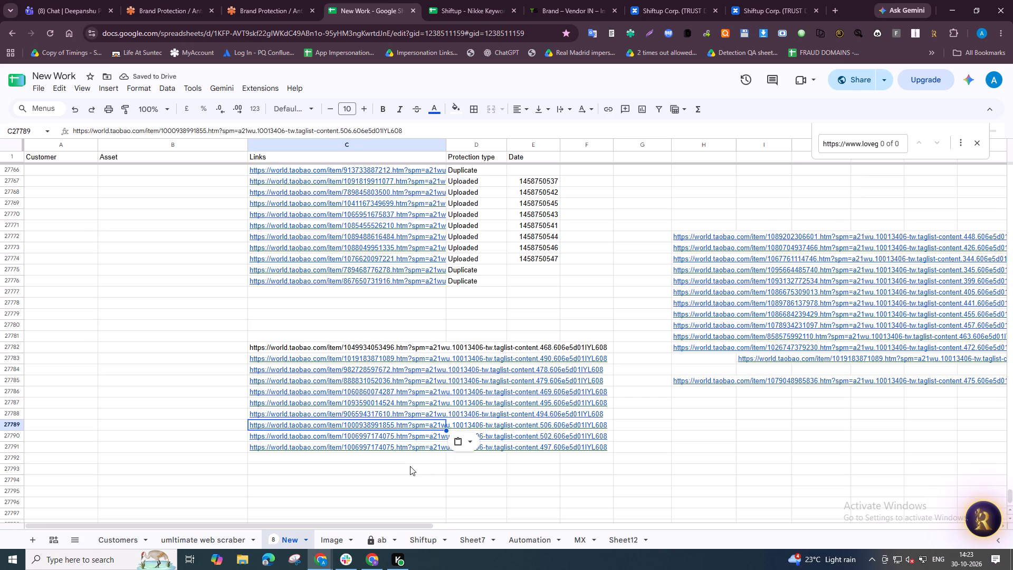
left_click(410, 462)
key("ctrl+v")
Copy the link of DOKIDOKICOS COSPLAY's light pink twin-tail Alice cosplay wig into cell C27794 of New Work.
key("alt+Tab")
scroll(456, 353, "down", 4)
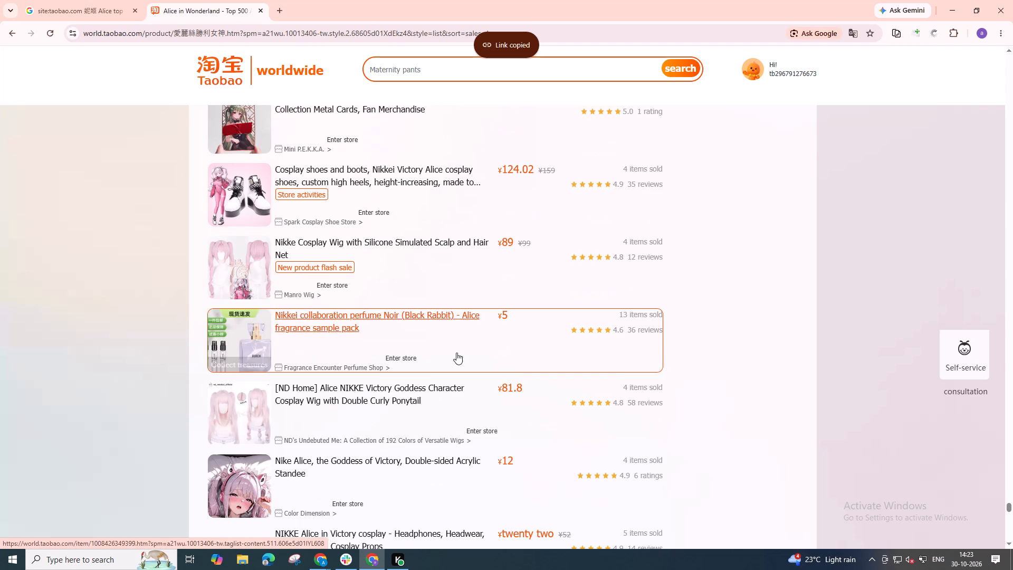
scroll(456, 353, "down", 1)
scroll(652, 300, "down", 4)
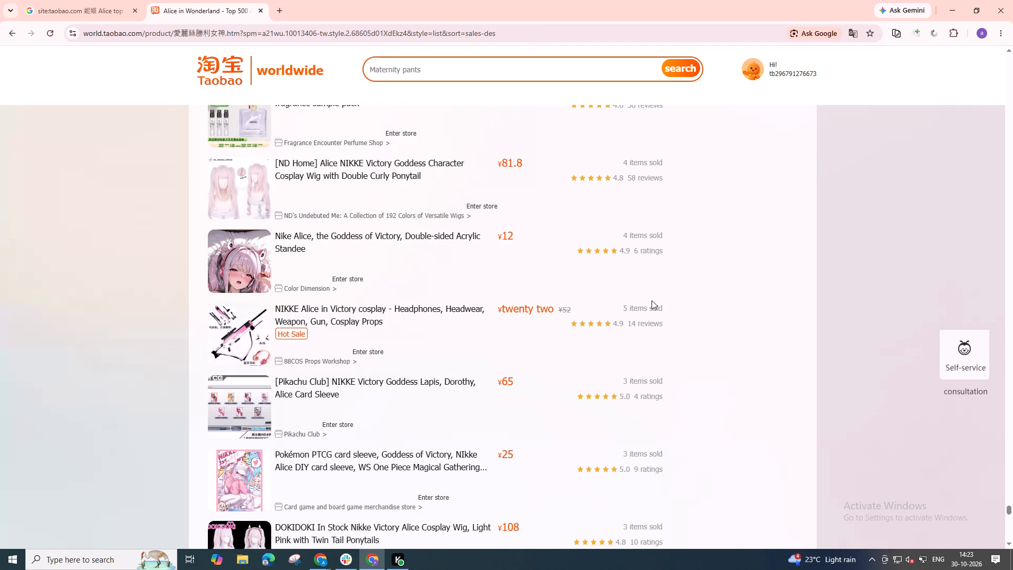
right_click(379, 325)
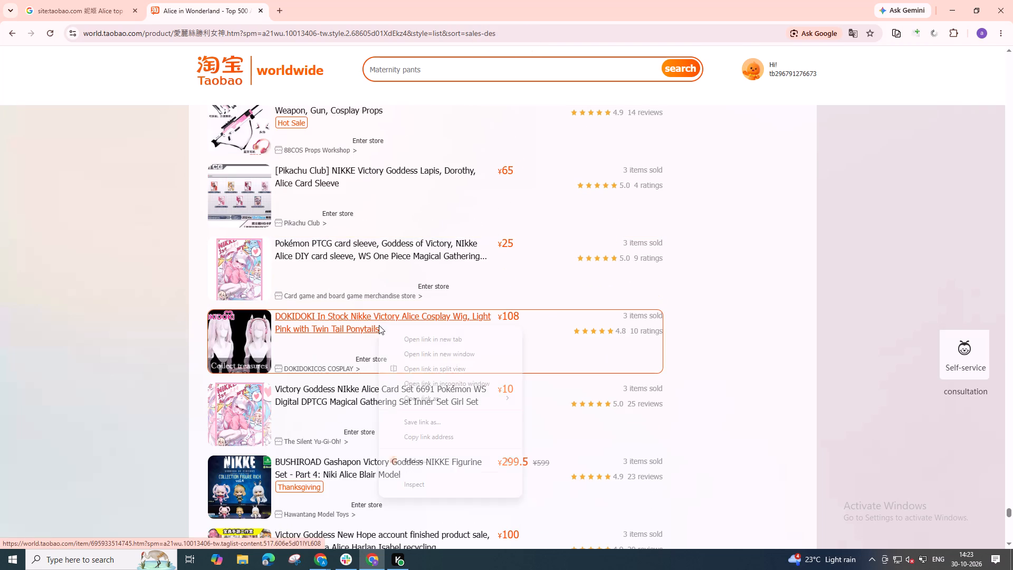
left_click(413, 438)
key("alt+Tab")
left_click(398, 480)
key("ctrl+v")
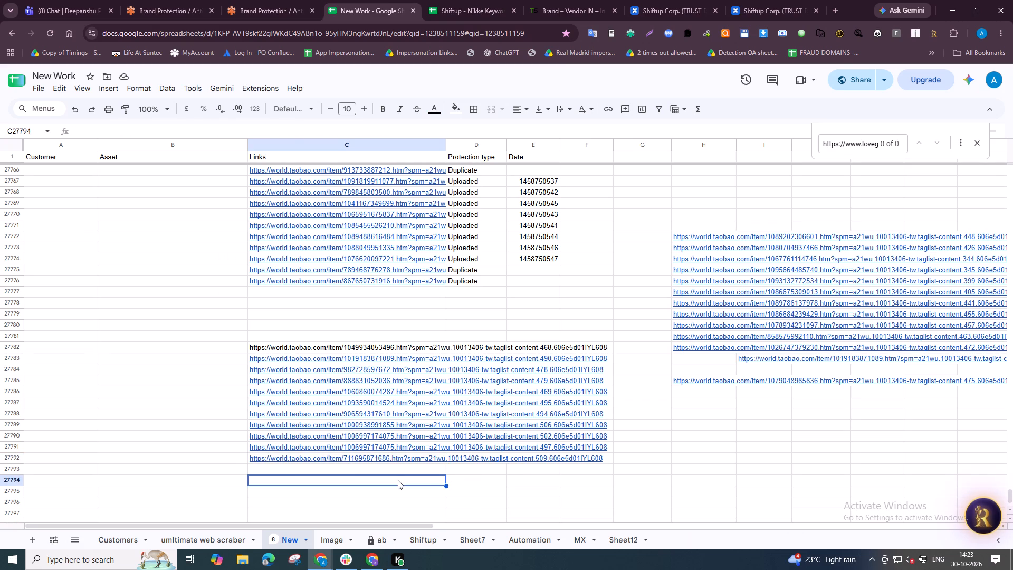
Copy the link of Hawantang Model Toys' BUSHIROAD Gashapon NIKKE Figurine Set Part 4 into cell C27793 of New Work.
key("alt+Tab")
right_click(354, 474)
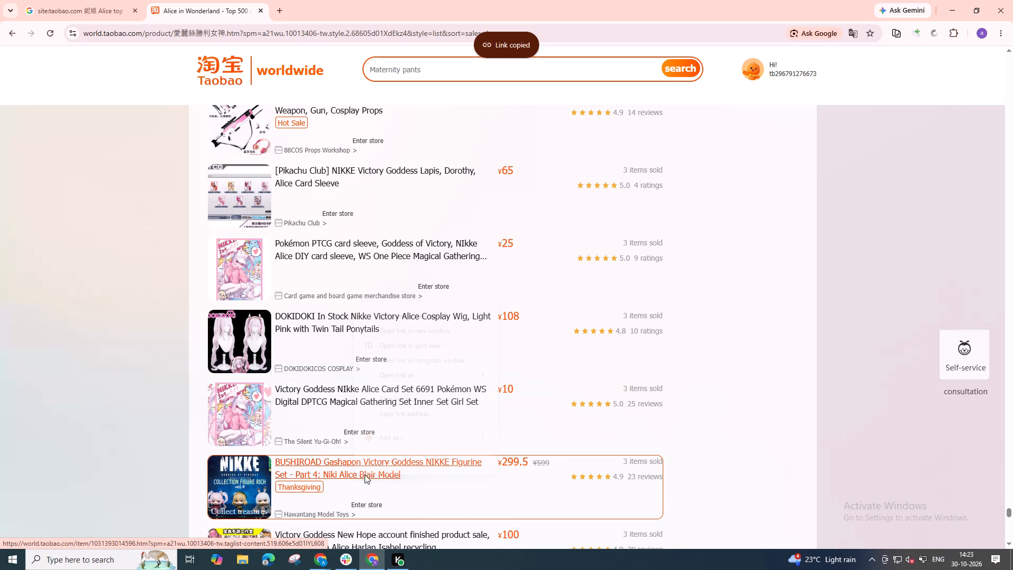
left_click(416, 412)
key("alt+Tab")
left_click(417, 472)
key("ctrl+v")
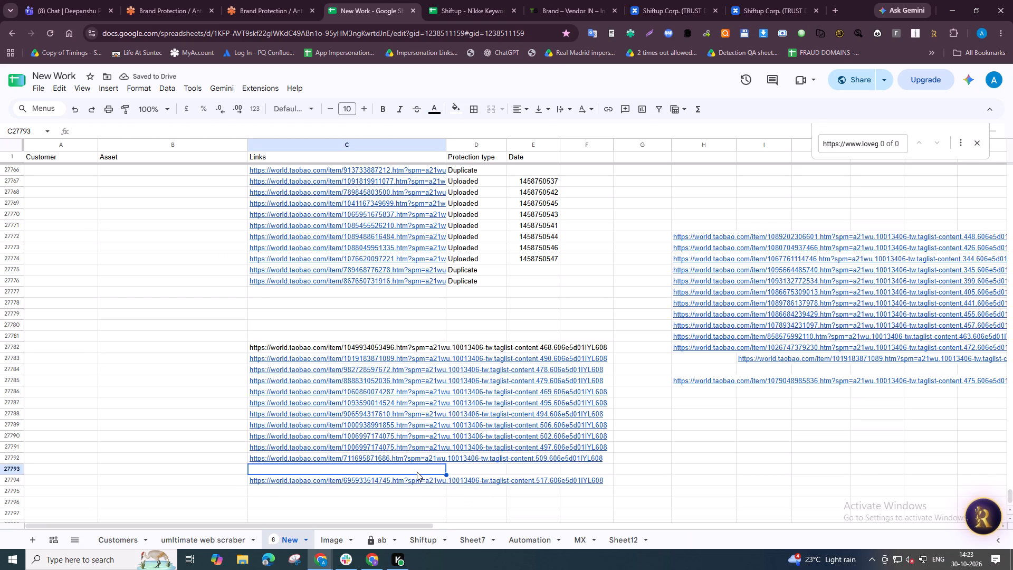
Copy the link of Gashapon supplier's Authentic Japanese BUSHIROAD 4th Edition NIKKE Alice gashapon into cell C27796 of New Work.
key("alt+Tab")
scroll(445, 402, "down", 3)
scroll(581, 334, "down", 3)
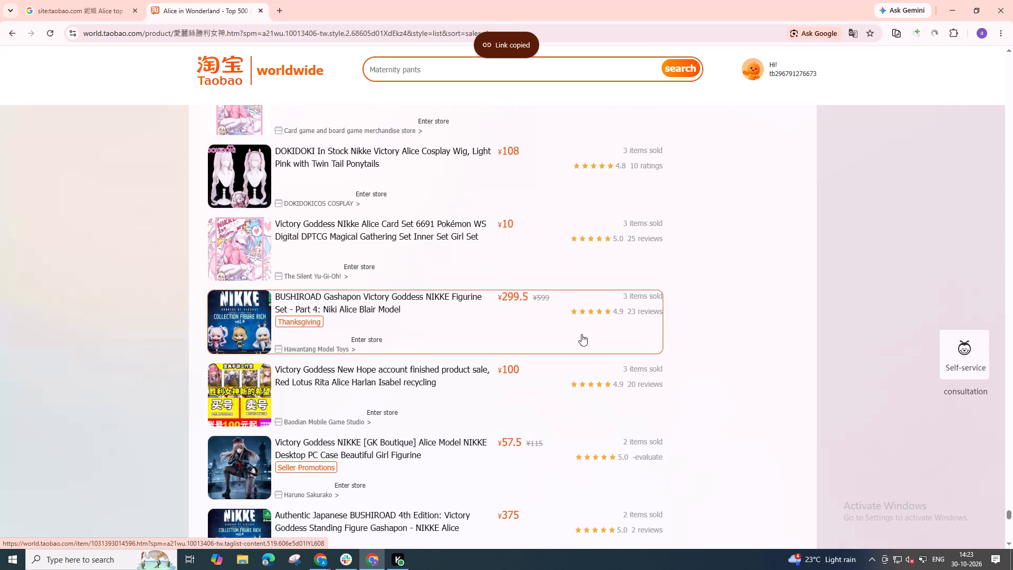
scroll(581, 334, "down", 1)
right_click(403, 319)
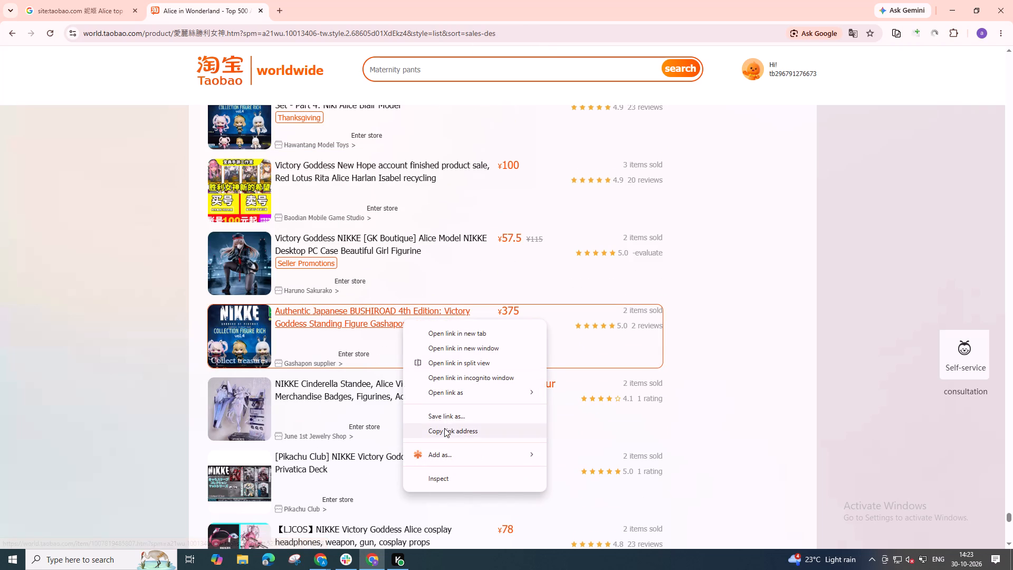
left_click(444, 428)
key("alt+Tab")
left_click(437, 502)
key("ctrl+v")
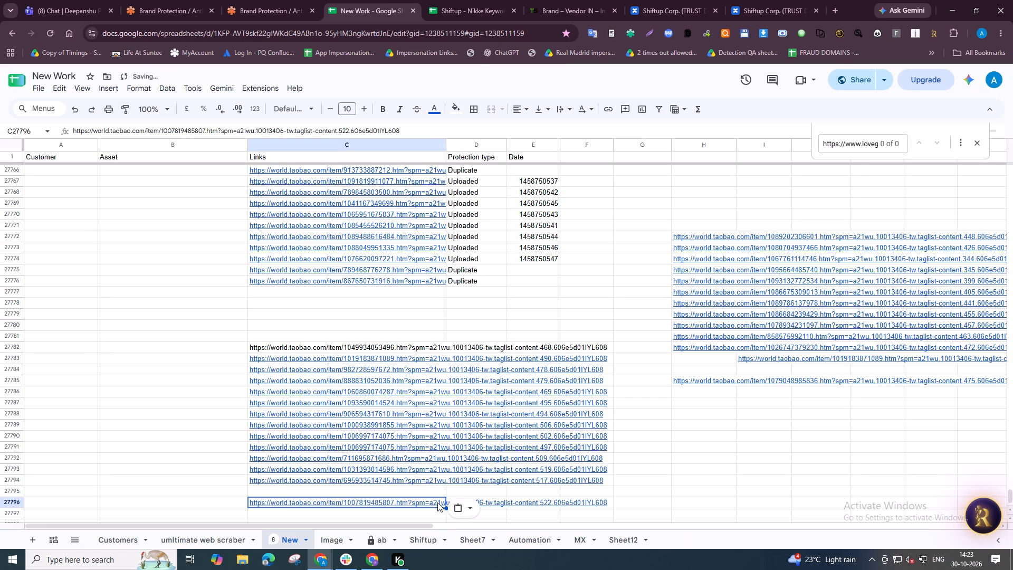
Copy the link of LJCOS's Alice cosplay headphones, weapon and gun props into cell C27795 of New Work.
key("alt+Tab")
scroll(495, 388, "down", 3)
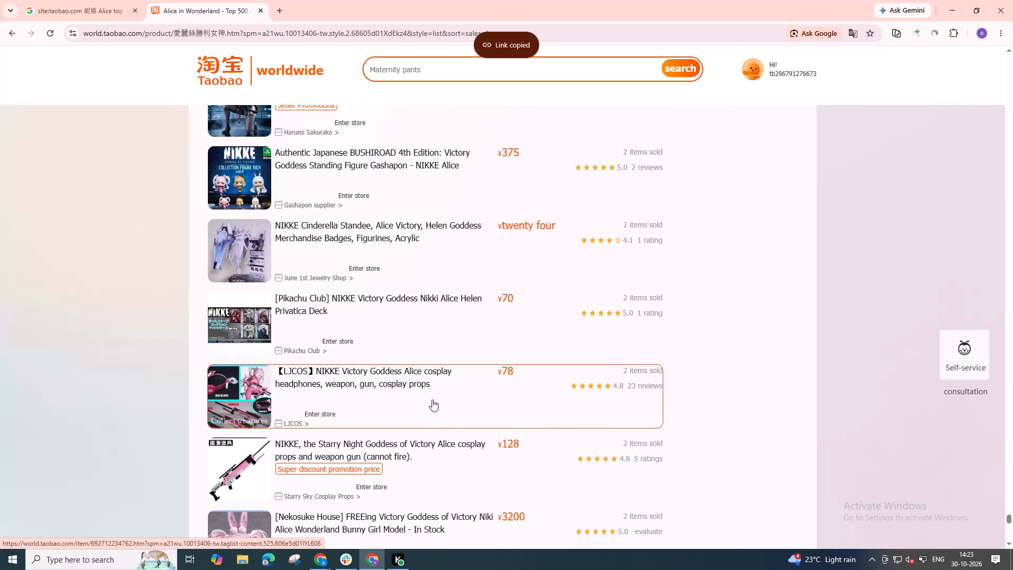
right_click(425, 385)
left_click(510, 317)
key("alt+Tab")
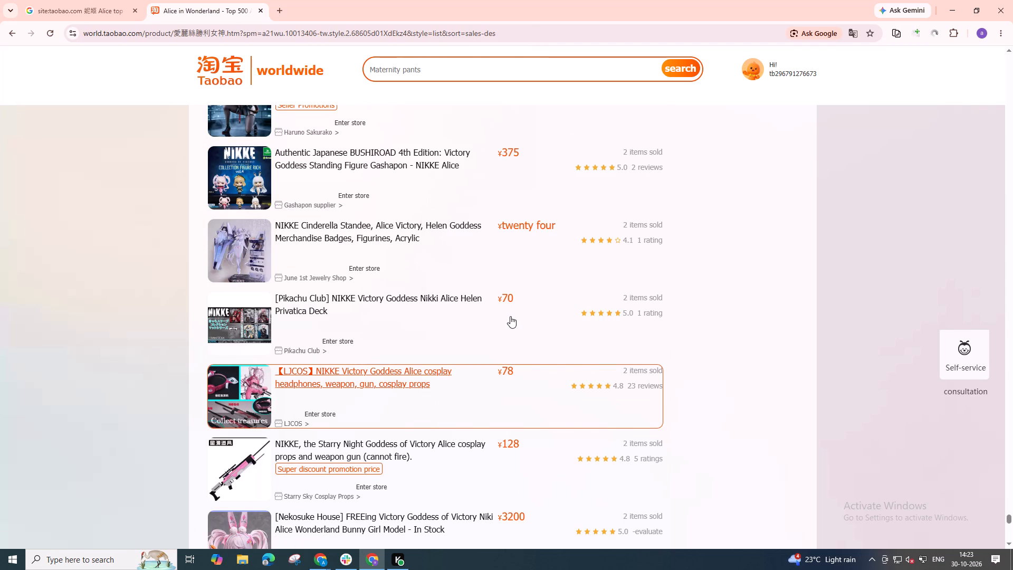
left_click(431, 493)
key("ctrl+v")
Copy the link of Building No. 1 materials' Alice 3D printing model file into cell C27781 of New Work.
key("alt+Tab")
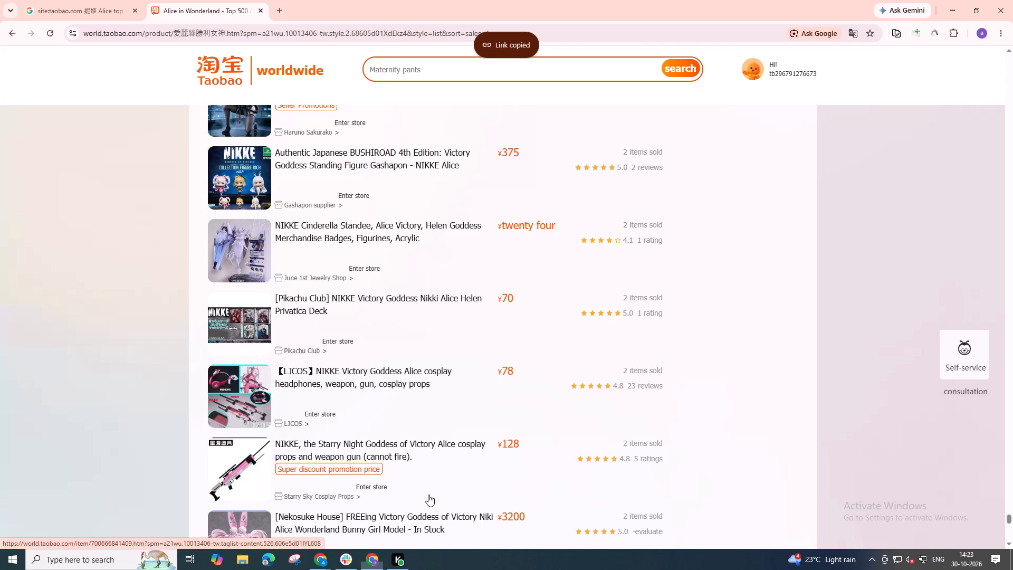
scroll(488, 302, "down", 4)
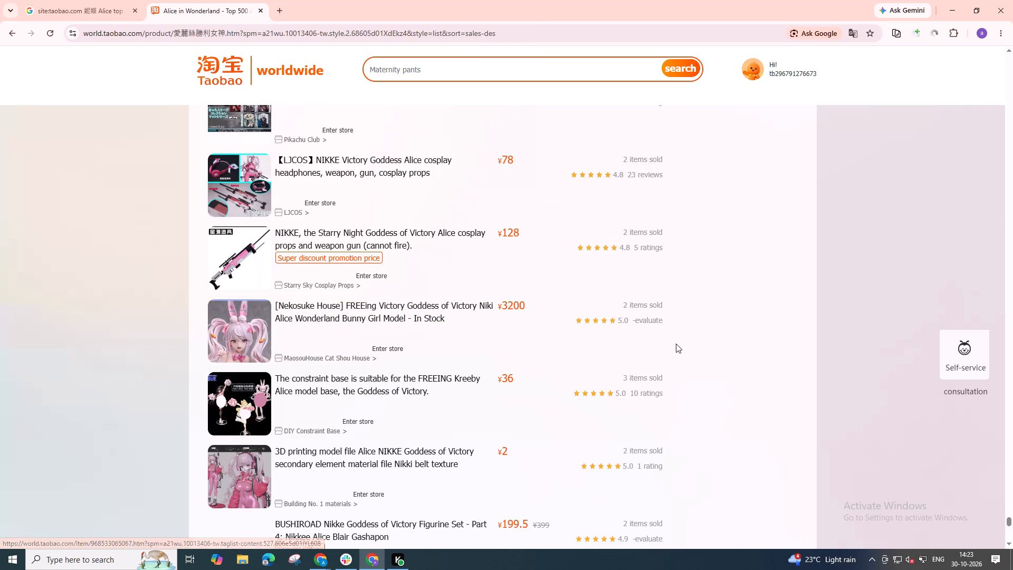
scroll(676, 347, "down", 3)
right_click(424, 304)
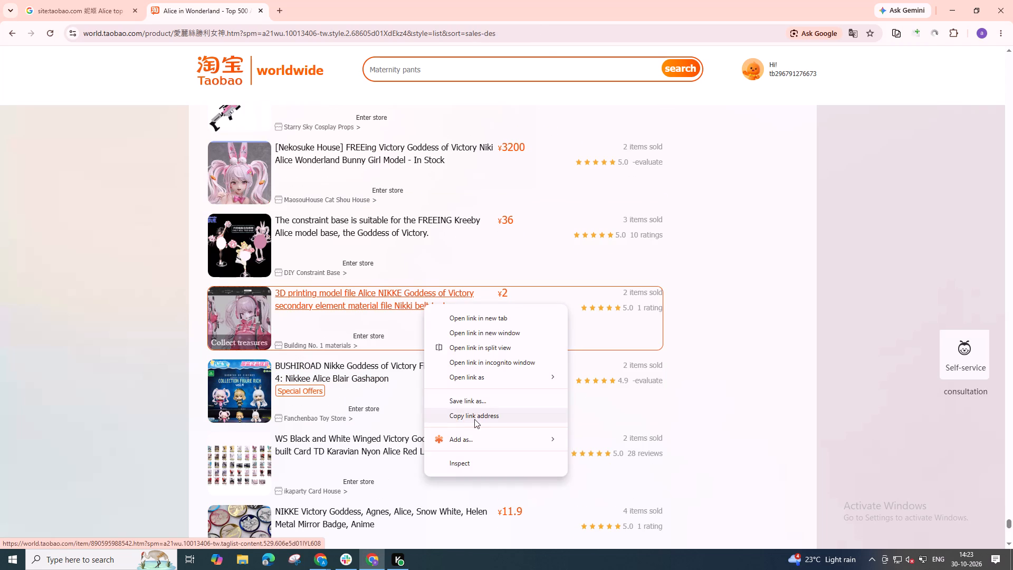
left_click(474, 418)
key("alt+Tab")
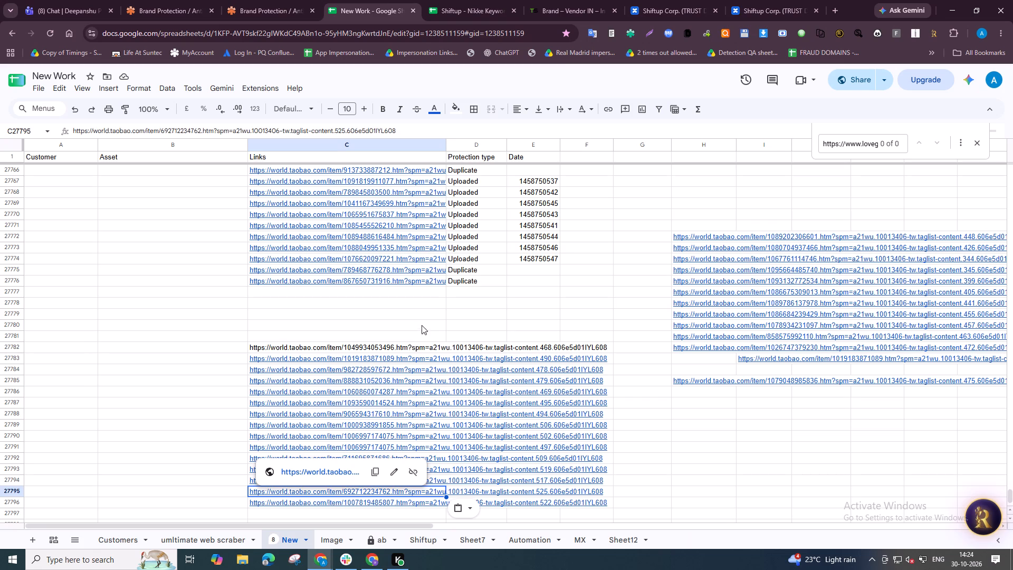
left_click(426, 333)
key("ctrl+v")
Copy the link of Fanchenbao Toy Store's BUSHIROAD Nikke Figurine Set Part 4 into cell C27780 of New Work.
key("alt+Tab")
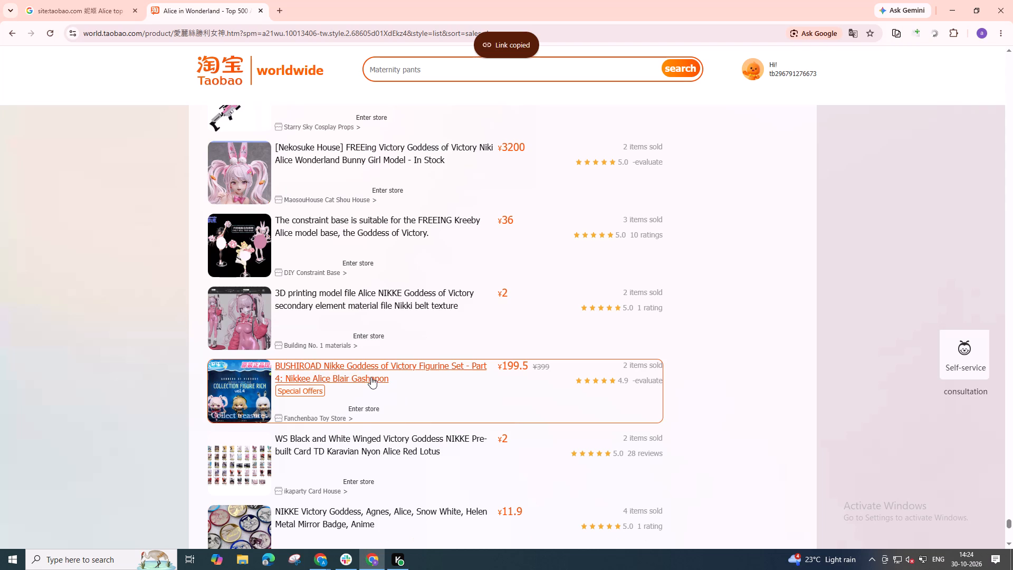
right_click(371, 376)
left_click(441, 481)
key("alt+Tab")
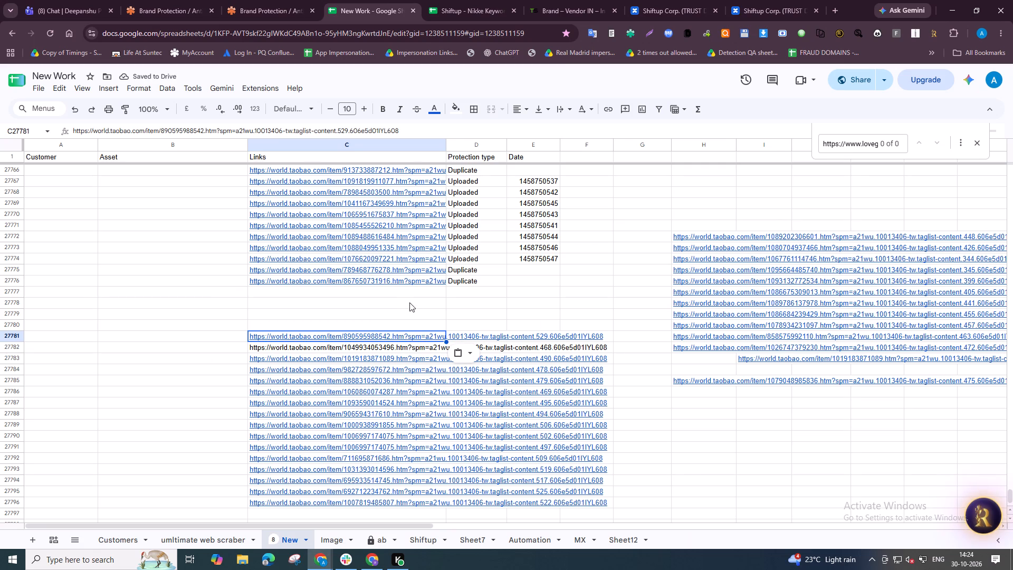
left_click(402, 320)
key("ctrl+v")
Submit the links in C27780:C27796 as new Red Points incidents for asset NIKKE Alice under Copyright artwork.
key("ctrl+shift+Down")
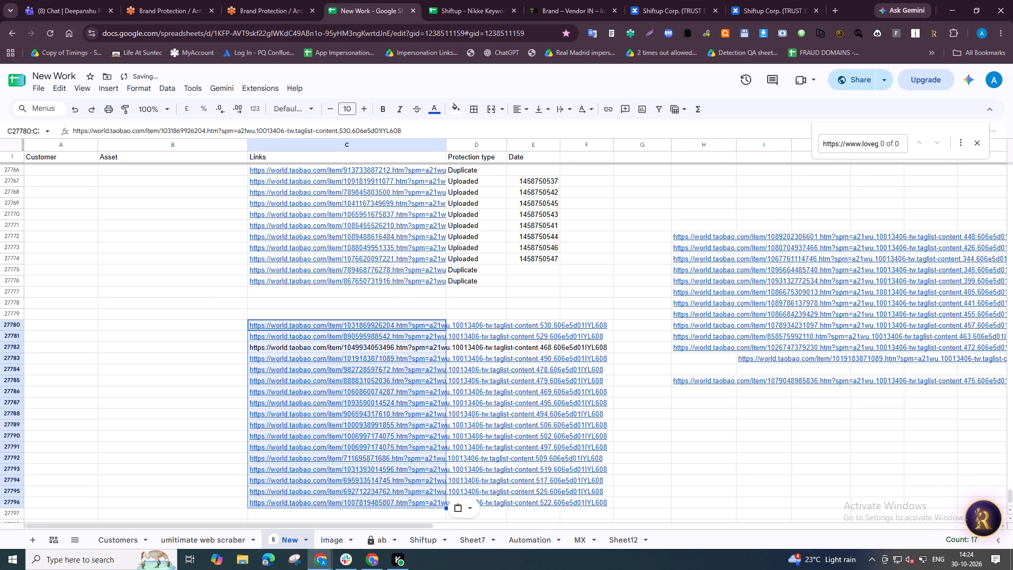
key("ctrl+c")
left_click(190, 0)
scroll(336, 389, "down", 8)
left_click(261, 362)
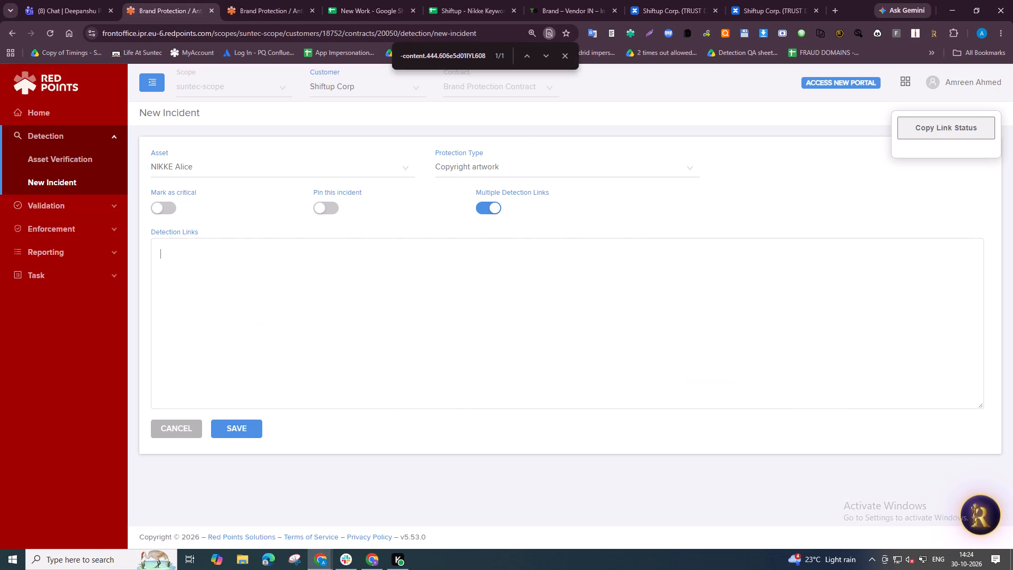
key("ctrl+v")
left_click(253, 428)
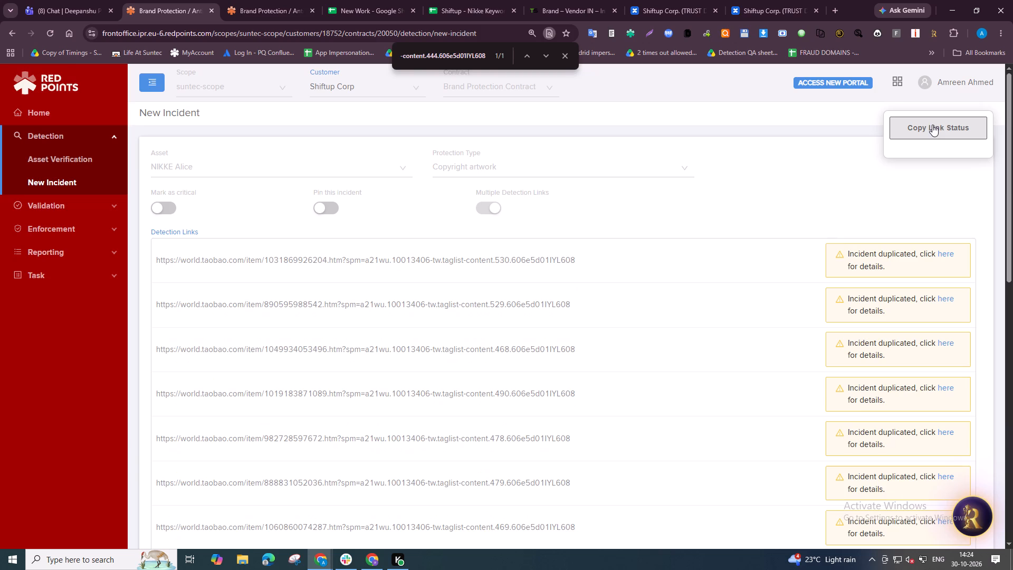
Copy the link status results from Red Points and paste them over the submitted links starting at C27780 of New Work.
scroll(813, 253, "down", 7)
scroll(872, 229, "down", 5)
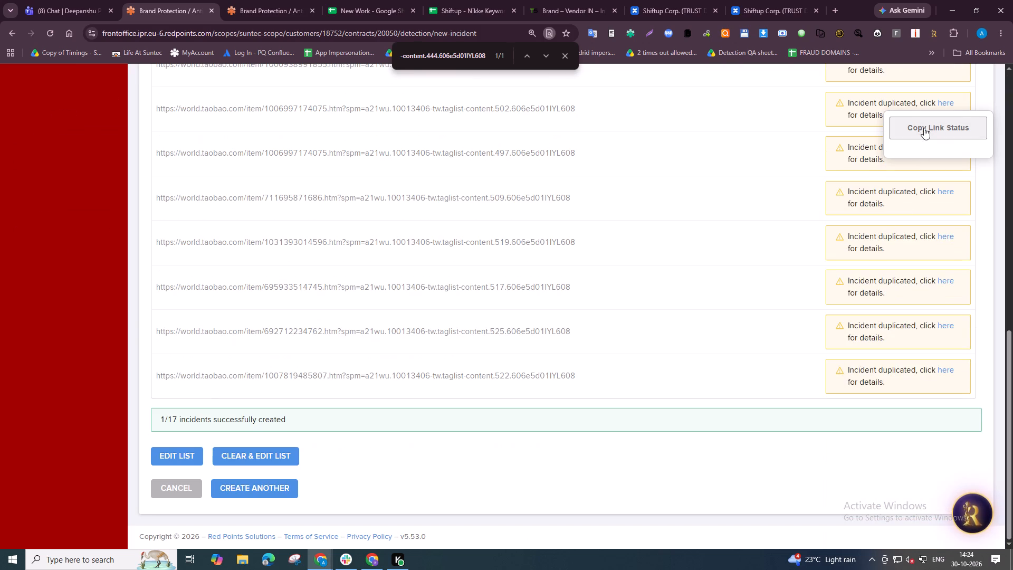
left_click(924, 125)
left_click(400, 0)
key("ctrl+v")
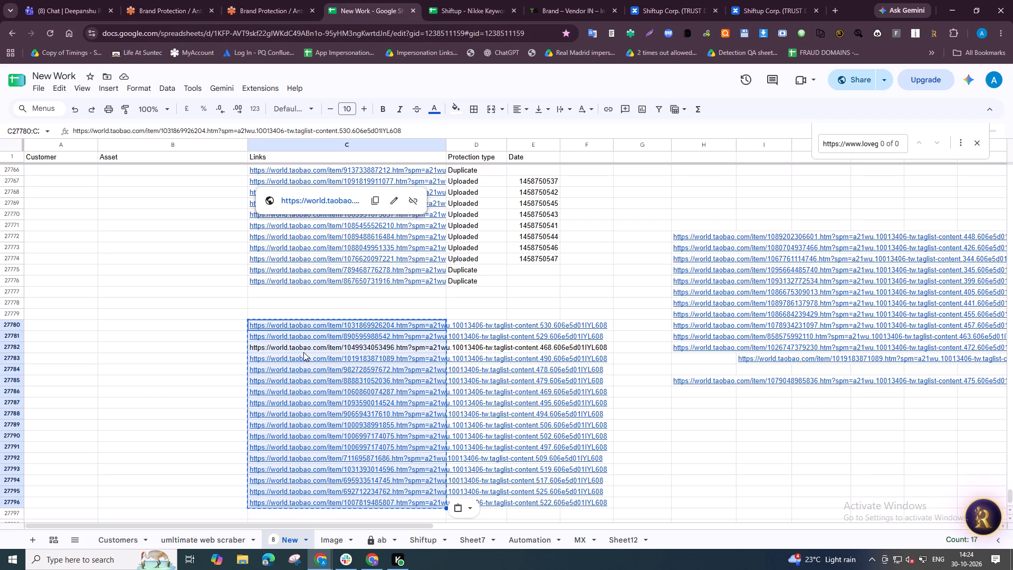
left_click(529, 413)
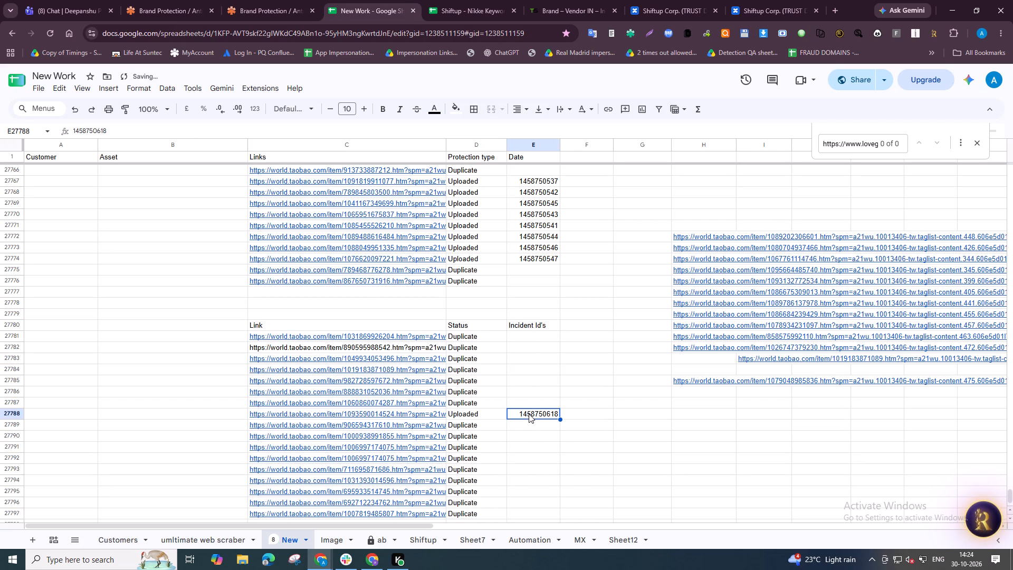
key("ctrl+shift+Left")
key("ctrl+x")
key("Left")
key("Left")
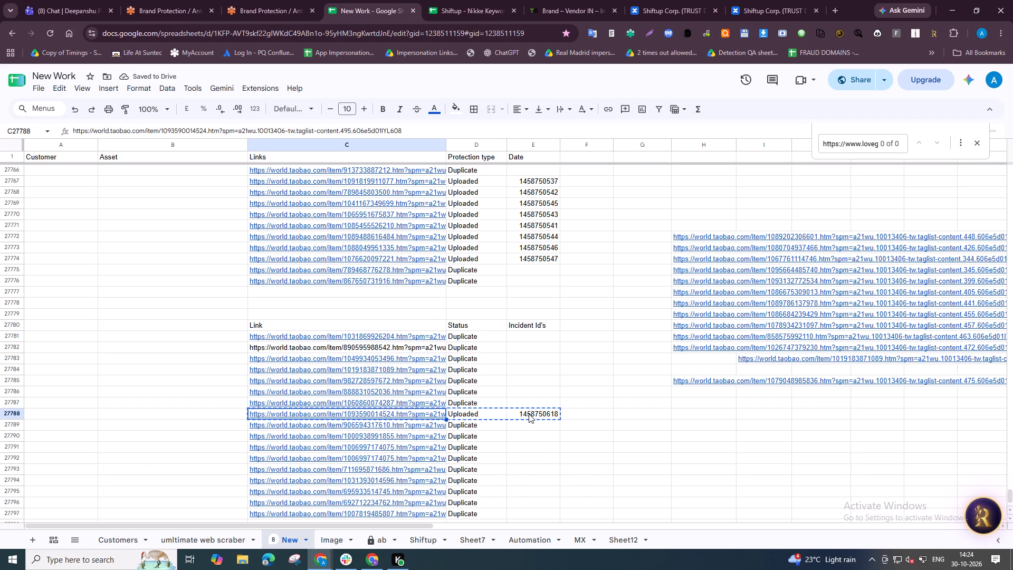
key("ctrl+Up")
key("ctrl+Up")
key("Down")
key("ctrl+v")
Delete the remaining pasted status table in C27780:E27797, including its headers and Duplicate rows.
key("ctrl+Down")
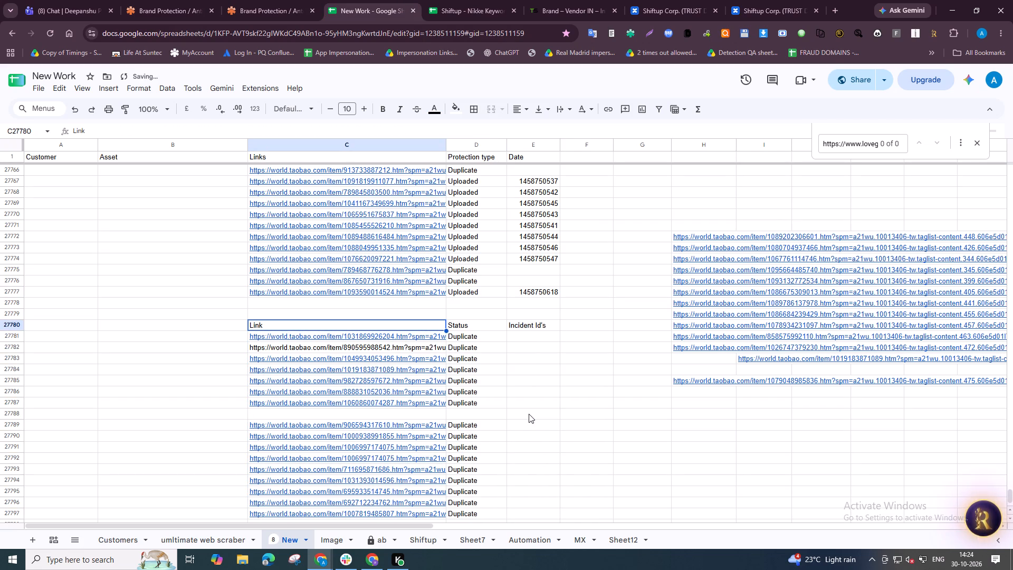
key("shift+Right")
key("shift+Right")
key("ctrl+shift+Down")
key("ctrl+shift+Down")
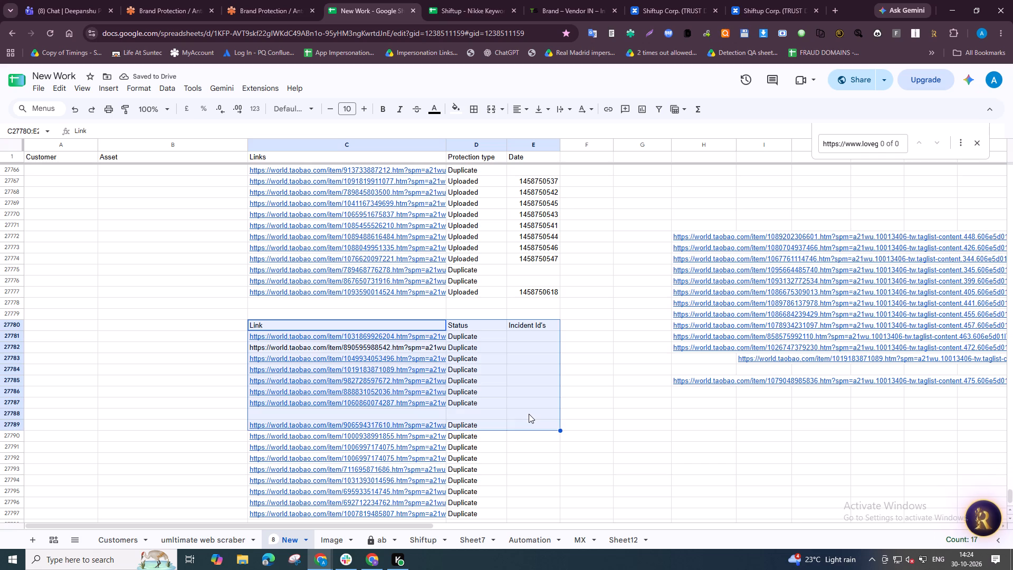
key("ctrl+shift+Down")
key("Delete")
left_click(529, 414)
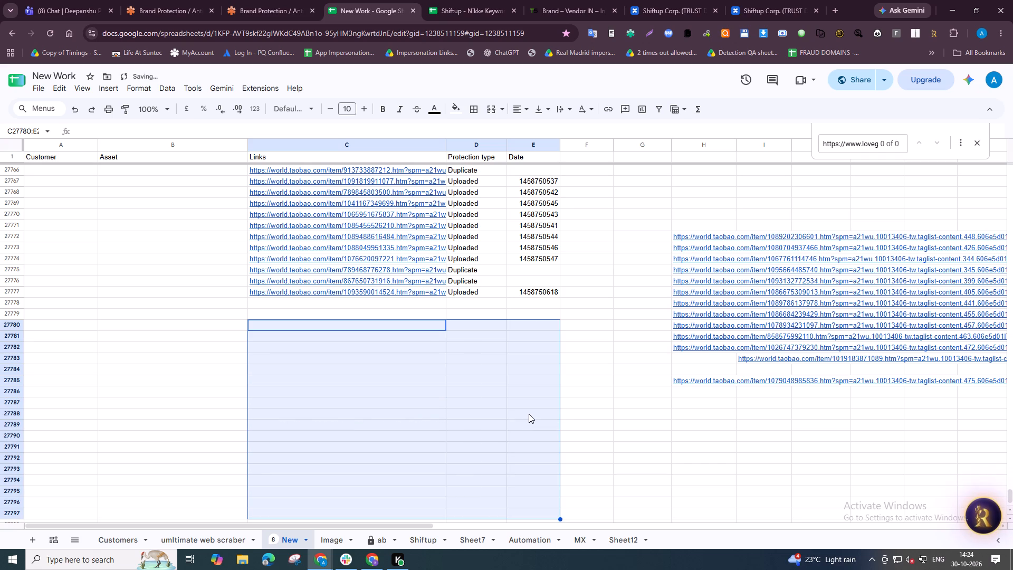
Close the Taobao product listing page and the Google search results for Alice top 1000.
key("alt+Tab")
key("ctrl+w")
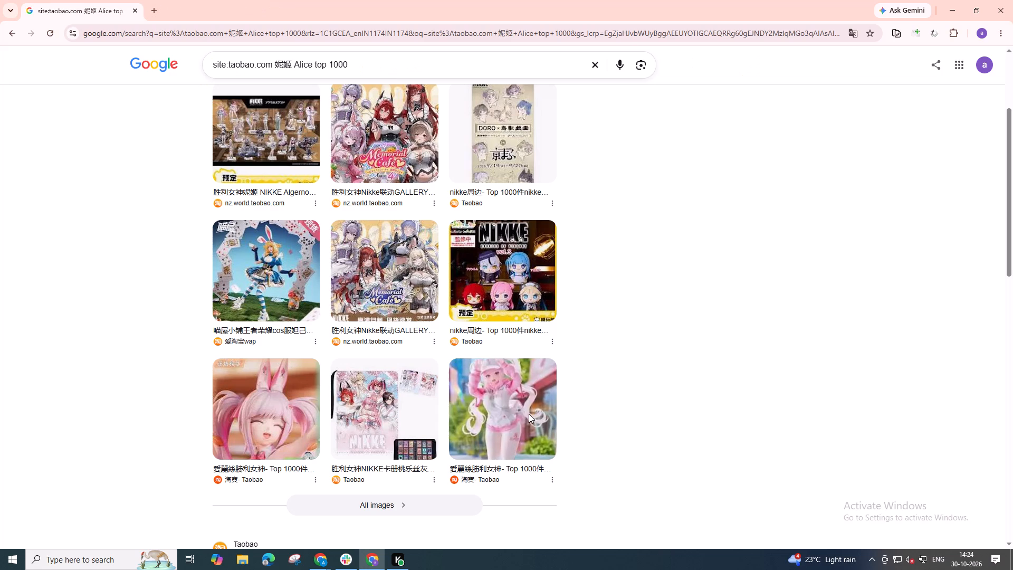
key("ctrl+w")
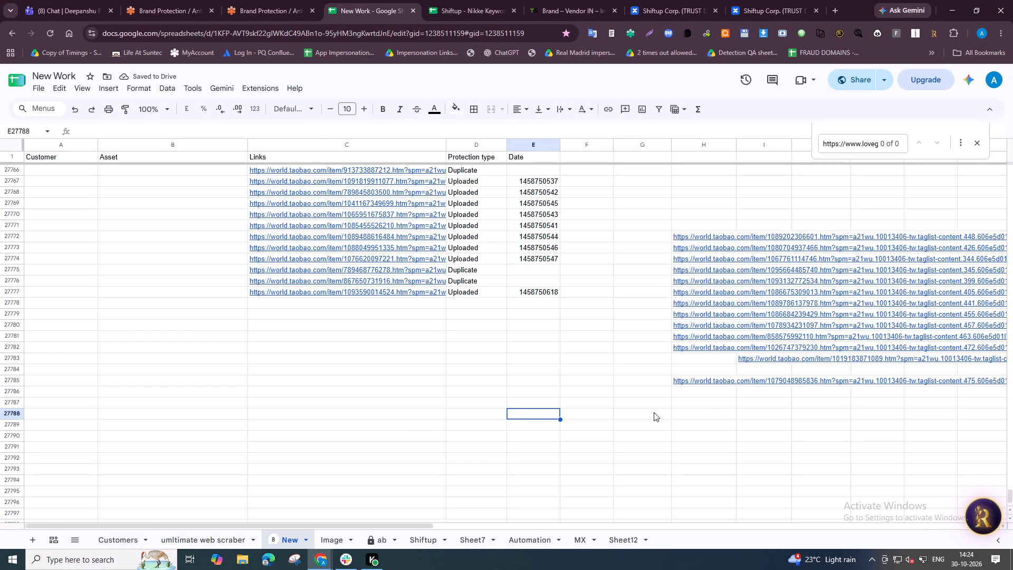
Close the gaps in the column H link list by moving the stray links into H27783 and H27784.
left_click(741, 358)
key("ctrl+x")
key("Left")
key("ctrl+v")
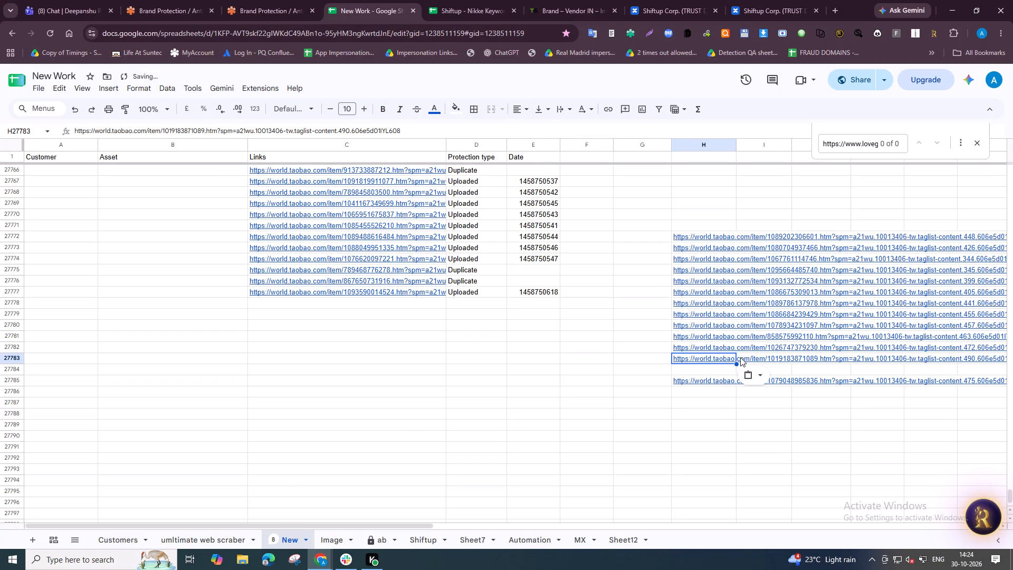
key("ctrl+Down")
key("ctrl+x")
key("Up")
key("ctrl+v")
Copy the Taobao links in H27772:H27784 and open the Product ID sheet of the ID extraction spreadsheet.
key("ctrl+shift+Up")
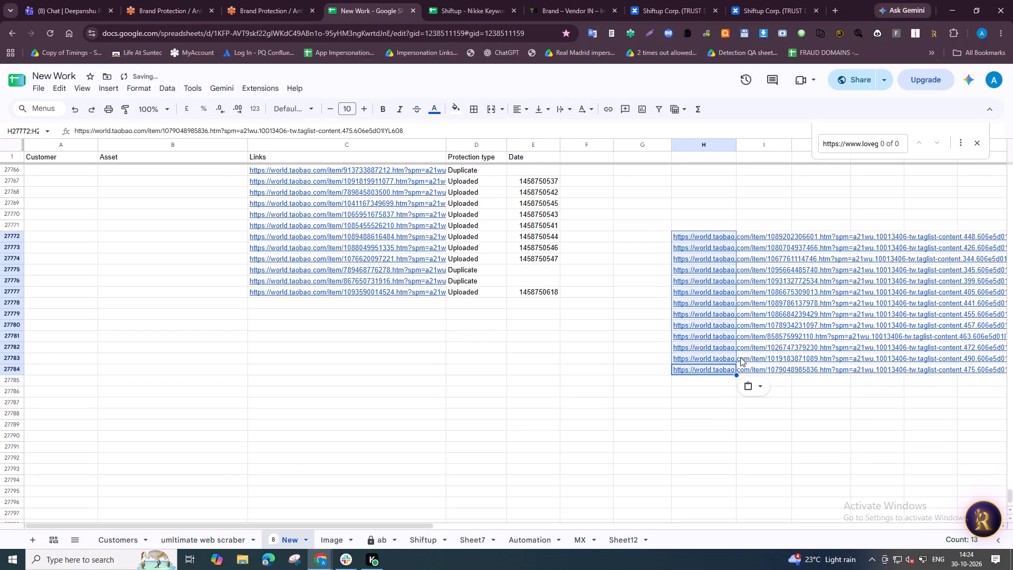
key("ctrl+c")
key("alt+Tab")
left_click(800, 254, "alt")
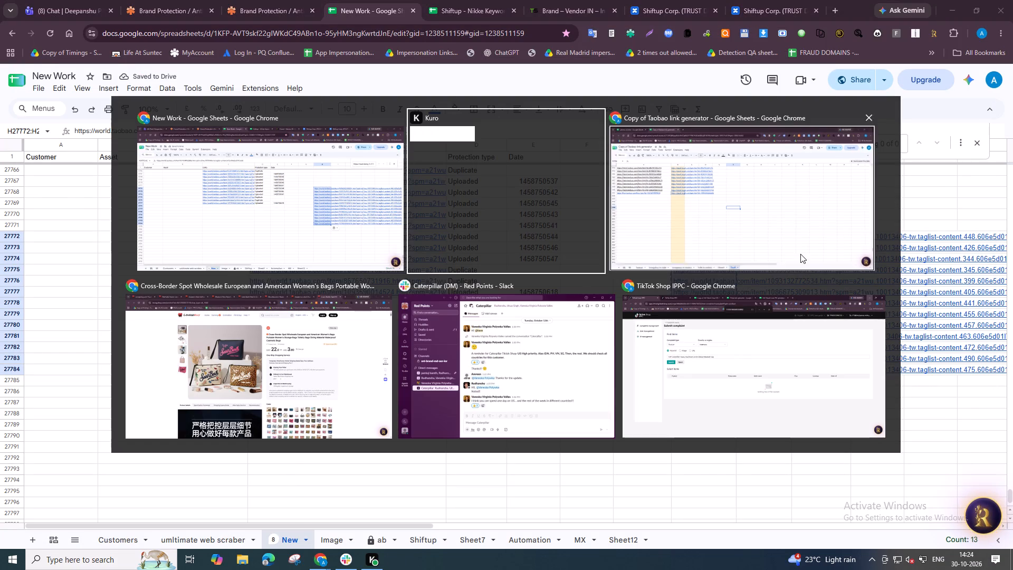
left_click(19, 0)
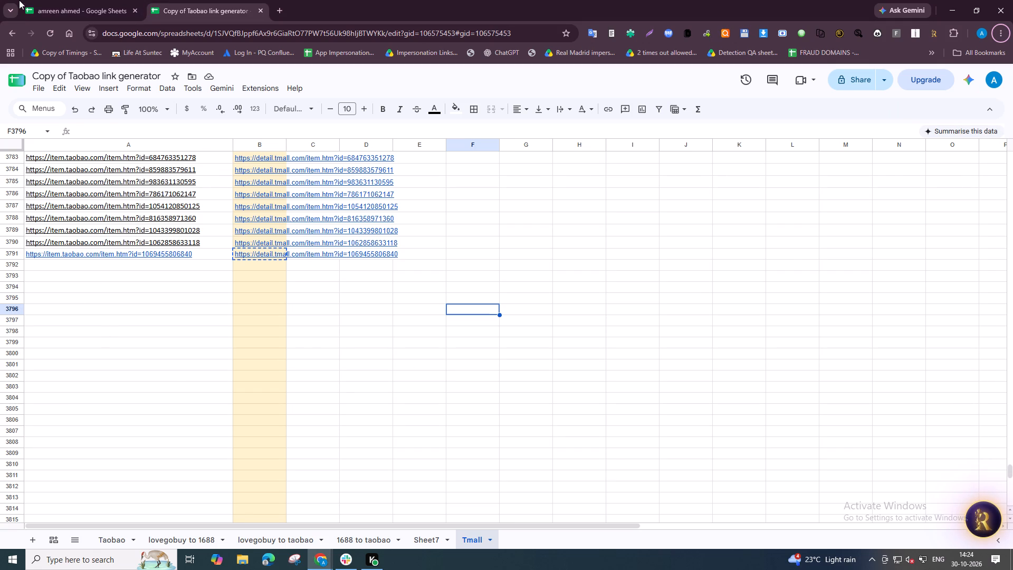
left_click(48, 0)
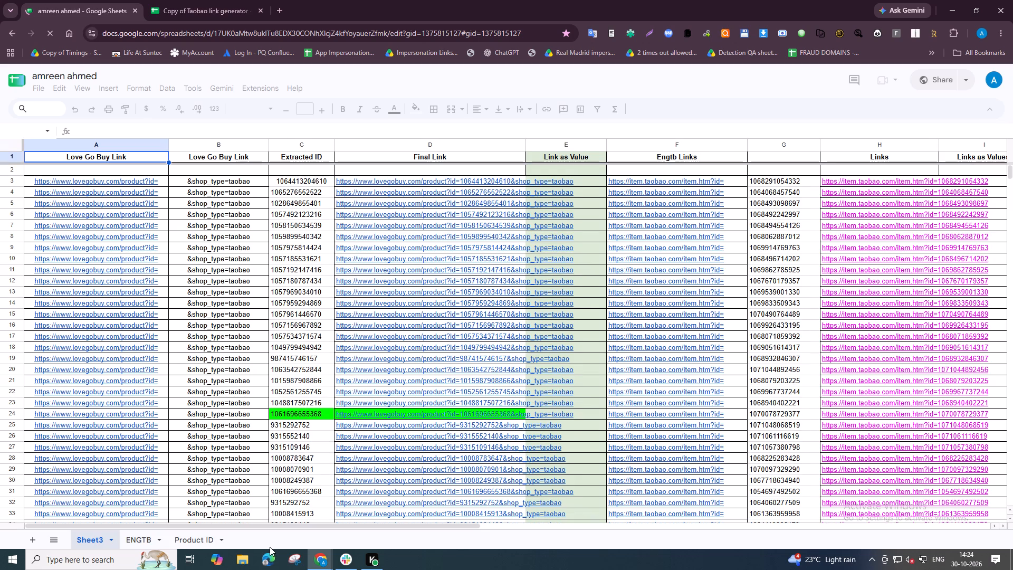
left_click(207, 541)
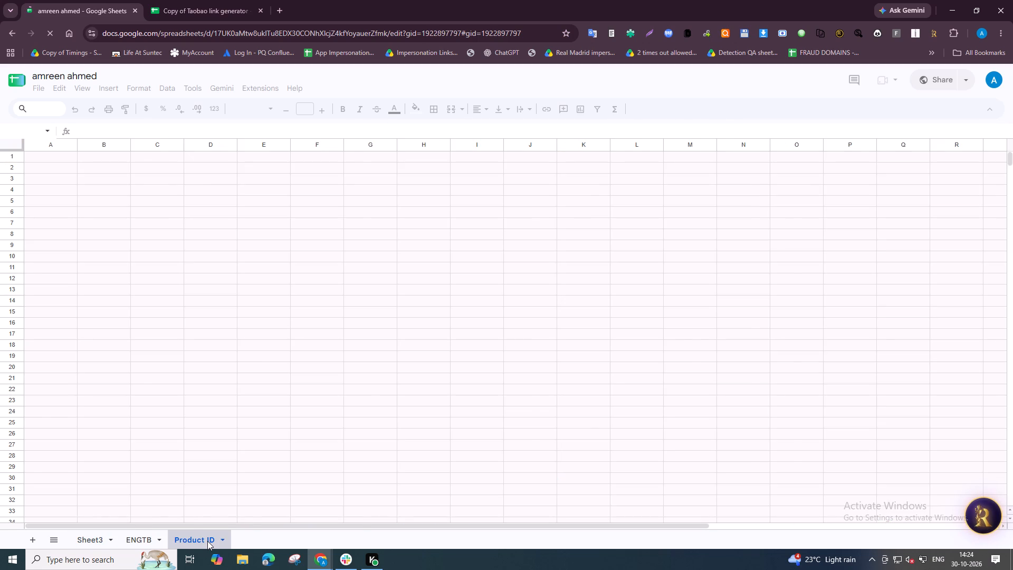
Paste the copied Taobao links as values only below the last entry in the Product ID sheet's Item Links column, starting at A13079.
left_click(174, 385)
key("ctrl+End")
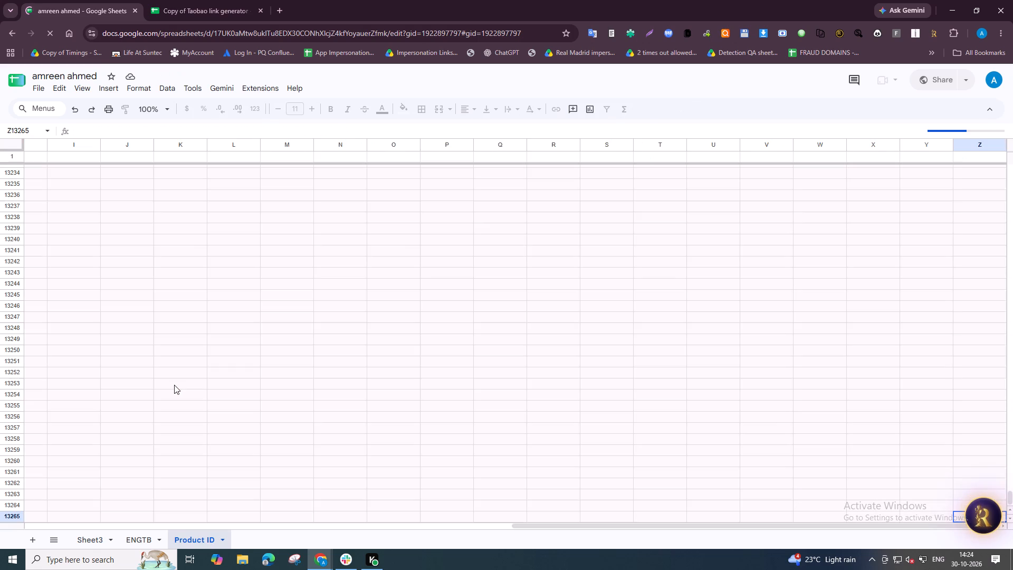
key("Left")
key("Left")
key("Left")
key("Left")
key("Left")
key("Left")
key("Left")
key("Left")
key("Left")
key("Left")
key("Left")
key("Left")
key("Left")
key("Left")
key("Left")
key("Left")
key("Left")
key("Left")
key("Left")
key("Left")
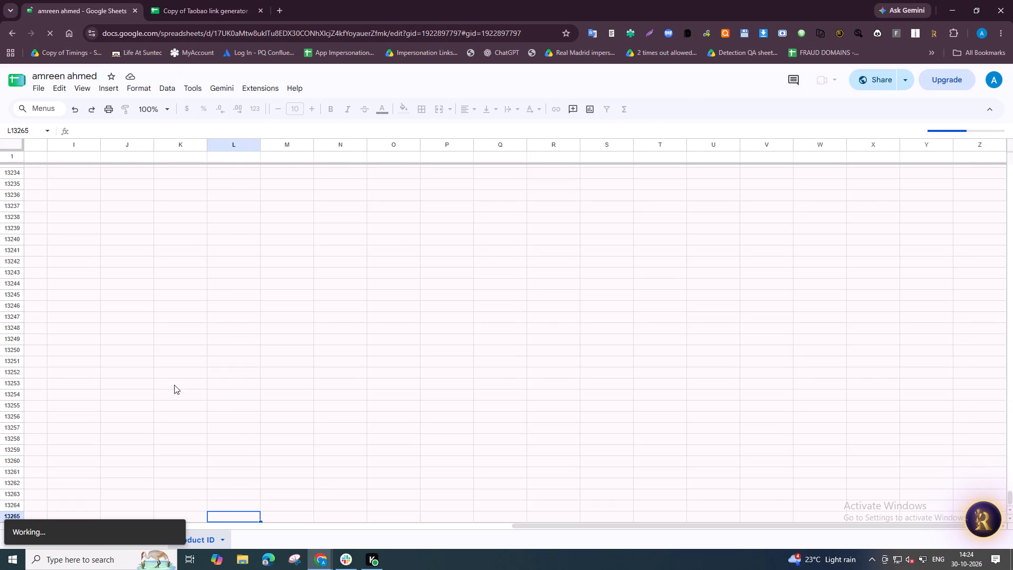
key("Up")
key("Up")
key("ctrl+Up")
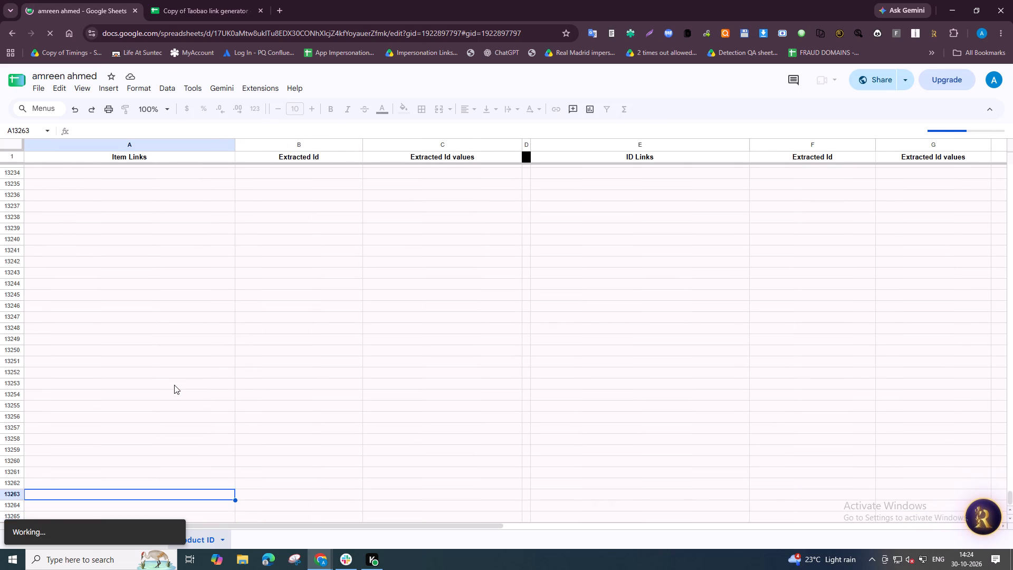
key("Up")
key("Up")
key("ctrl+Up")
key("ctrl+End")
key("ctrl+Left")
key("ctrl+Left")
key("ctrl+Up")
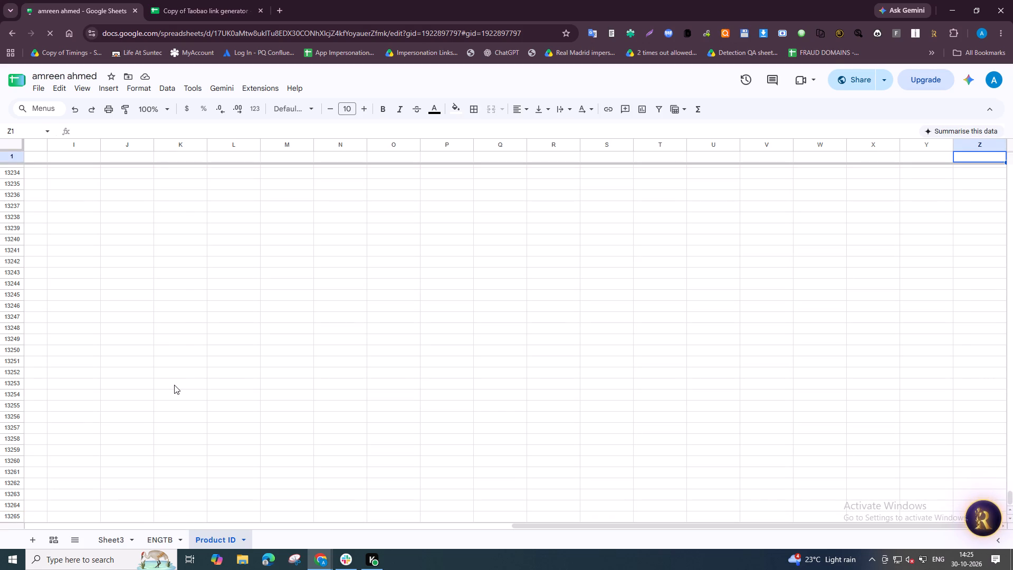
left_click(174, 385)
key("ctrl+Up")
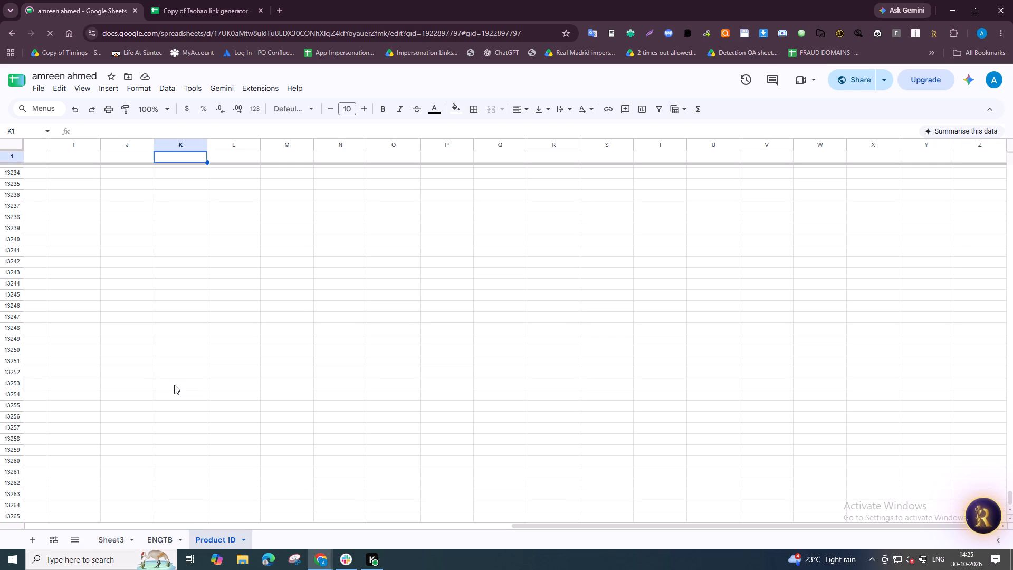
key("ctrl+End")
key("ctrl+Left")
key("ctrl+Left")
key("ctrl+Up")
key("Down")
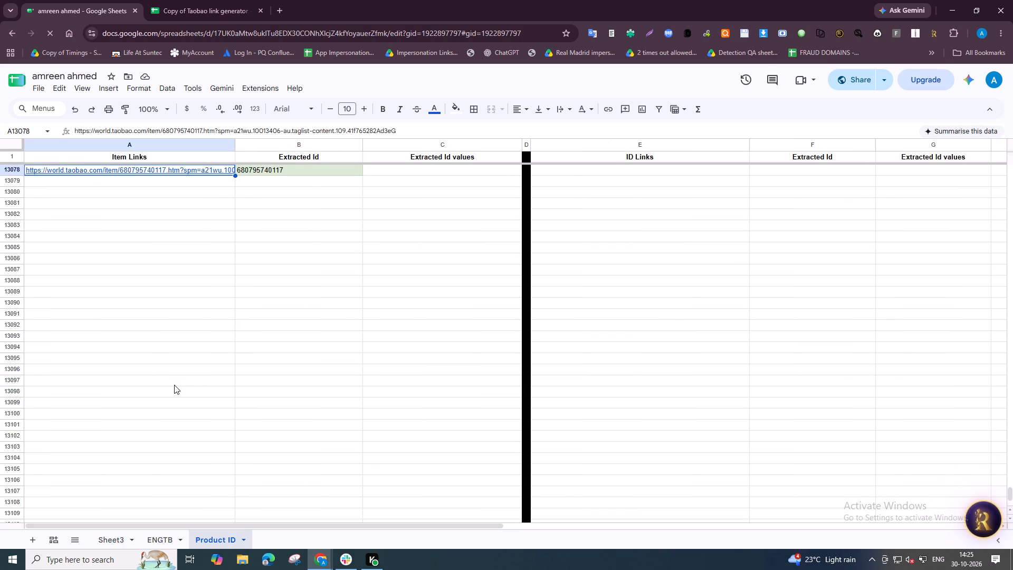
key("Down")
key("Up")
key("ctrl+shift+v")
Fill the Extracted Id formula down through B13079:B13091 for the new links.
key("Right")
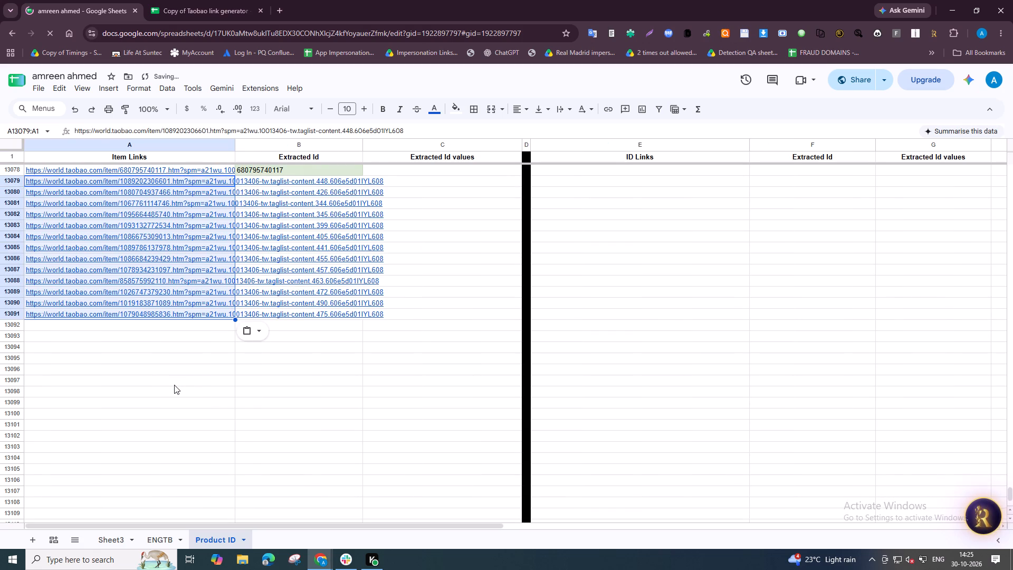
key("ctrl+d")
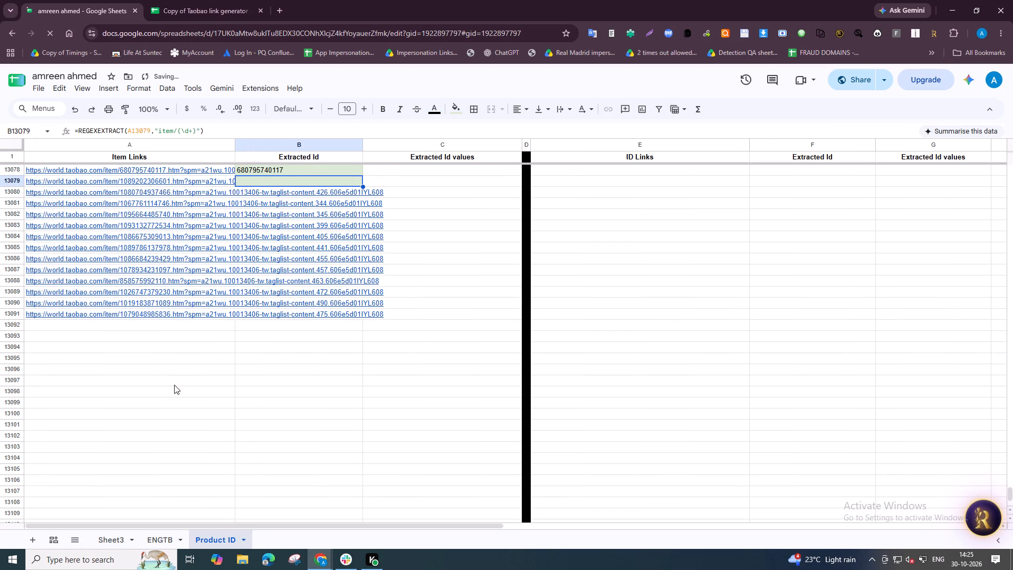
left_click(286, 313, "shift")
key("ctrl+d")
Copy the extracted IDs in B13079:B13091 and paste them as values only into Sheet3's Extracted ID column from C6033.
key("ctrl+c")
key("ctrl+c")
key("ctrl+c")
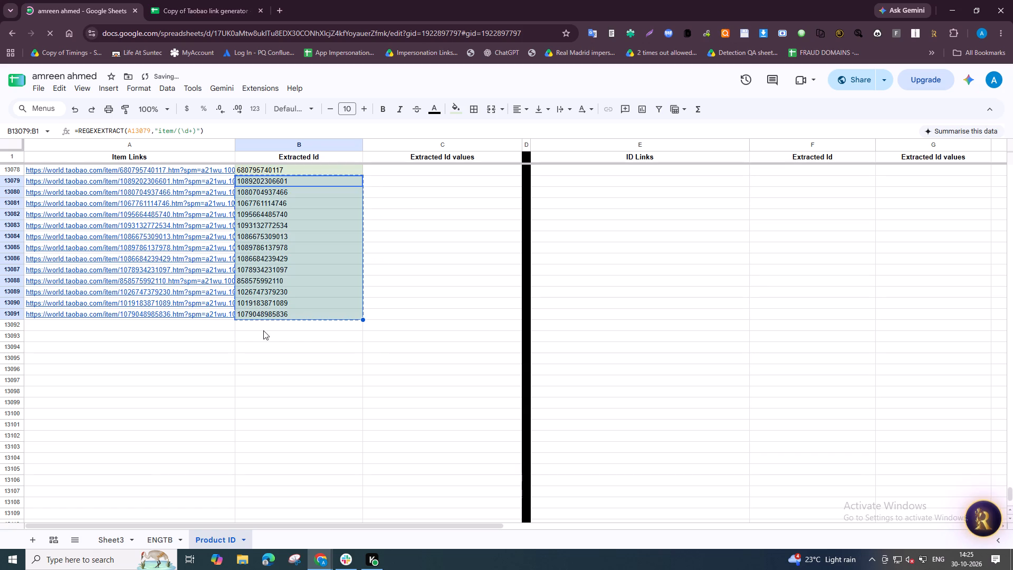
key("ctrl+c")
left_click(102, 540)
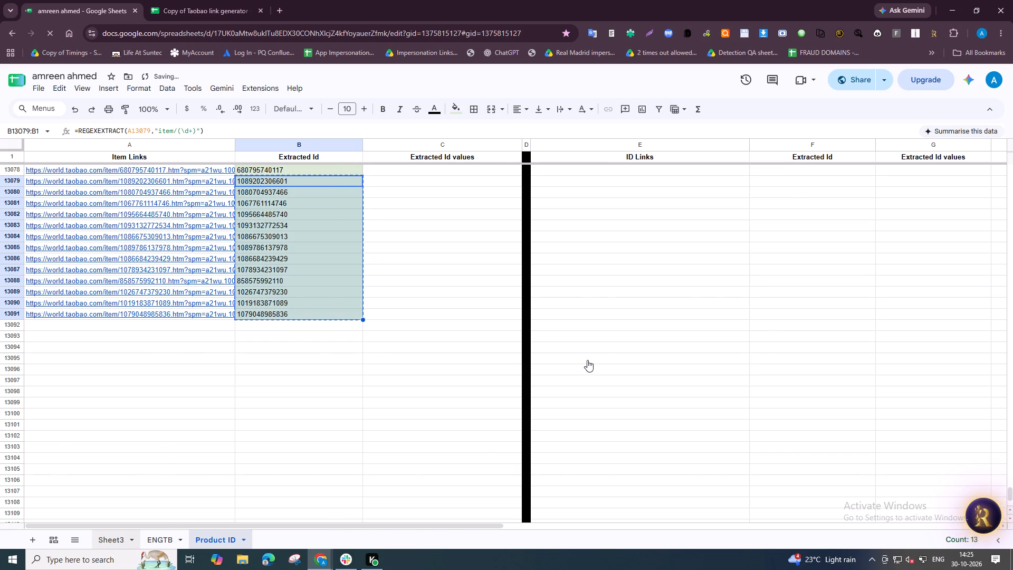
left_click(573, 288)
key("ctrl+End")
key("ctrl+Left")
key("ctrl+Left")
key("ctrl+Left")
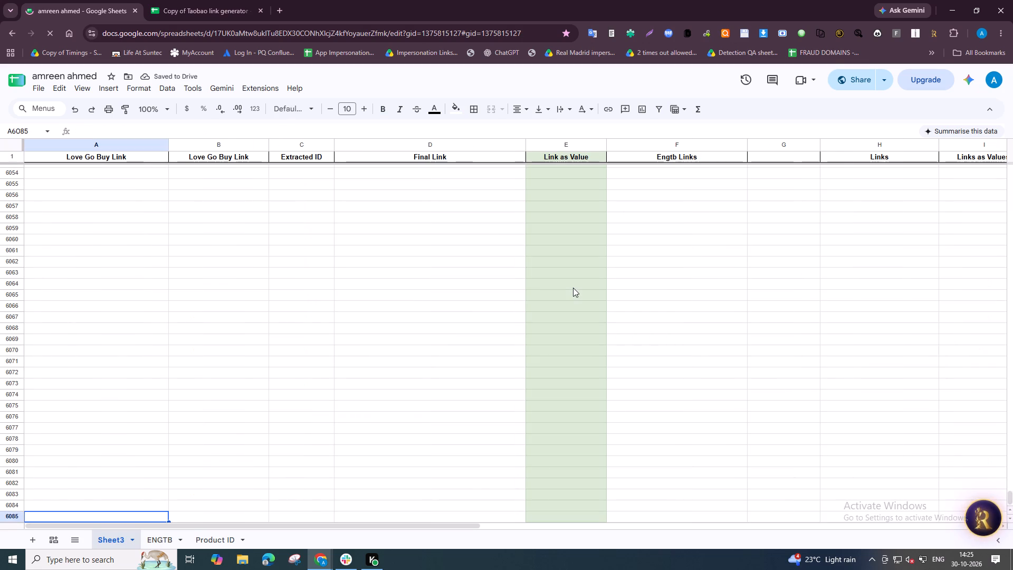
key("Right")
key("Right")
key("ctrl+Up")
key("Down")
key("ctrl+shift+v")
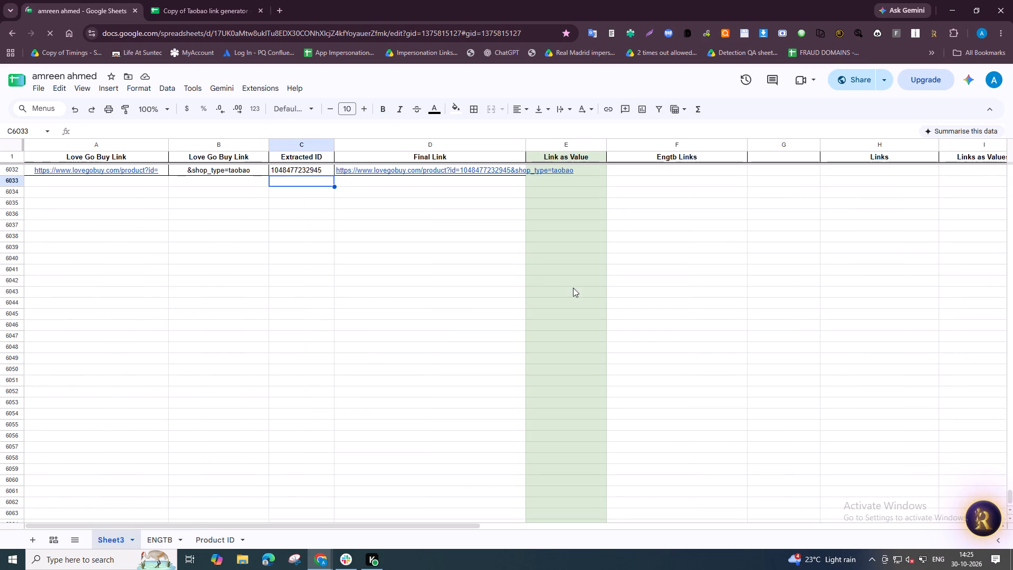
Fill the two Love Go Buy Link columns and the Final Link formula down to row 6045 for the new IDs.
key("ctrl+Down")
key("ctrl+shift+Left")
key("Left")
key("ctrl+shift+Up")
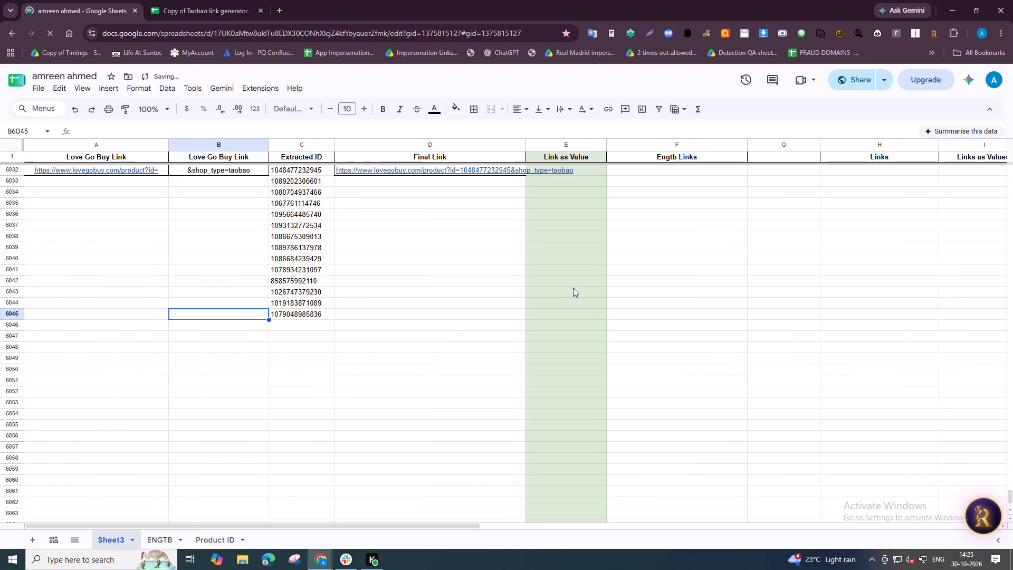
key("ctrl+shift+Left")
key("ctrl+d")
key("Right")
key("Right")
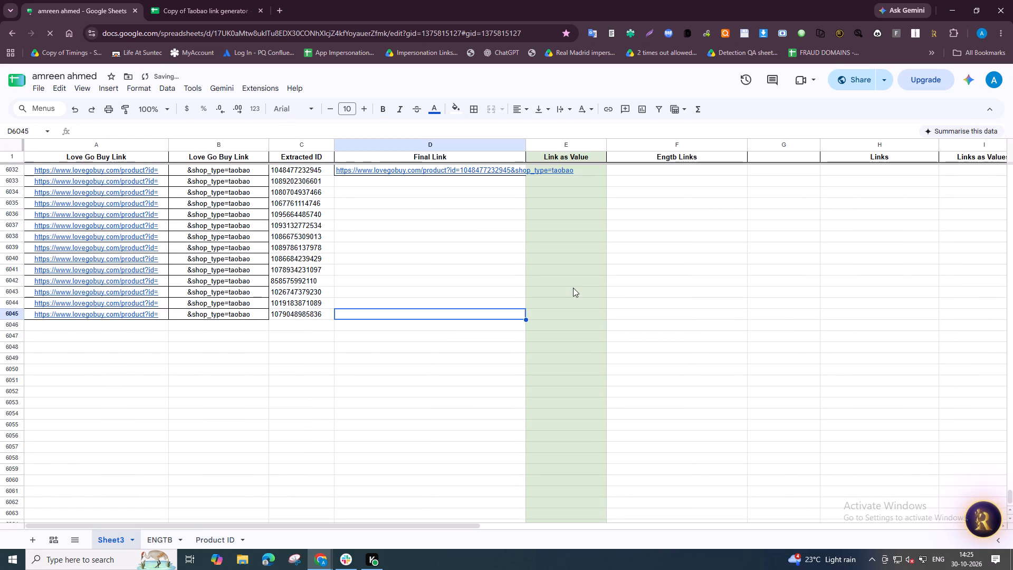
key("ctrl+shift+Up")
key("ctrl+d")
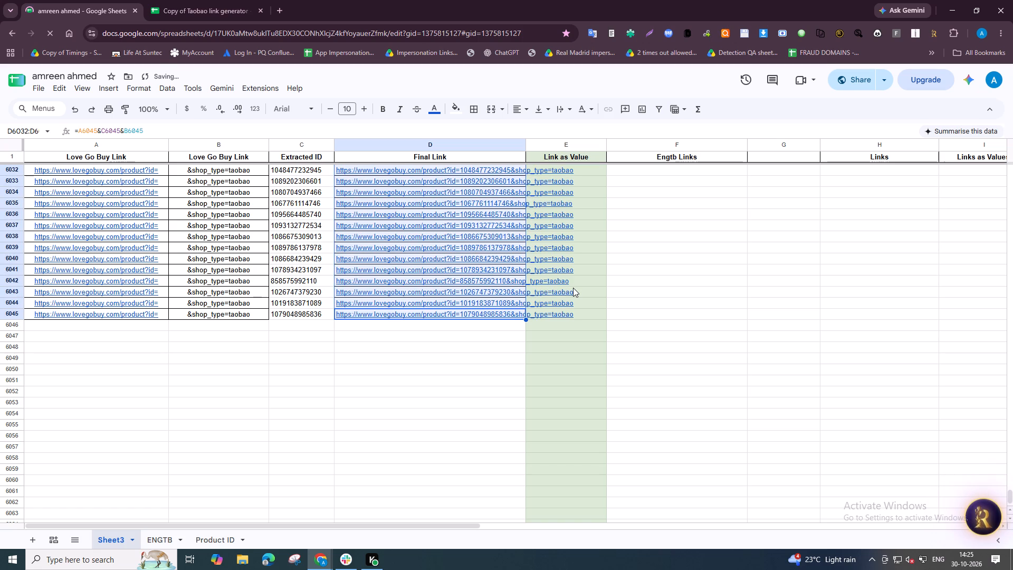
Copy the new Love Go Buy final links in D6033:D6045 of Sheet3.
key("shift+Down")
key("ctrl+c")
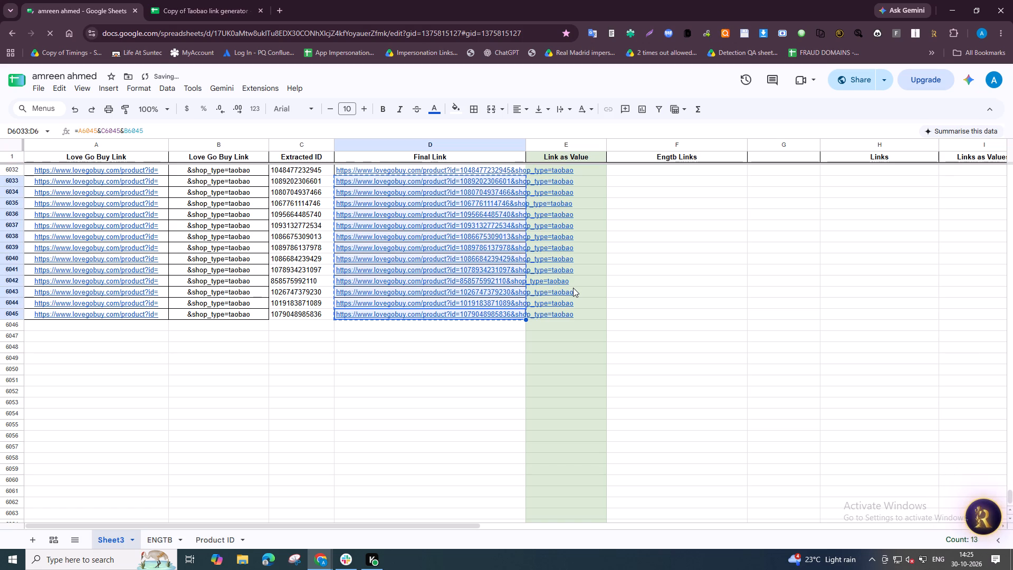
Open a new browser window and connect 1ClickVPN to the United Kingdom.
key("ctrl+n")
left_click(673, 36)
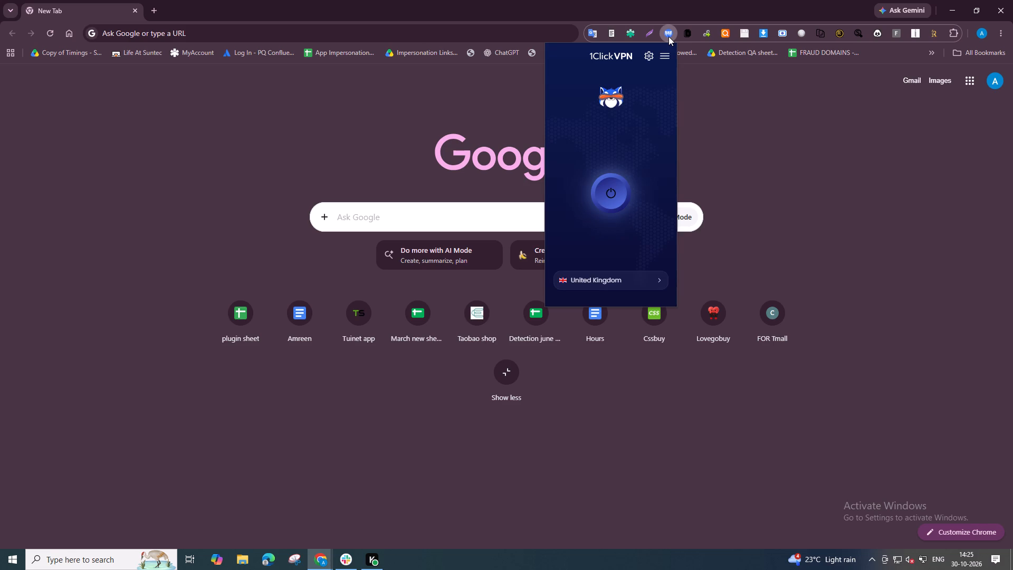
left_click(617, 205)
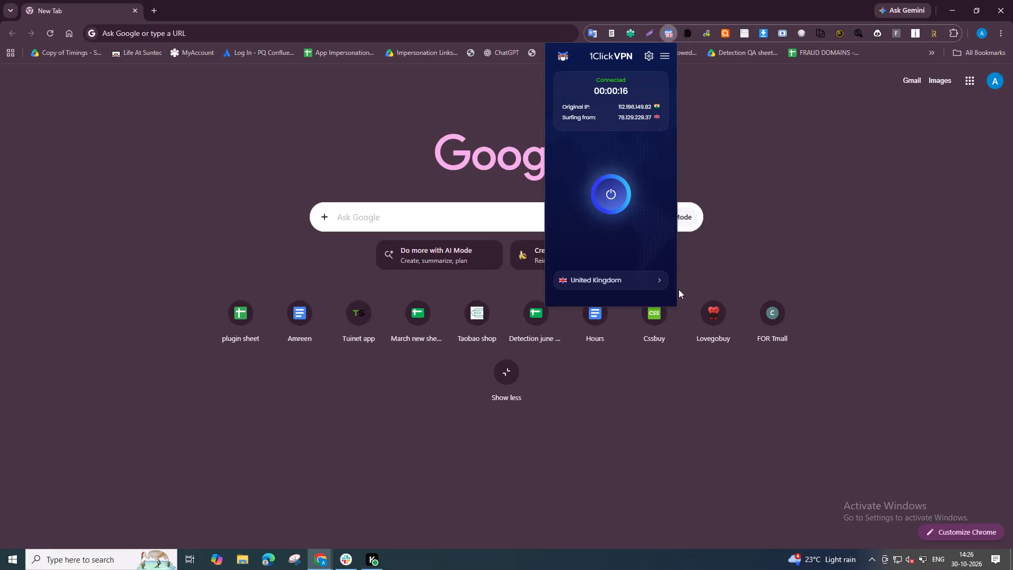
Open the saved Lovegobuy product page and dismiss its new users coupon offer.
left_click(703, 309)
left_click(609, 31)
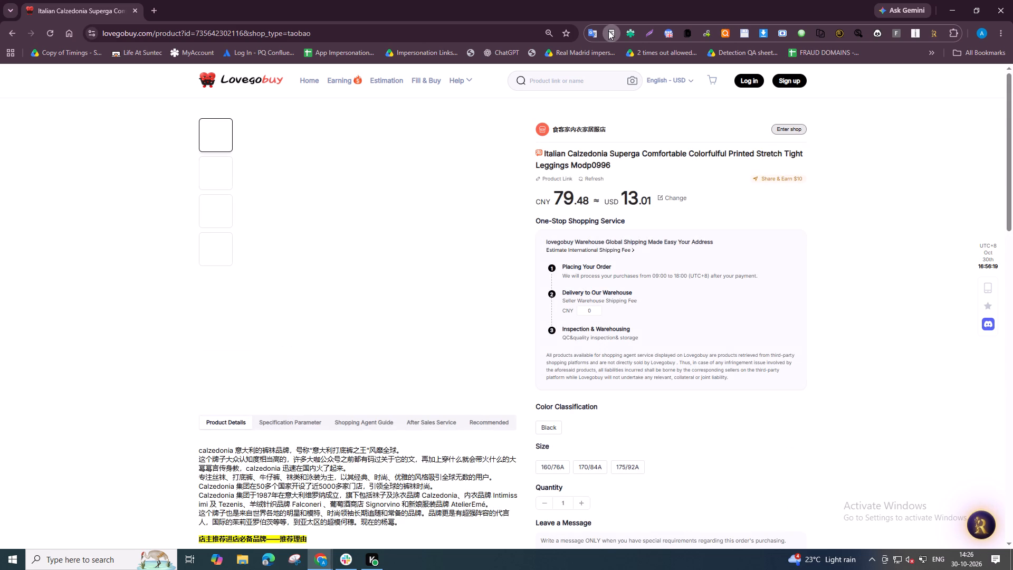
left_click(608, 31)
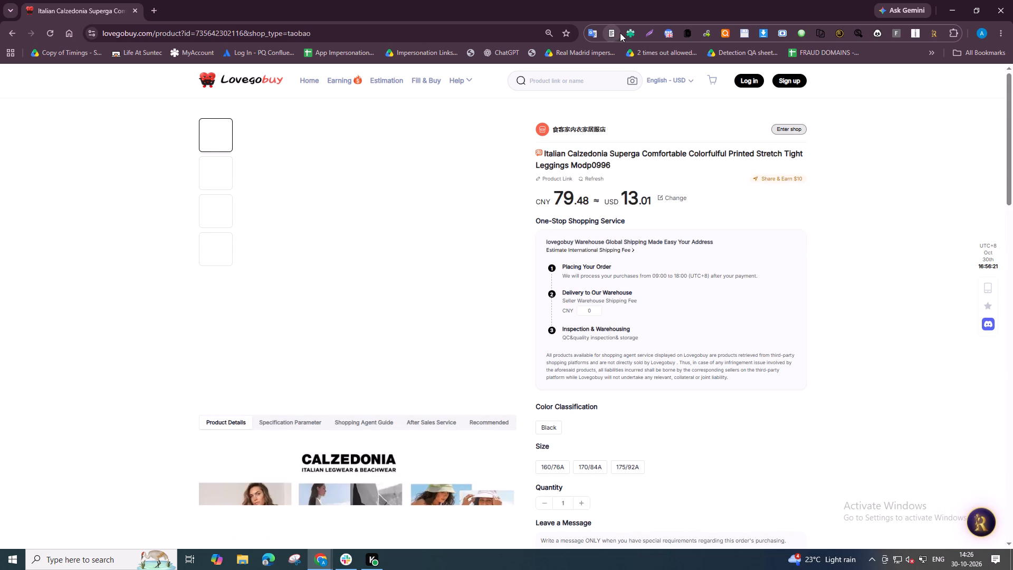
left_click(615, 31)
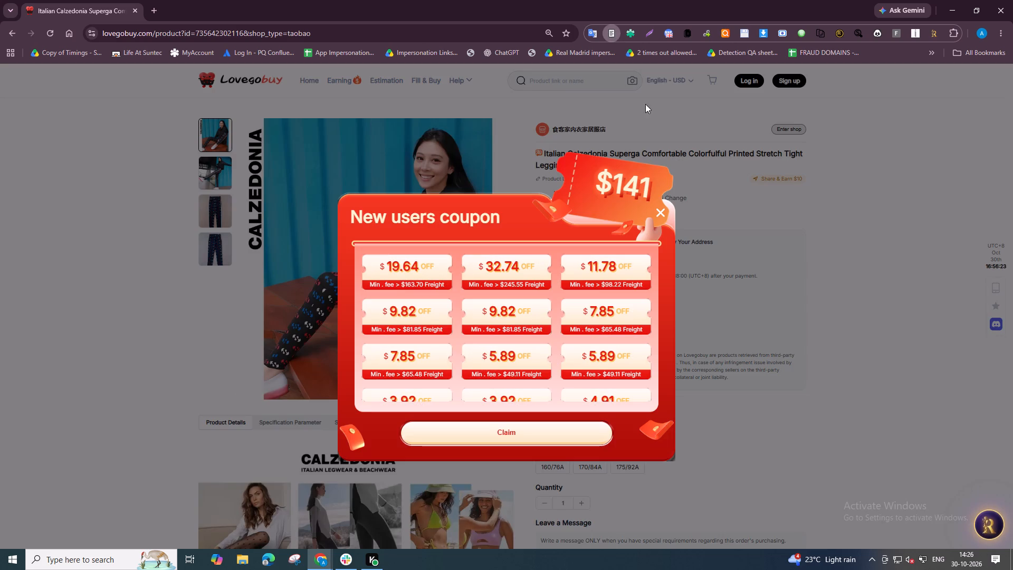
left_click(657, 212)
Try to launch the document-shaped browser extension on the Lovegobuy product page.
left_click(620, 38)
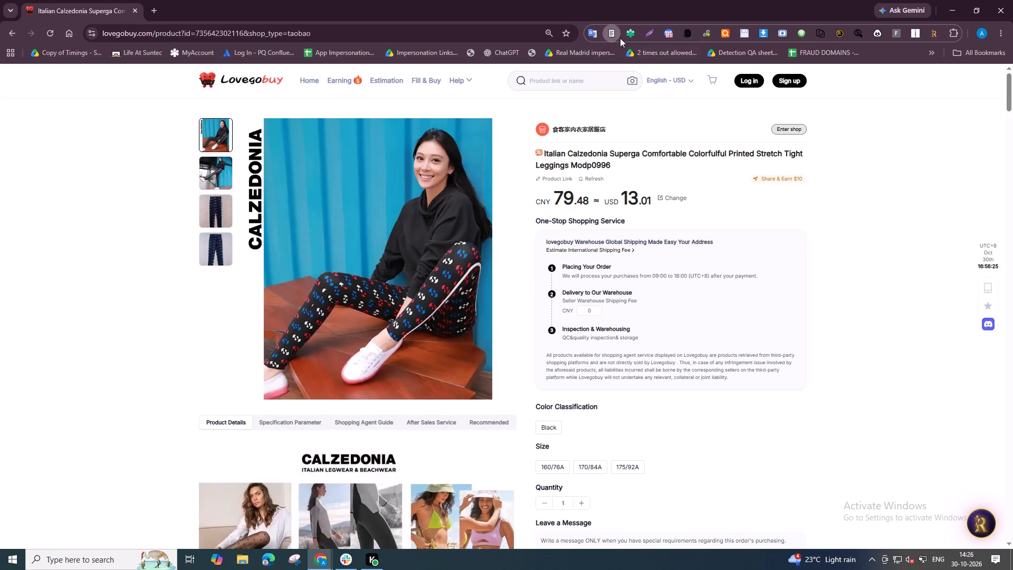
left_click(615, 34)
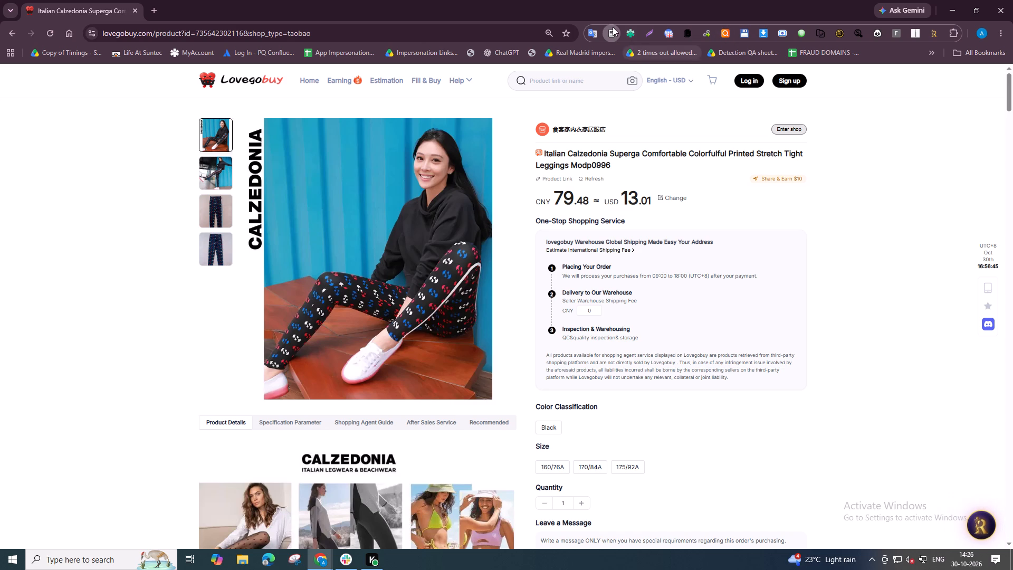
double_click(611, 26)
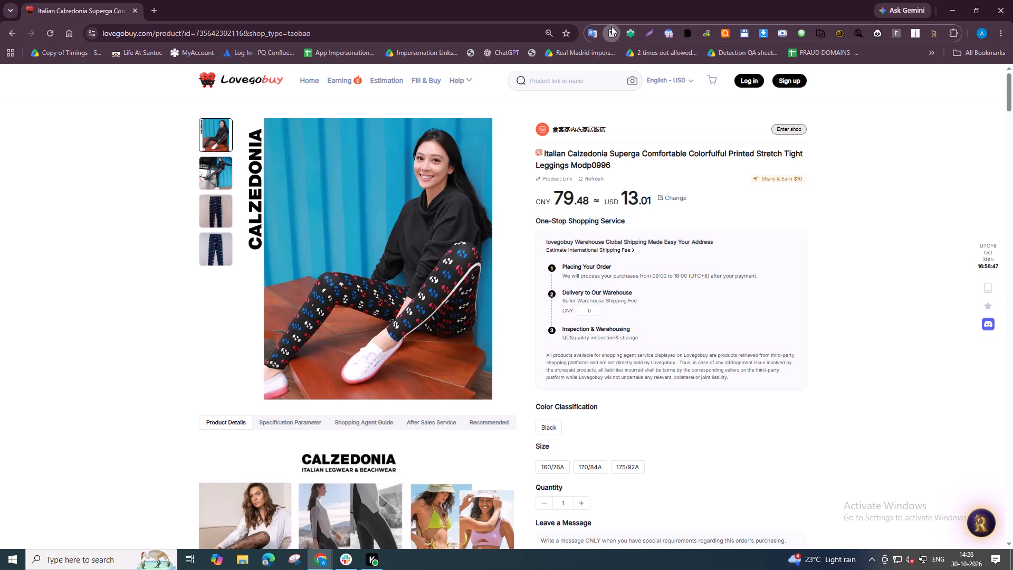
left_click(616, 35)
left_click(616, 35)
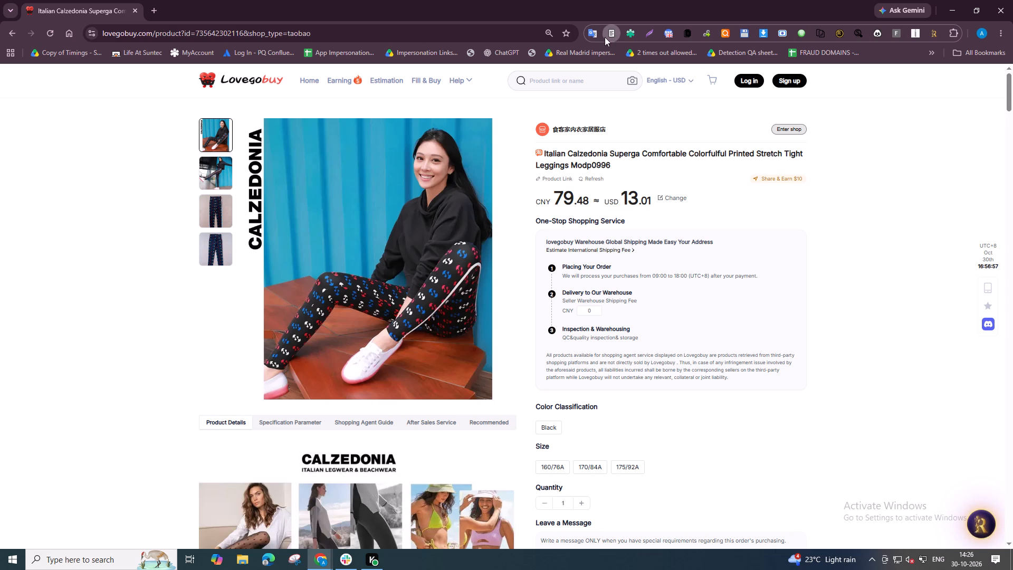
left_click(609, 35)
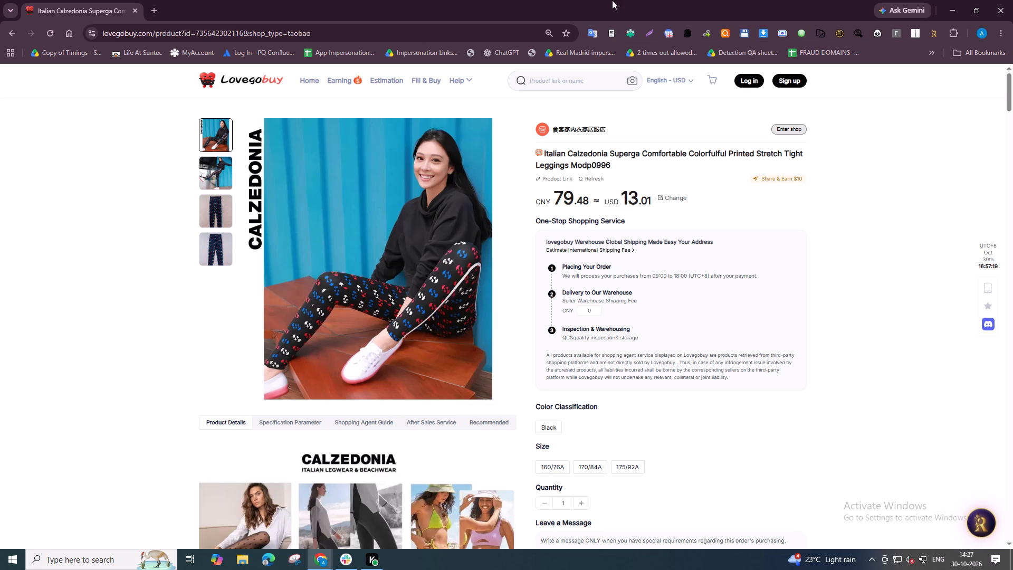
left_click(618, 30)
scroll(626, 161, "down", 2)
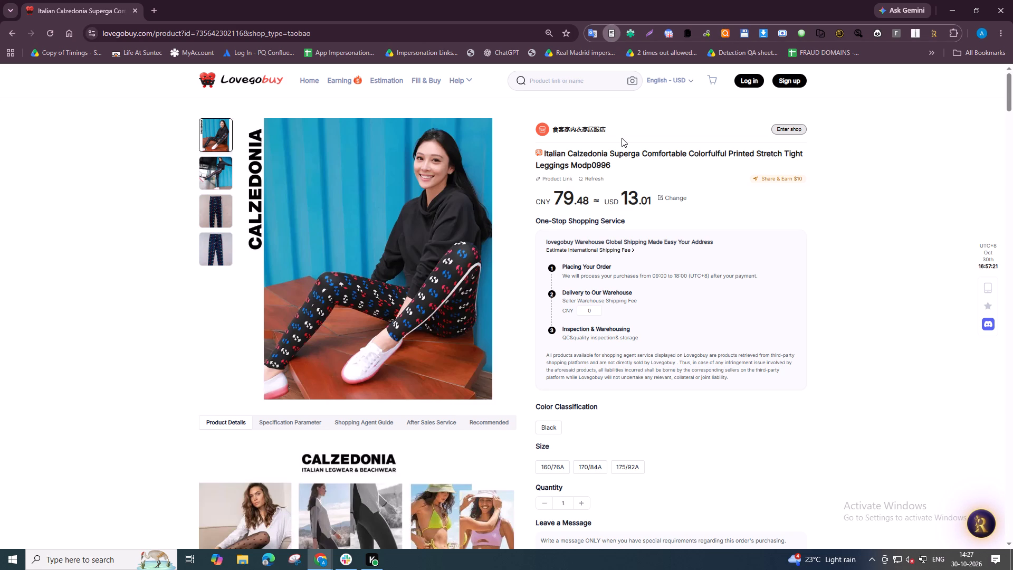
scroll(622, 138, "down", 3)
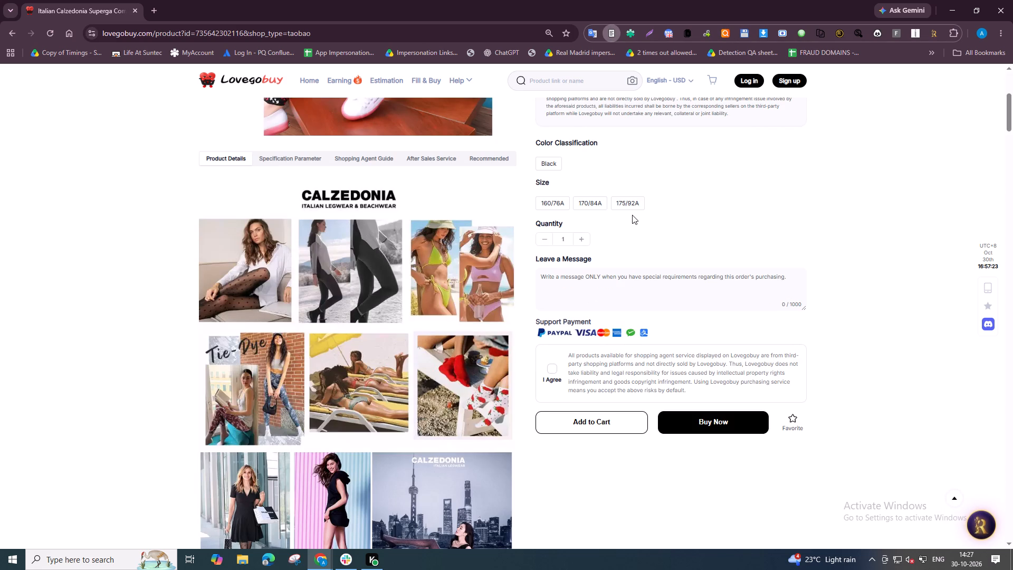
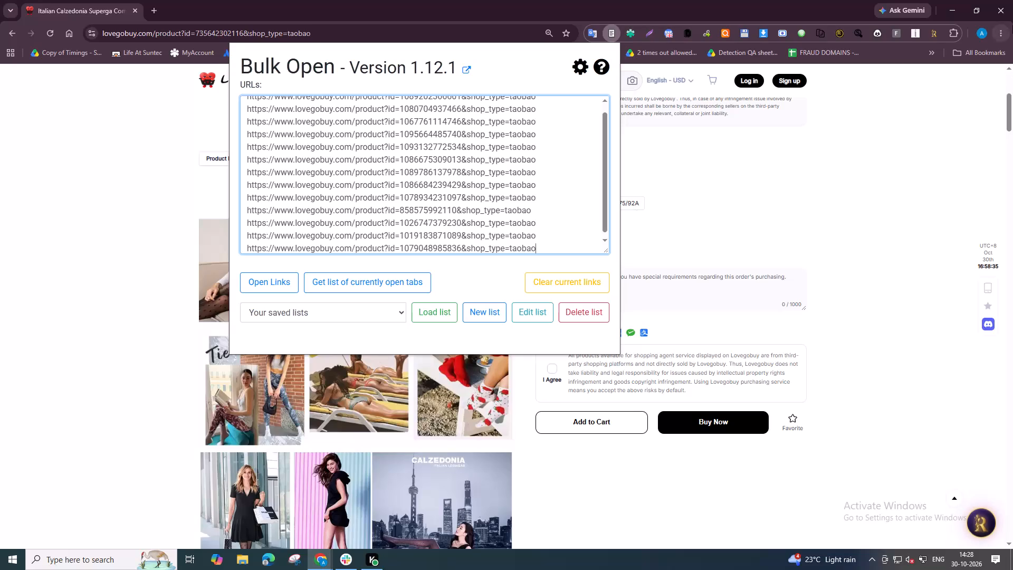
Open the listed Lovegobuy product links in bulk and close the original Calzedonia product page.
left_click(273, 288)
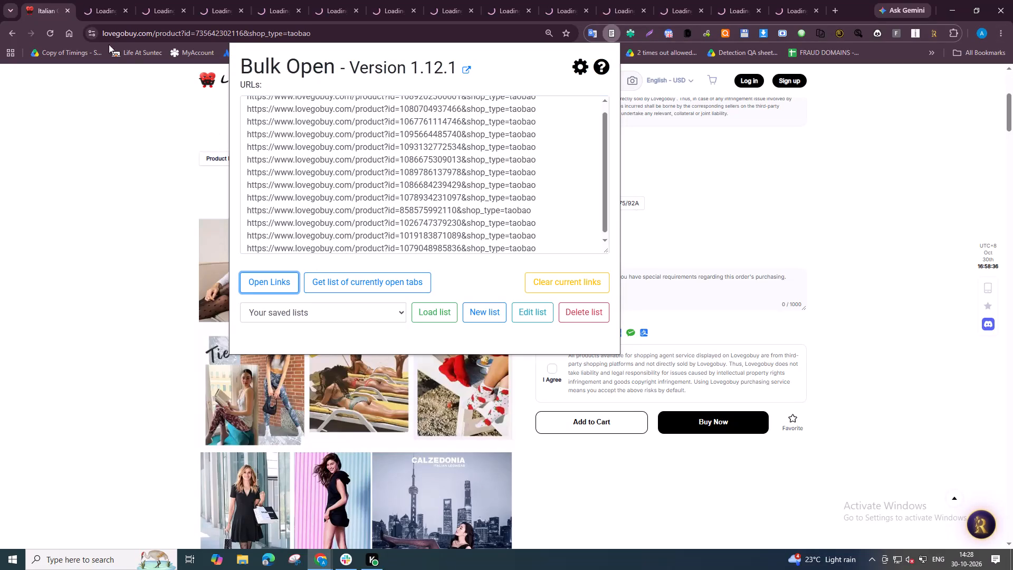
left_click(70, 11)
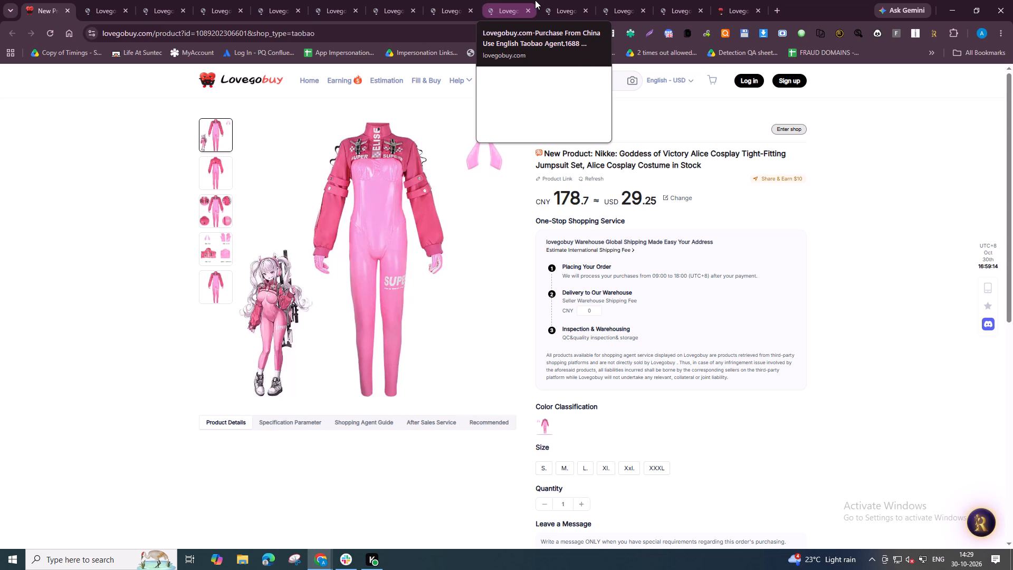
Examine the opened Lovegobuy pages one after another, checking each listing's title and images for NIKKE Alice products.
key("ctrl+Tab")
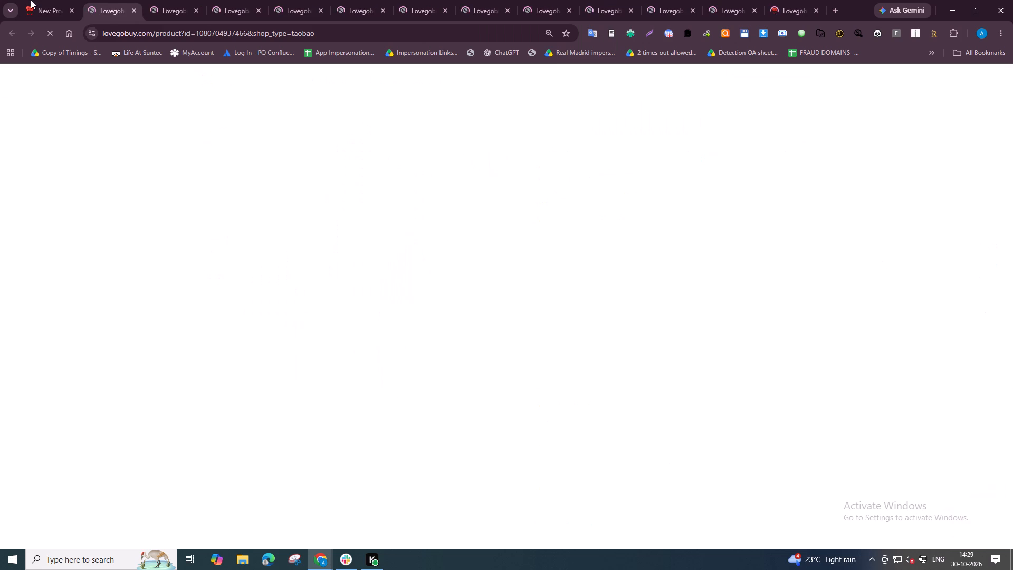
left_click(45, 0)
key("ctrl+Tab")
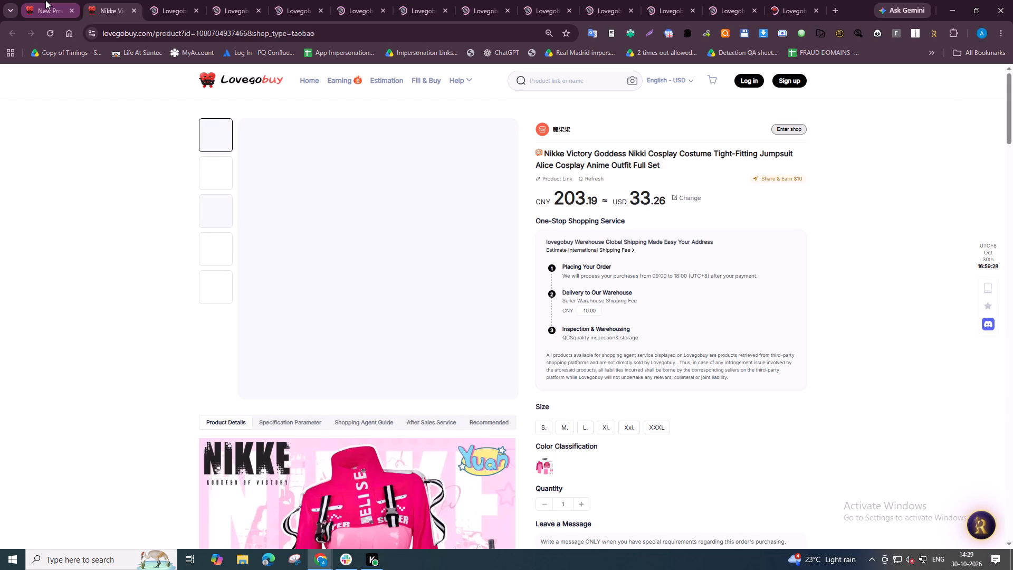
key("ctrl+Tab")
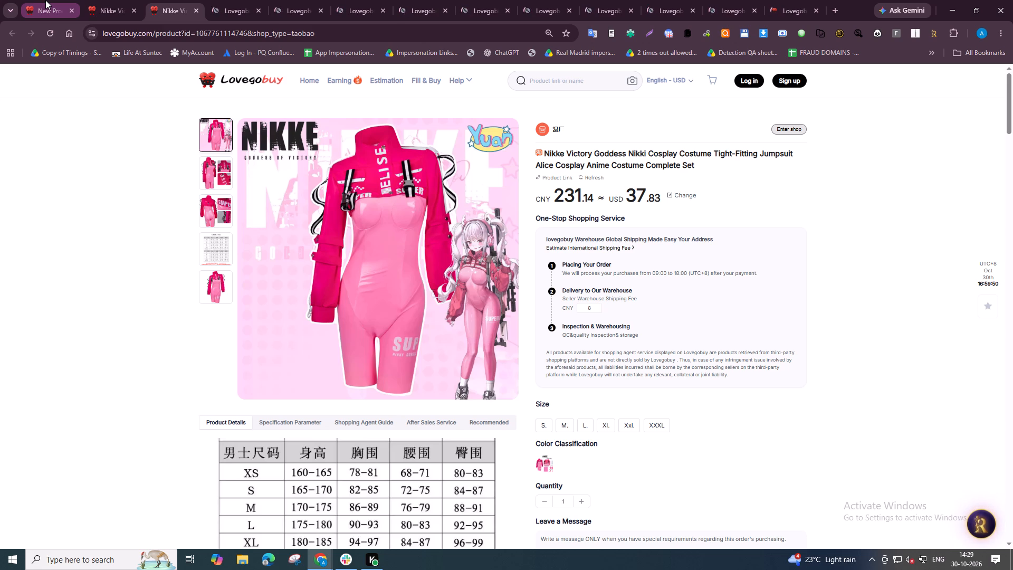
key("ctrl+Tab")
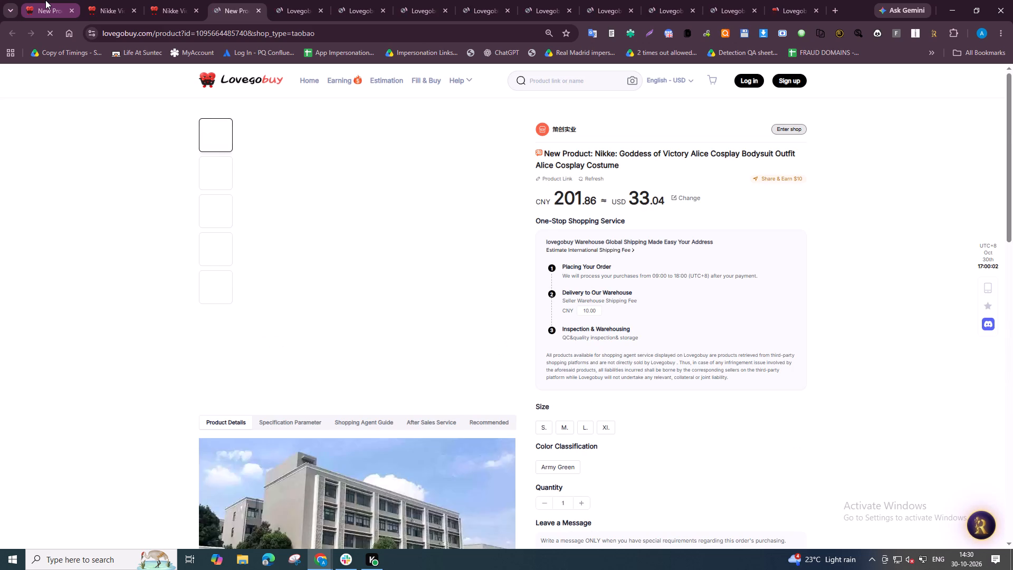
key("ctrl+Tab")
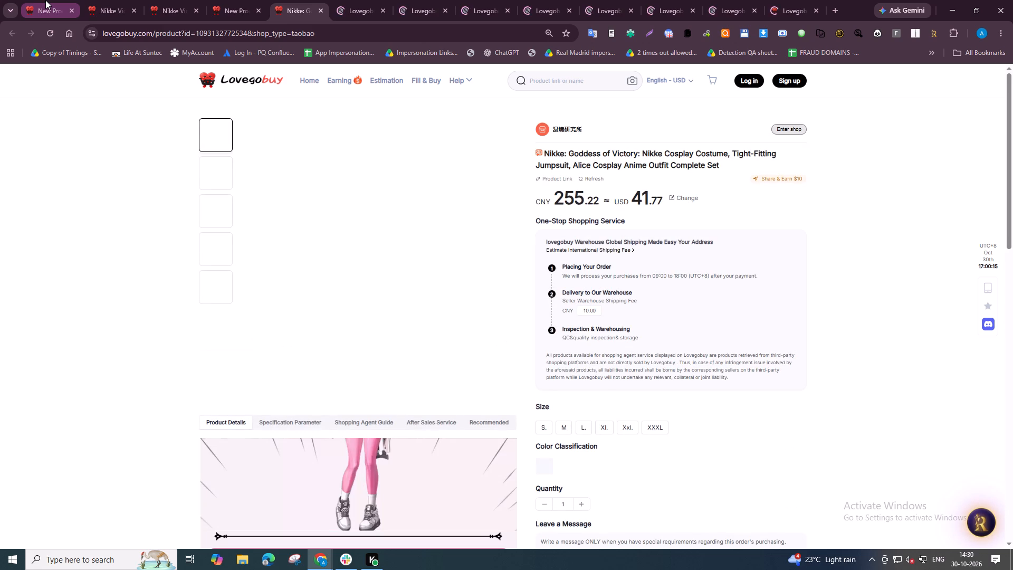
key("ctrl+Tab")
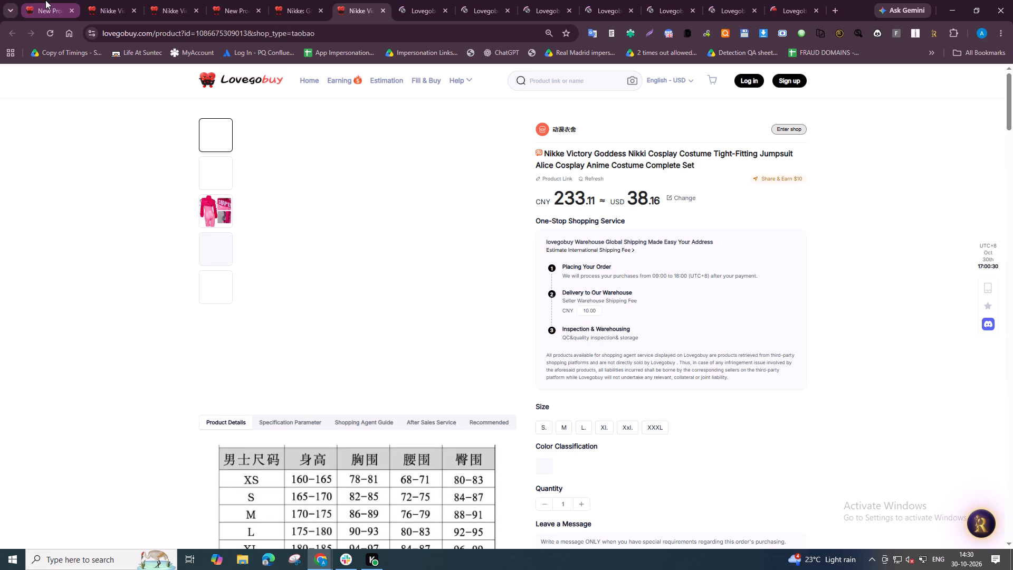
key("ctrl+Tab")
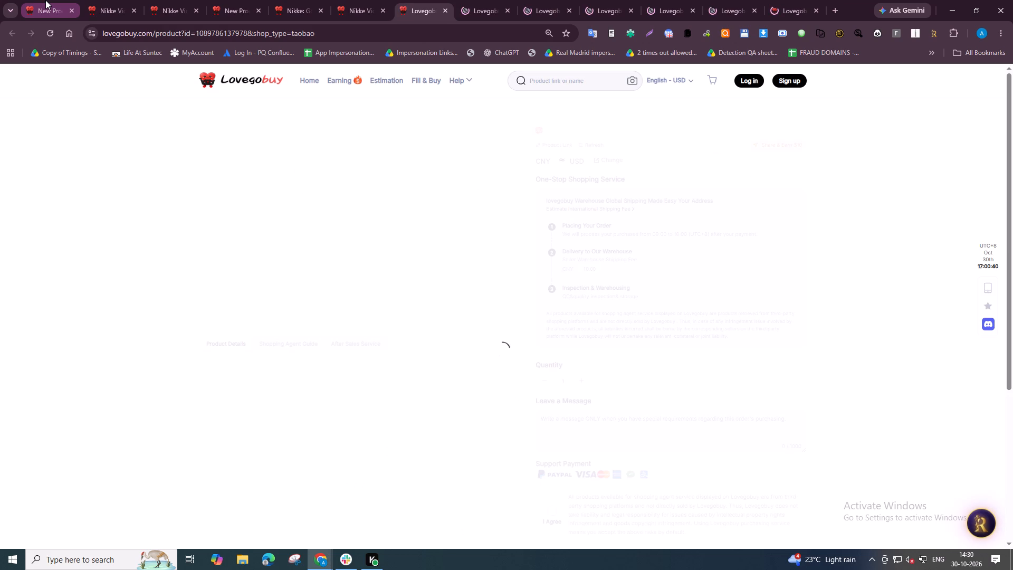
key("ctrl+Tab")
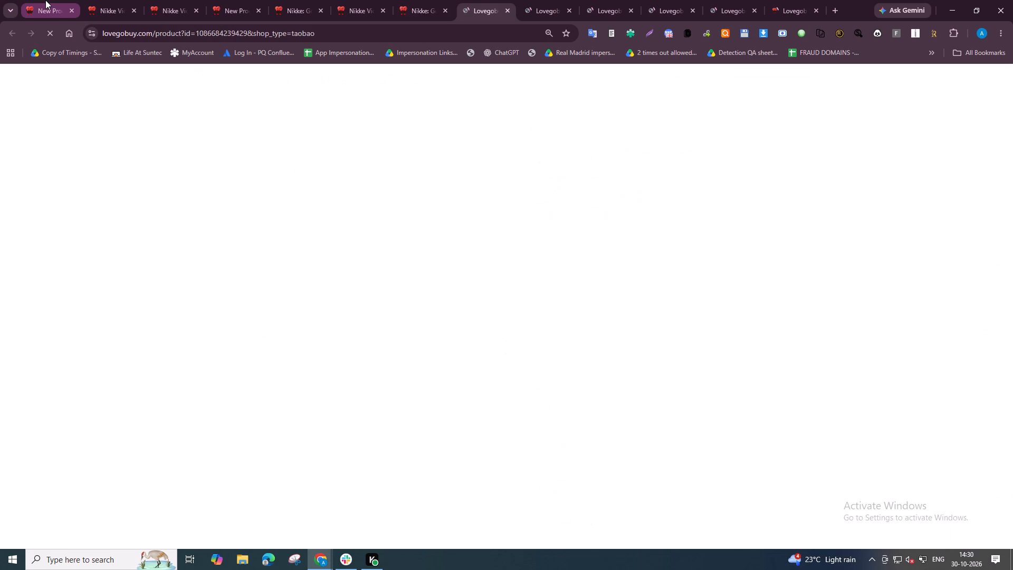
Close the reviewed Lovegobuy pages and examine the remaining Alice costume and figure listings, closing each after viewing.
left_click(70, 13)
left_click(70, 13)
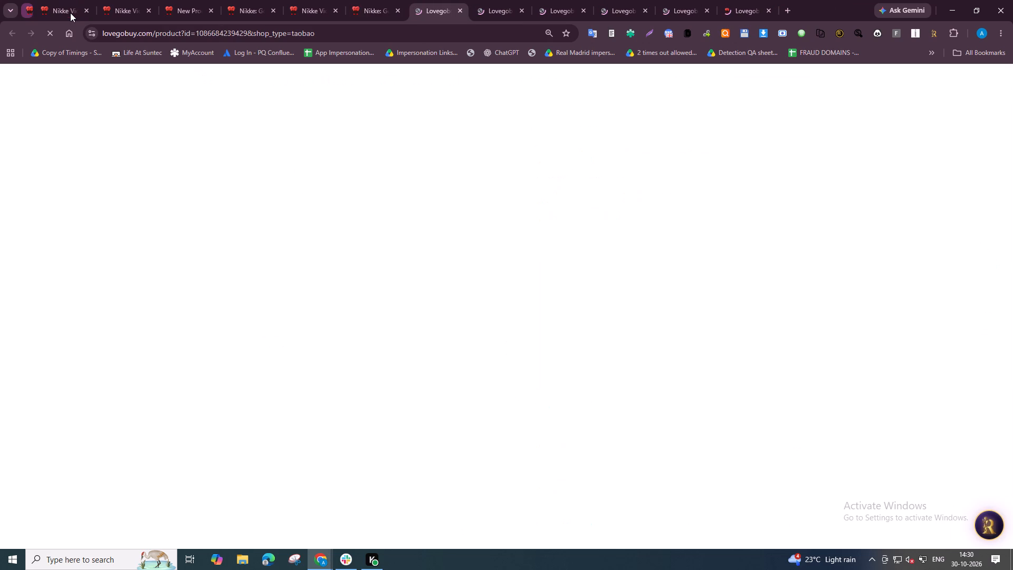
left_click(70, 13)
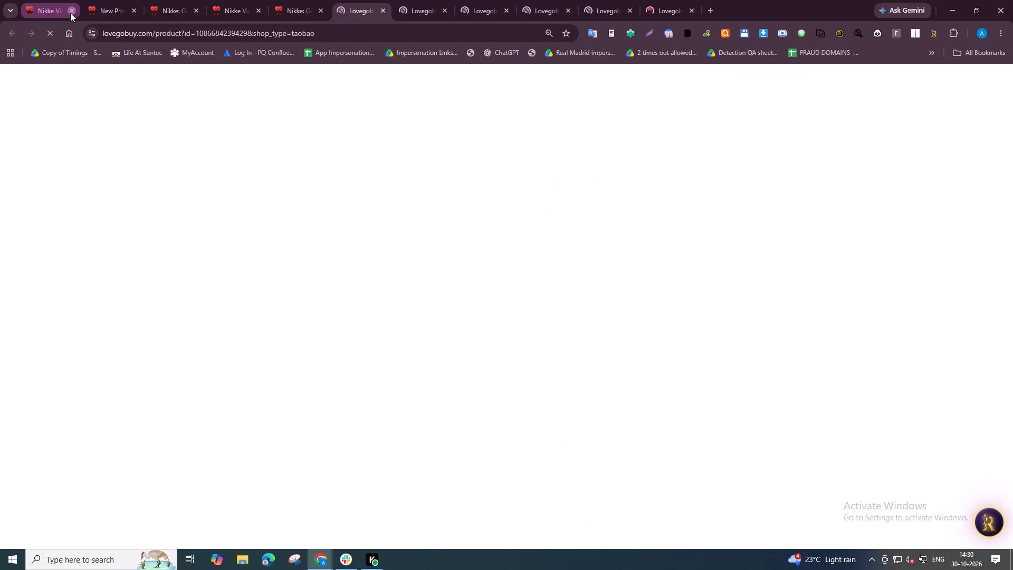
left_click(70, 13)
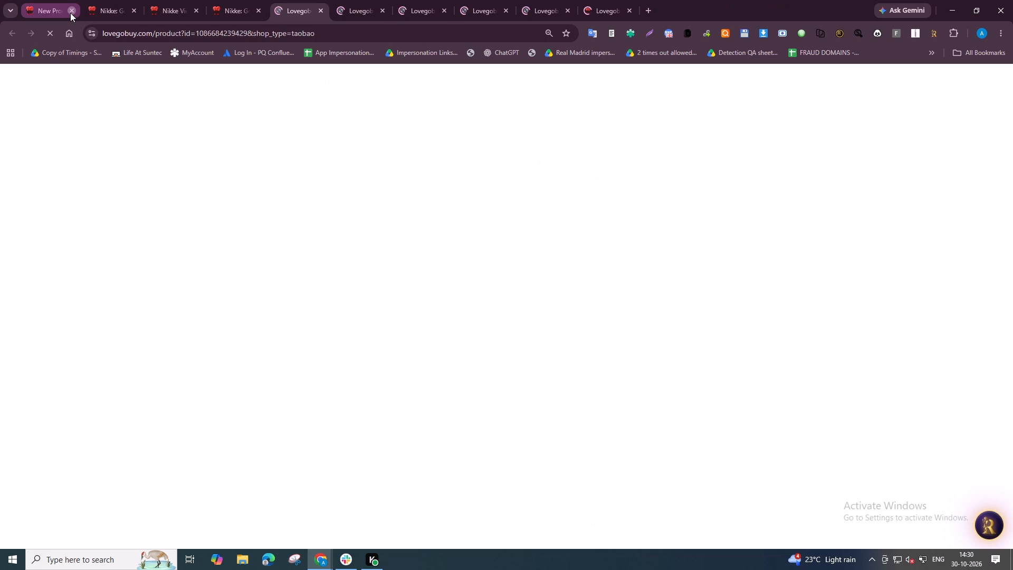
left_click(70, 13)
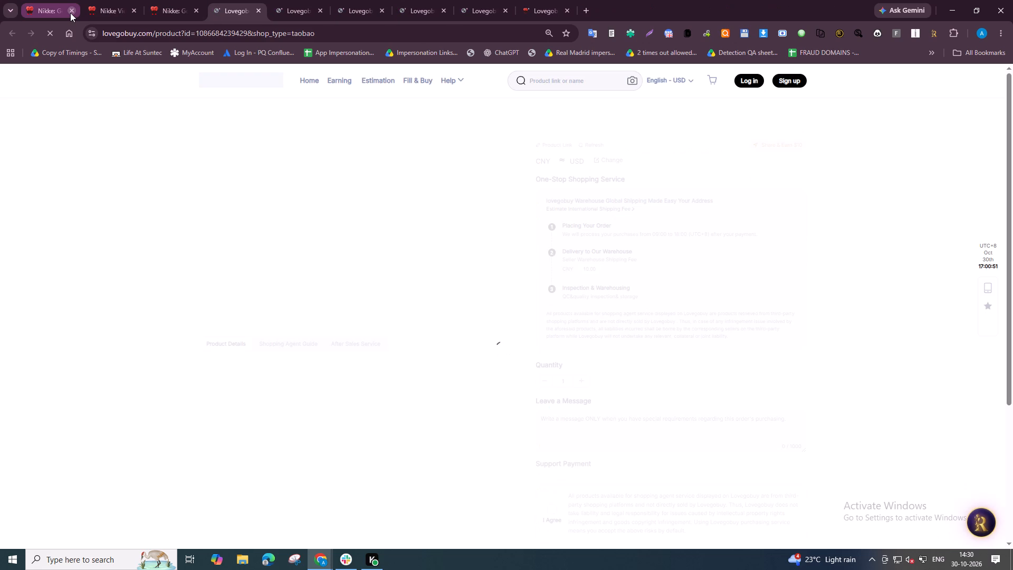
left_click(70, 13)
left_click(70, 13)
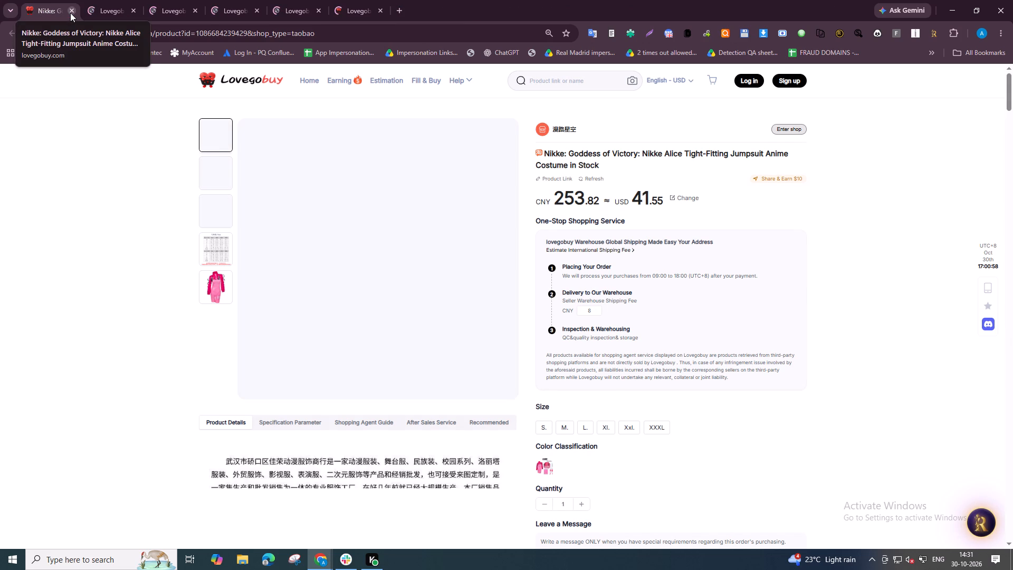
left_click(70, 13)
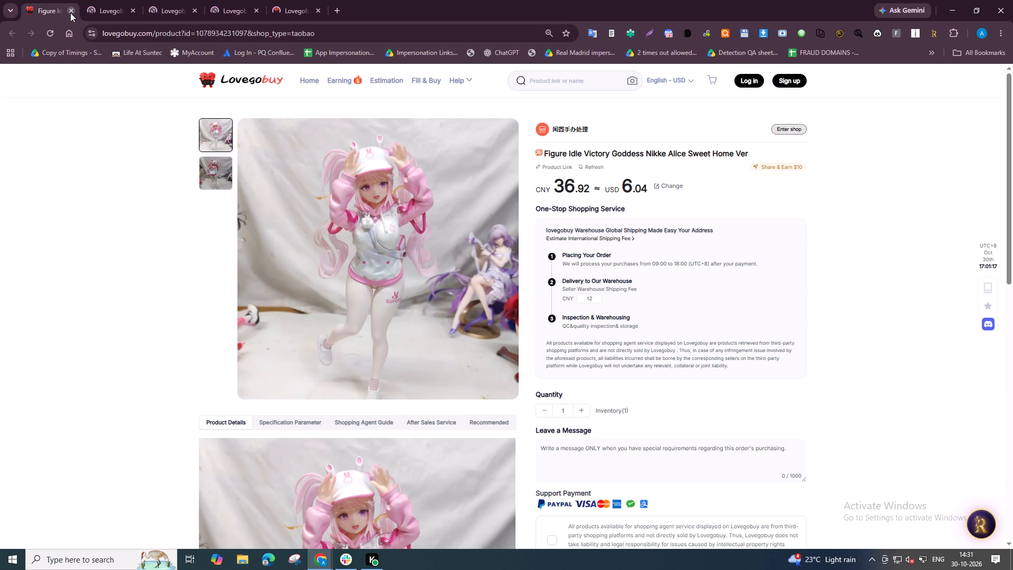
left_click(70, 13)
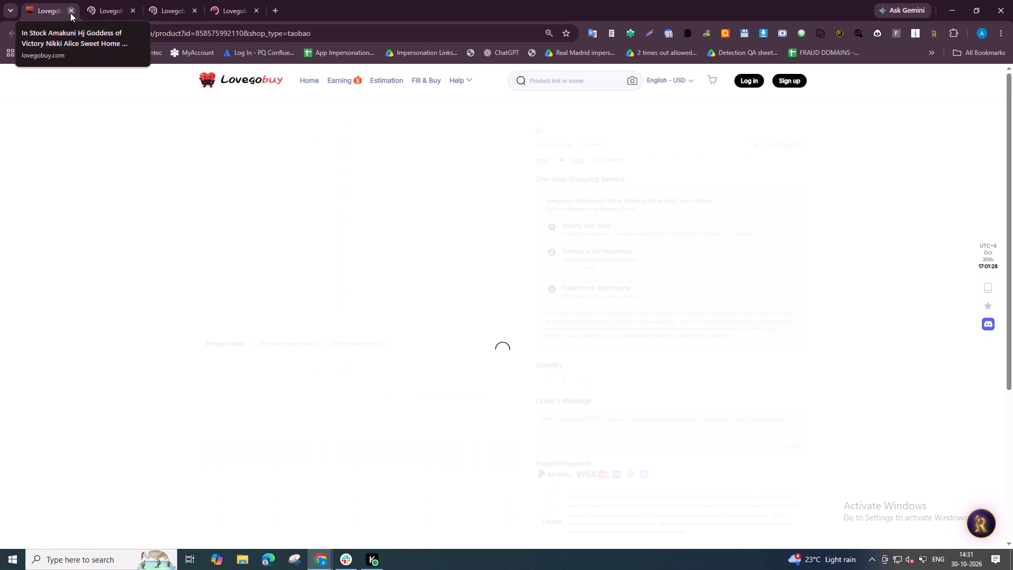
left_click(70, 13)
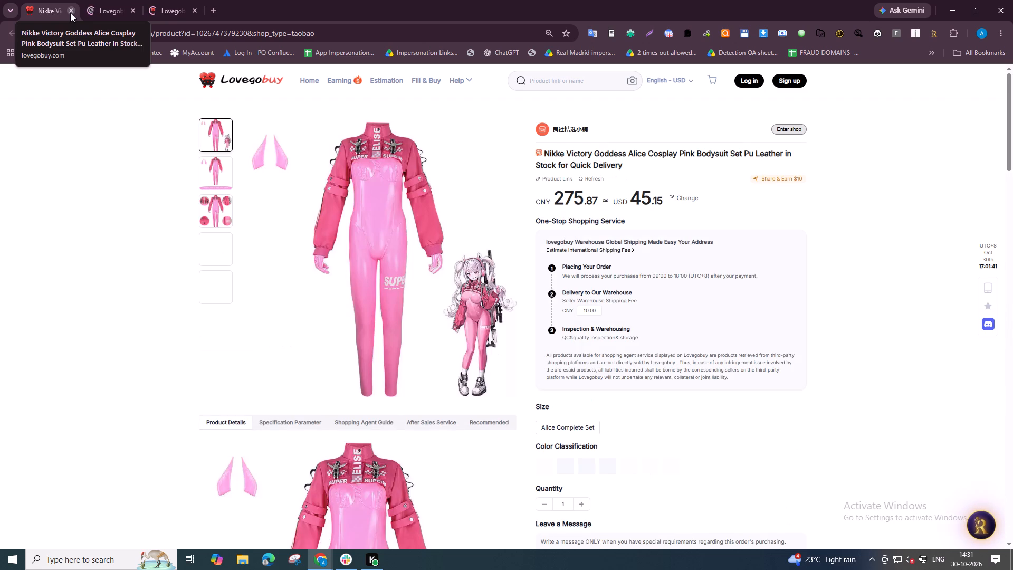
left_click(70, 13)
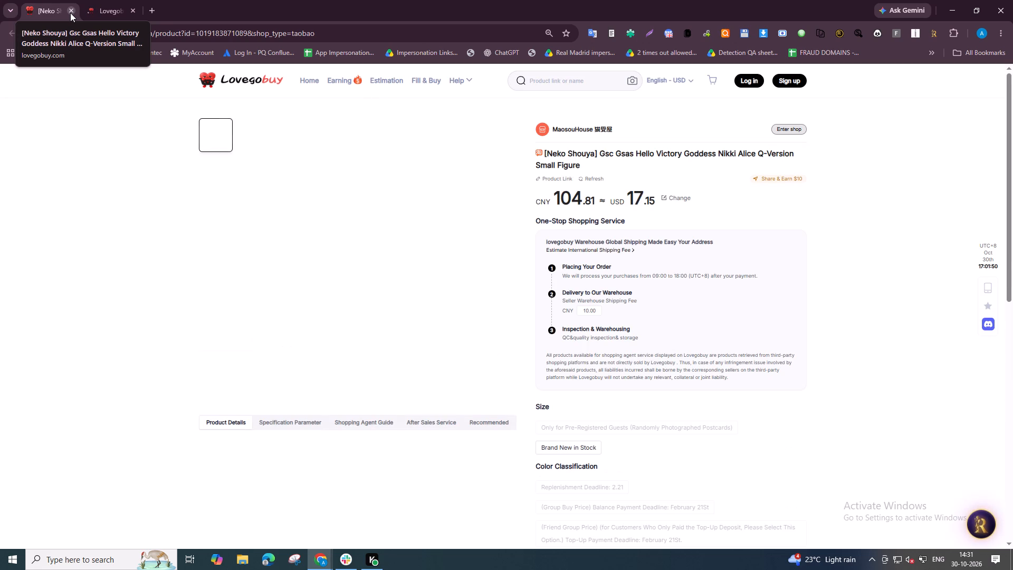
left_click(70, 13)
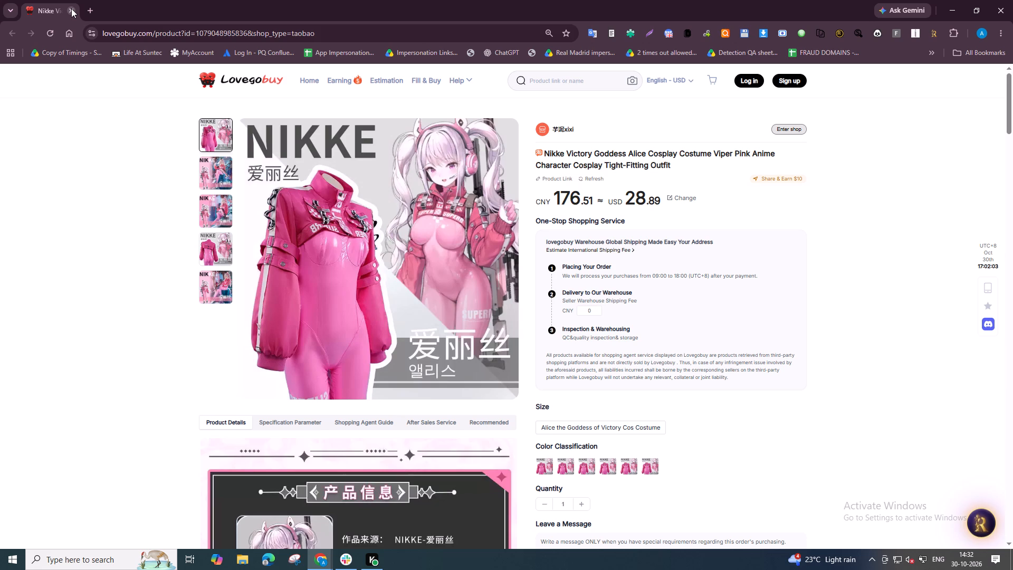
left_click(71, 8)
Switch to the New Work spreadsheet and copy the Taobao links in H27772:H27784 of the New sheet.
key("alt+Tab")
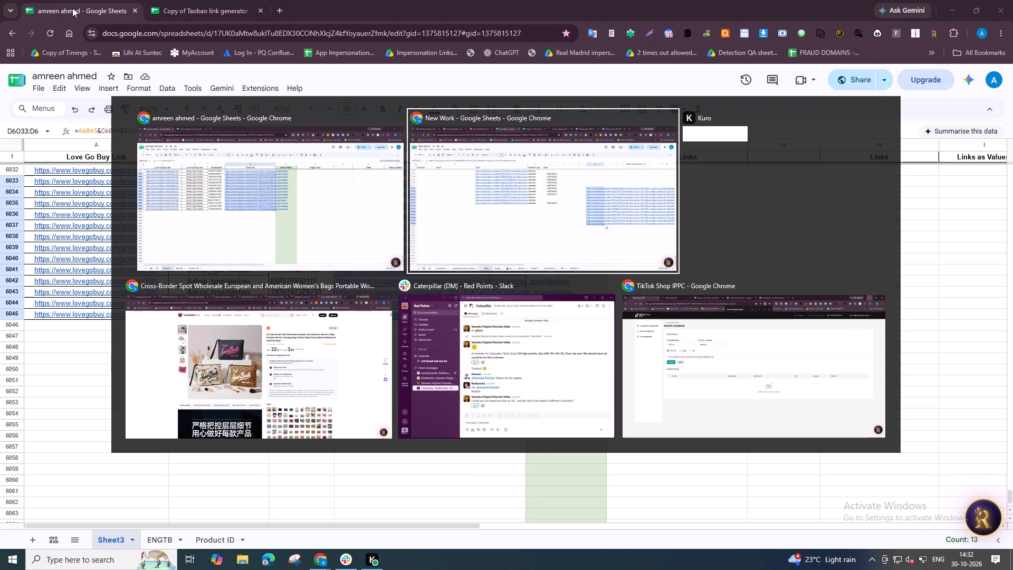
left_click(717, 237)
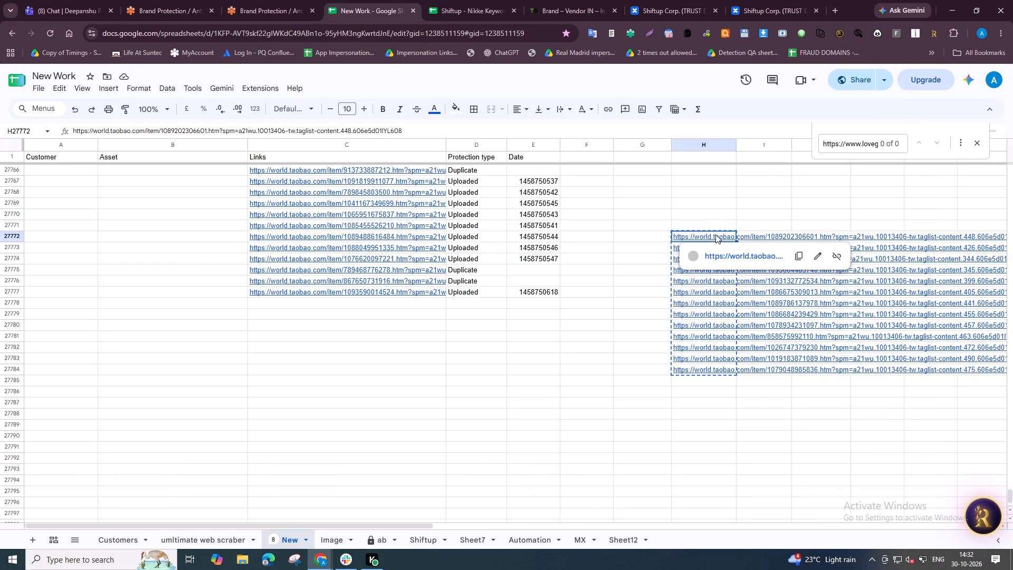
key("ctrl+shift+Down")
key("ctrl+c")
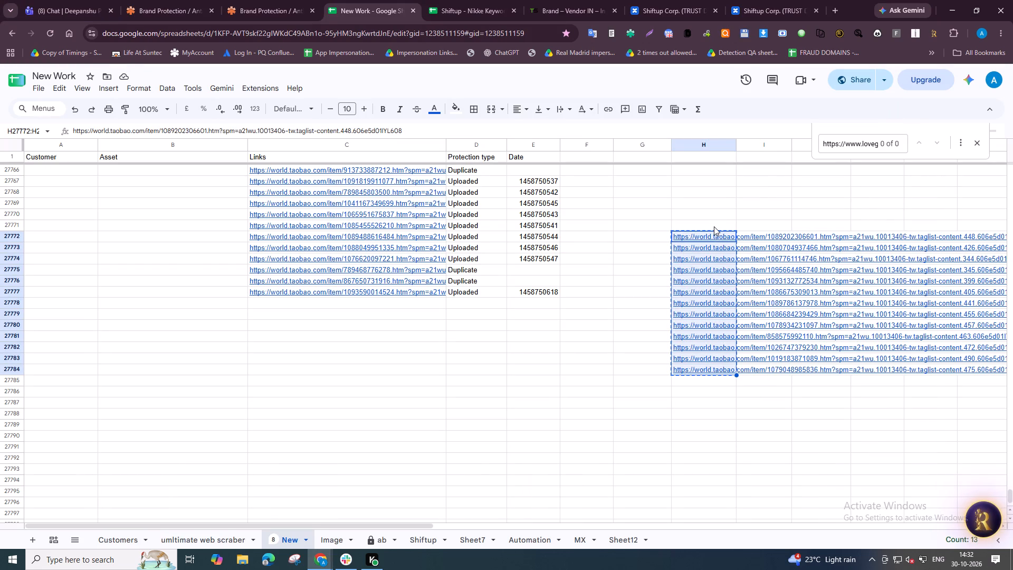
key("ctrl+c")
Replace the Red Points detection links with the copied Taobao links and save them as NIKKE Alice, Copyright artwork incidents.
left_click(168, 0)
scroll(307, 381, "down", 7)
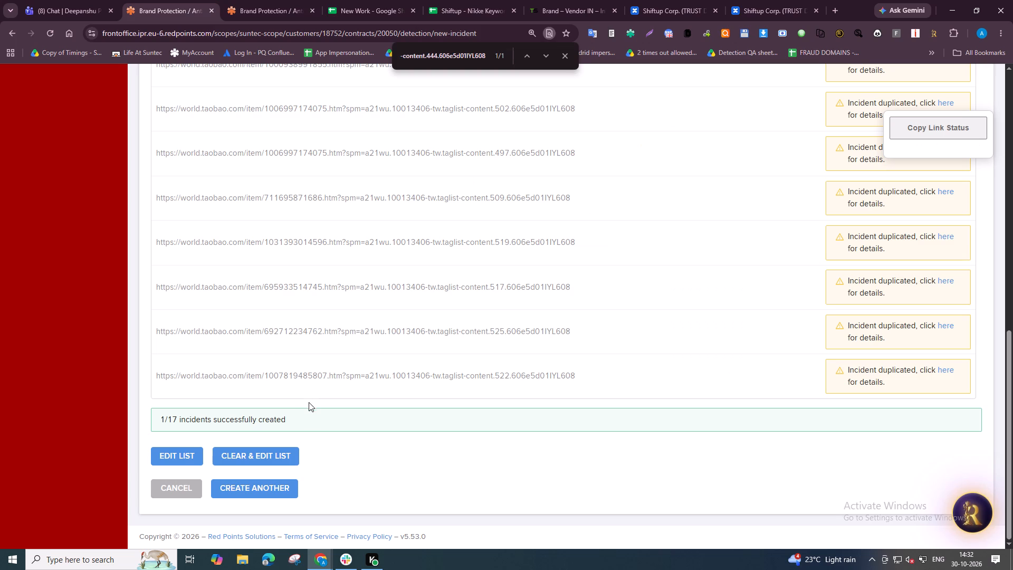
left_click(289, 448)
left_click(219, 283)
key("ctrl+v")
scroll(264, 353, "up", 7)
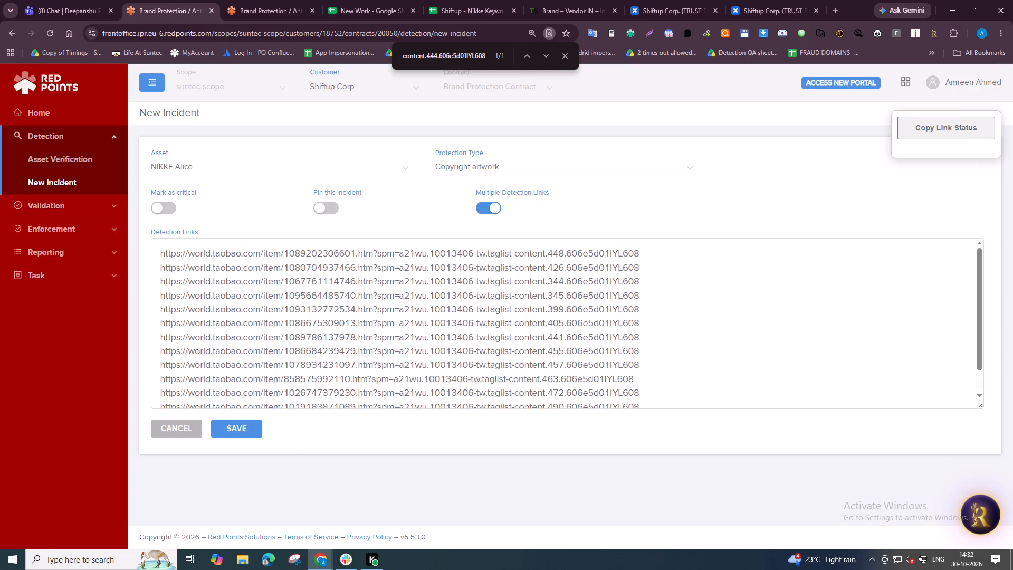
scroll(269, 345, "up", 6)
scroll(272, 336, "down", 8)
left_click(251, 427)
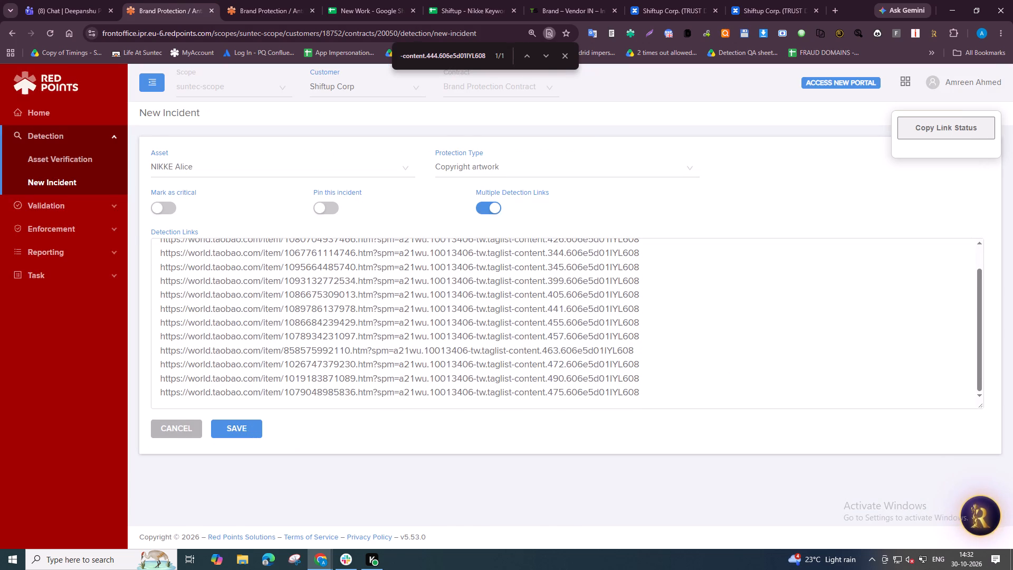
left_click(563, 57)
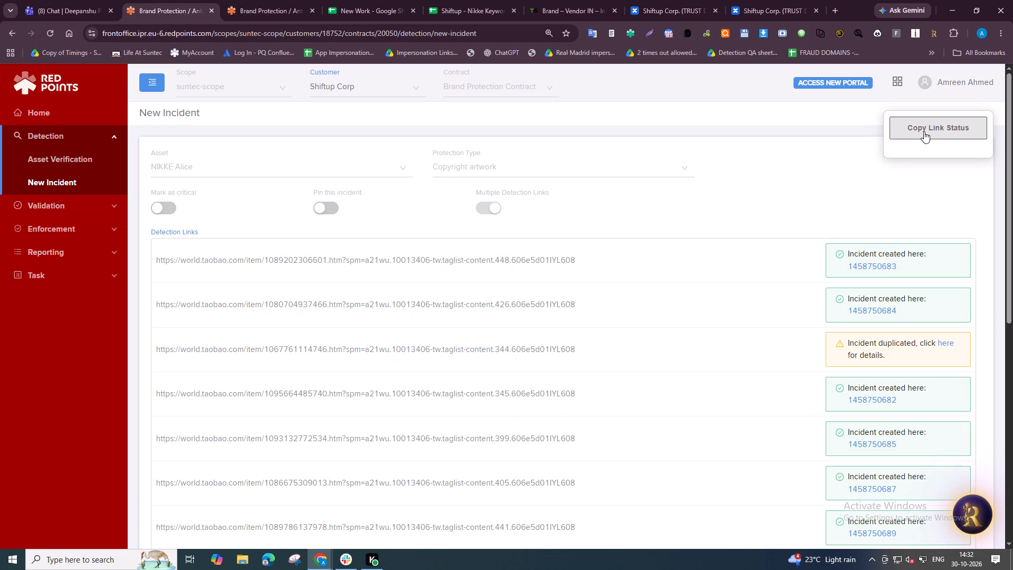
Copy the link status of the submitted Taobao listings.
left_click(924, 131)
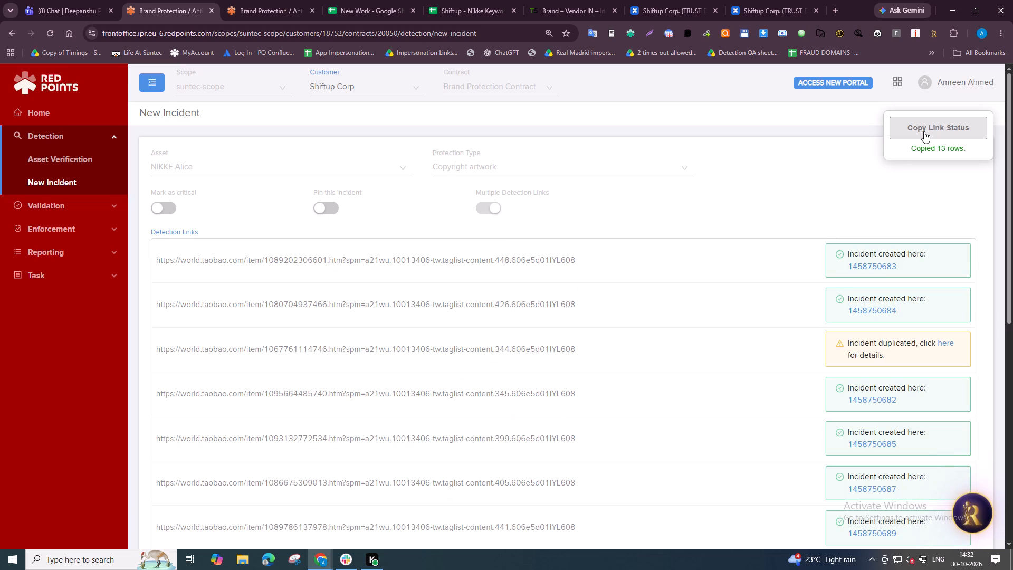
Delete the leftover Taobao links in H27772:H27784 of the New sheet.
left_click(395, 0)
key("Delete")
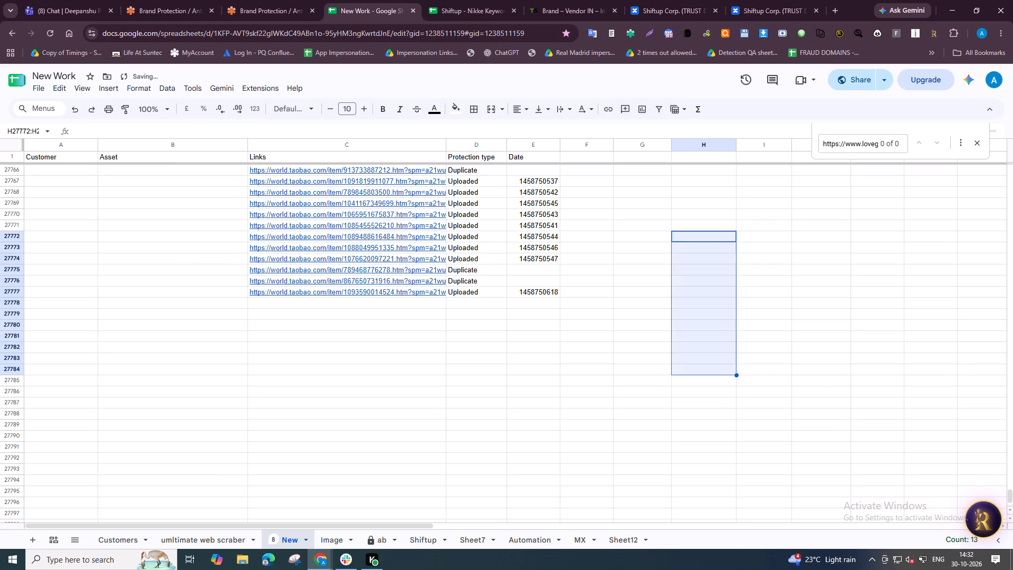
Paste the copied links, statuses and incident IDs below the last record, starting at C27778.
key("Left")
key("Left")
key("Left")
key("Left")
key("ctrl+Down")
key("Left")
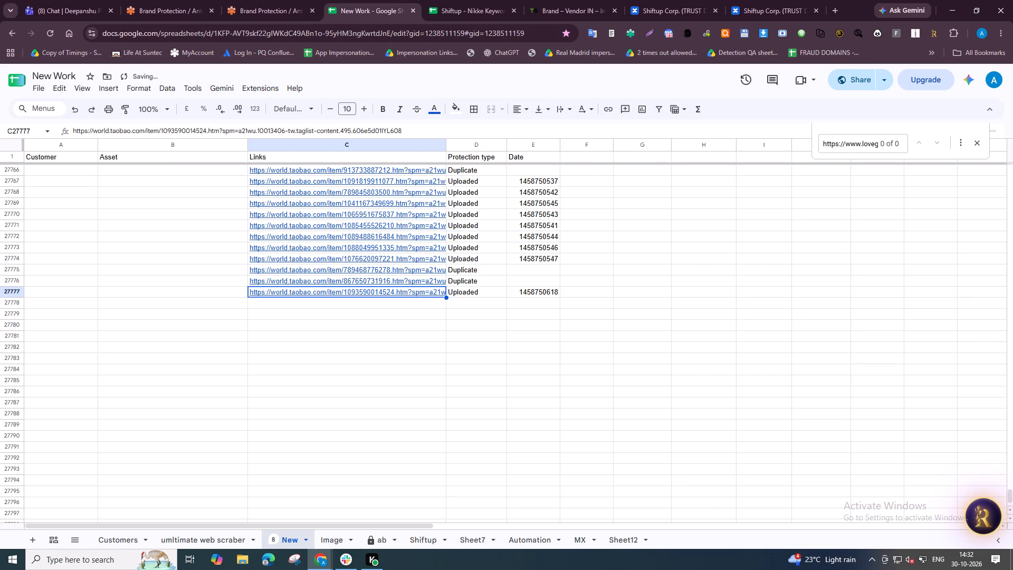
key("Down")
key("ctrl+v")
Clear the pasted header in C27778:E27778 and move the records below it up one row to close the gap.
key("Up")
key("Down")
key("ctrl+shift+Right")
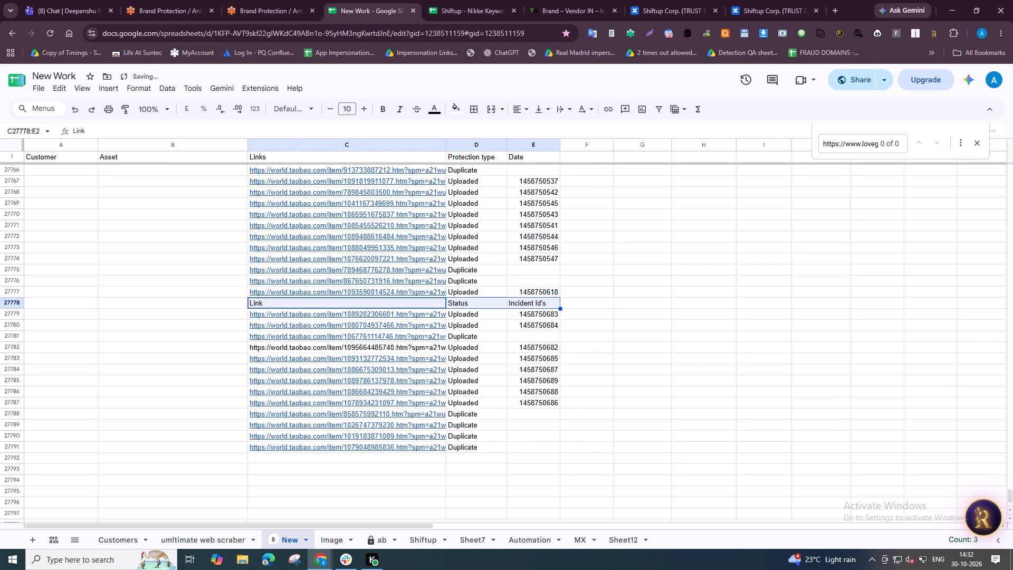
key("Delete")
key("Down")
key("ctrl+shift+Right")
key("shift+Down")
key("ctrl+shift+Down")
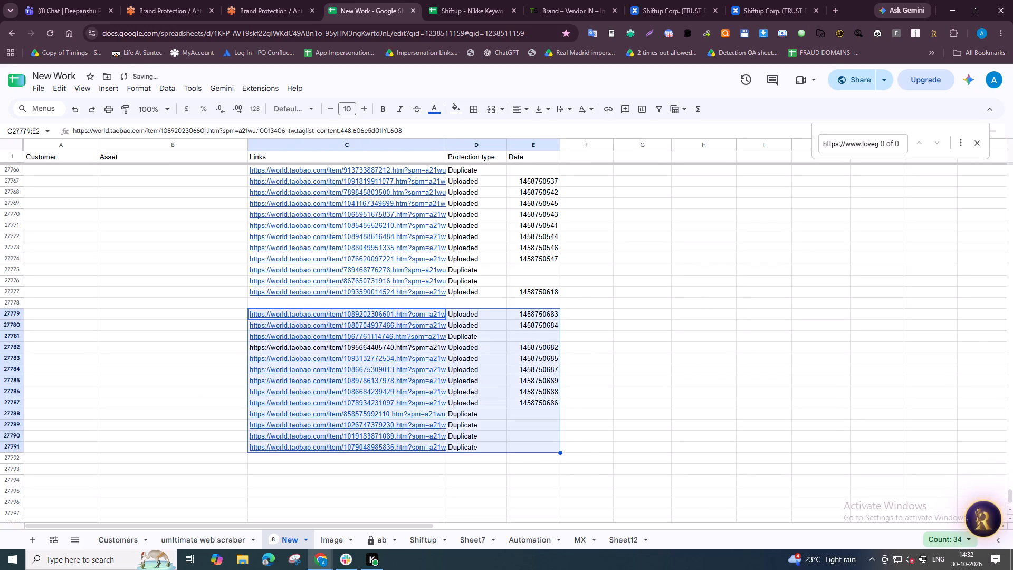
key("ctrl+x")
key("Up")
key("ctrl+v")
Copy the block of unsubmitted Taobao links in H27729:H27747 of the New sheet.
key("Right")
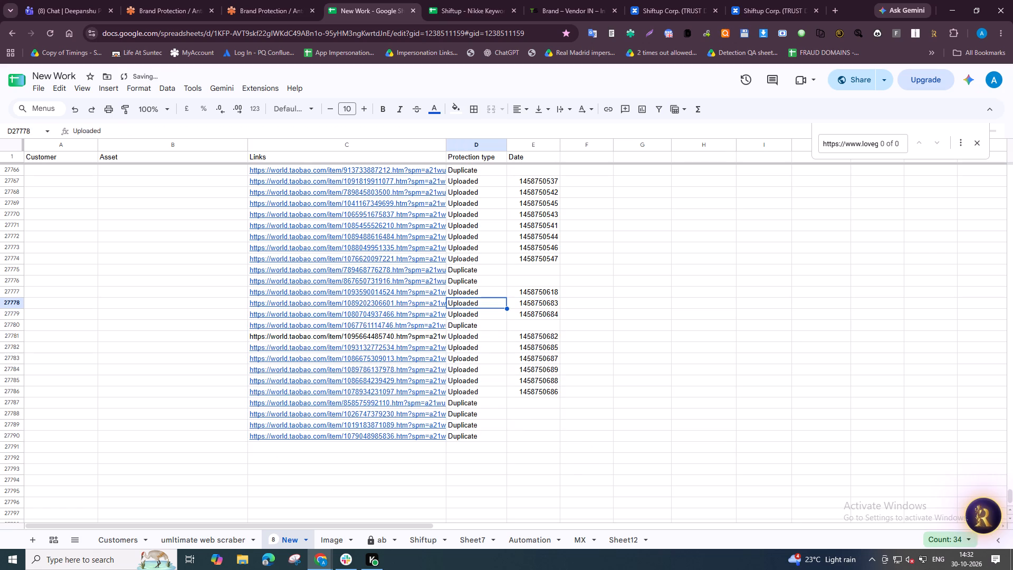
key("Right")
key("Right")
key("Right")
key("Right")
key("Right")
key("ctrl+Up")
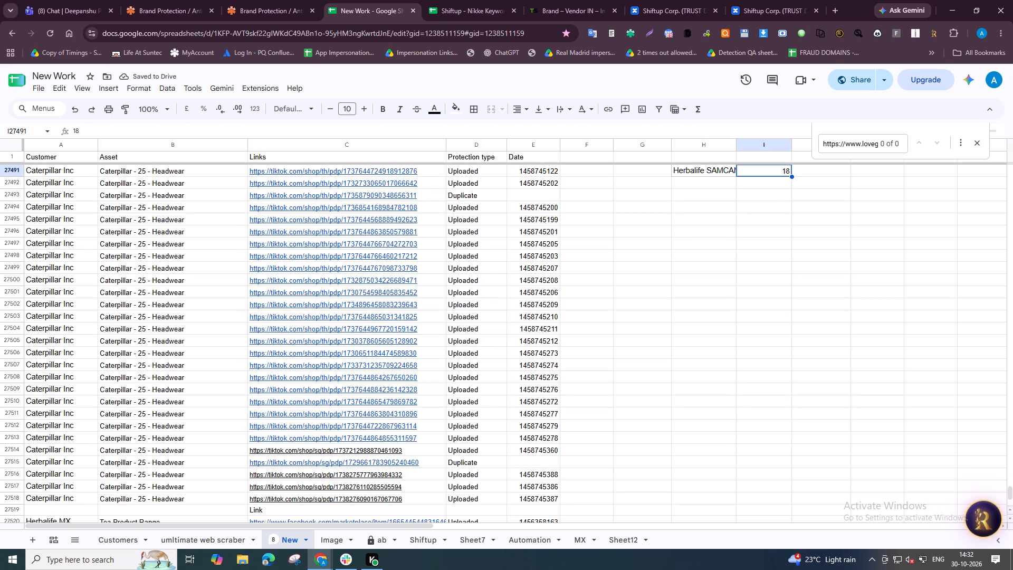
scroll(492, 299, "up", 2)
scroll(492, 299, "down", 7)
scroll(676, 301, "down", 11)
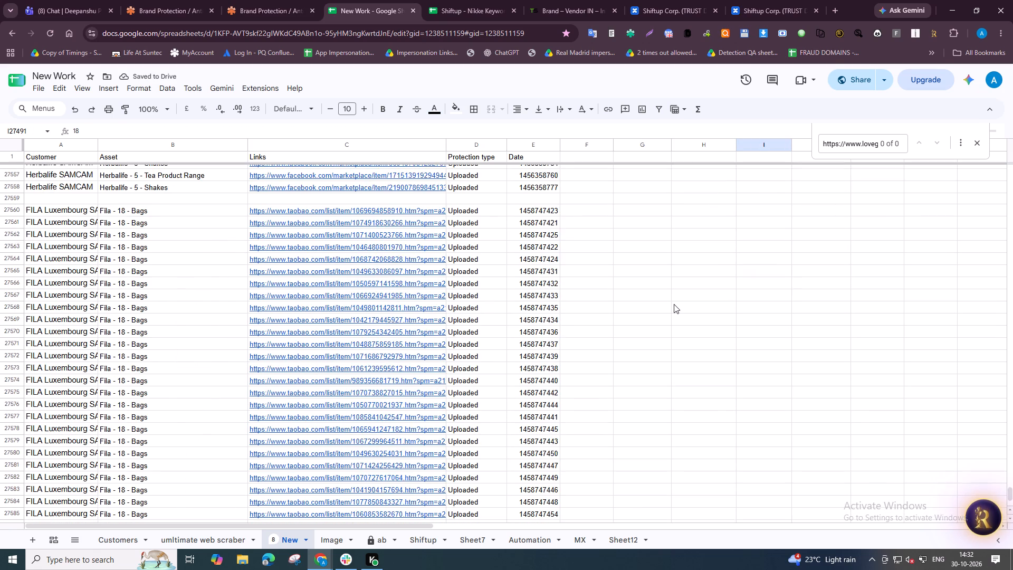
scroll(674, 304, "down", 18)
scroll(722, 312, "down", 6)
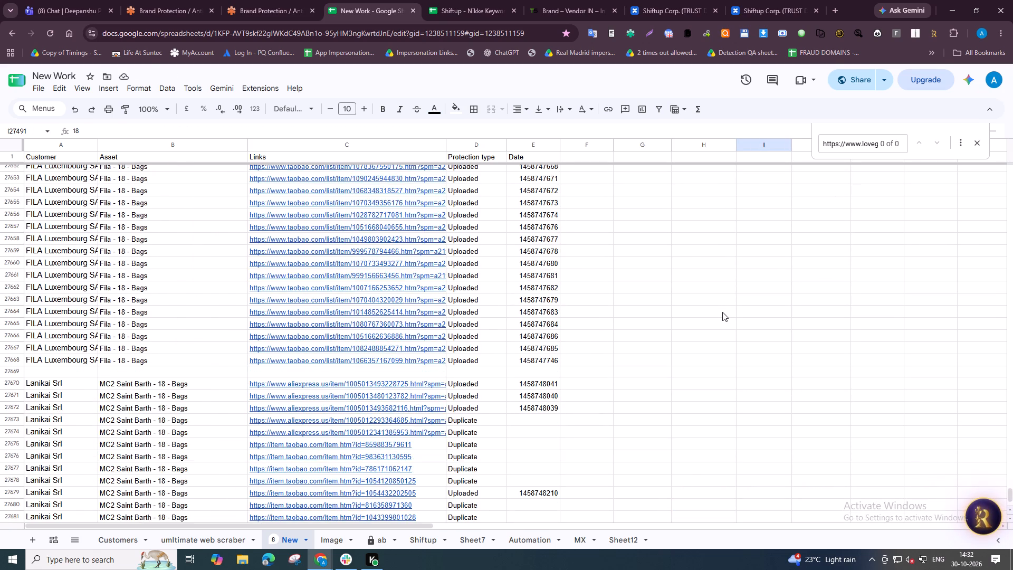
scroll(722, 312, "down", 16)
left_click(701, 298)
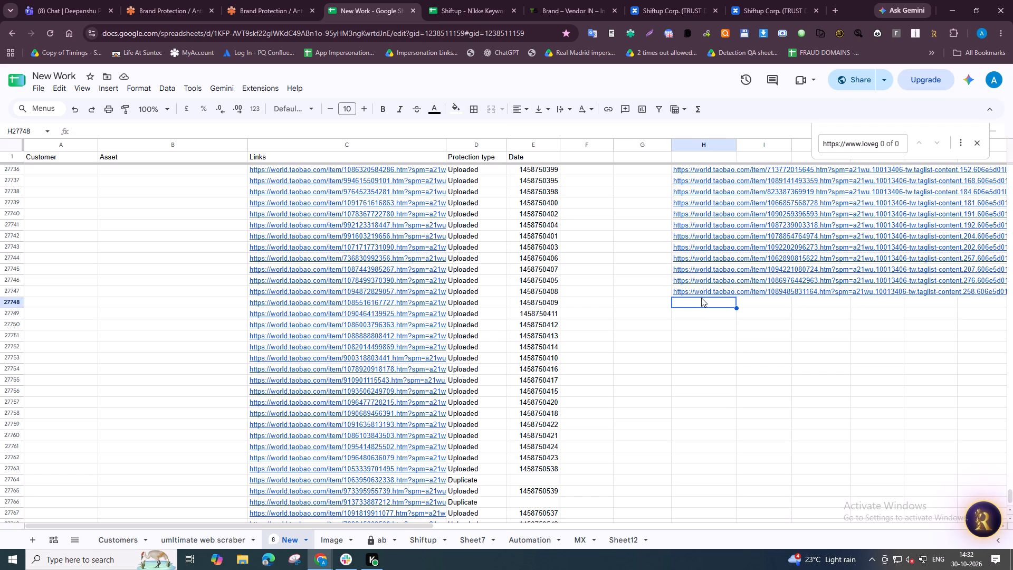
key("Up")
key("ctrl+shift+Up")
scroll(701, 298, "up", 2)
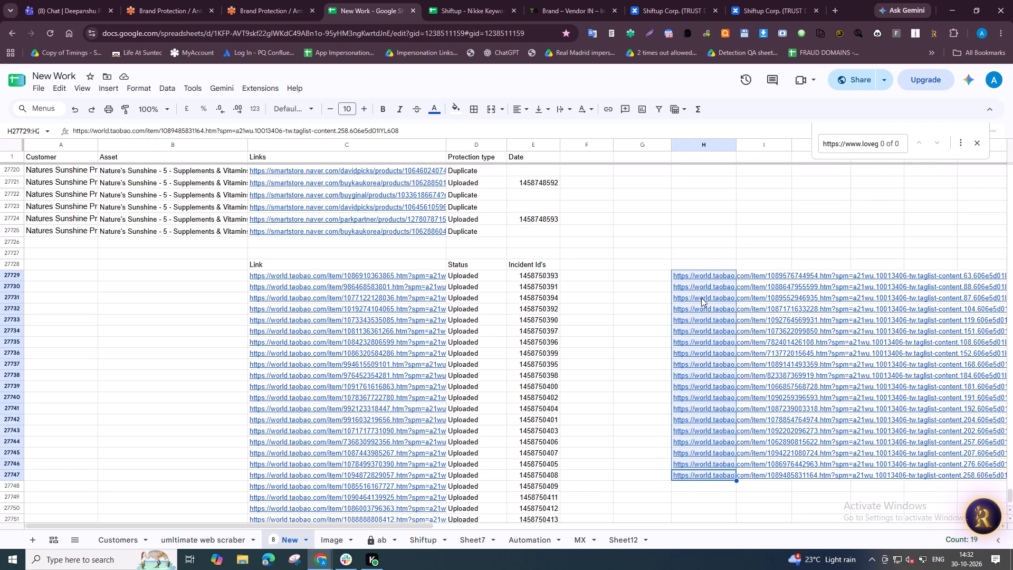
key("ctrl+c")
Clear the submitted batch in Red Points and return to the empty detection links list for NIKKE Alice.
left_click(171, 0)
scroll(302, 414, "down", 9)
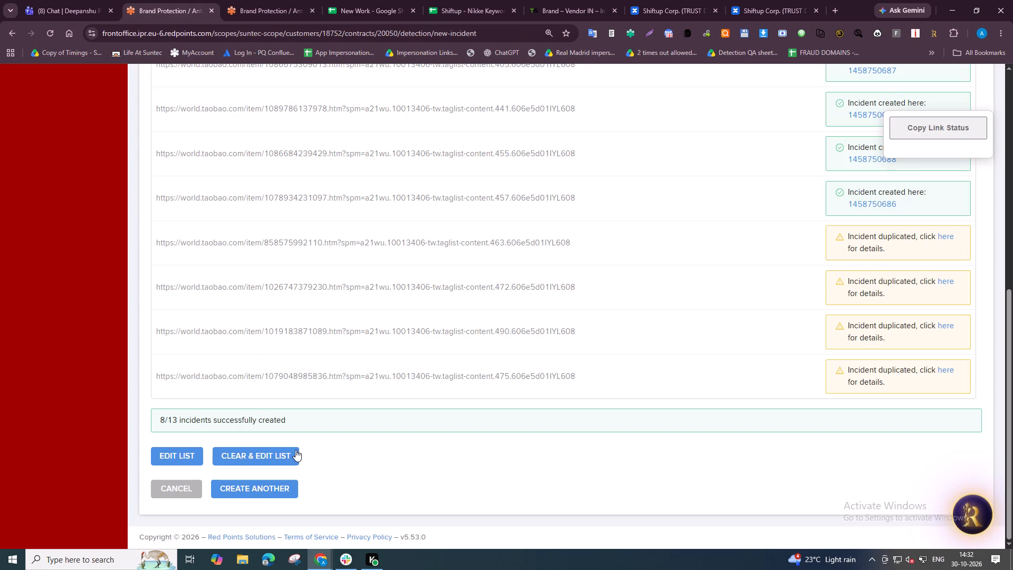
left_click(295, 450)
left_click(267, 332)
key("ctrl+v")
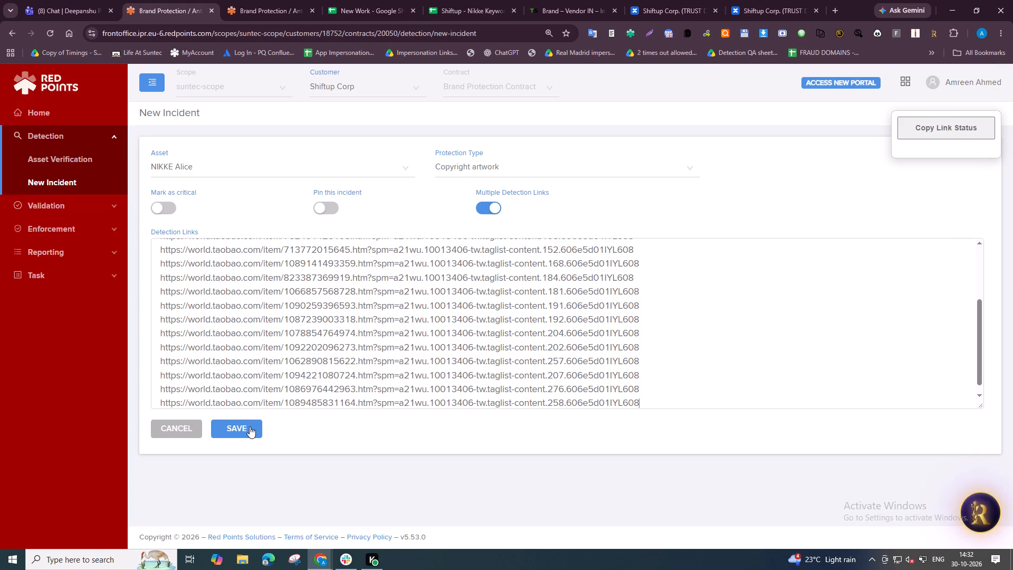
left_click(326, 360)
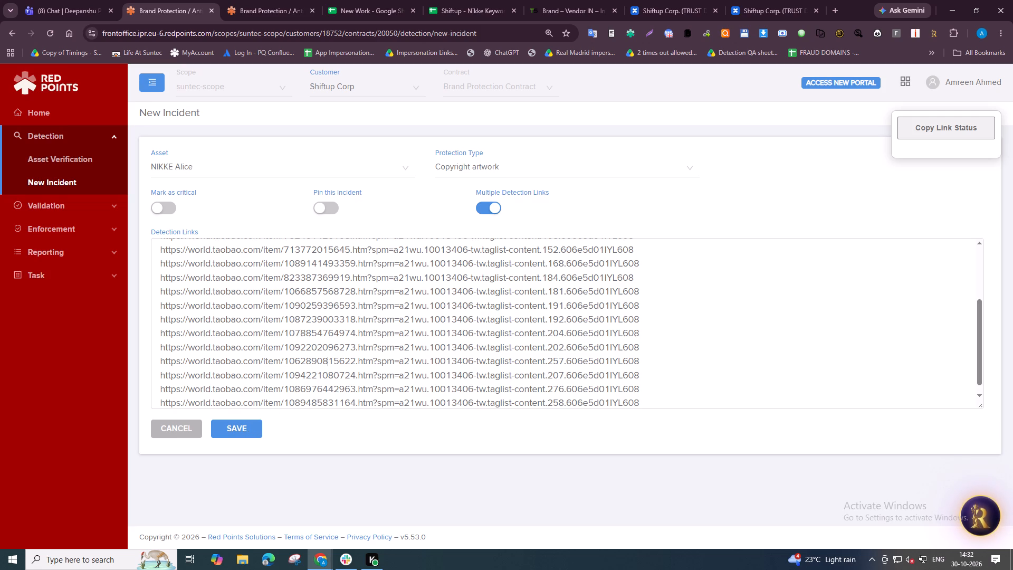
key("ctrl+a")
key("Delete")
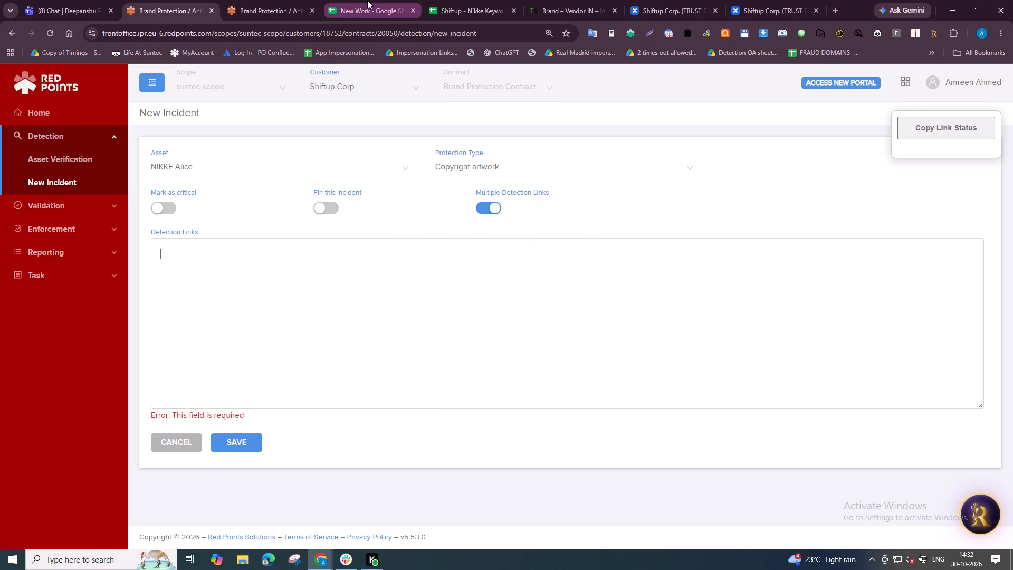
In the Lovegobuy link spreadsheet, paste the Taobao links into the Product ID sheet from A13092 and fill the ID extraction formula down to B13110.
left_click(367, 0)
key("alt+Tab")
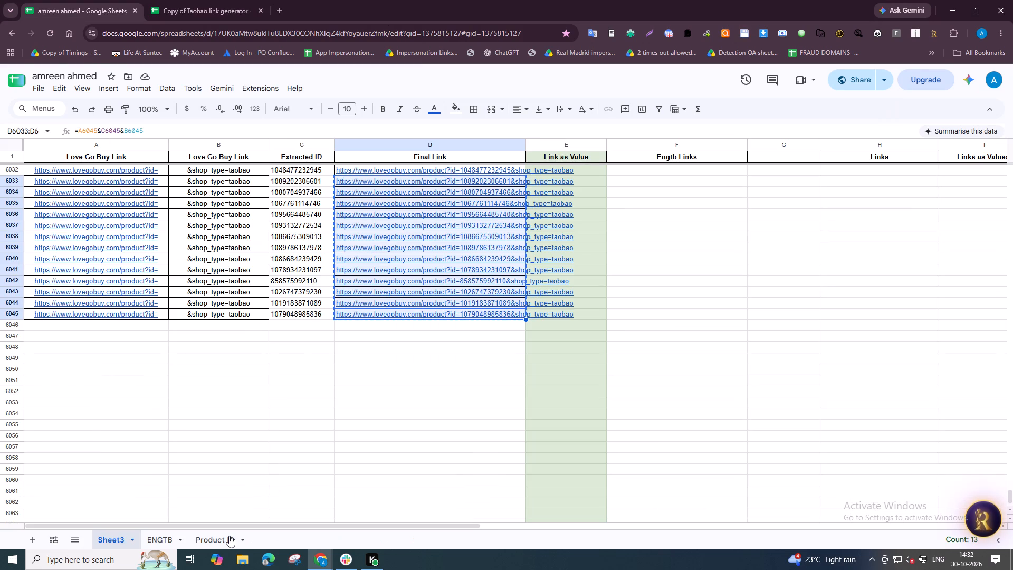
left_click(229, 536)
left_click(142, 324)
key("ctrl+v")
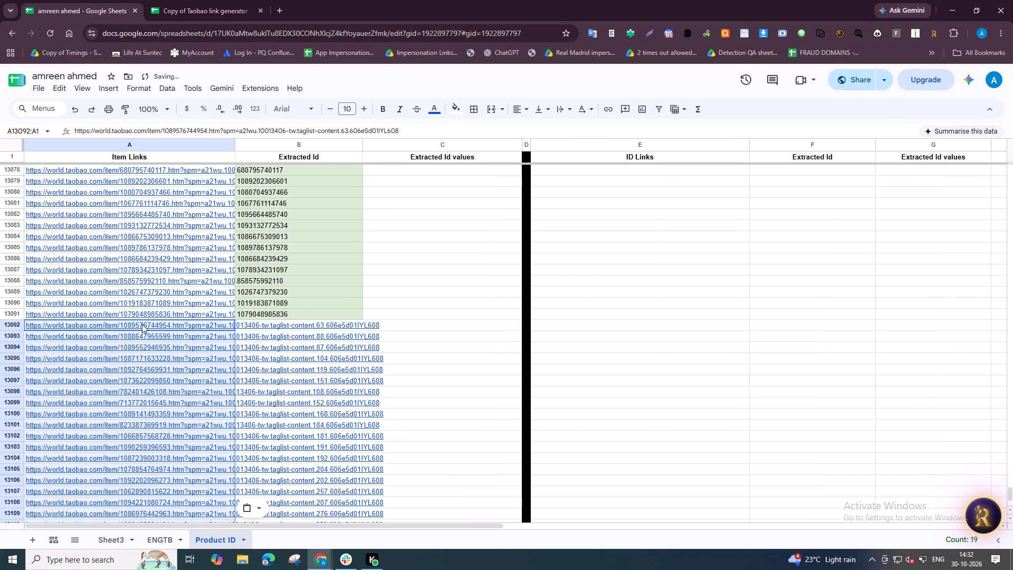
key("Right")
key("ctrl+d")
scroll(272, 310, "down", 5)
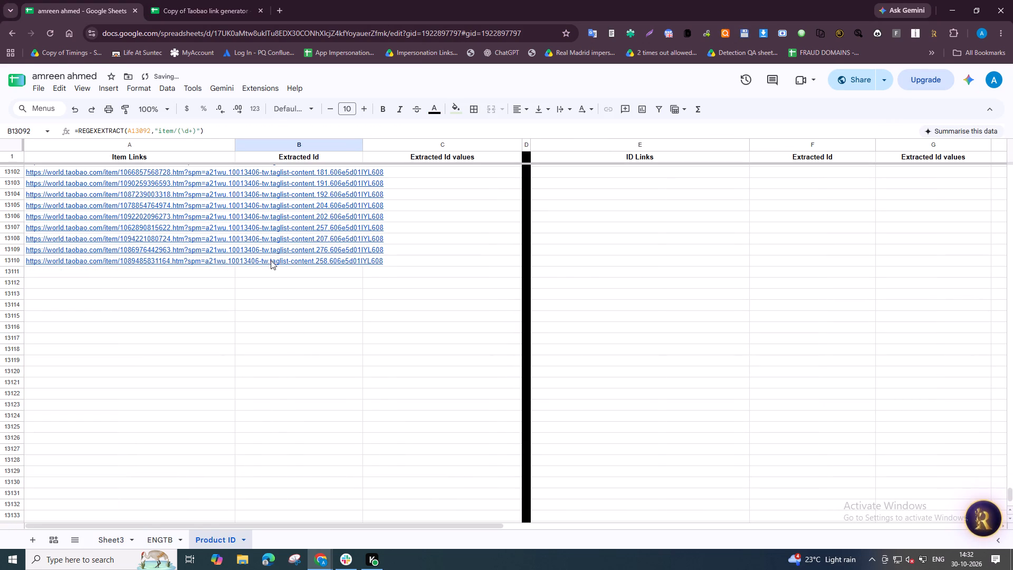
left_click(271, 260, "shift")
key("ctrl+d")
Copy the extracted IDs into Sheet3 as values, starting at C6046.
key("ctrl+c")
key("ctrl+c")
left_click(102, 536)
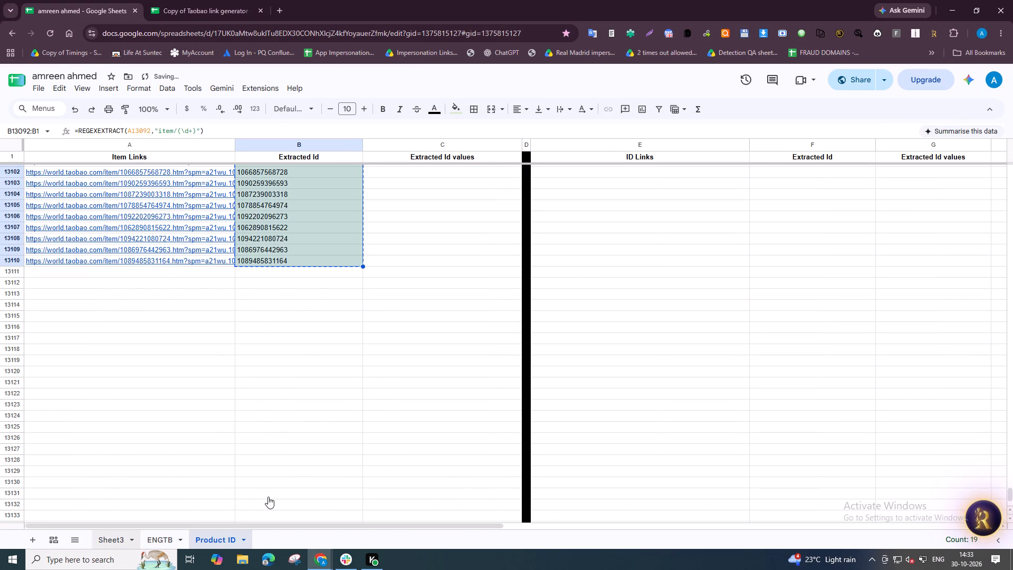
left_click(321, 326)
key("ctrl+shift+v")
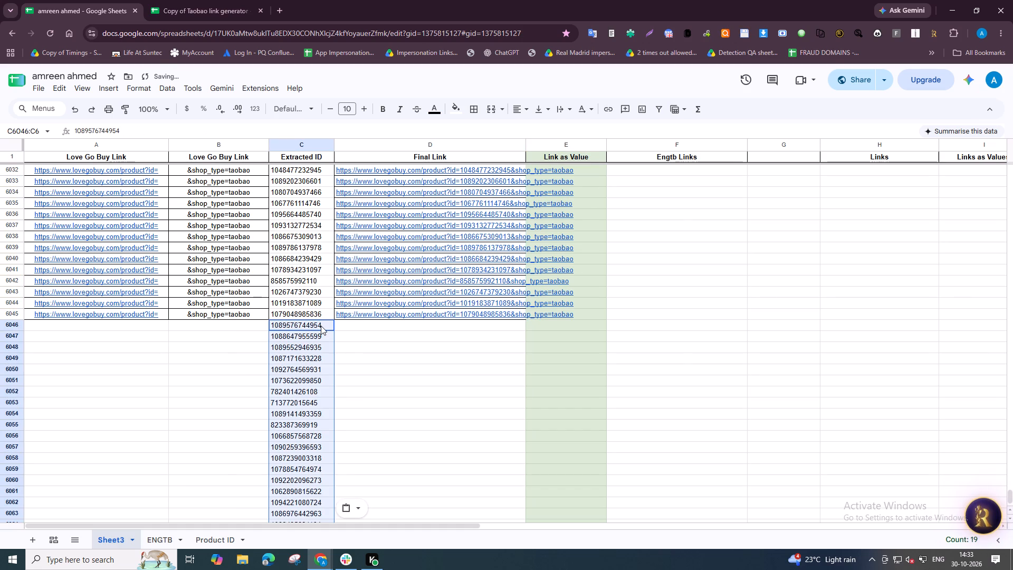
Fill the Love Go Buy link parts in columns A and B and the Final Link formula in column D down to row 6064.
key("Down")
key("ctrl+Down")
key("Left")
key("ctrl+shift+Up")
key("ctrl+shift+Left")
key("ctrl+d")
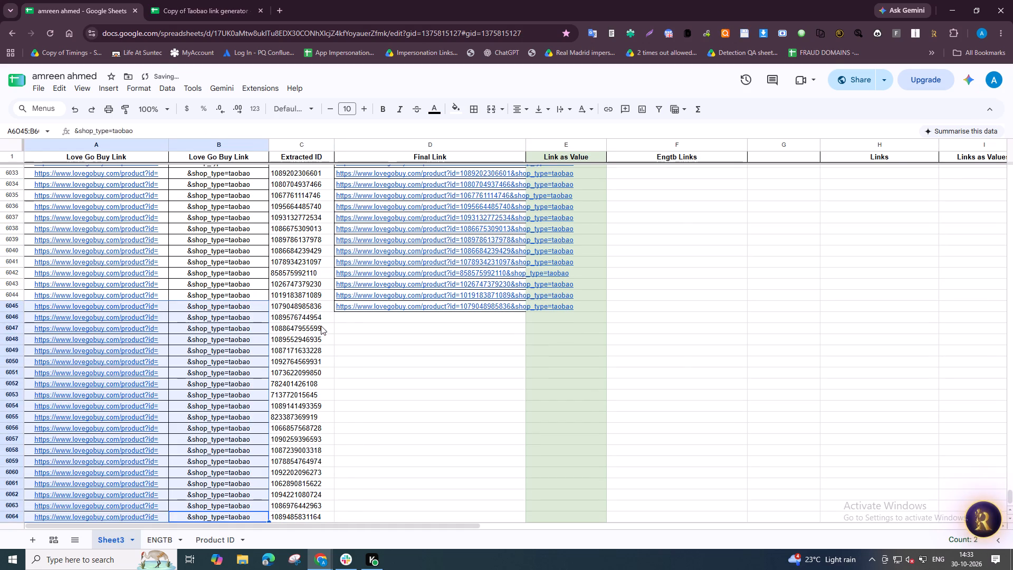
key("Right")
key("Right")
key("ctrl+shift+Up")
key("ctrl+d")
key("shift+Down")
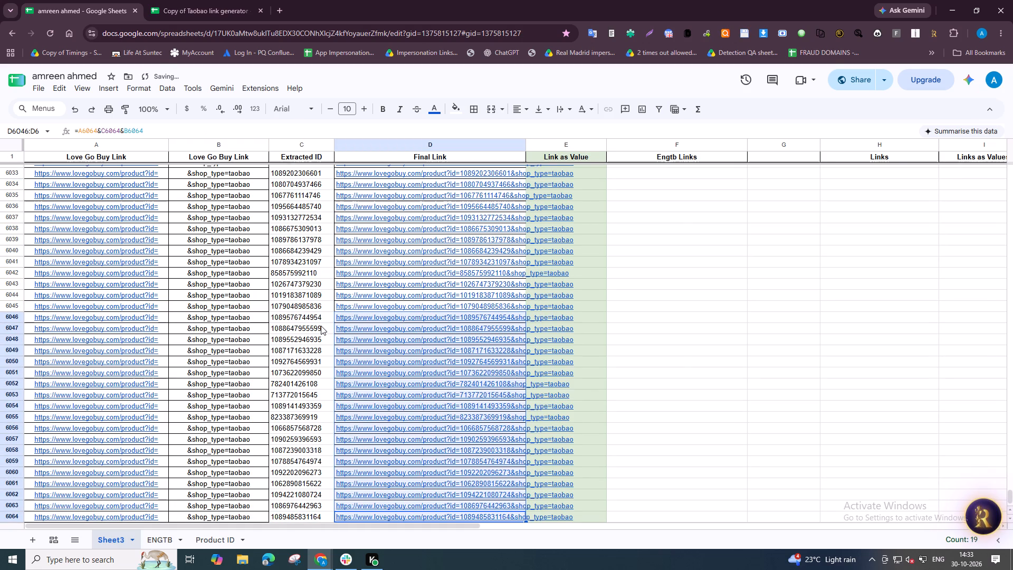
Copy the final links in D6046:D6057 and open them all in a new browser window with Bulk Open.
left_click(403, 317)
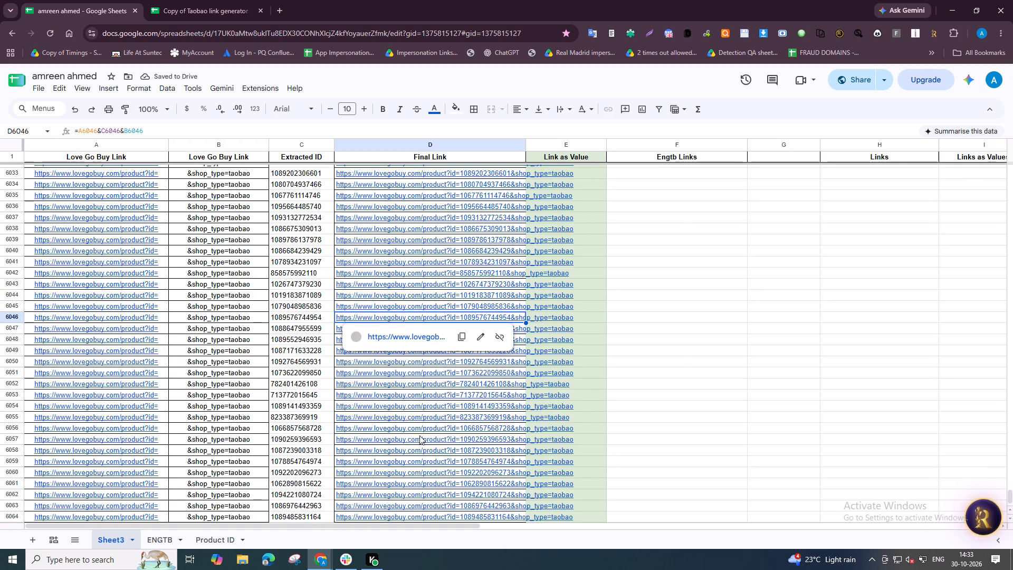
left_click(419, 435, "shift")
key("ctrl+c")
key("ctrl+n")
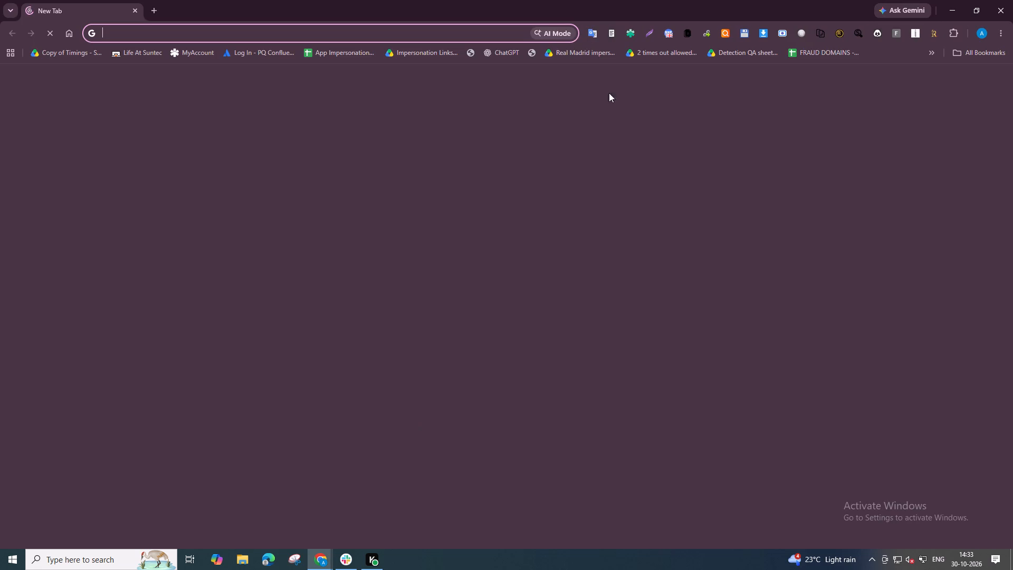
left_click(617, 27)
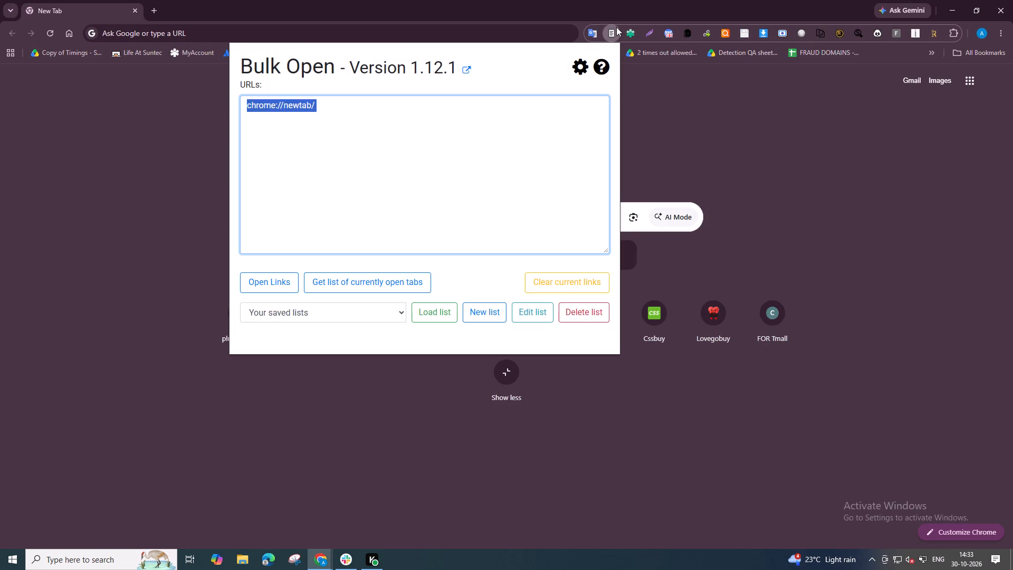
key("Delete")
key("ctrl+v")
left_click(274, 278)
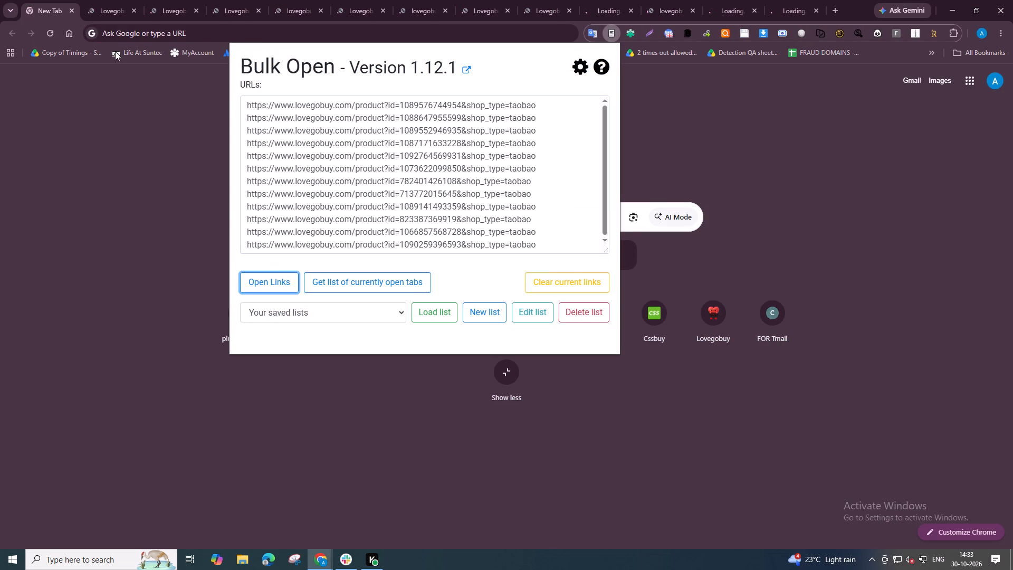
Review the opened Lovegobuy listings one by one for NIKKE Alice products, closing each page after checking it.
left_click(98, 152)
left_click(68, 12)
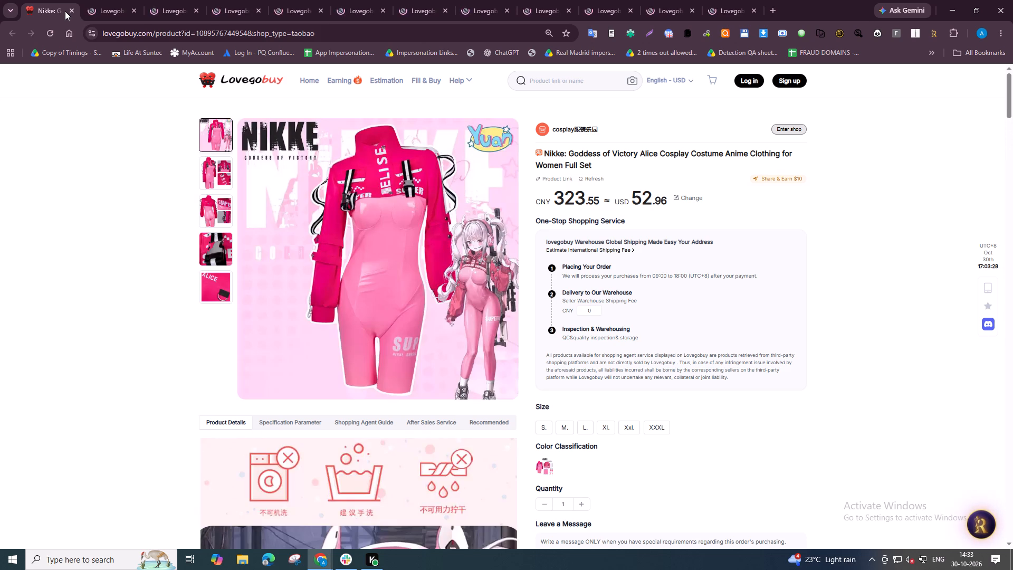
left_click(65, 11)
left_click(75, 9)
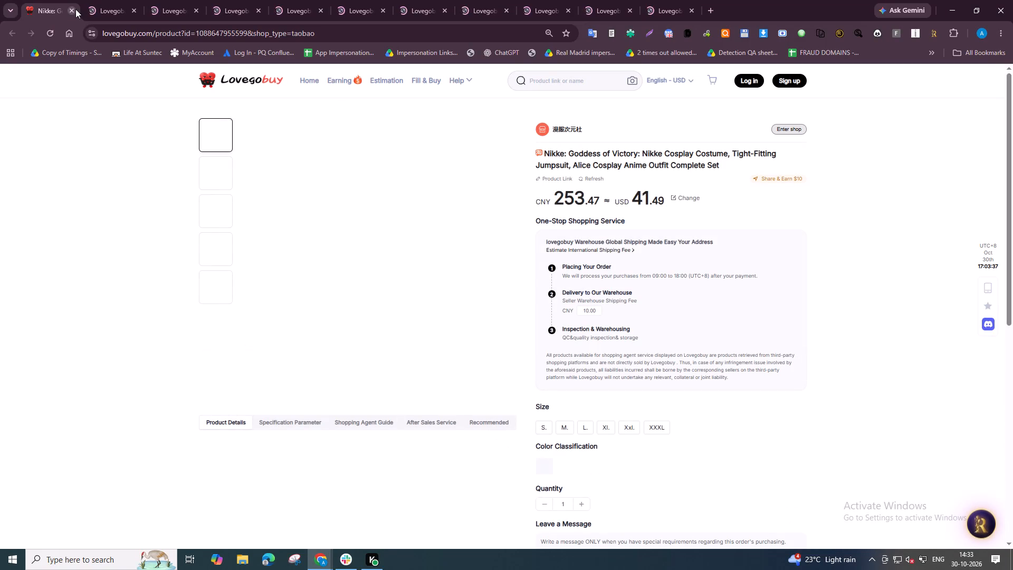
left_click(75, 9)
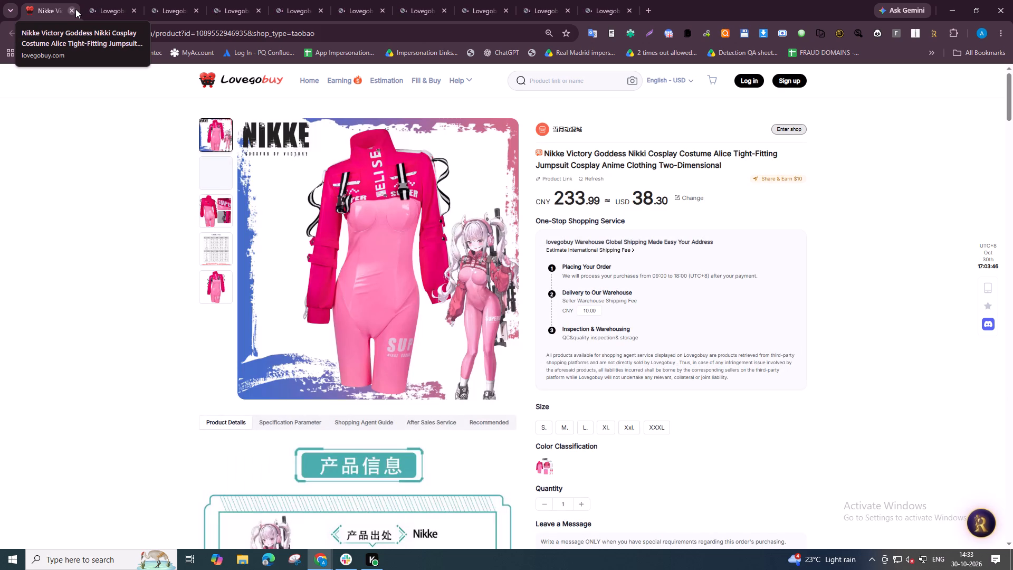
left_click(75, 9)
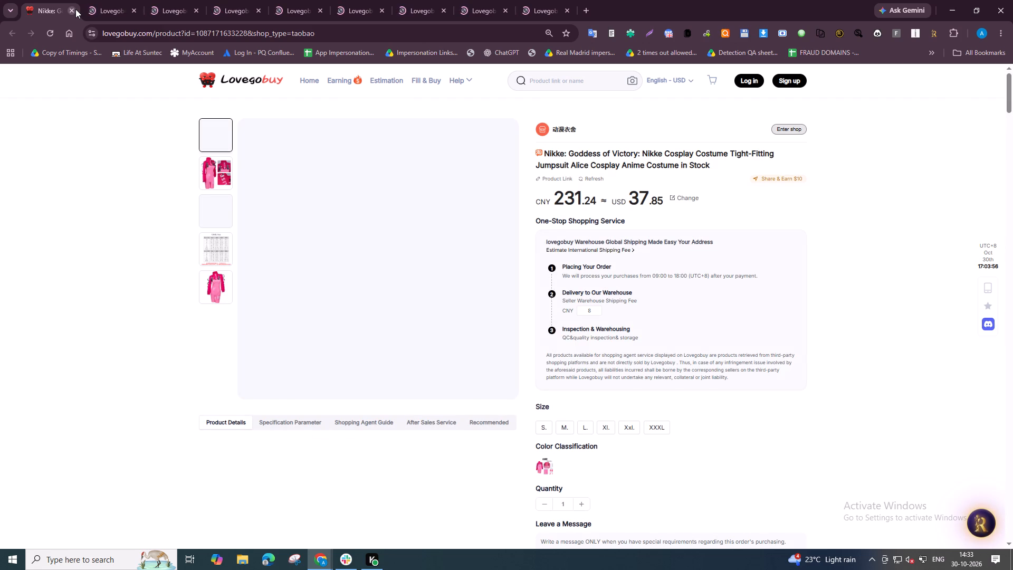
left_click(75, 9)
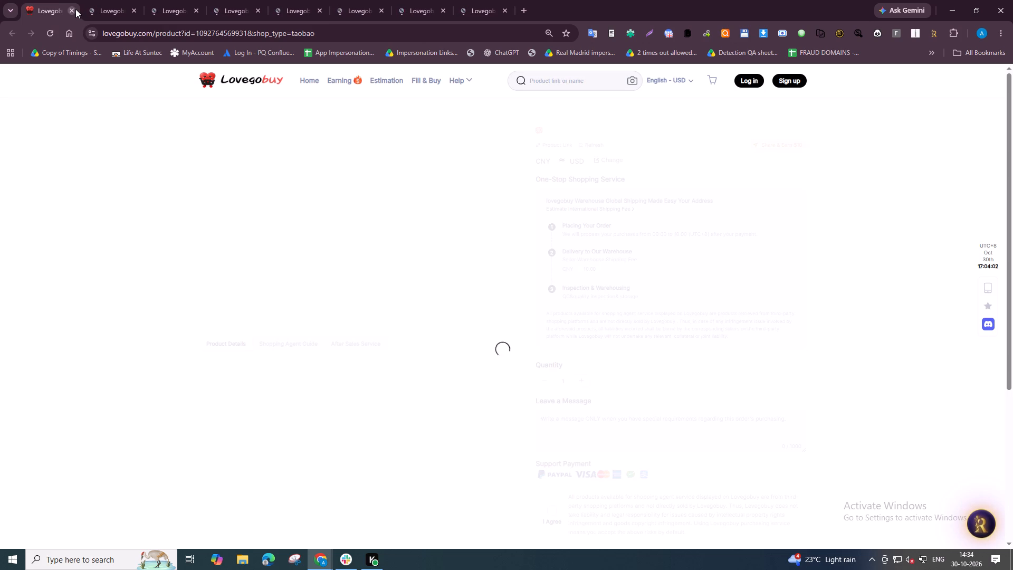
left_click(75, 9)
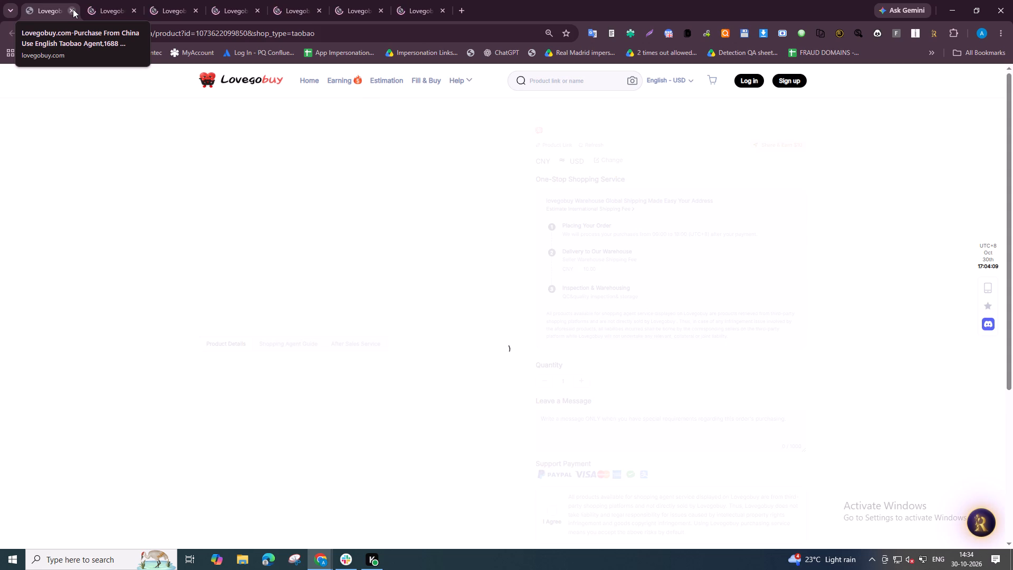
left_click(73, 9)
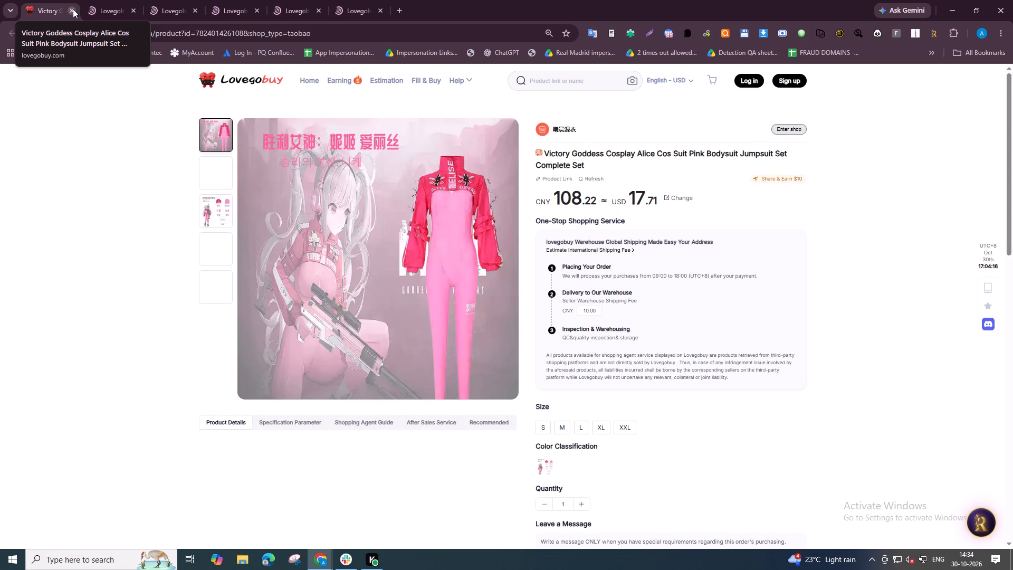
left_click(73, 9)
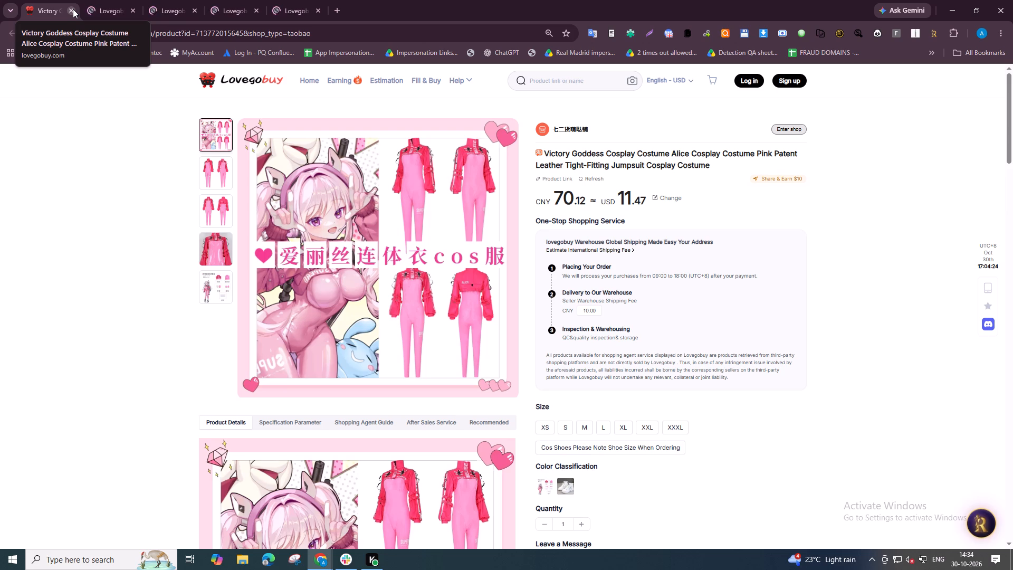
left_click(73, 9)
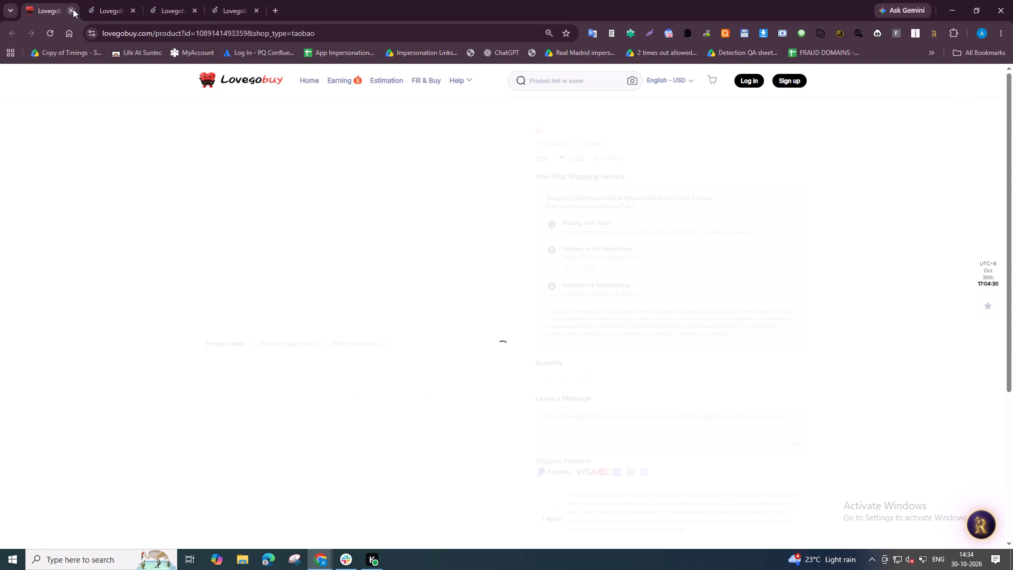
left_click(73, 9)
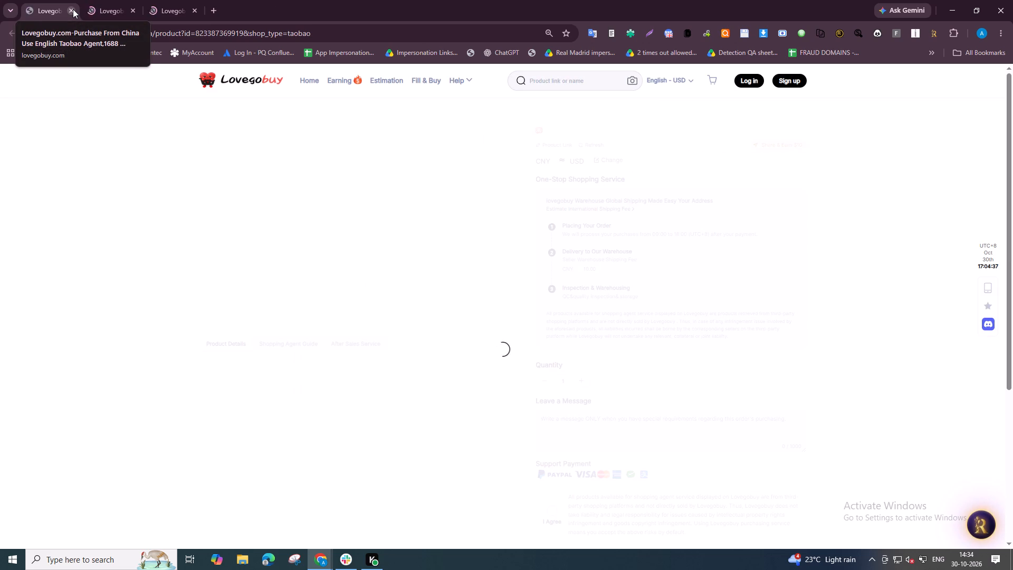
left_click(73, 9)
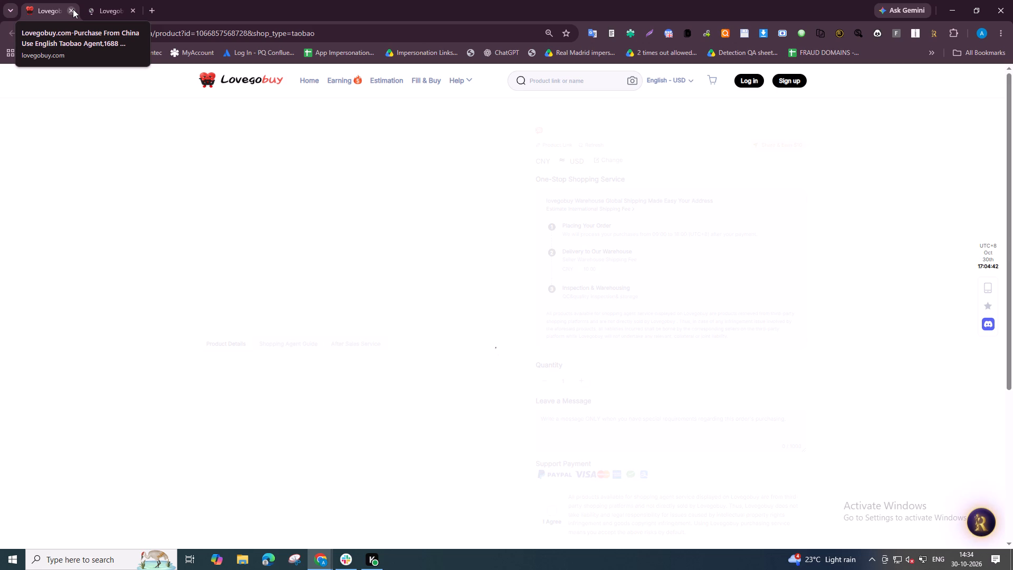
left_click(73, 9)
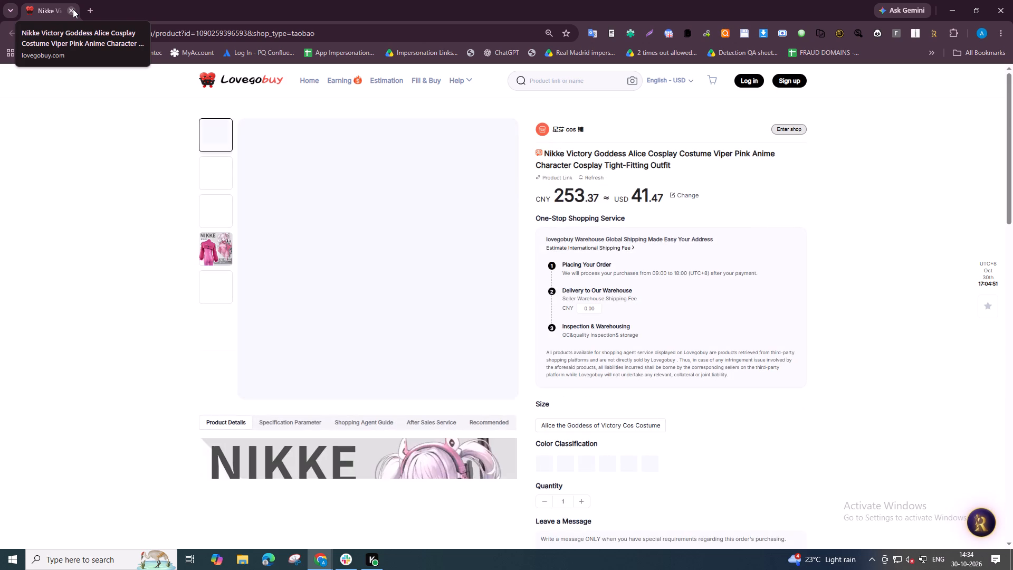
left_click(73, 9)
Copy the final links in D6058:D6064 and open them all in a new browser window with Bulk Open.
scroll(556, 221, "down", 2)
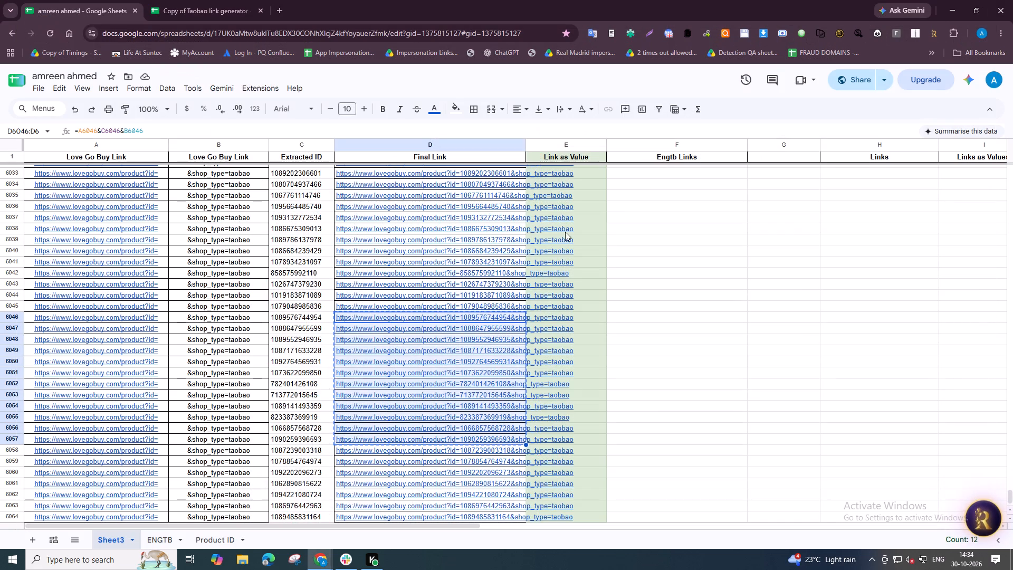
scroll(565, 232, "down", 2)
left_click(463, 236)
key("ctrl+shift+Down")
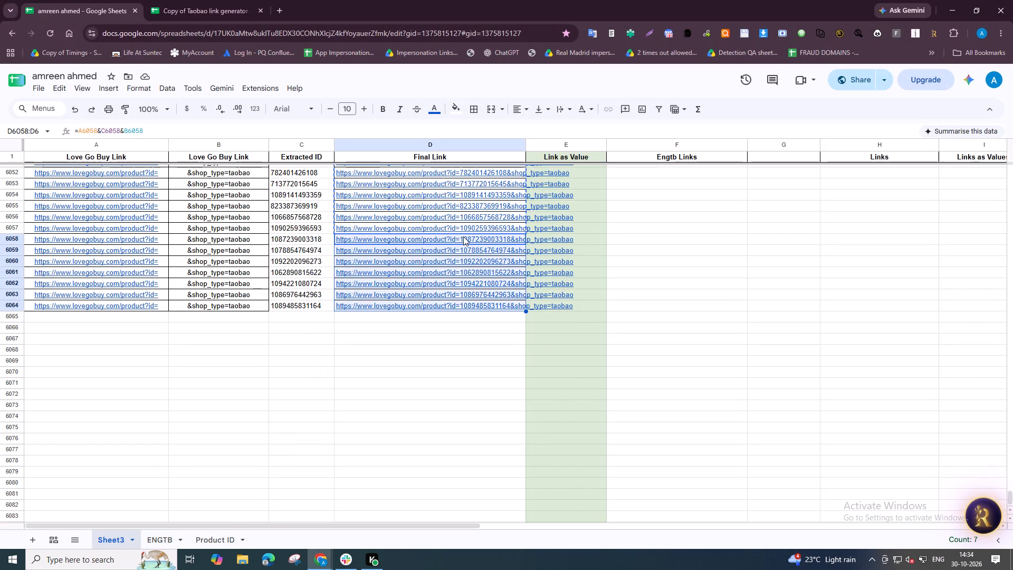
key("ctrl+c")
key("ctrl+c")
key("ctrl+c")
key("ctrl+c")
key("ctrl+c")
key("ctrl+c")
key("ctrl+c")
key("ctrl+n")
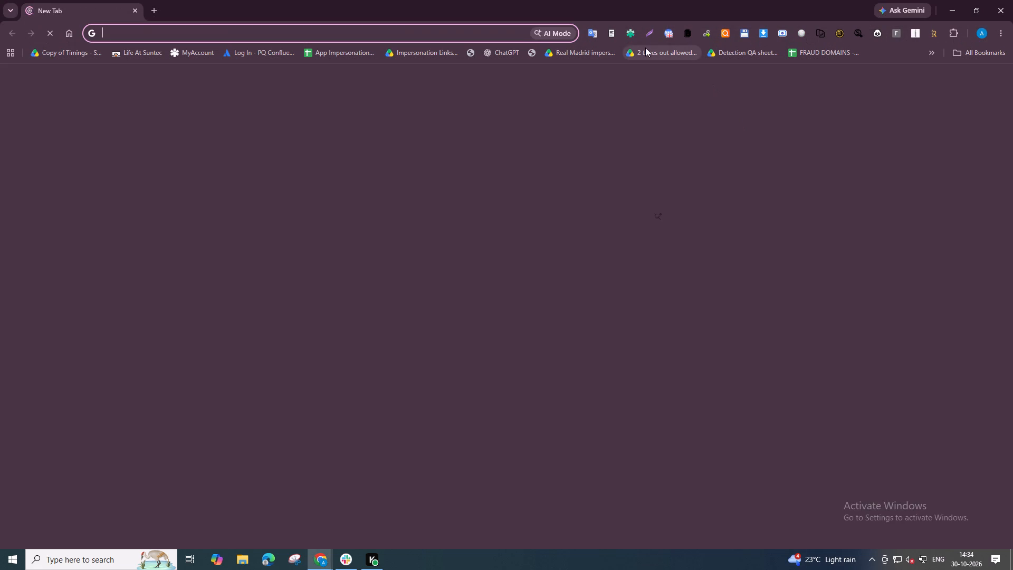
left_click(609, 27)
key("Delete")
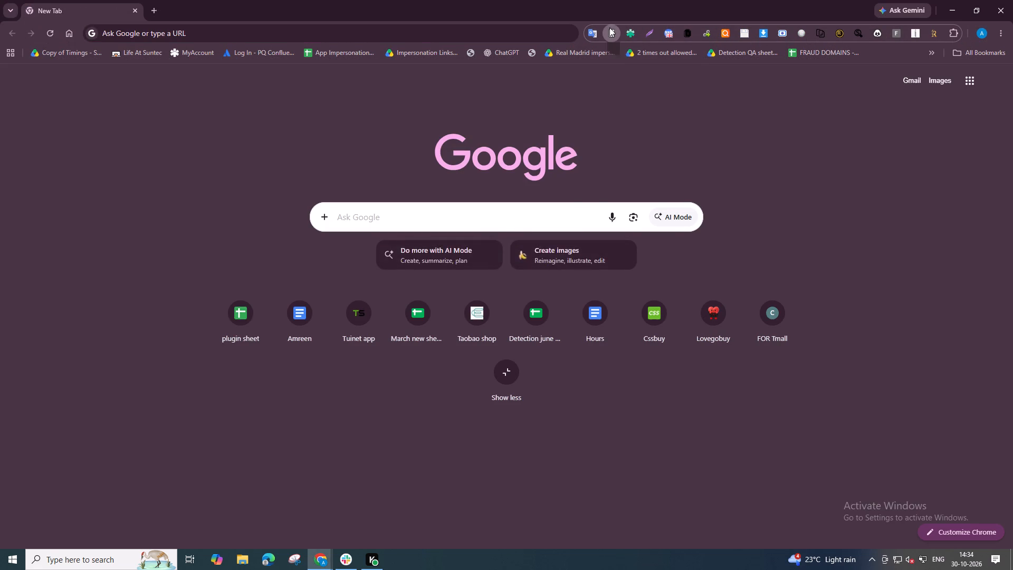
key("Delete")
key("ctrl+v")
left_click(265, 273)
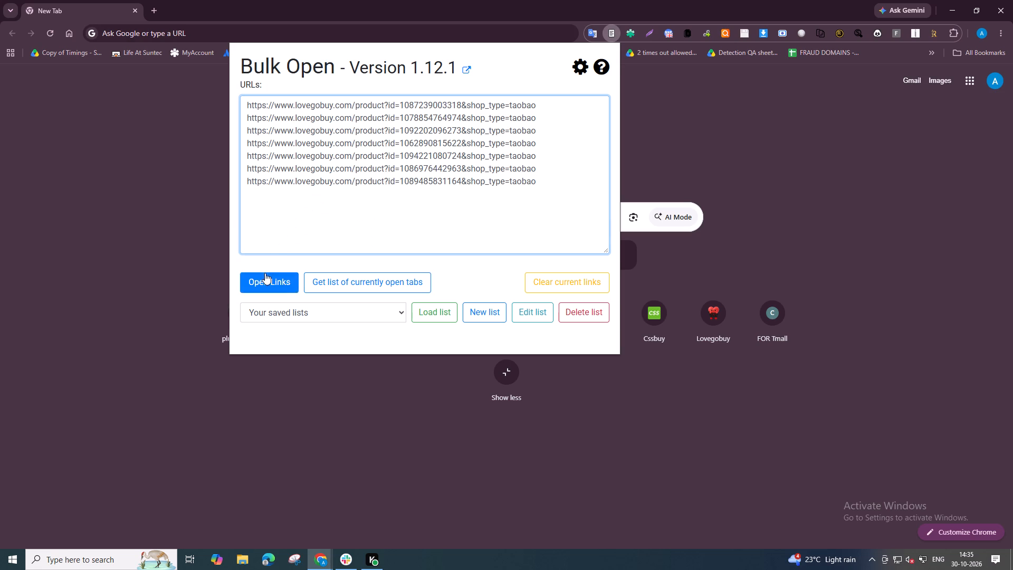
Review the opened Lovegobuy listings one by one for NIKKE Alice products, closing each page after checking it.
left_click(110, 13)
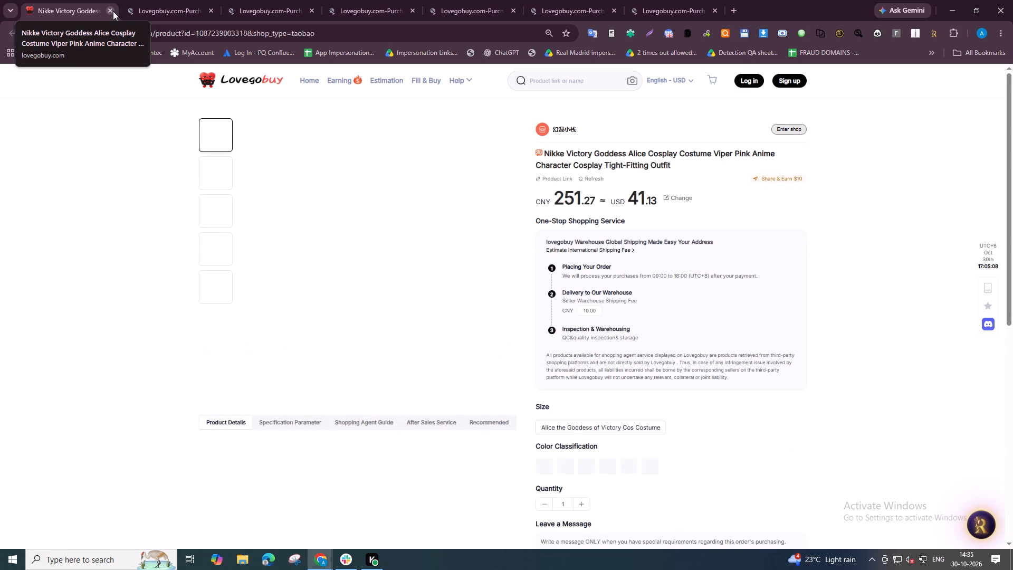
left_click(113, 11)
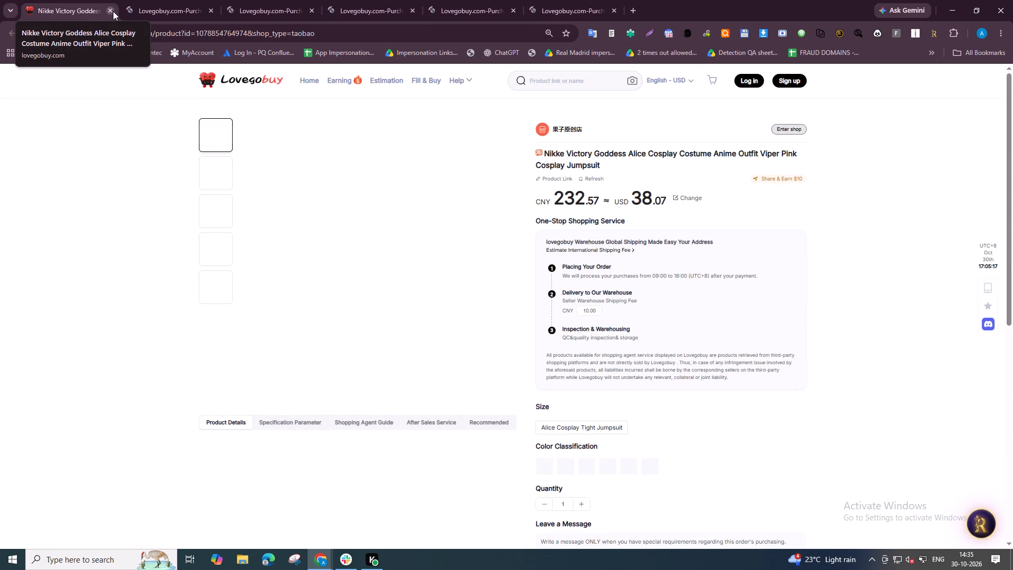
left_click(113, 11)
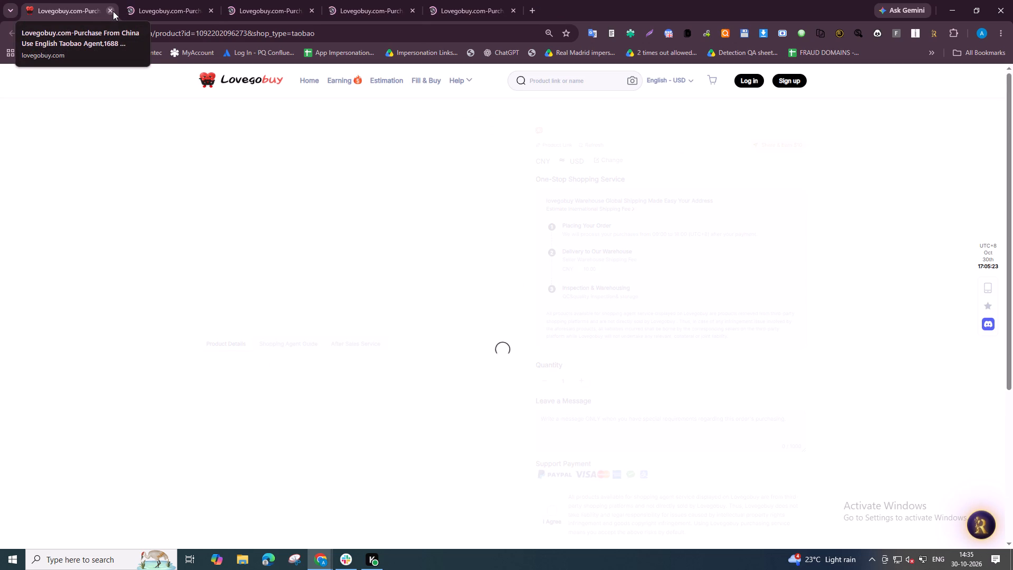
left_click(113, 11)
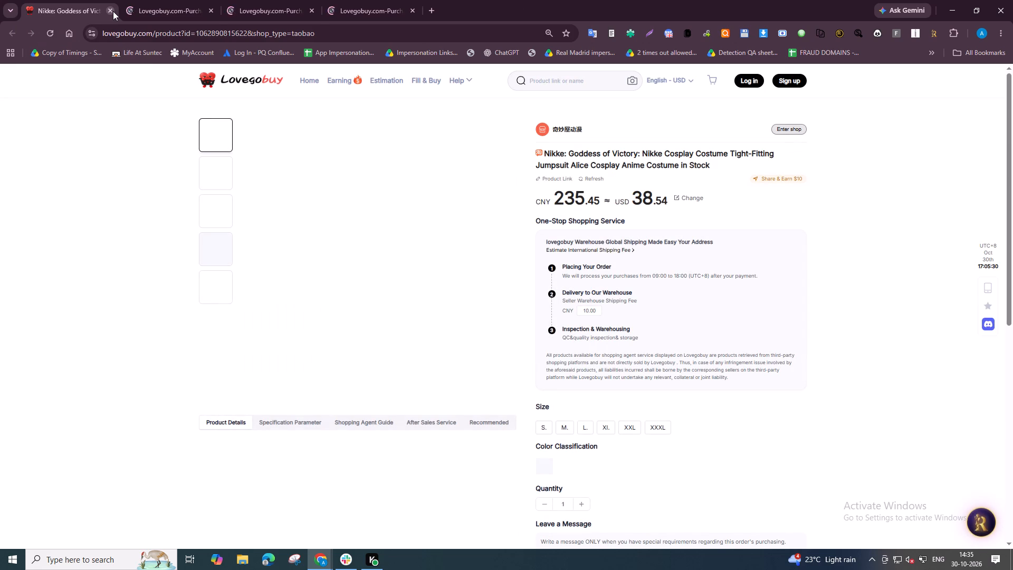
left_click(113, 11)
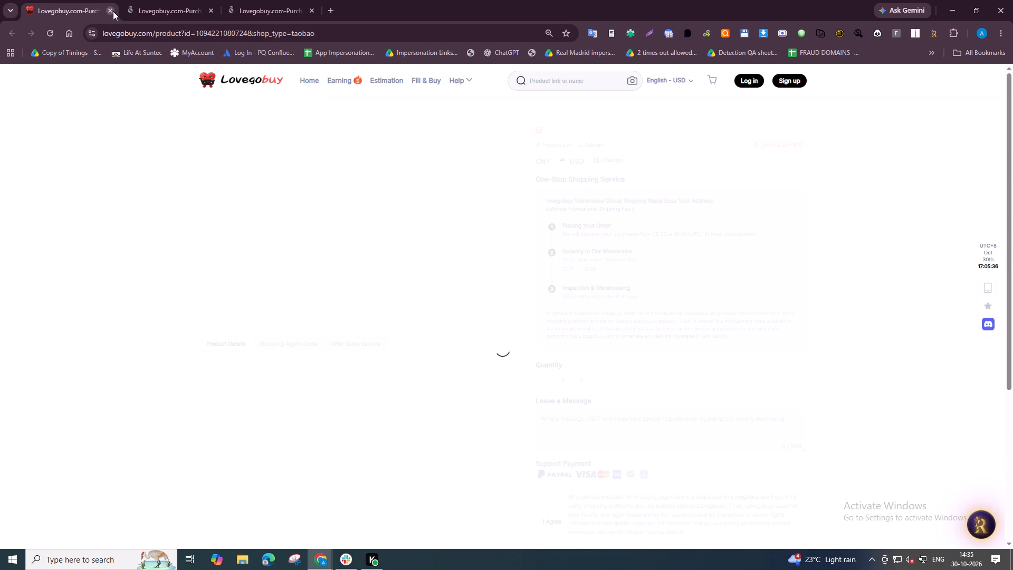
left_click(113, 11)
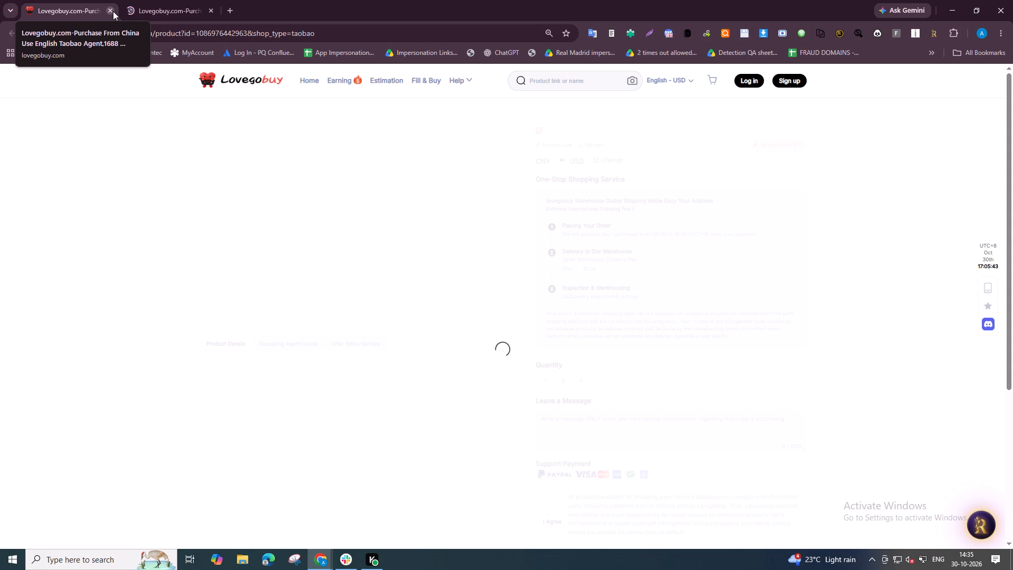
left_click(113, 11)
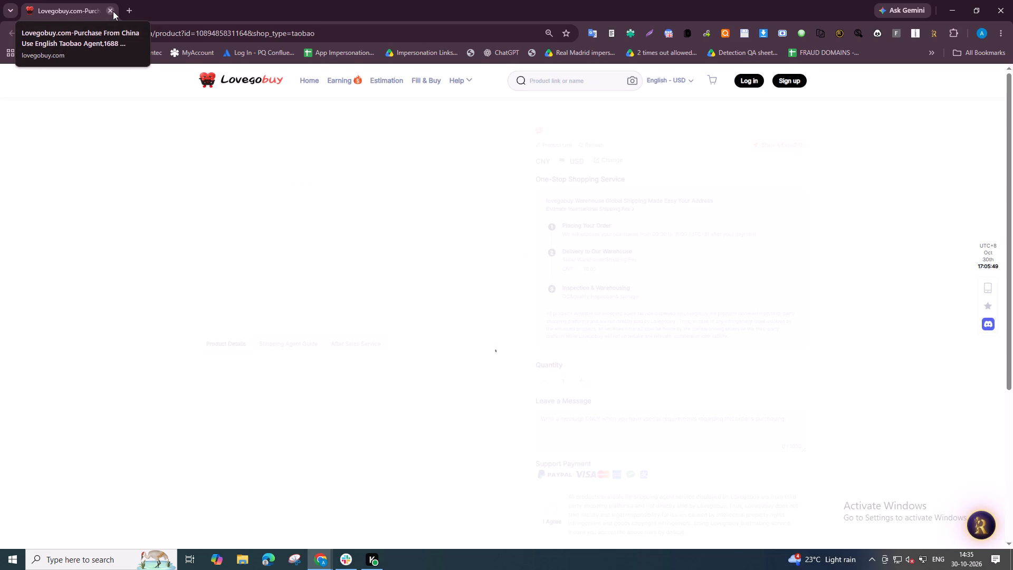
left_click(113, 11)
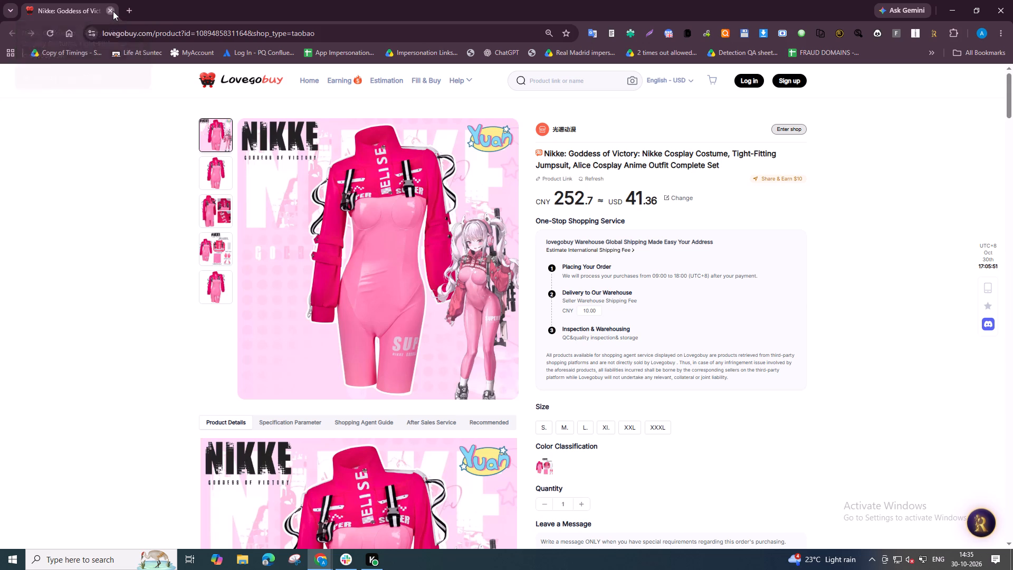
Copy the Taobao links in H27729:H27747 of the New sheet and submit them as Red Points incidents for NIKKE Alice, Copyright artwork.
key("alt+Tab")
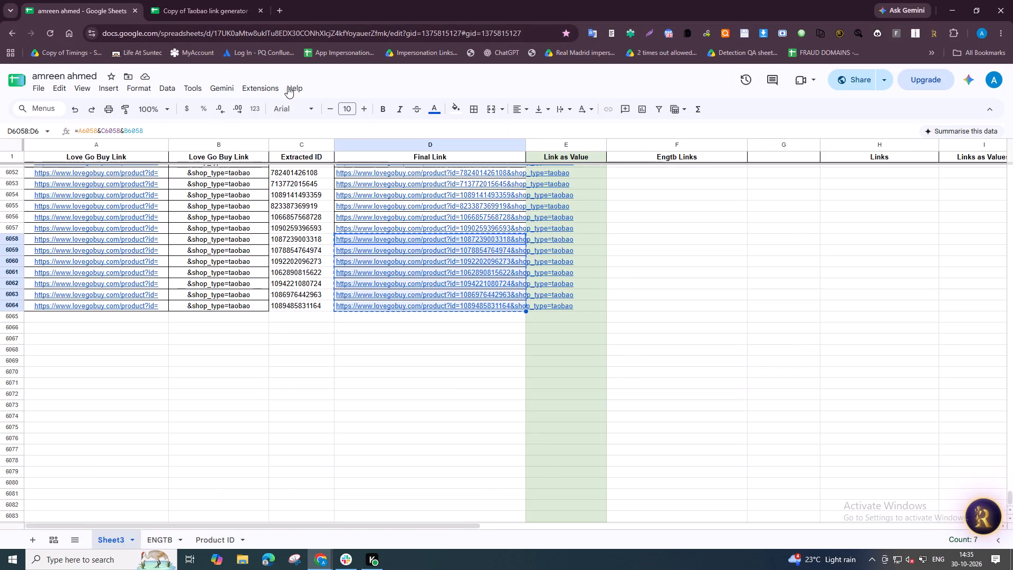
key("ctrl+c")
key("ctrl+c")
key("ctrl+c")
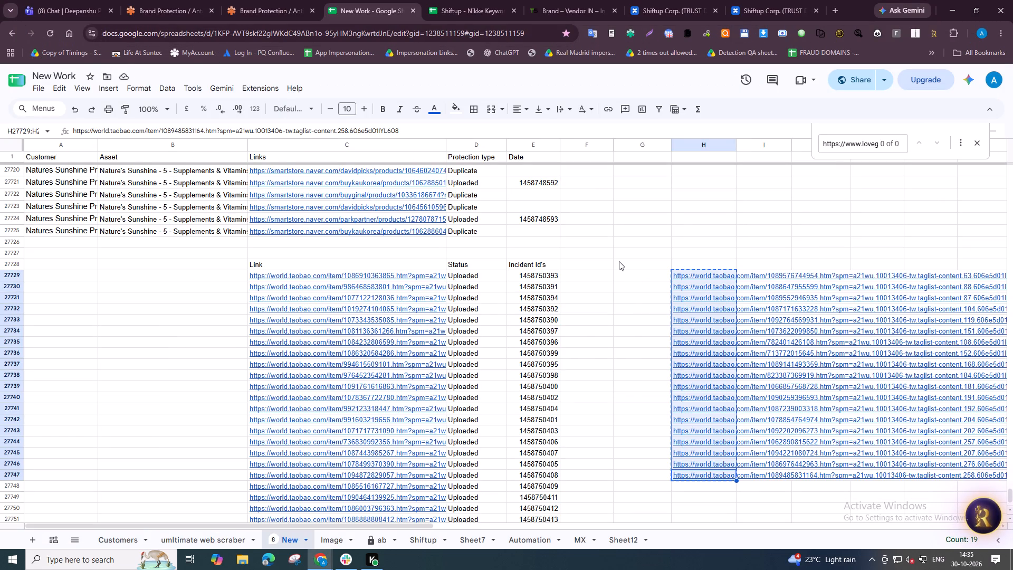
left_click(130, 0)
left_click(280, 358)
key("ctrl+v")
scroll(280, 358, "up", 6)
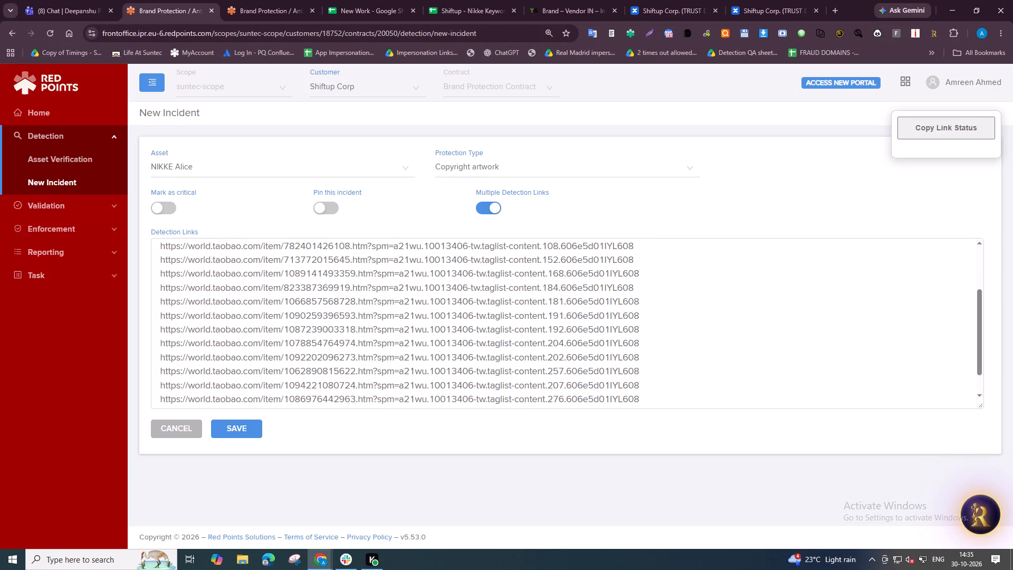
scroll(280, 358, "up", 7)
scroll(280, 358, "down", 11)
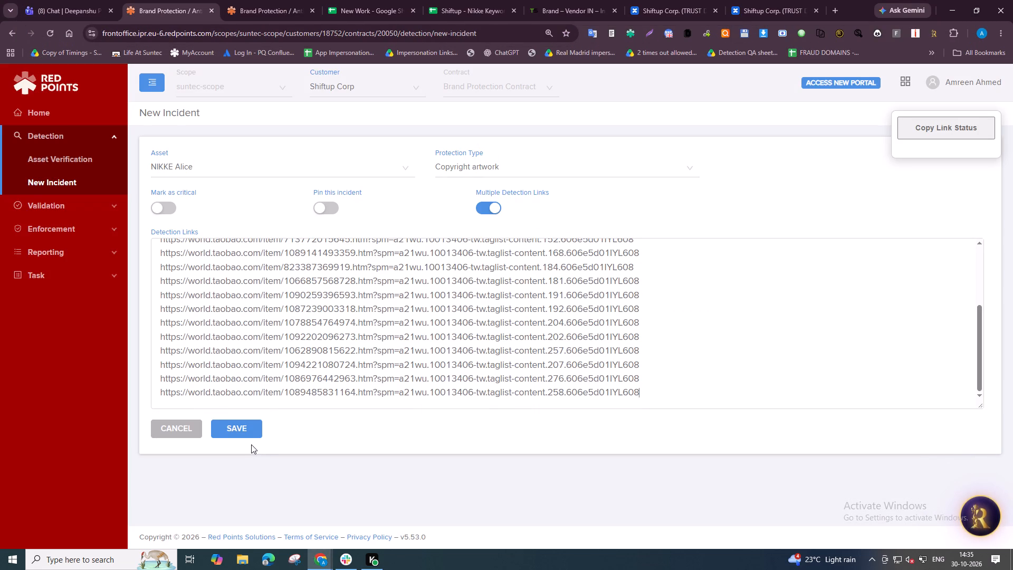
left_click(247, 428)
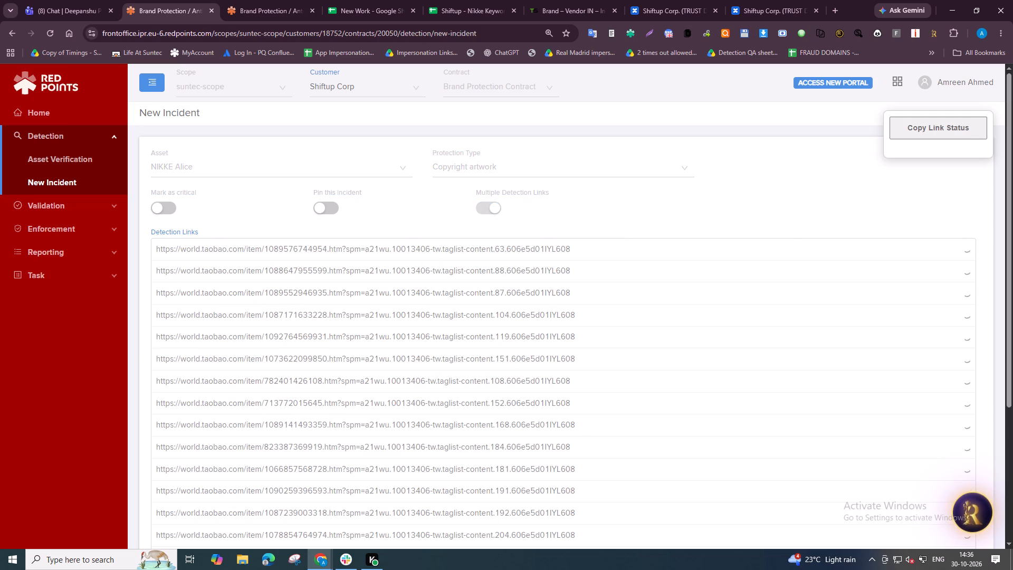
Copy the Red Points link statuses, paste them into the New sheet at C27793, and clear the submitted links from H27729:H27747.
left_click(912, 125)
scroll(775, 239, "down", 20)
scroll(775, 239, "down", 1)
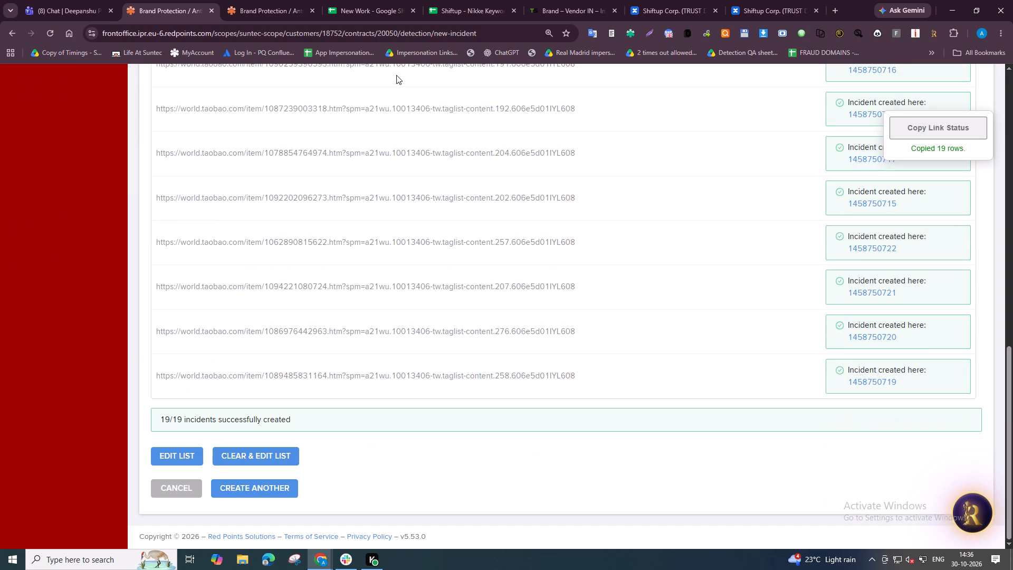
left_click(373, 0)
key("Delete")
scroll(622, 264, "down", 4)
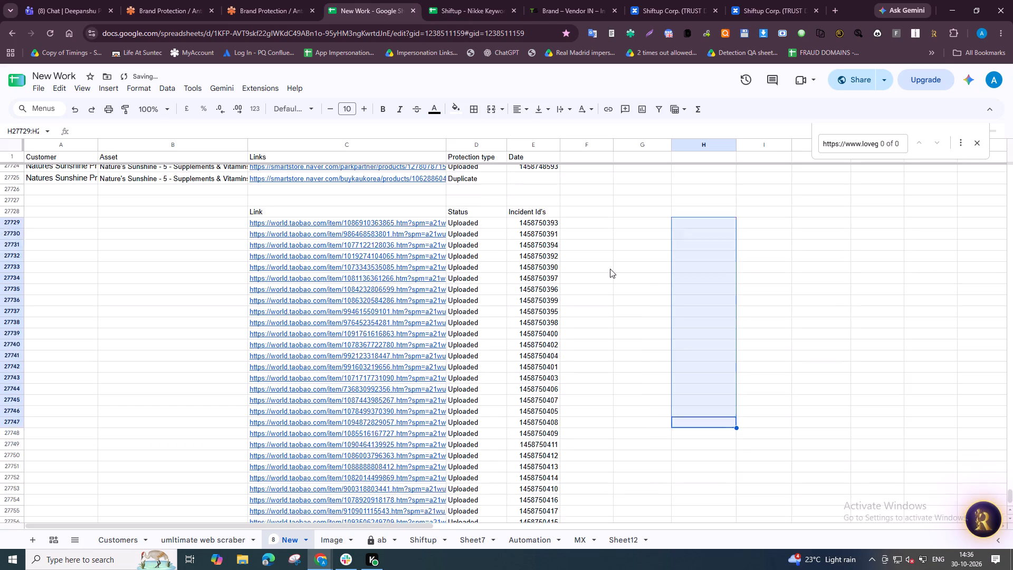
scroll(610, 269, "down", 6)
left_click(394, 458)
key("ctrl+v")
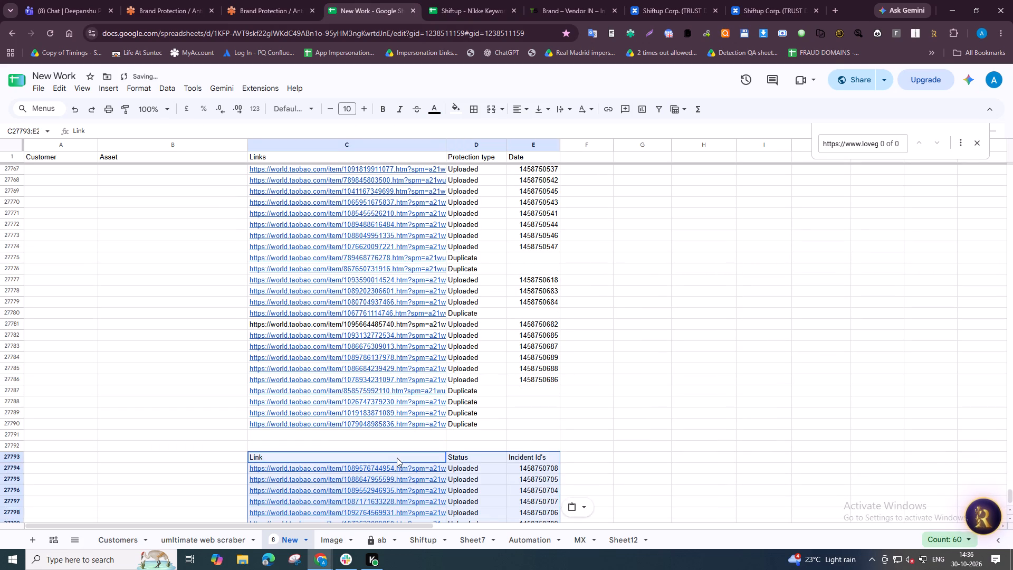
Delete the pasted Link, Status and Incident Id's headings in row 27793.
key("Up")
key("Down")
key("ctrl+shift+Right")
key("Delete")
Move the new result rows C27794:E27812 up to start at C27791, directly below the earlier results.
key("Down")
key("ctrl+shift+Right")
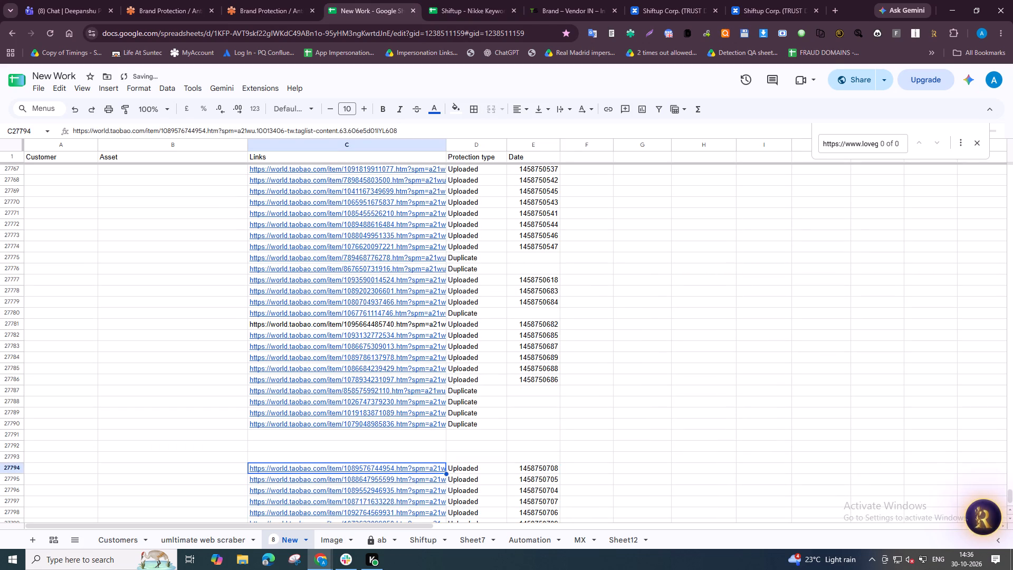
key("ctrl+shift+Down")
key("ctrl+x")
key("Left")
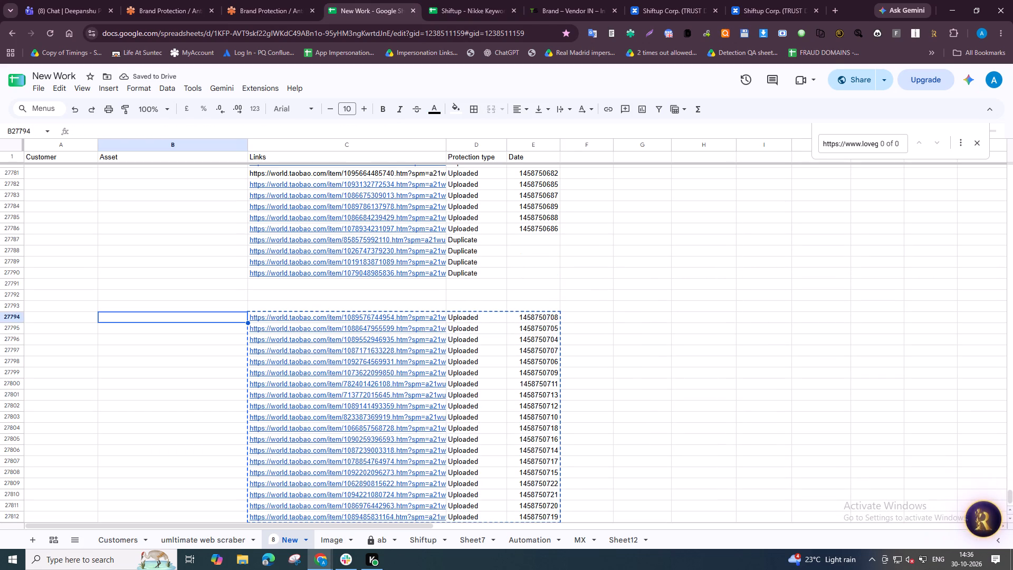
key("Right")
key("Up")
key("ctrl+Up")
key("Down")
key("ctrl+v")
Select the incident IDs from E27809 up to E27729 to check how many there are.
key("ctrl+Down")
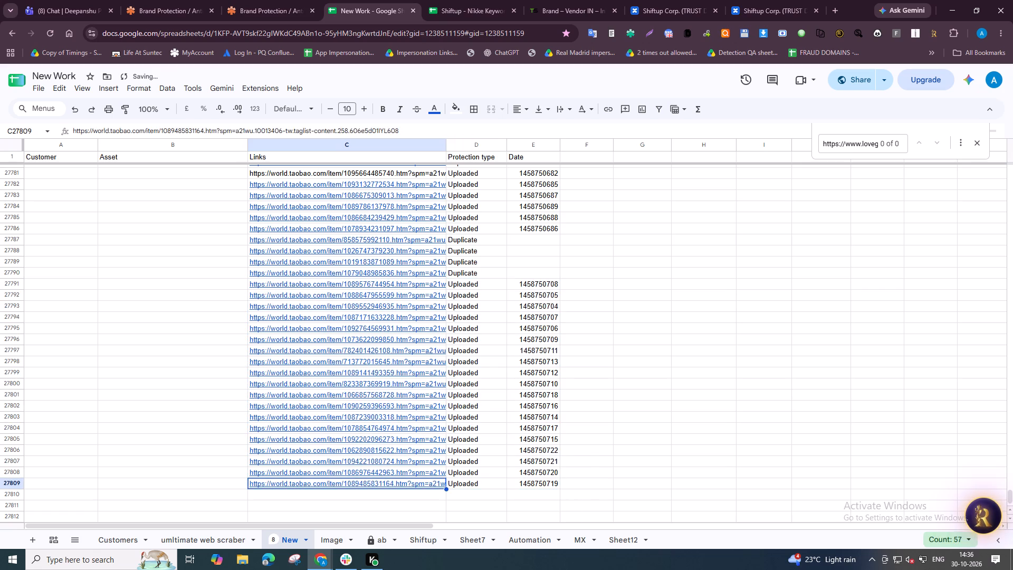
key("Right")
key("Right")
key("ctrl+shift+Up")
key("ctrl+shift+Up")
key("ctrl+shift+Up")
key("ctrl+shift+Up")
key("ctrl+shift+Up")
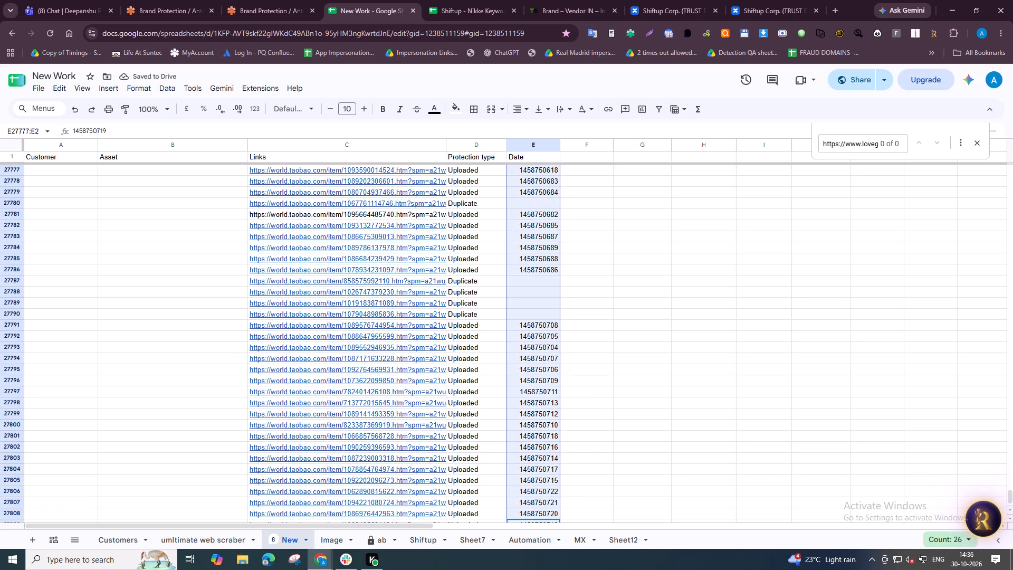
scroll(397, 458, "up", 7)
scroll(461, 431, "up", 6)
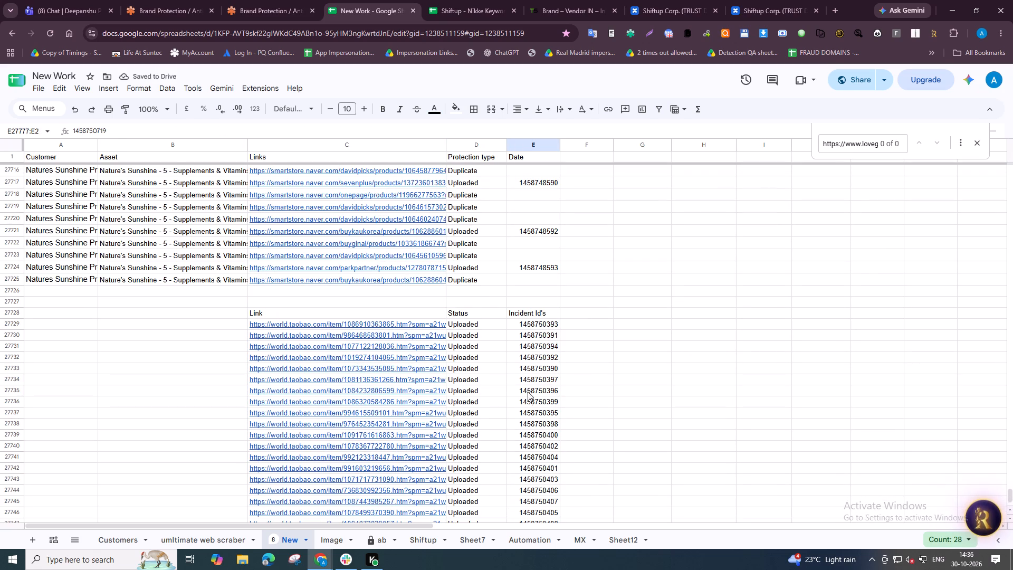
left_click(549, 324, "shift")
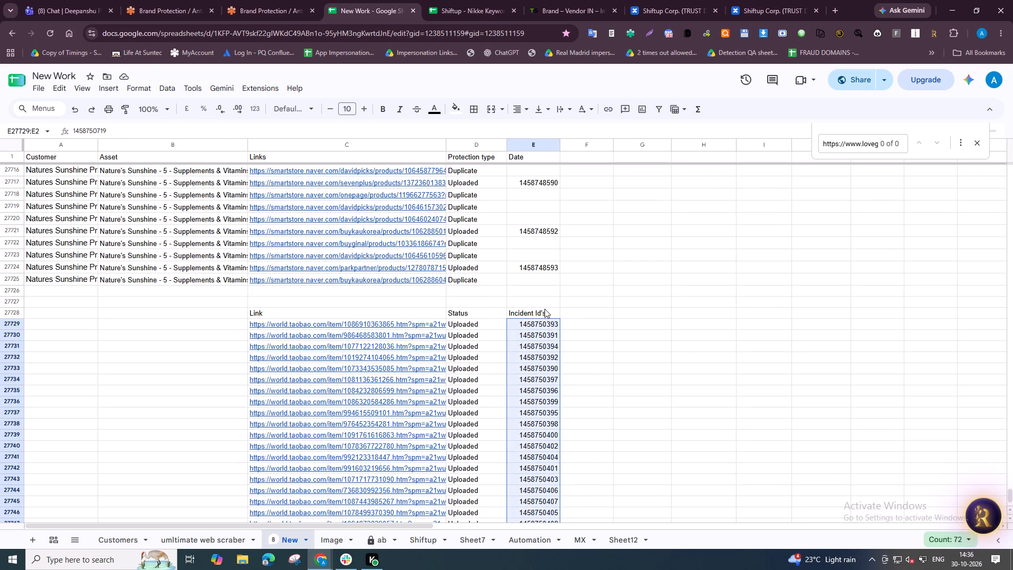
Clear the Link, Status and Incident Id's headings in C27728:E27728.
left_click(545, 310)
key("ctrl+shift+Left")
key("Delete")
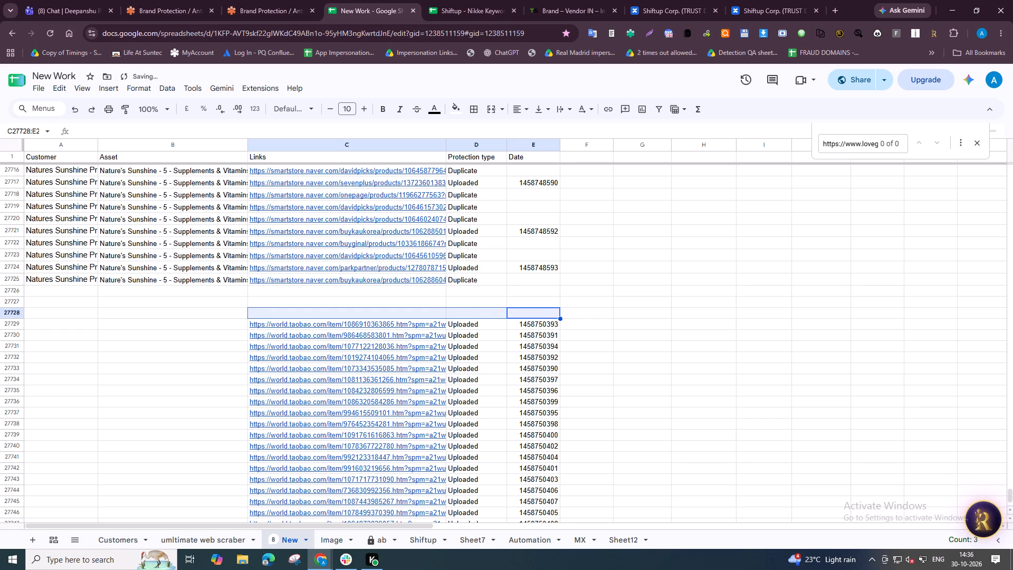
Cut the block of links, statuses and incident IDs in columns C to E, from row 27729 down to its last row.
key("Up")
key("Left")
key("Left")
key("ctrl+Down")
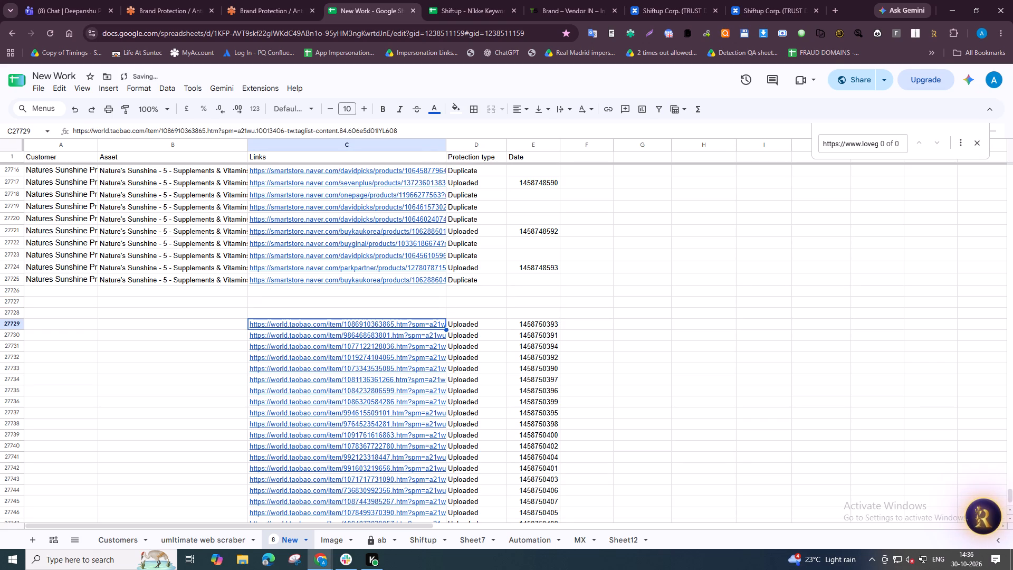
key("shift+Right")
key("shift+Right")
key("ctrl+shift+Down")
key("ctrl+x")
key("Left")
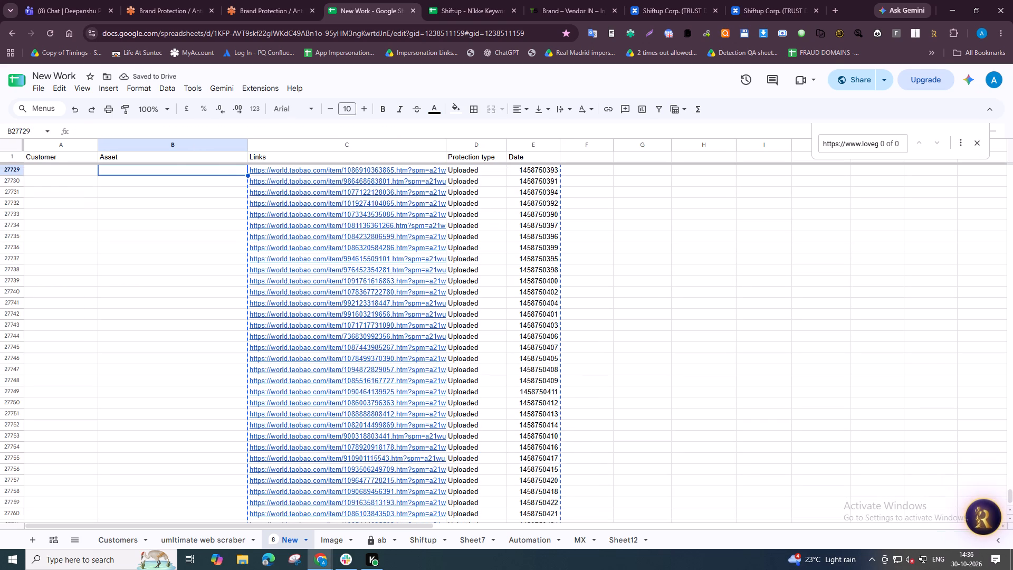
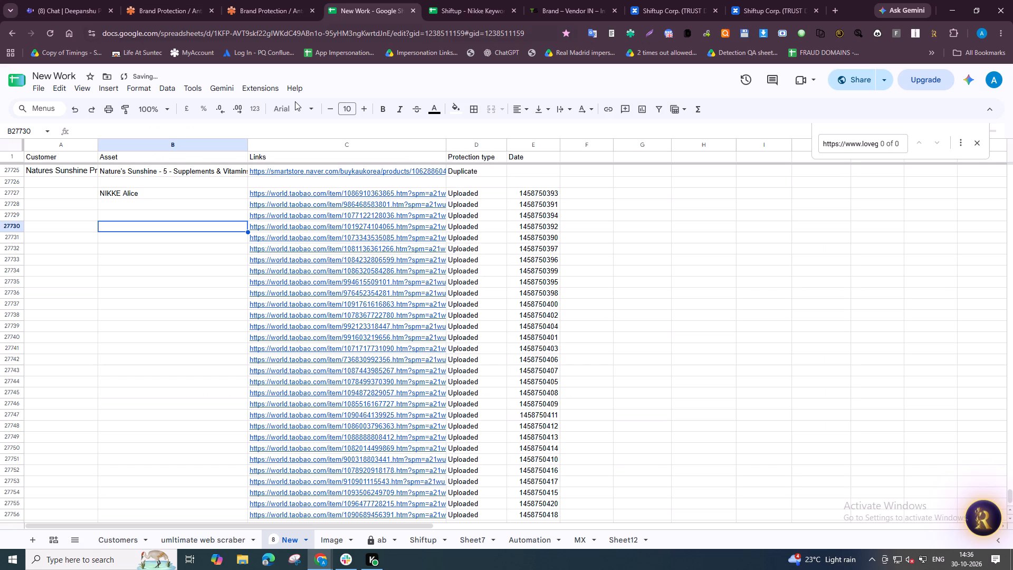
Paste Shiftup Corp into A27727 and fill it and NIKKE Alice down columns A and B to the last link row, 27807.
left_click(79, 192)
key("ctrl+v")
key("Right")
key("Right")
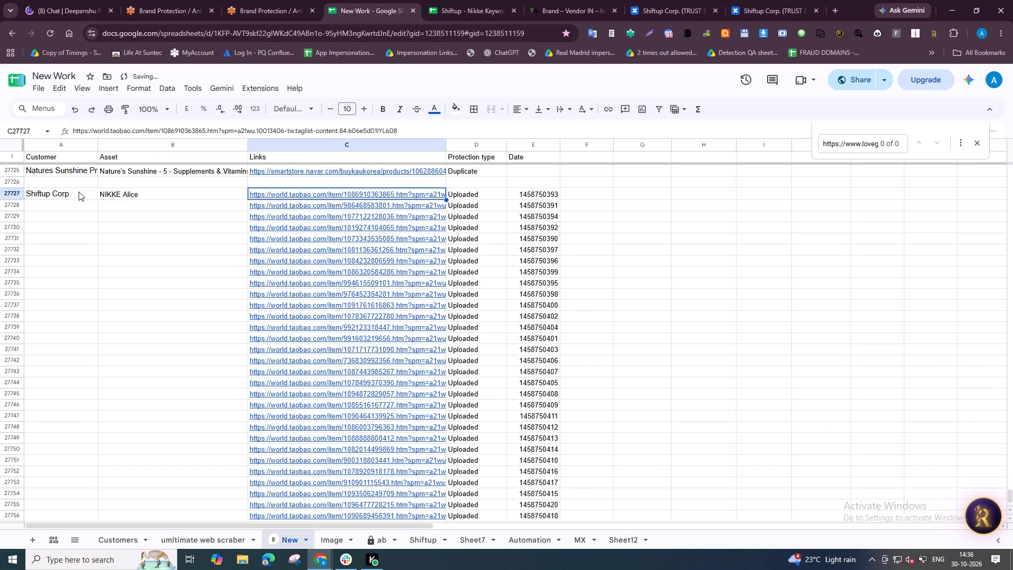
key("ctrl+Down")
key("Left")
key("ctrl+shift+Up")
key("ctrl+shift+Left")
key("ctrl+d")
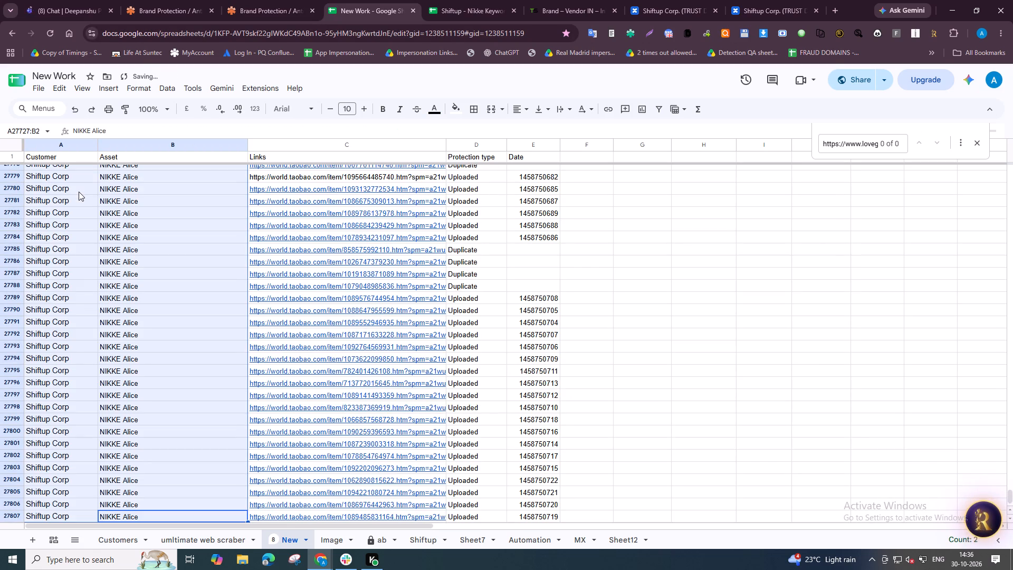
Select the incident IDs in column E from E27807 up to E27727 to count them.
key("Right")
key("Down")
key("Right")
key("Right")
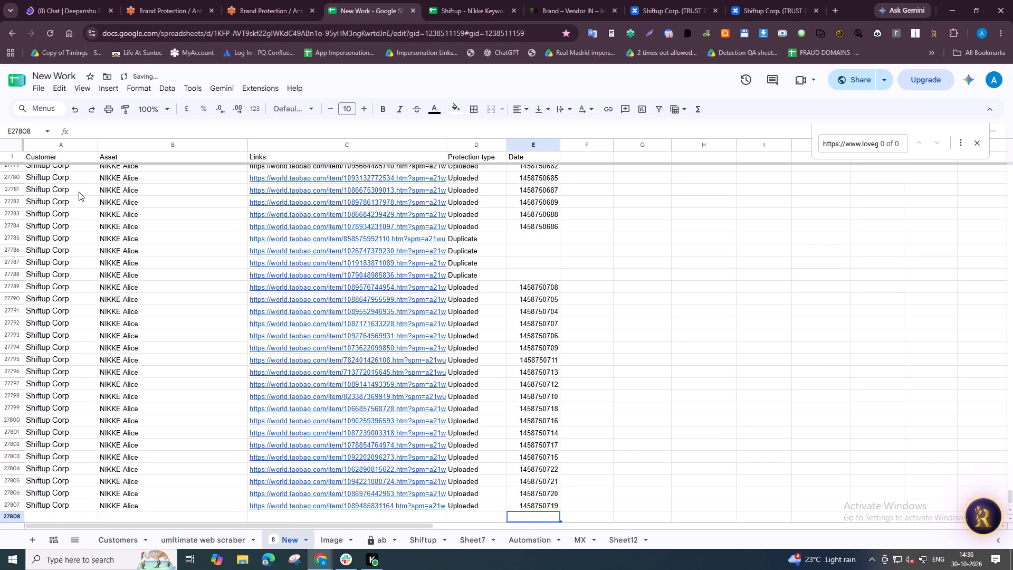
key("Up")
key("ctrl+shift+Up")
key("ctrl+shift+Up")
key("ctrl+shift+Up")
key("ctrl+shift+Up")
key("ctrl+shift+Up")
key("ctrl+shift+Up")
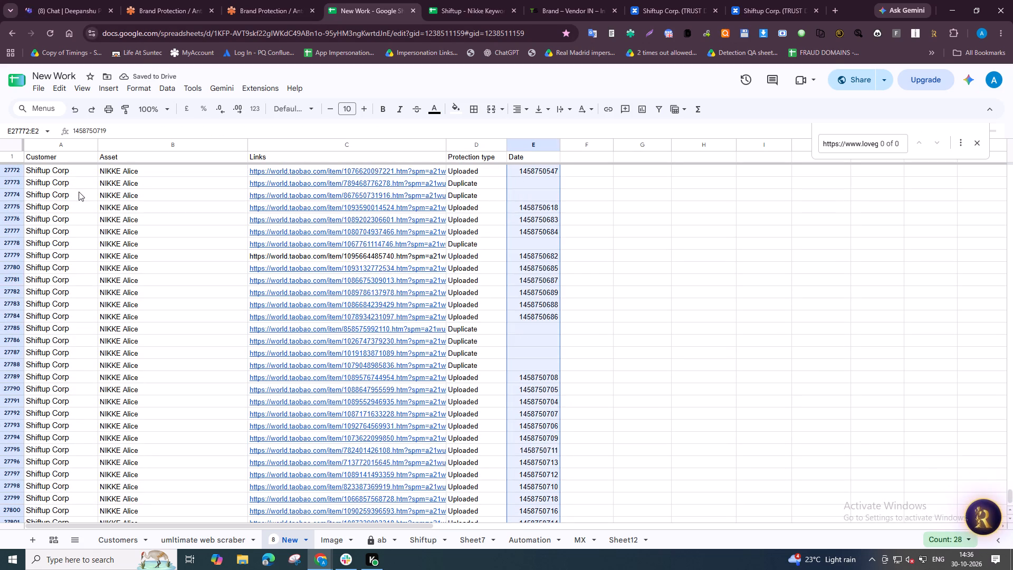
key("ctrl+shift+Up")
key("ctrl+shift+Up")
key("ctrl+shift+Up")
key("ctrl+shift+Up")
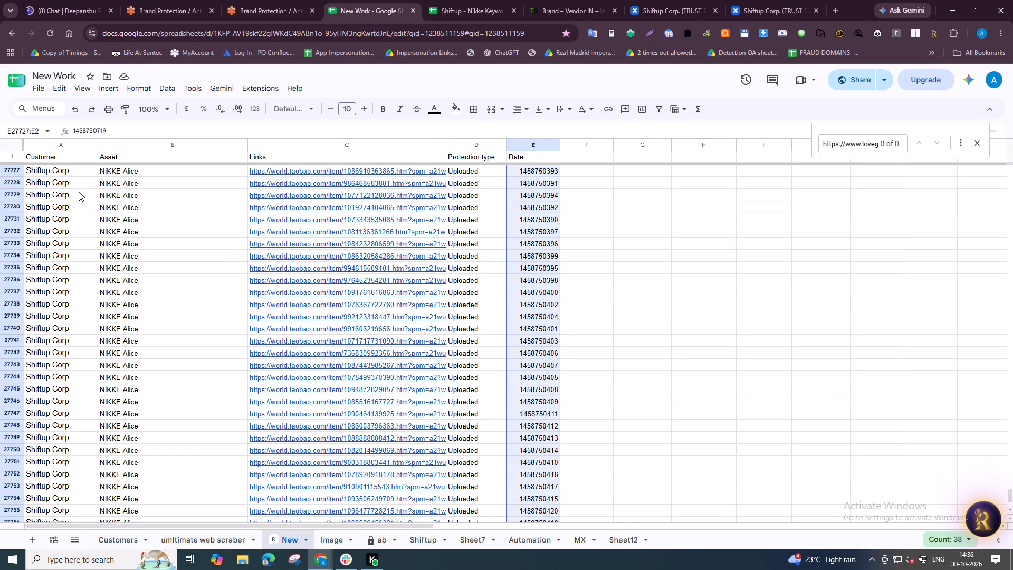
key("ctrl+shift+Up")
key("shift+Down")
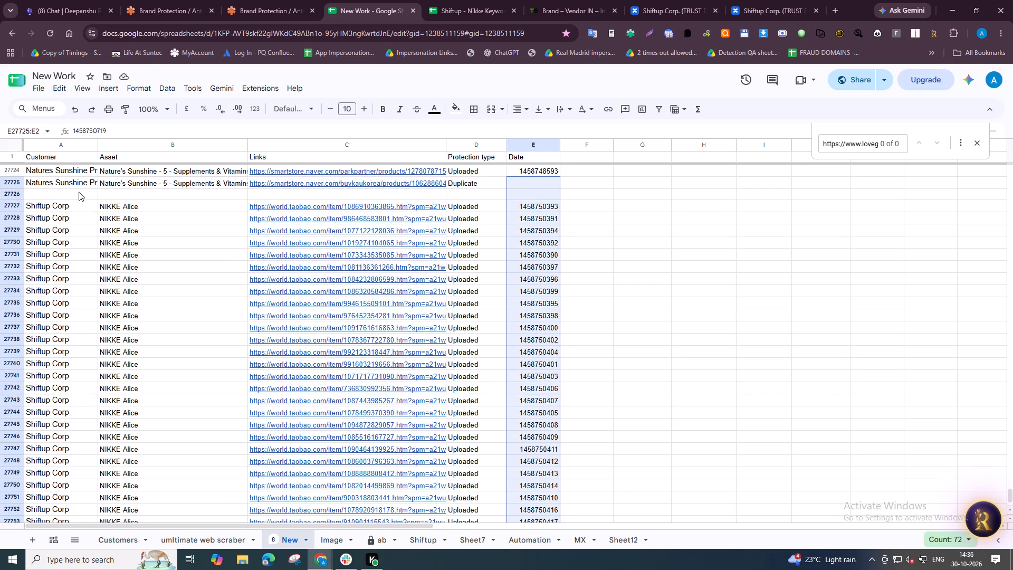
Select the NIKKE Alice links from C27727 down to the last row to count them.
left_click(292, 213)
key("Up")
key("ctrl+shift+Down")
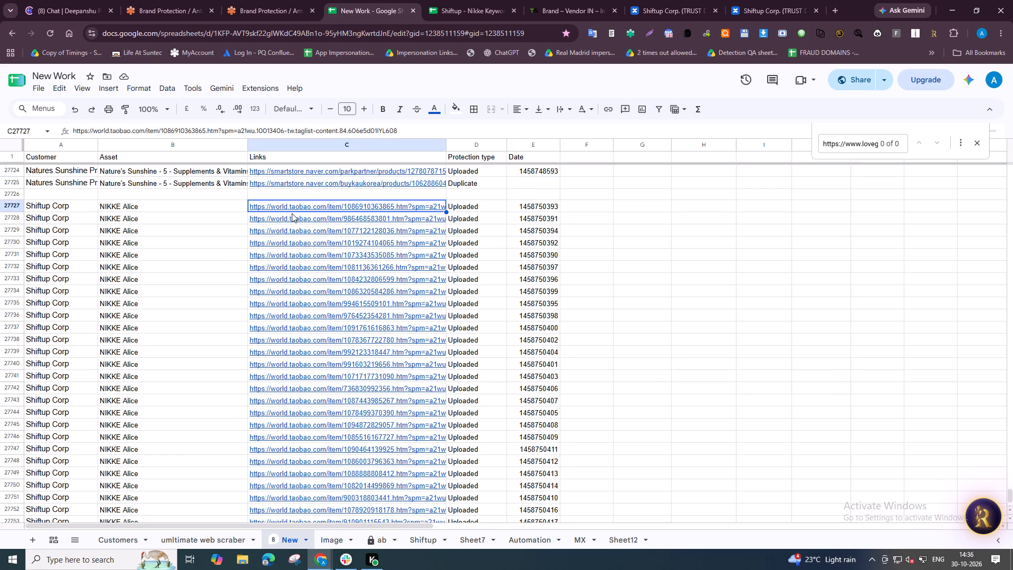
Enter 81 in I27484 and 72 in J27484 on the Shiftup Corp row of the customer summary table.
left_click(751, 258)
key("ctrl+Up")
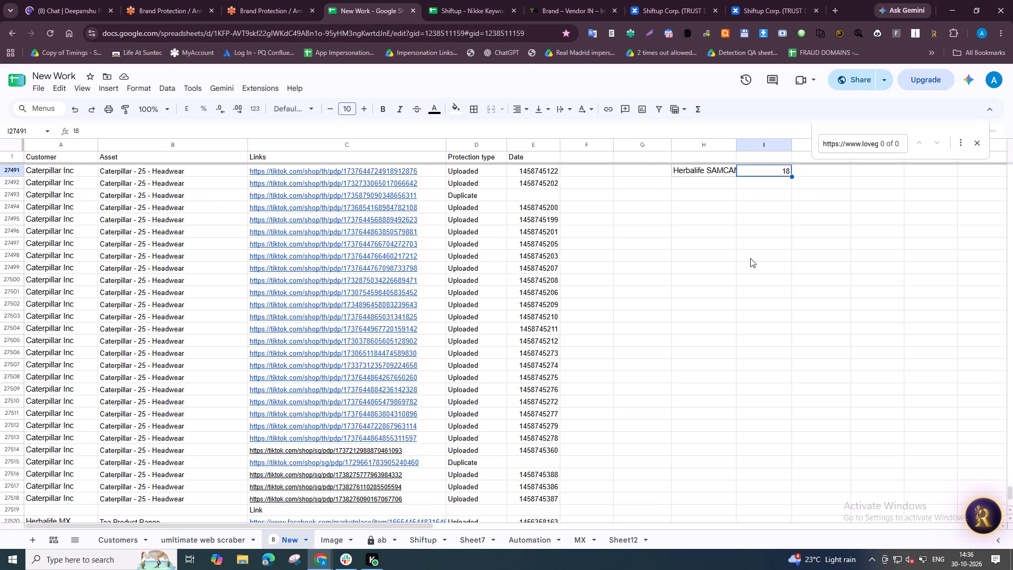
key("ctrl+Up")
key("ctrl+Up")
key("ctrl+Up")
key("ctrl+Up")
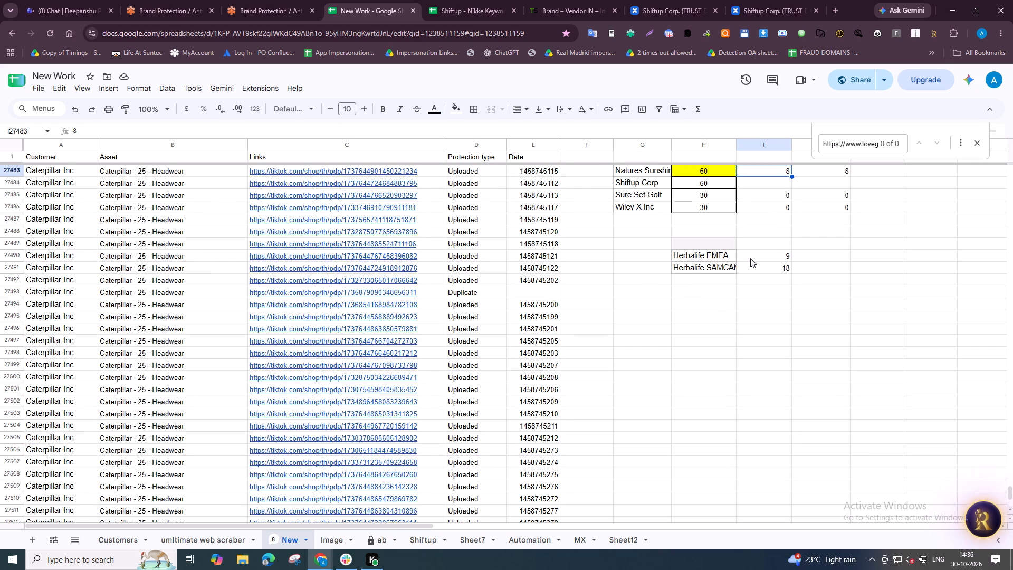
key("ctrl+Up")
key("Down")
key("Down")
key("Down")
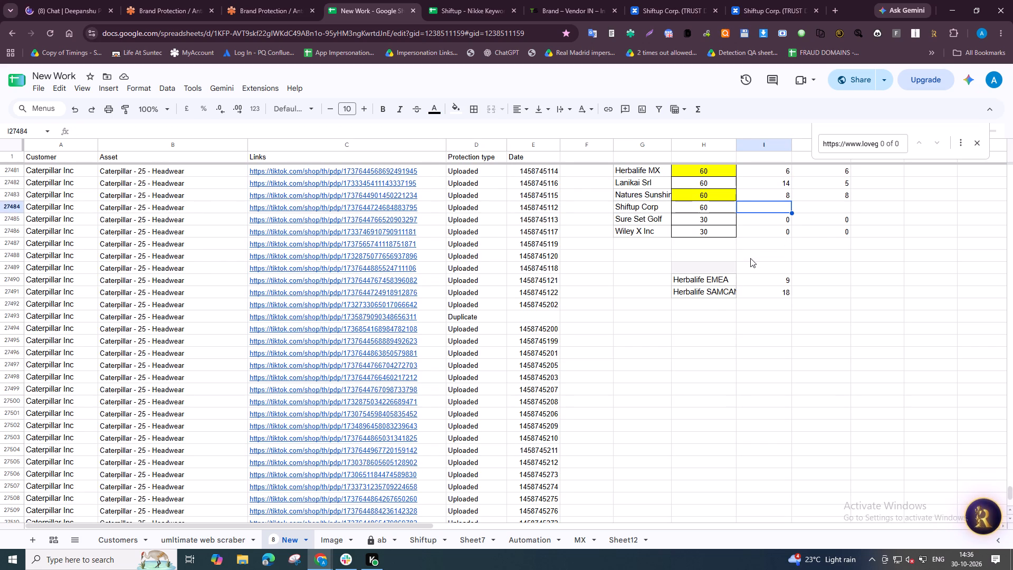
type("81")
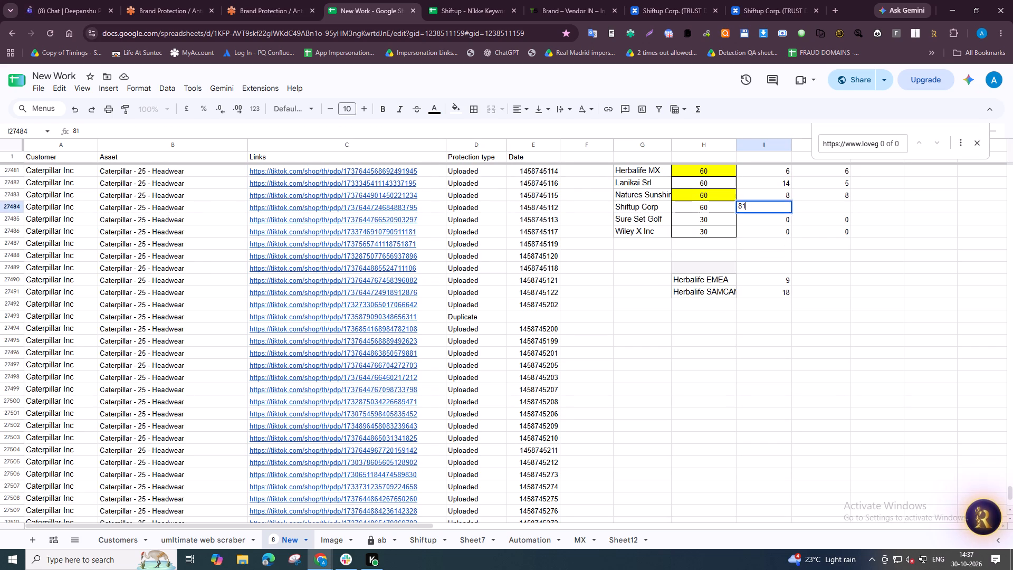
key("Right")
type("72")
key("Right")
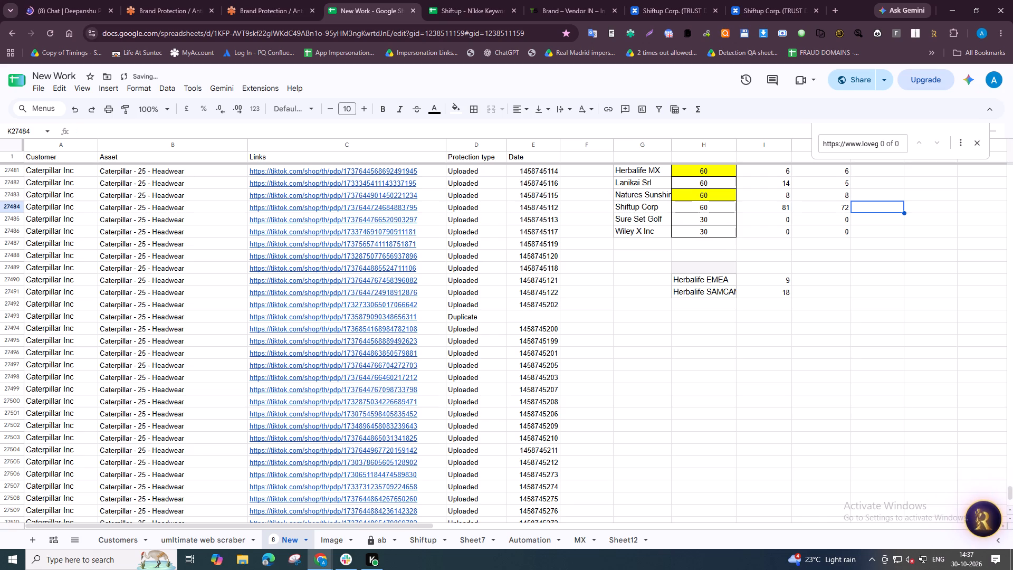
Close the find bar and check the sum of the customer summary table's figures in column J.
left_click(977, 144)
scroll(844, 289, "up", 2)
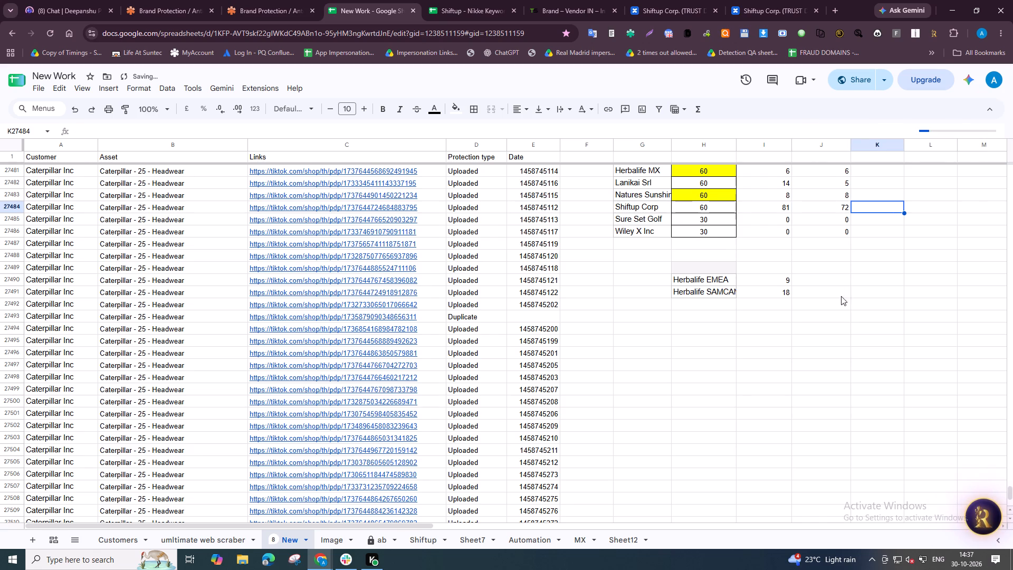
left_click(843, 234)
left_click(824, 351, "shift")
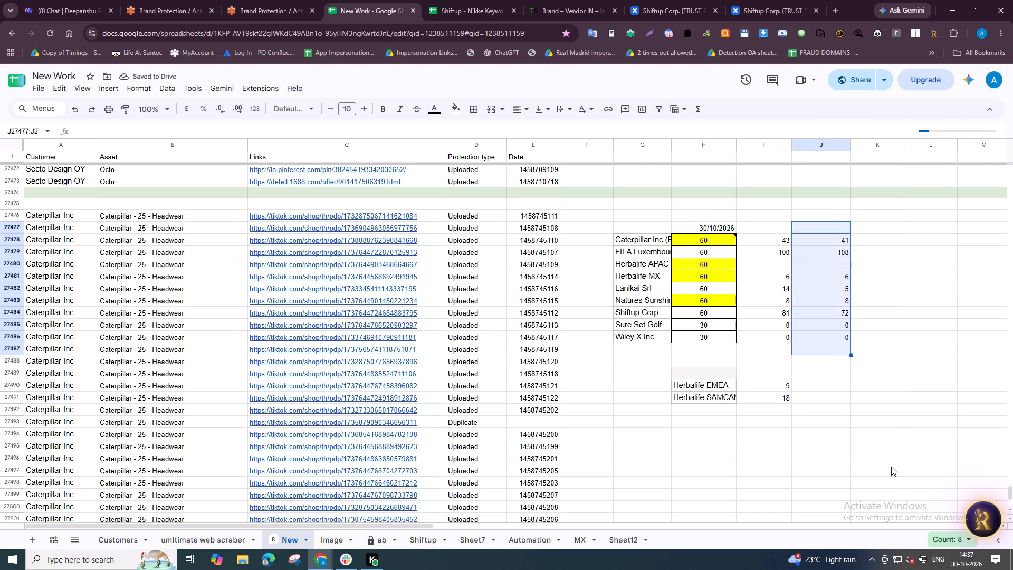
left_click(935, 534)
left_click(933, 535)
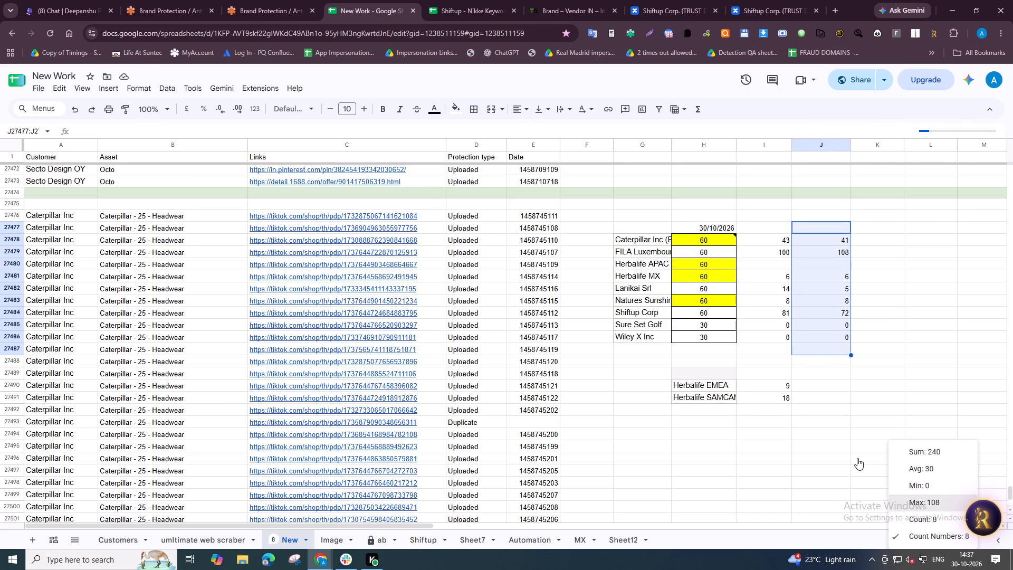
left_click(917, 444)
left_click(781, 480)
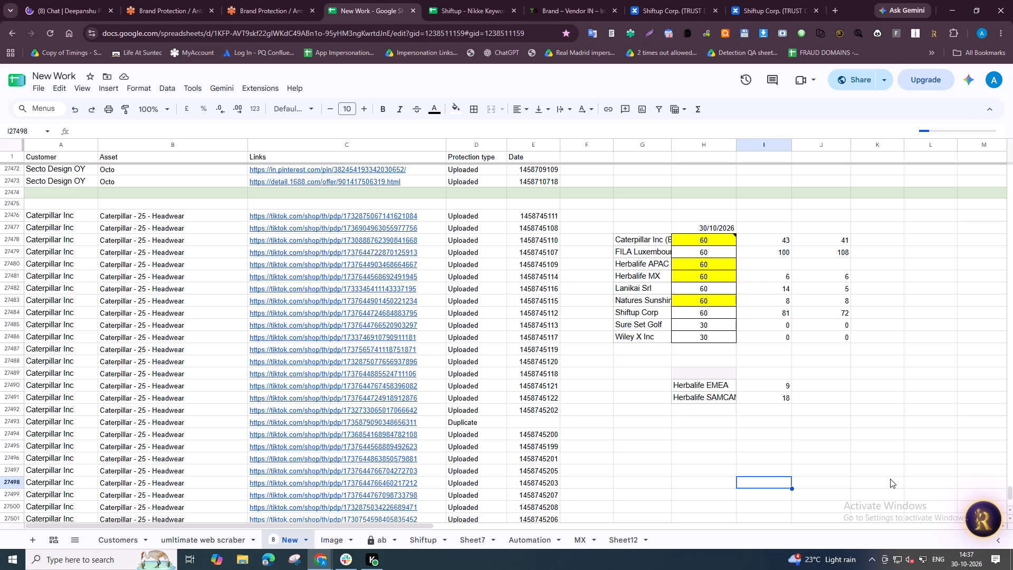
left_click_drag(941, 395, 941, 391)
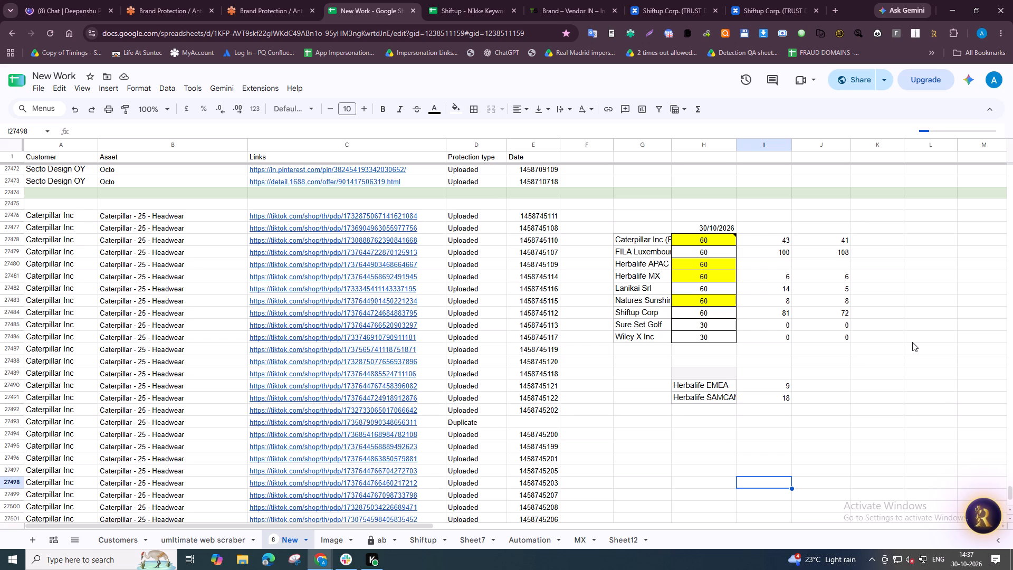
left_click_drag(845, 218, 829, 356)
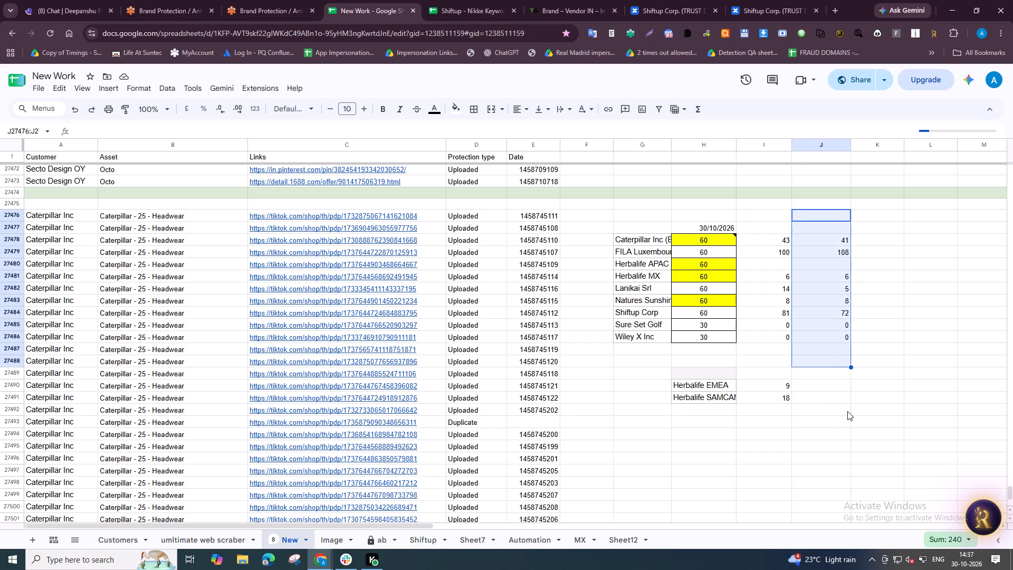
left_click(850, 410)
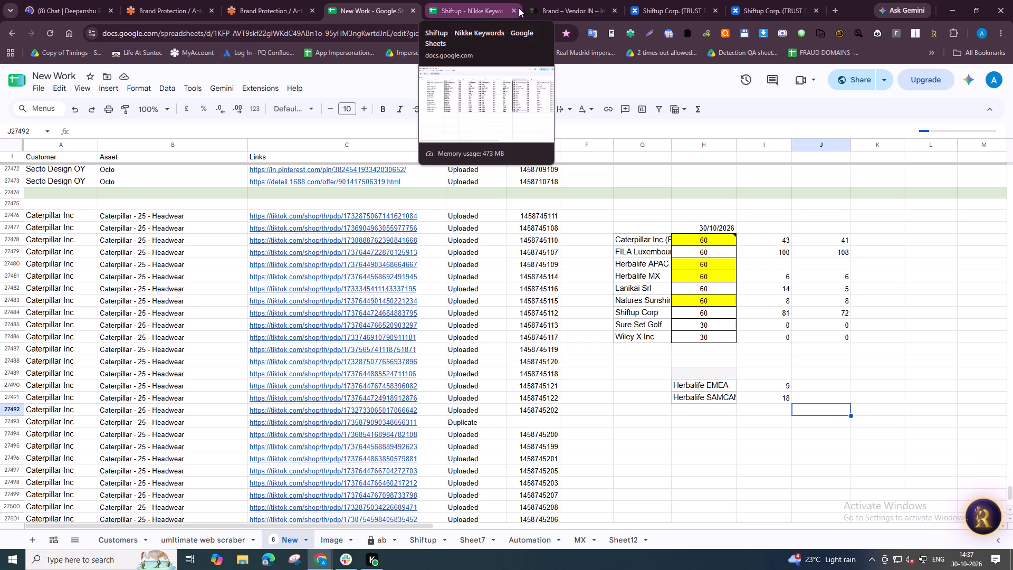
Open the Shiftup - Nikke Keywords sheet and copy the asset name NIKKE Dorothy from C7.
left_click(496, 0)
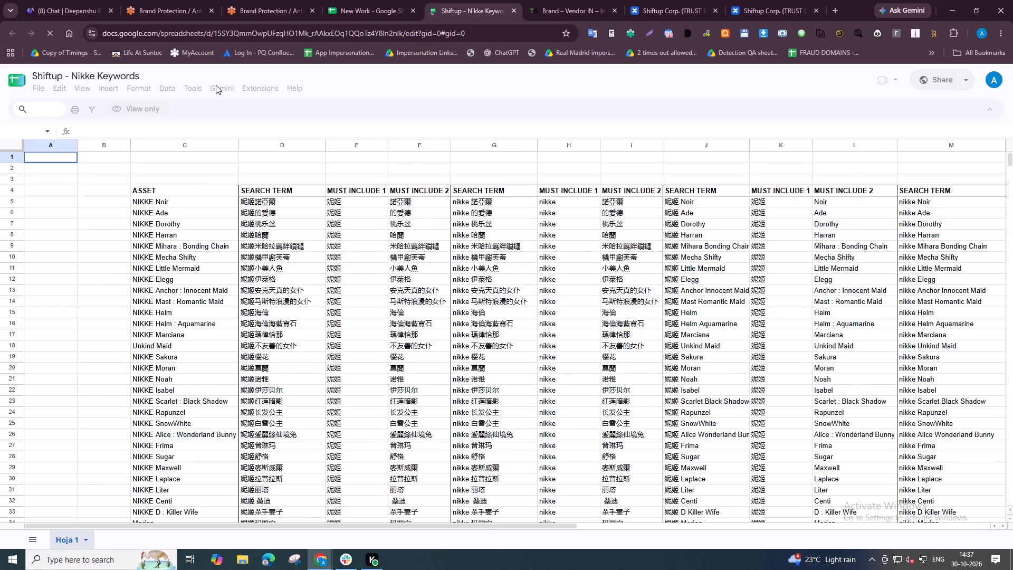
left_click(333, 15)
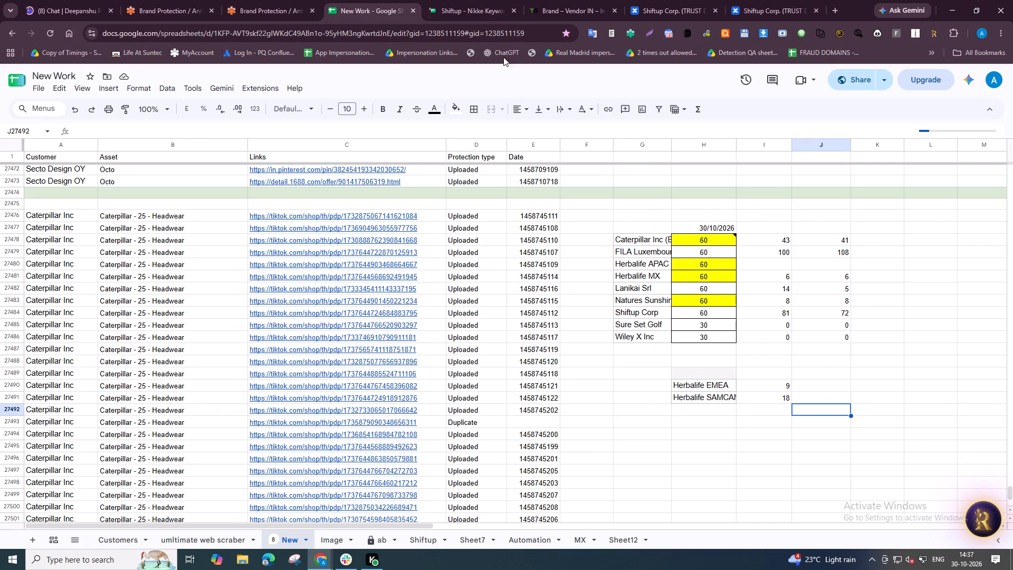
left_click(454, 11)
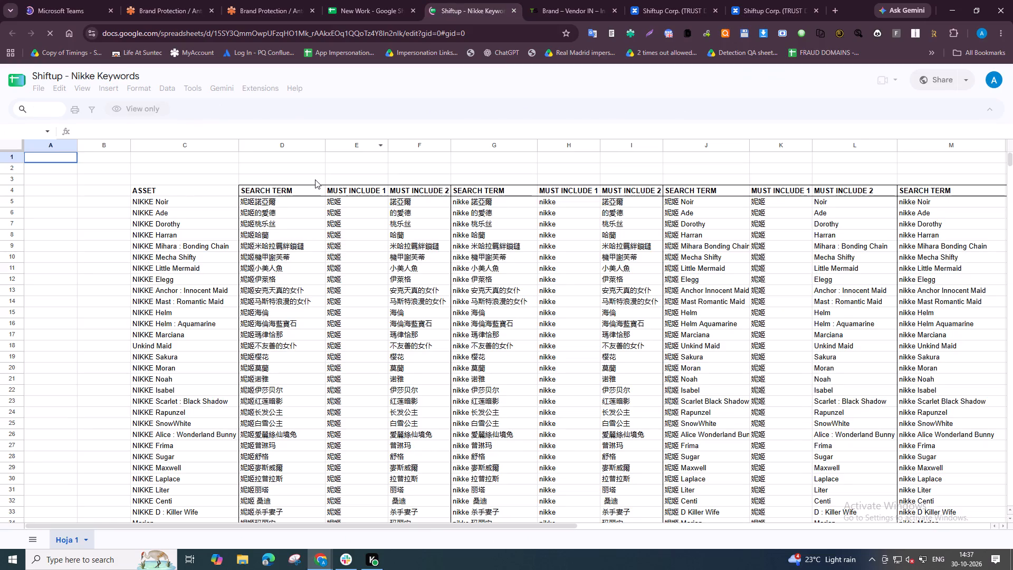
scroll(313, 183, "down", 1)
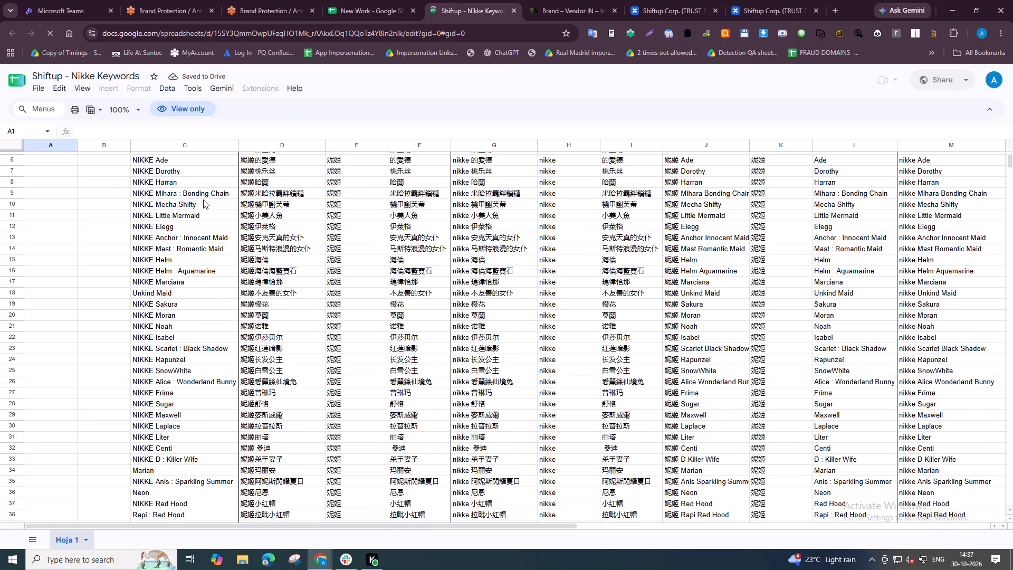
scroll(203, 199, "up", 2)
left_click(189, 226)
key("ctrl+c")
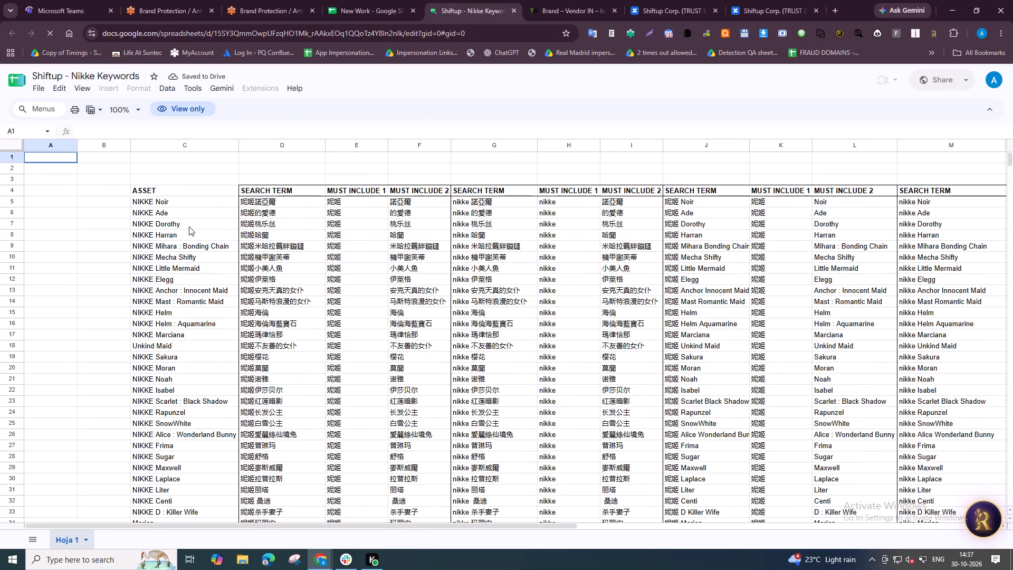
Switch to the first of the other Chrome profiles and open the RedPoints IPR Plugin configuration.
left_click(990, 30)
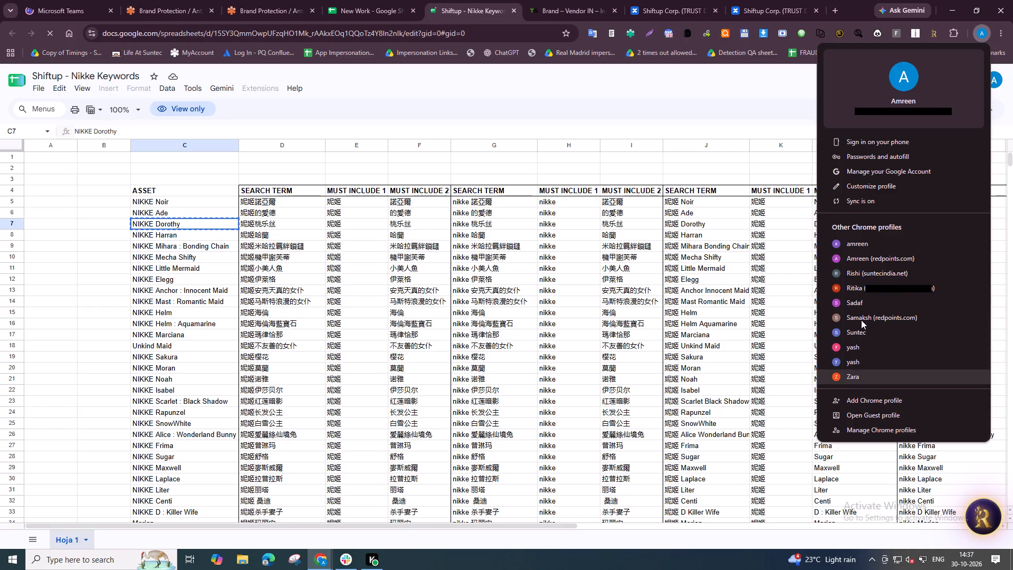
left_click(861, 245)
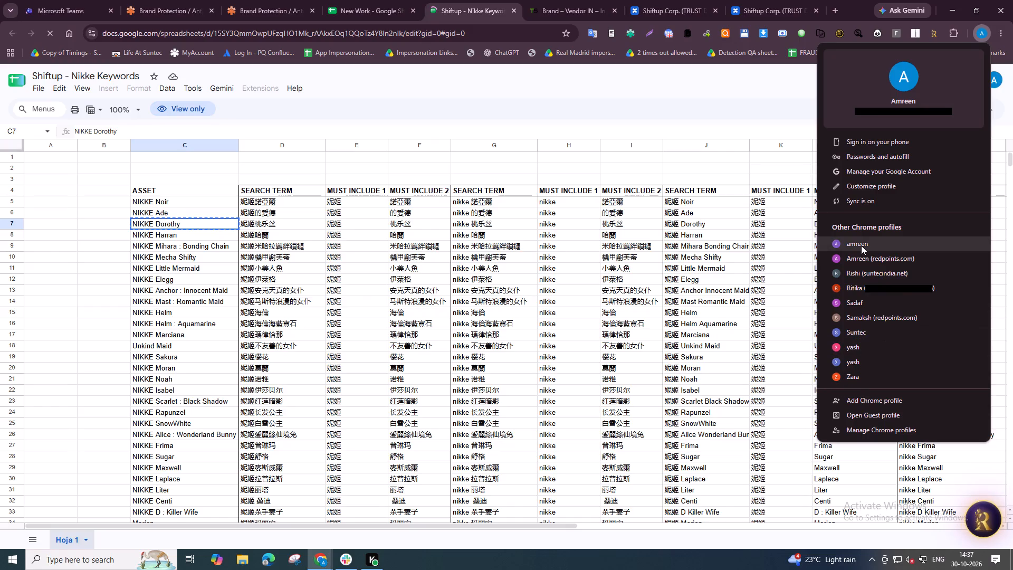
left_click(898, 34)
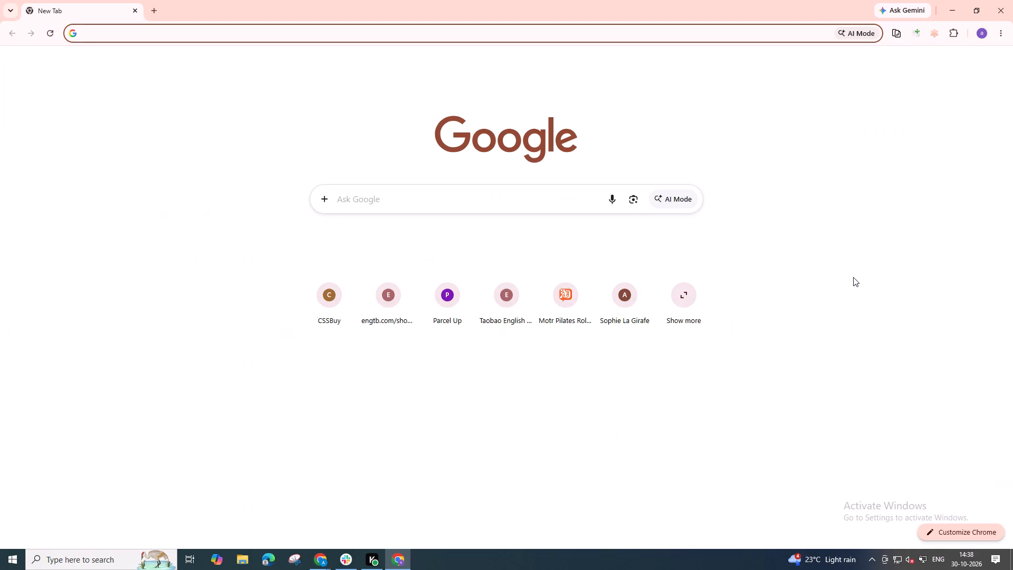
right_click(932, 33)
left_click(911, 104)
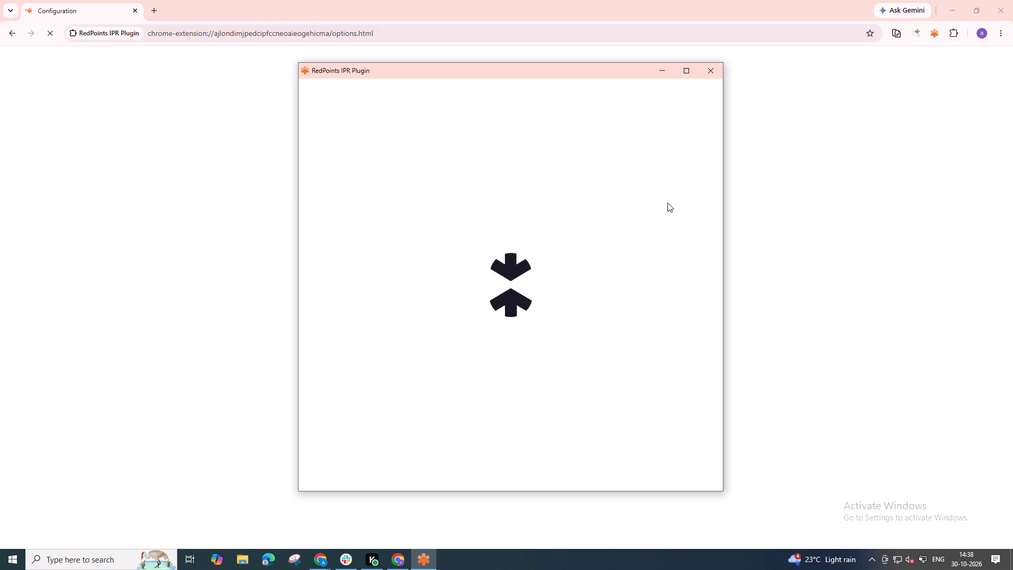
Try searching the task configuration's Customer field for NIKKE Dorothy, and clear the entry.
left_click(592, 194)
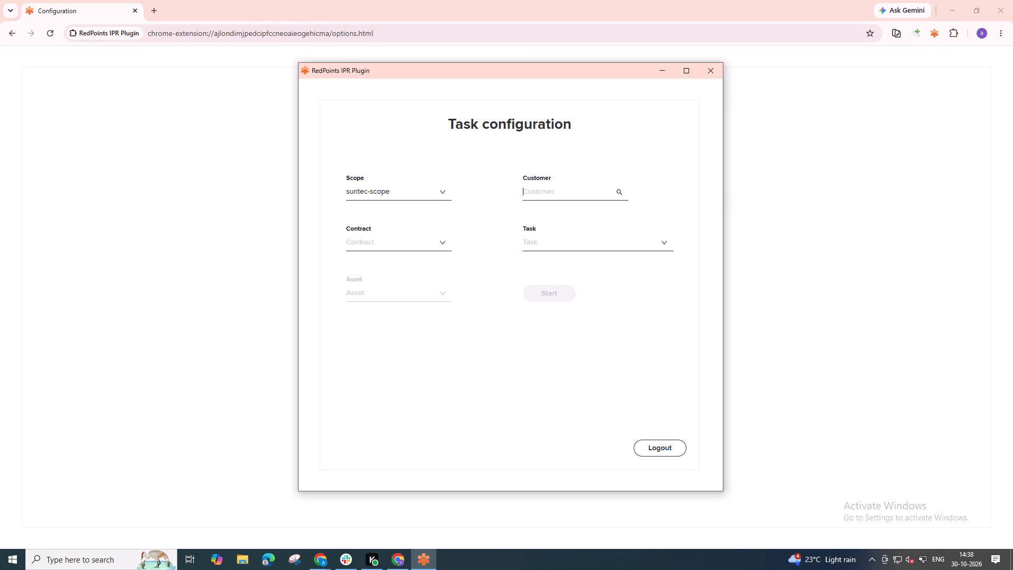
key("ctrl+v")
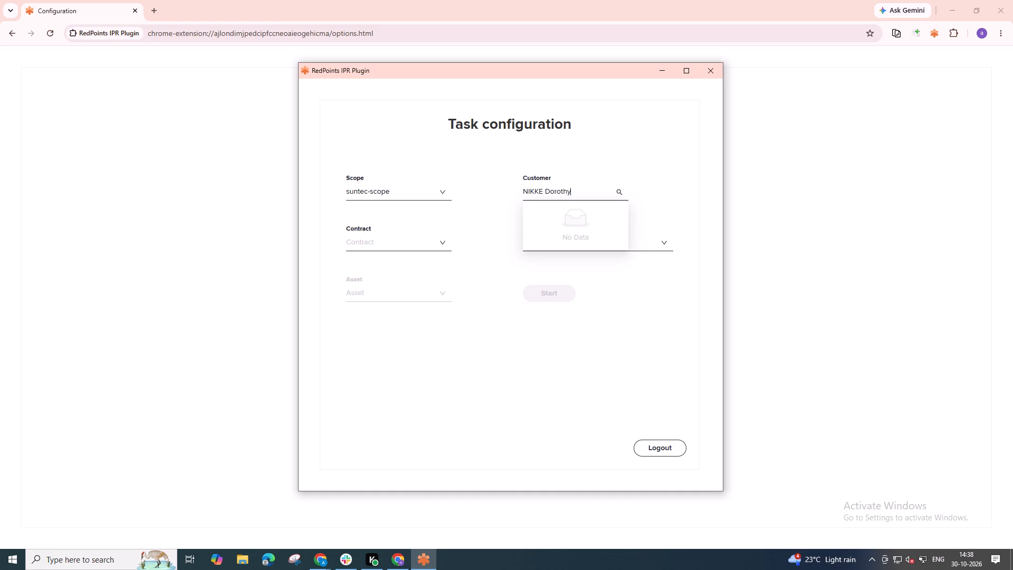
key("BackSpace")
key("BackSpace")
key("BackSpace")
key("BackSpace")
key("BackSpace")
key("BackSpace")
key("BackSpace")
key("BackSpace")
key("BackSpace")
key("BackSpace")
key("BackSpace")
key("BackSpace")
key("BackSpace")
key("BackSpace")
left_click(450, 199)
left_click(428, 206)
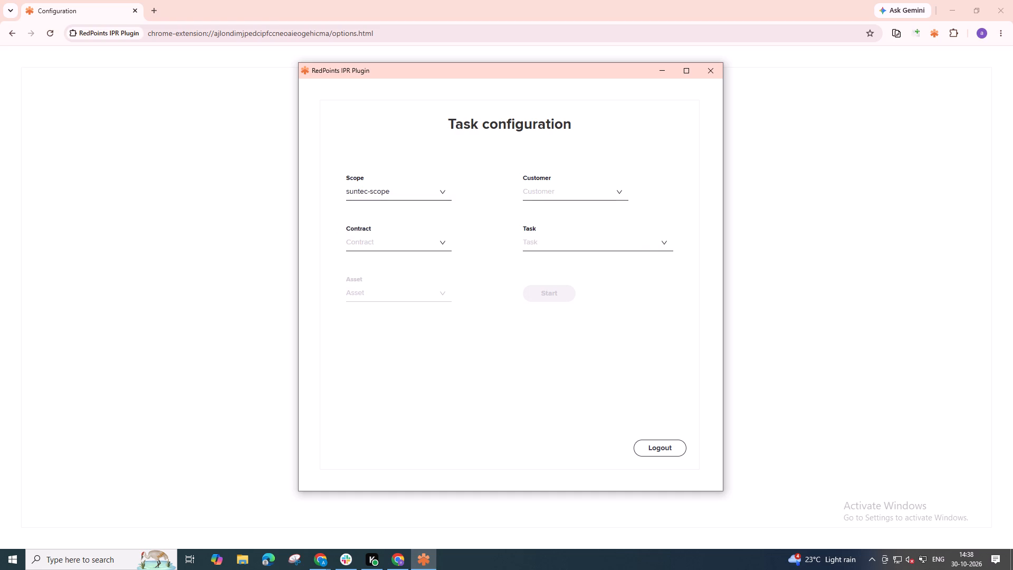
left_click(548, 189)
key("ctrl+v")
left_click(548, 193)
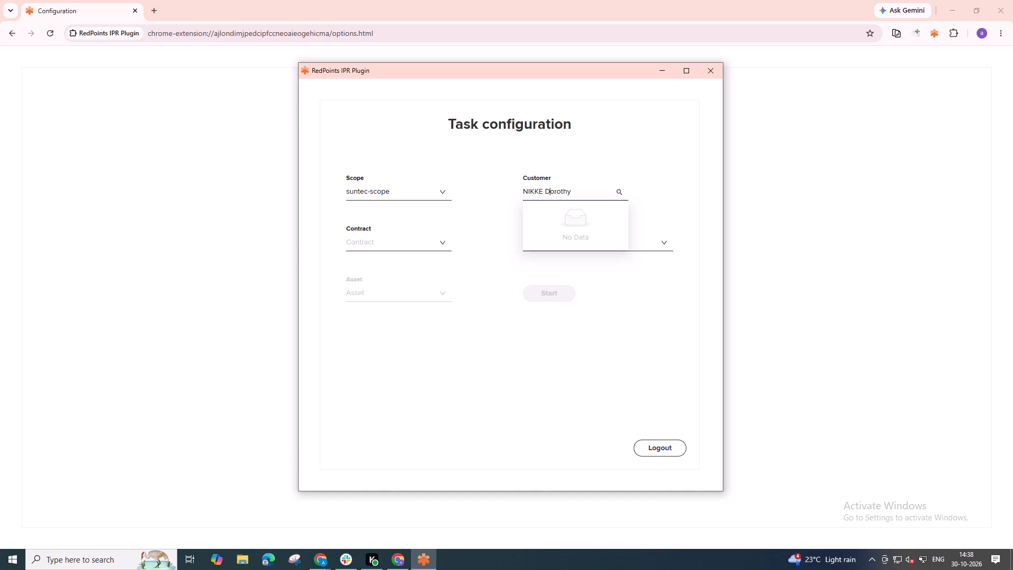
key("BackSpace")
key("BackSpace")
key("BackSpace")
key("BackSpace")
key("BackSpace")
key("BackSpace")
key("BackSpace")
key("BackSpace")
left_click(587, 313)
Search the Customer field for shift, reselecting the scope if needed, and set the customer to Shiftup Corp.
left_click(563, 194)
type("shift")
key("space")
key("BackSpace")
left_click(610, 313)
left_click(436, 192)
left_click(549, 201)
left_click(559, 196)
left_click(595, 225)
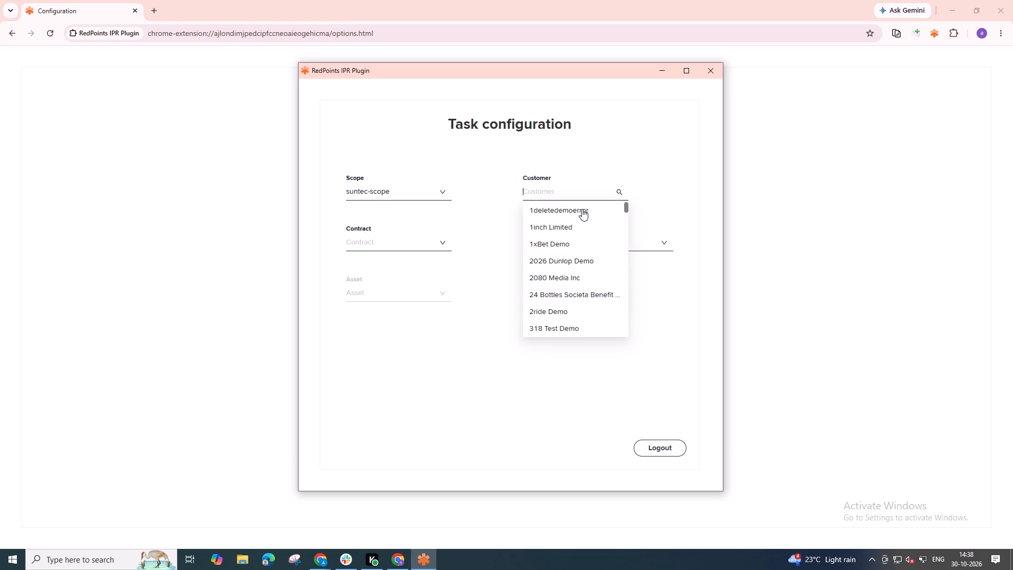
left_click(561, 194)
type("shift")
left_click(556, 206)
Configure the task as Detection under the Brand Protection Contract with the asset NIKKE Dorothy, and start it.
left_click(559, 233)
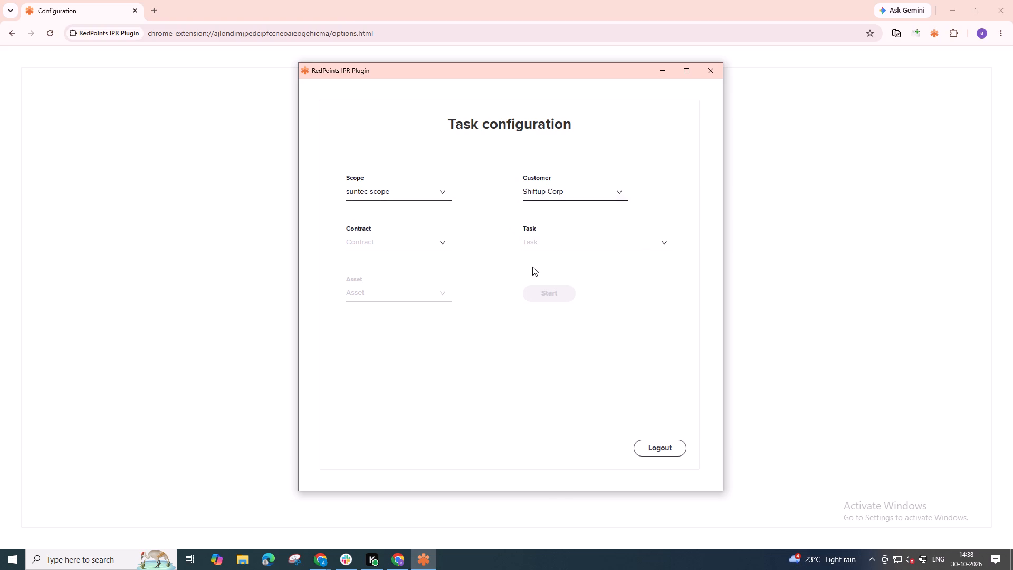
left_click(550, 248)
left_click(546, 277)
left_click(412, 254)
left_click(416, 248)
left_click(407, 258)
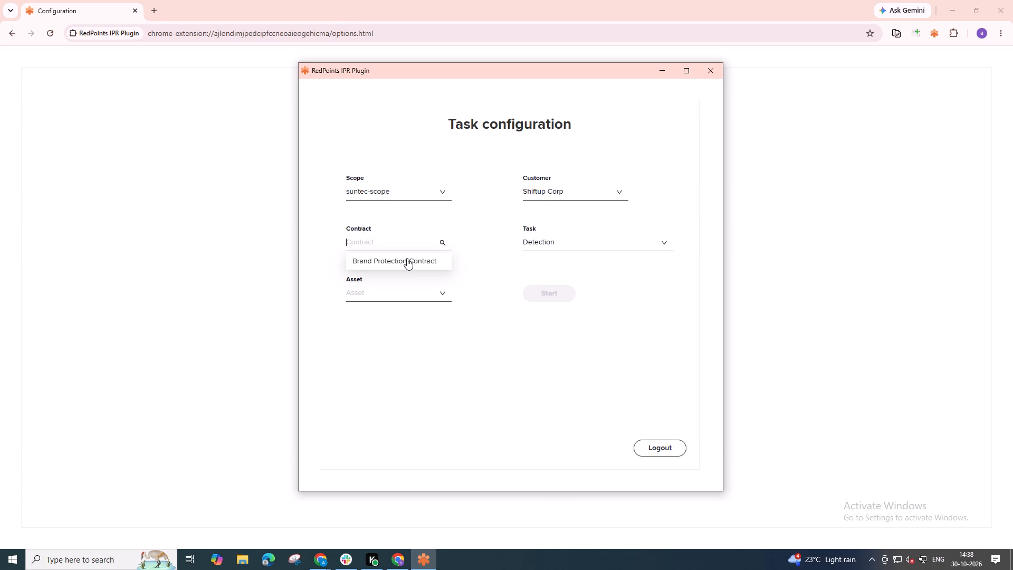
left_click(402, 292)
type("doro")
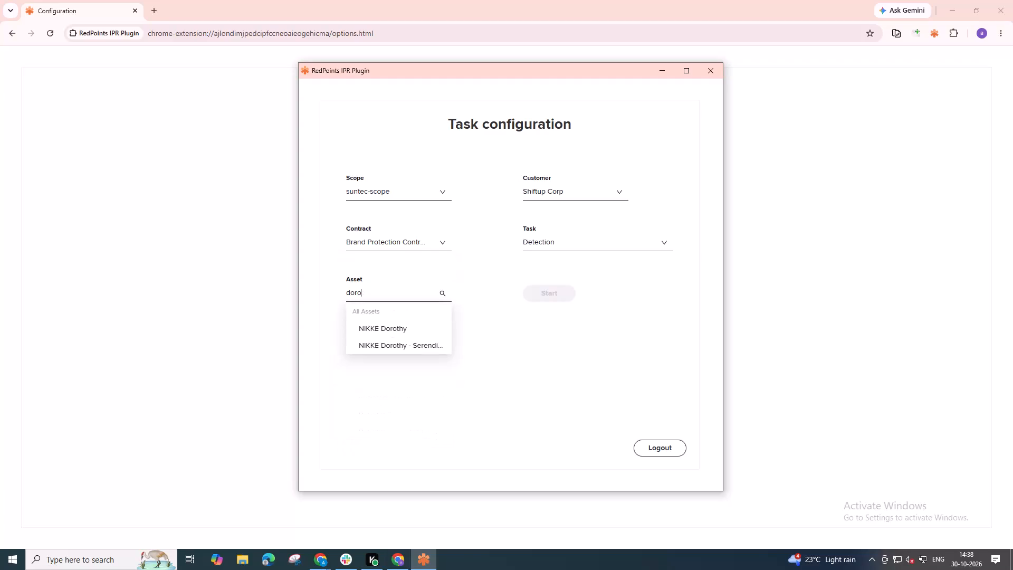
left_click(405, 328)
left_click(550, 295)
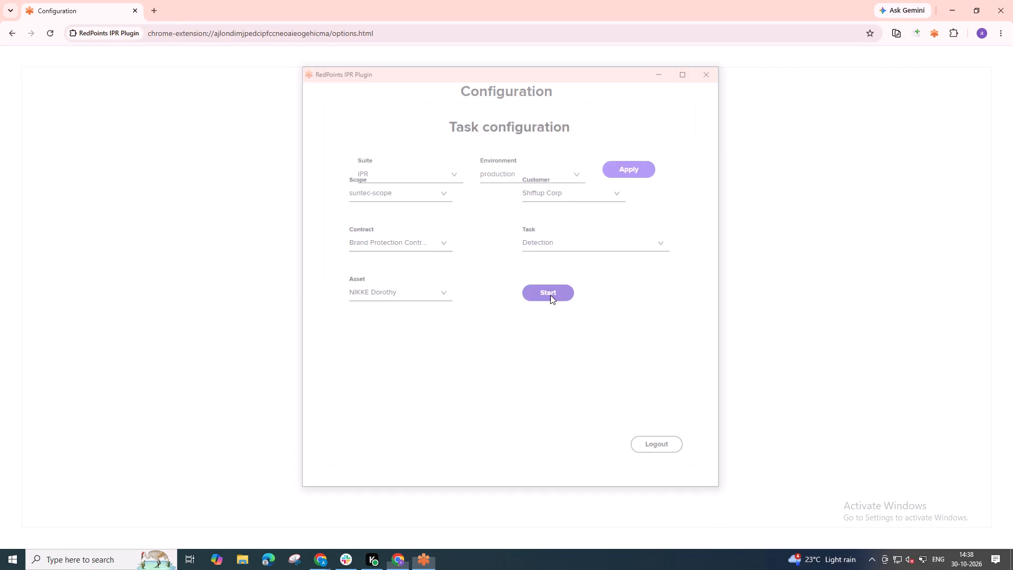
Replace the Configuration page with a new tab and bring up the earlier query site:taobao.com fila bags top 1000.
left_click(154, 11)
left_click(135, 9)
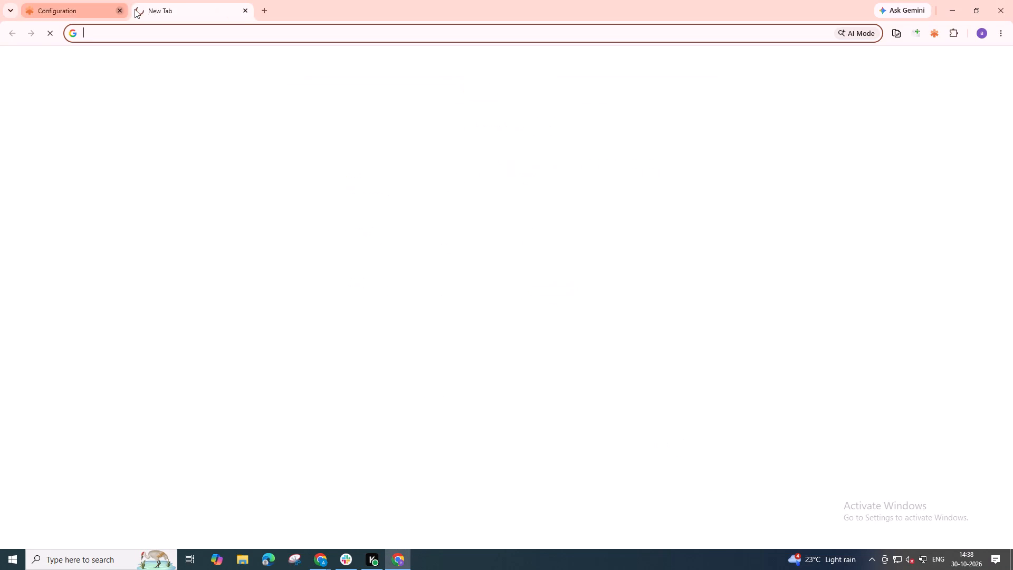
type("site")
key("Right")
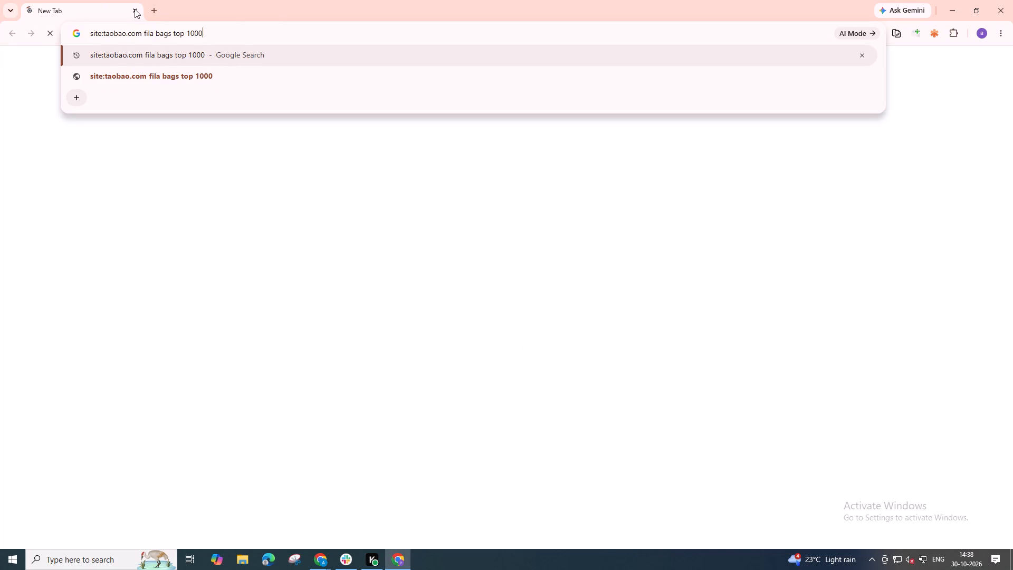
Copy Dorothy's search term nikke 桃乐丝 from G7 of the Shiftup - Nikke Keywords sheet and return to the new tab.
key("alt+Tab")
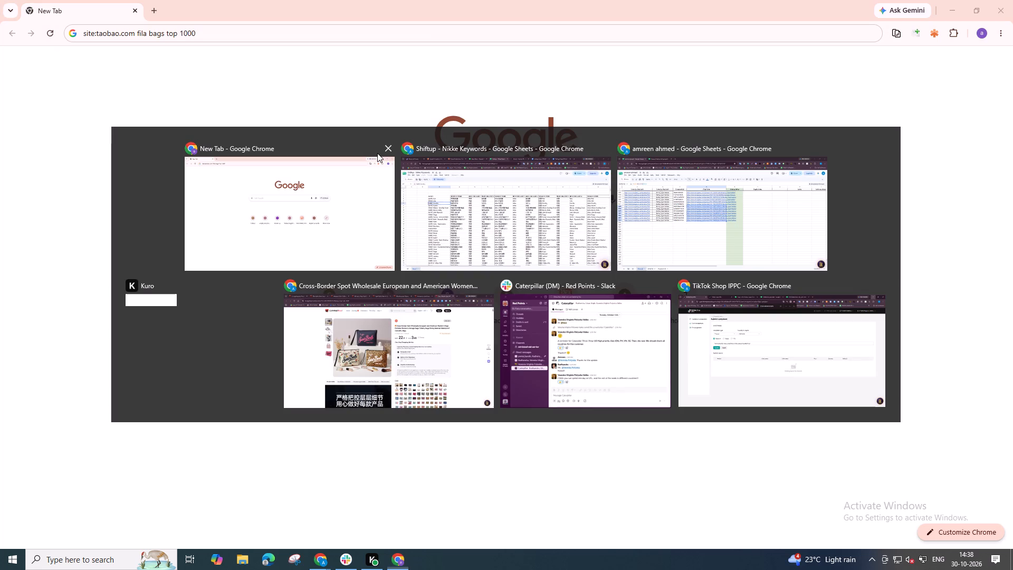
left_click(265, 224)
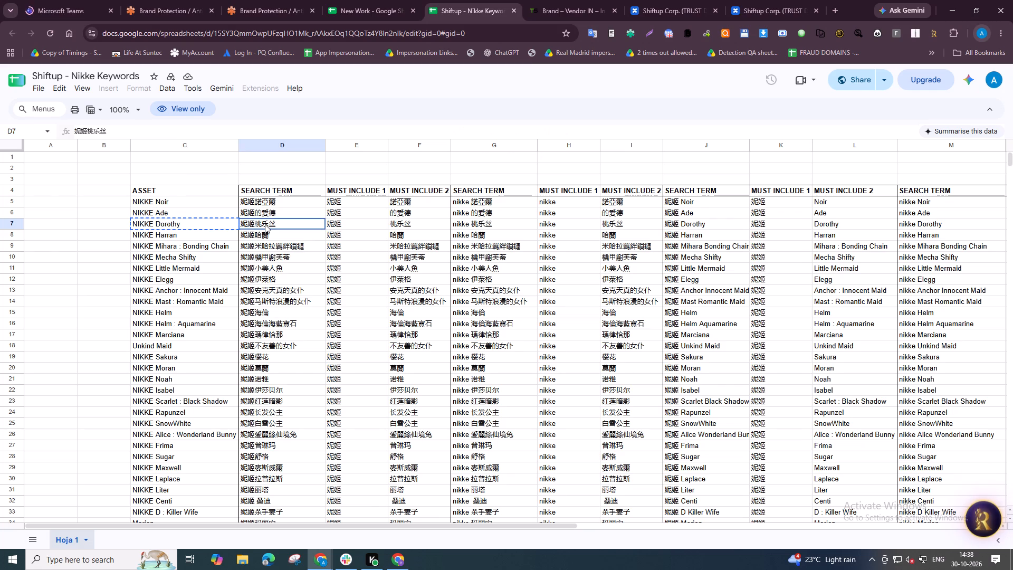
left_click(475, 226)
key("ctrl+c")
key("alt+Tab")
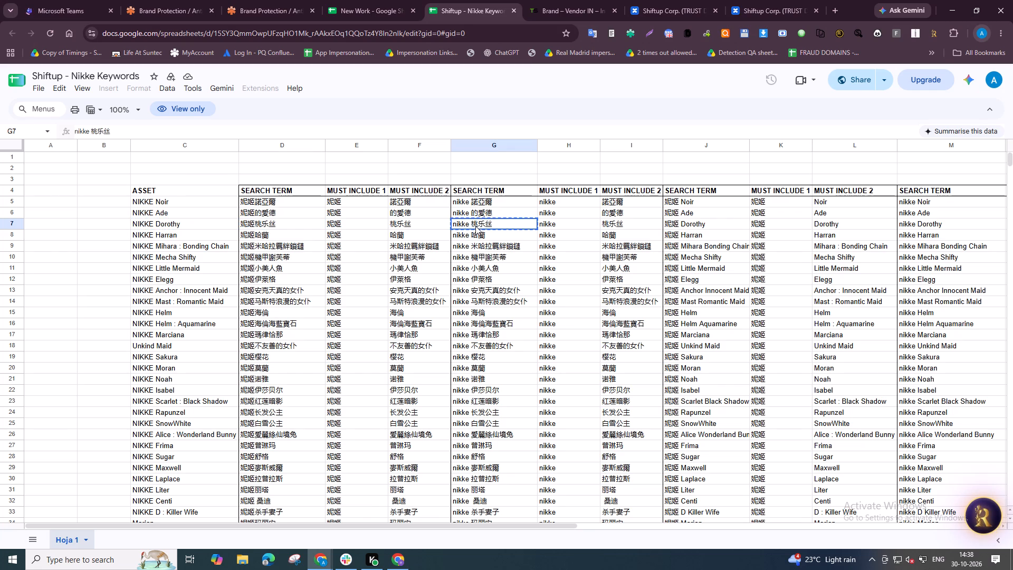
Replace fila bags in the query with the copied term and search for site:taobao.com nikke 桃乐丝 top 1000.
double_click(135, 30)
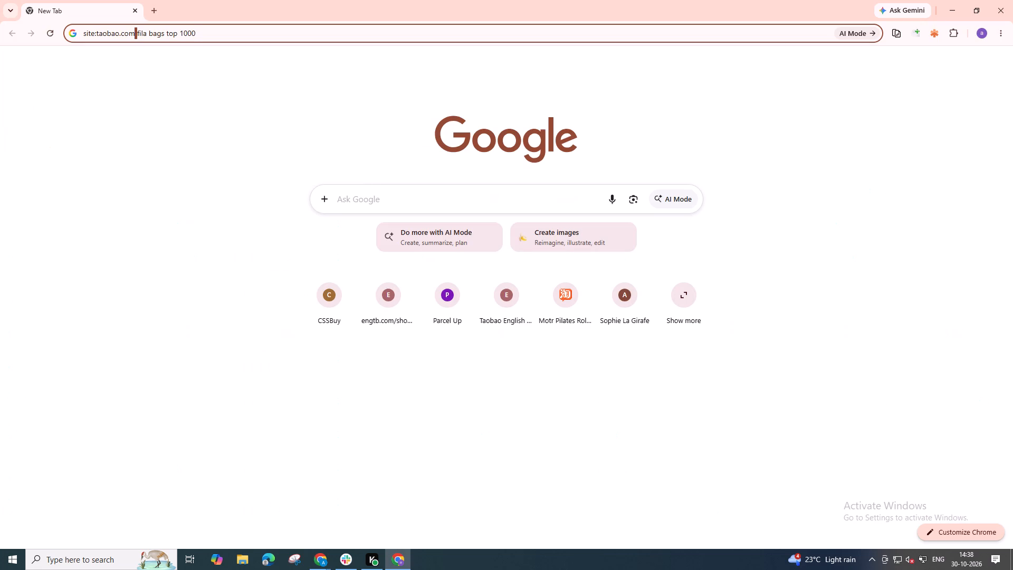
double_click(141, 28)
left_click(159, 31, "shift")
key("Delete")
key("Delete")
key("Delete")
key("ctrl+v")
key("space")
key("Return")
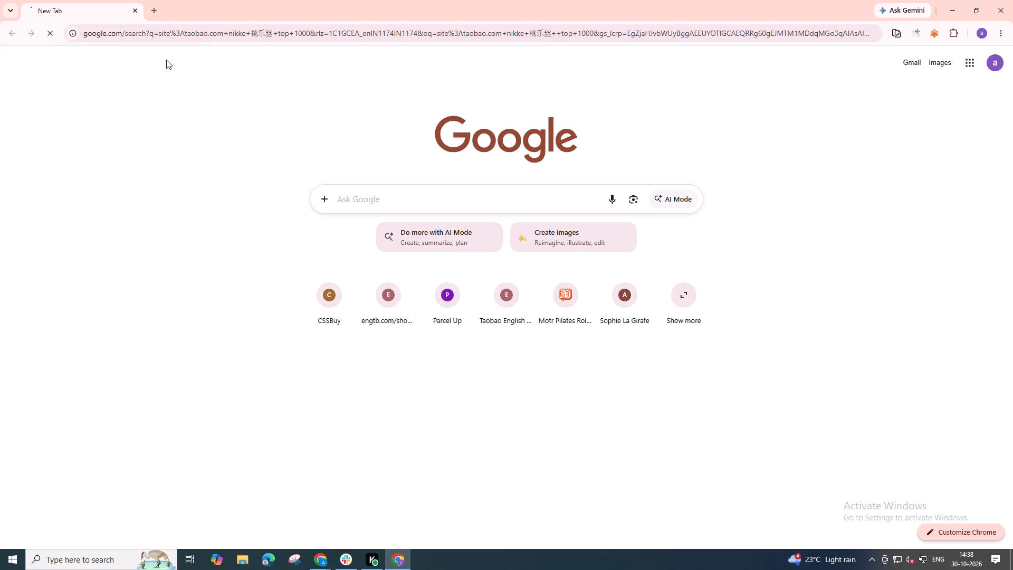
Open the first Taobao result, Top 1000件妮姬胜利女神手办, in a new tab and switch to it.
middle_click(324, 165)
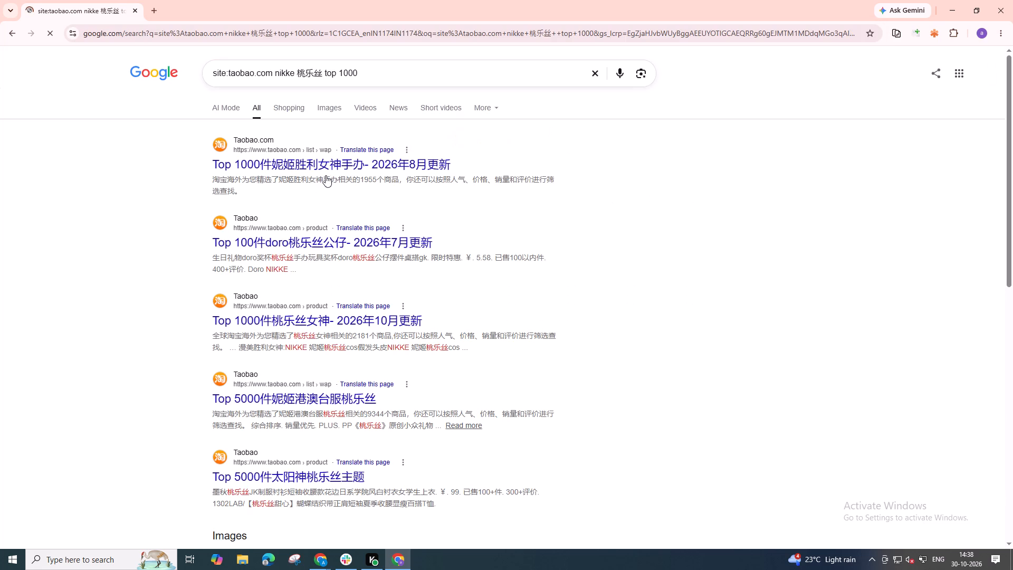
left_click(192, 0)
left_click(190, 0)
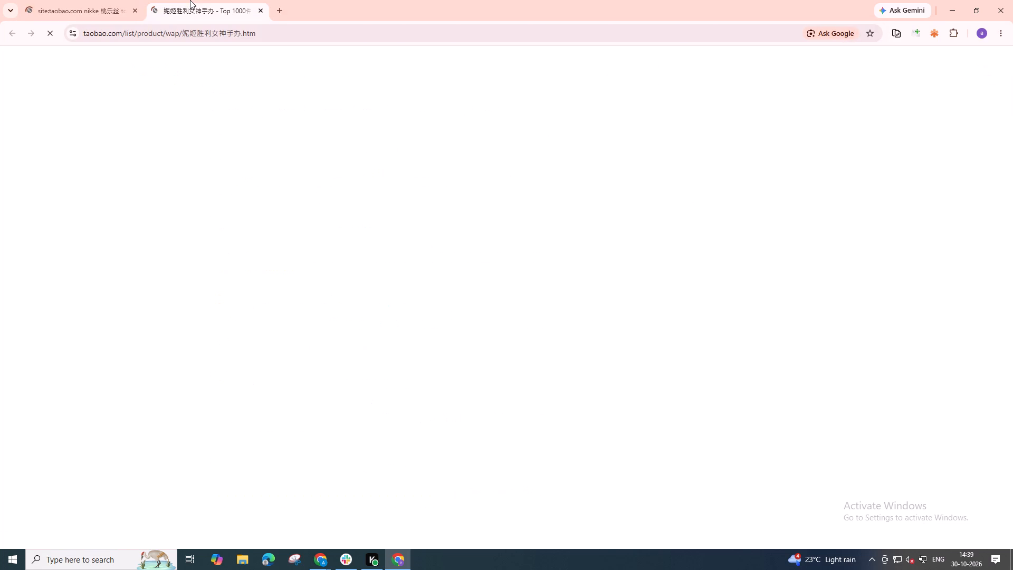
Start the RedPoints IPR Plugin on the Taobao page for Shiftup Corp, Detection task, asset NIKKE Dorothy.
left_click(937, 36)
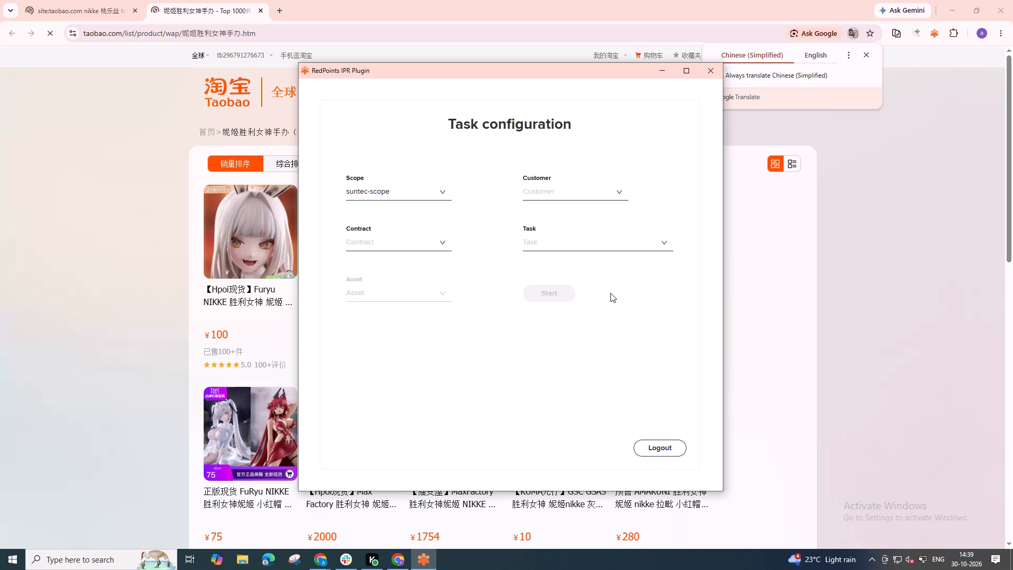
left_click(577, 188)
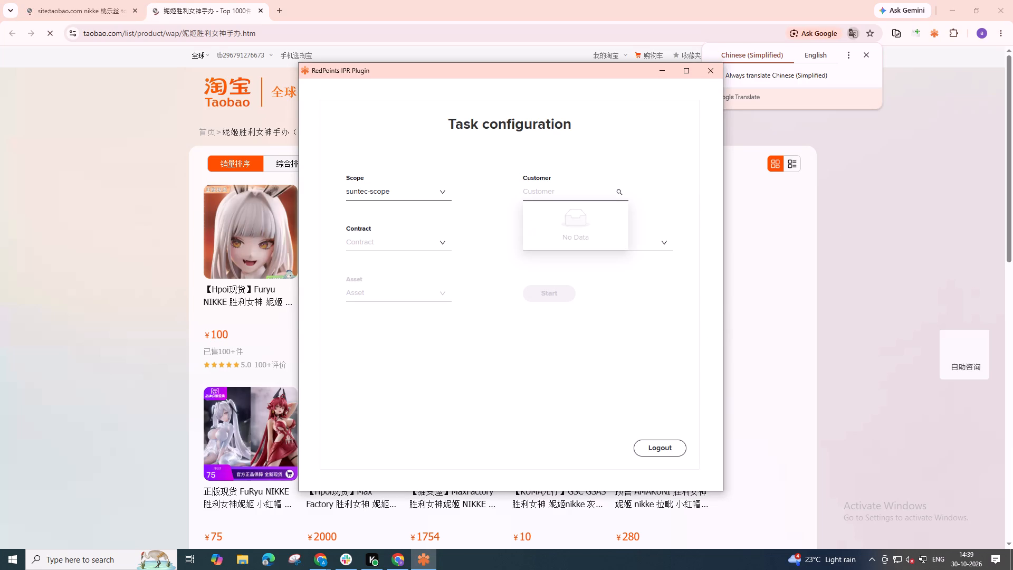
type("shift")
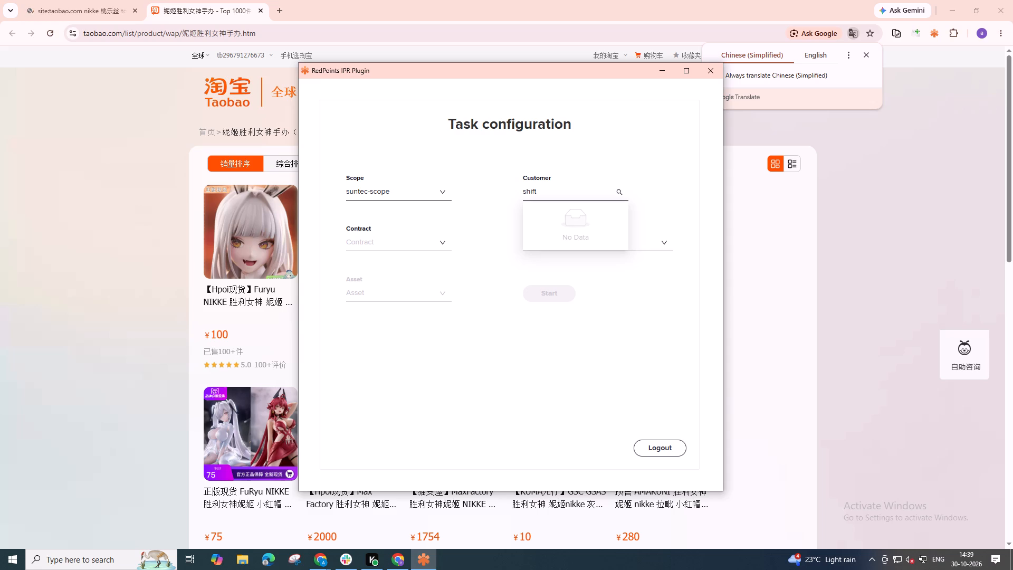
left_click(569, 204)
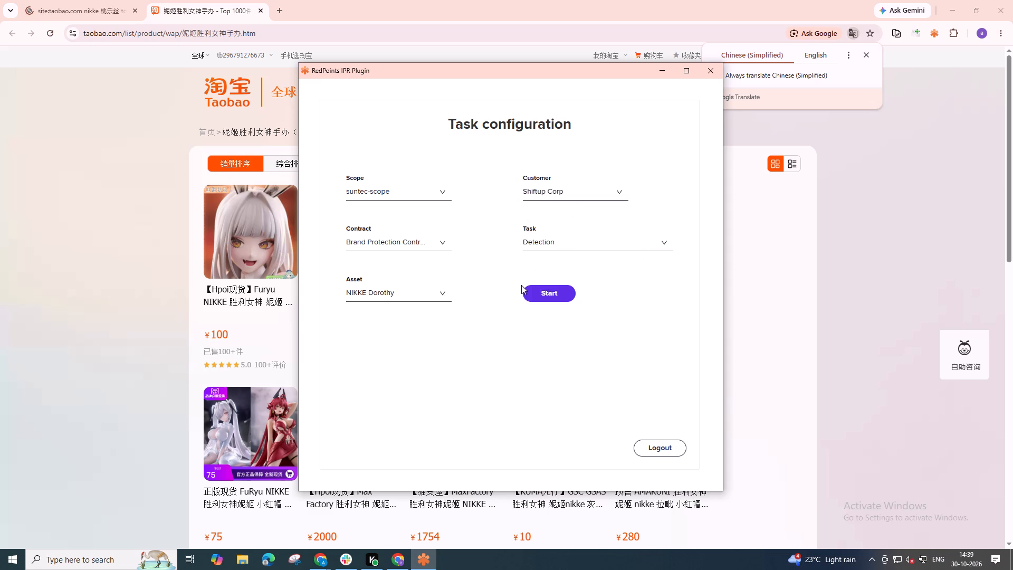
left_click(549, 296)
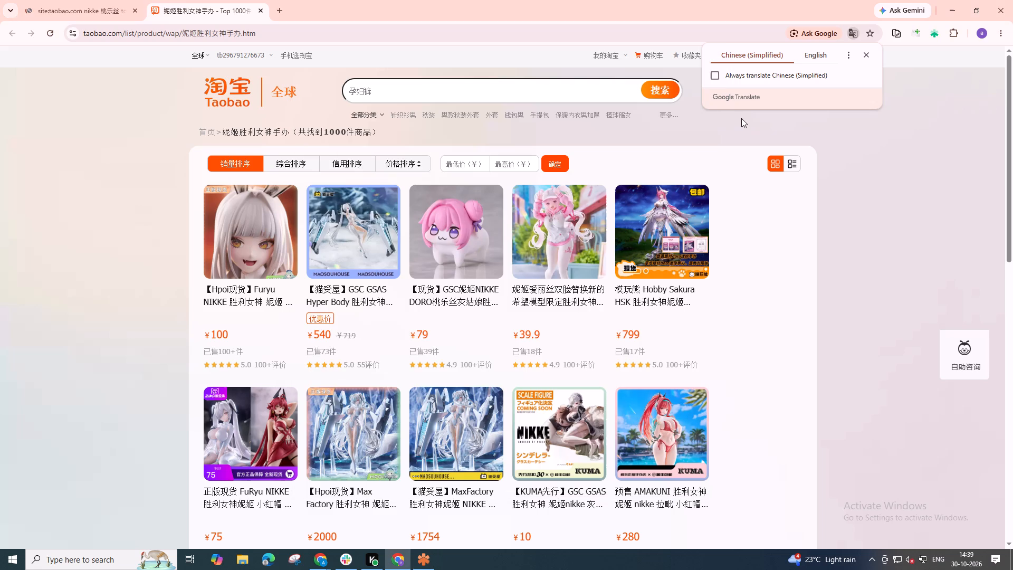
Dismiss the translation prompt and display the Taobao products in list view.
left_click(870, 56)
left_click(796, 163)
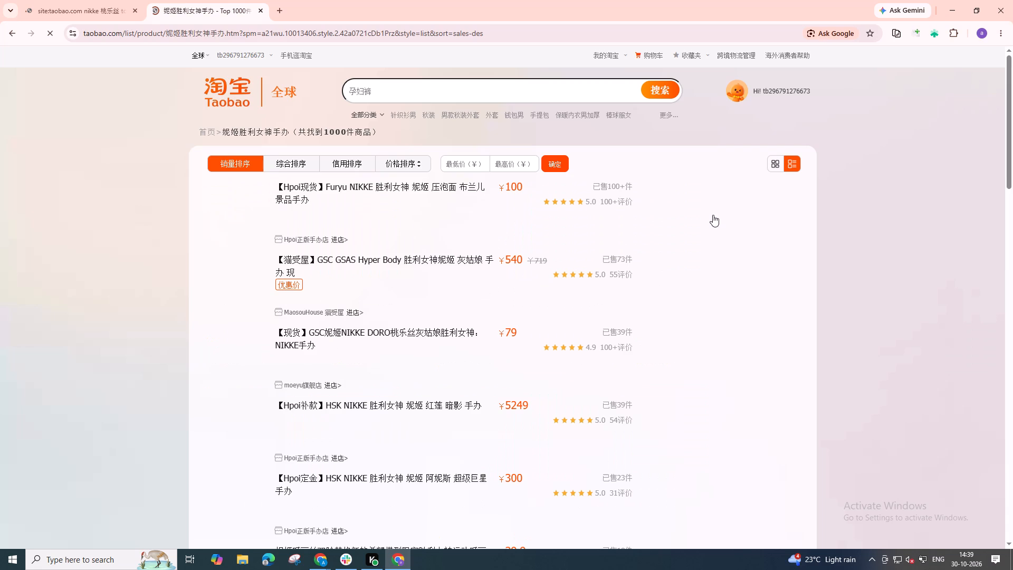
scroll(196, 307, "down", 1)
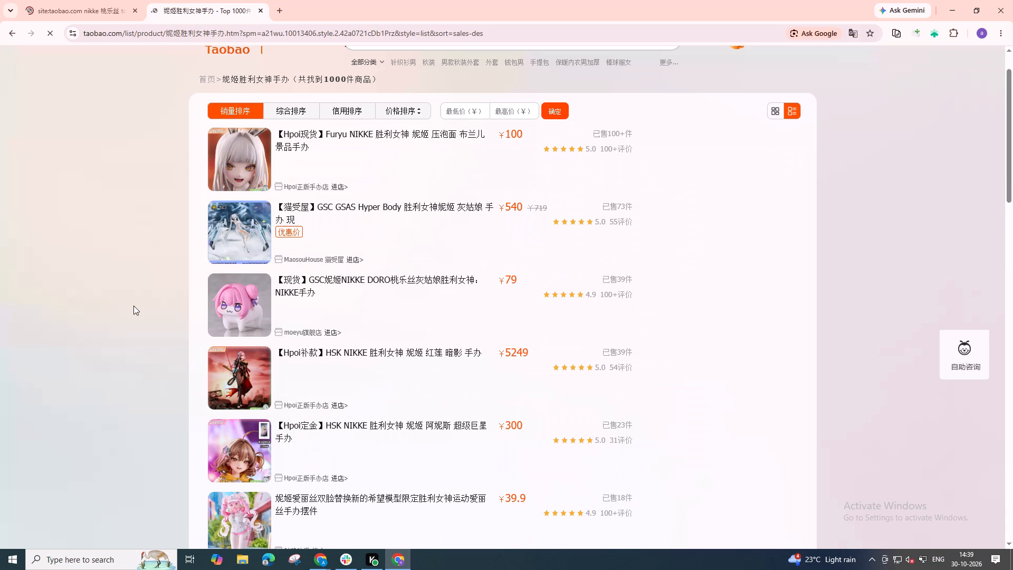
scroll(142, 304, "up", 4)
Translate the Taobao listing page from Chinese (Simplified) to English and dismiss the translation prompt.
right_click(91, 236)
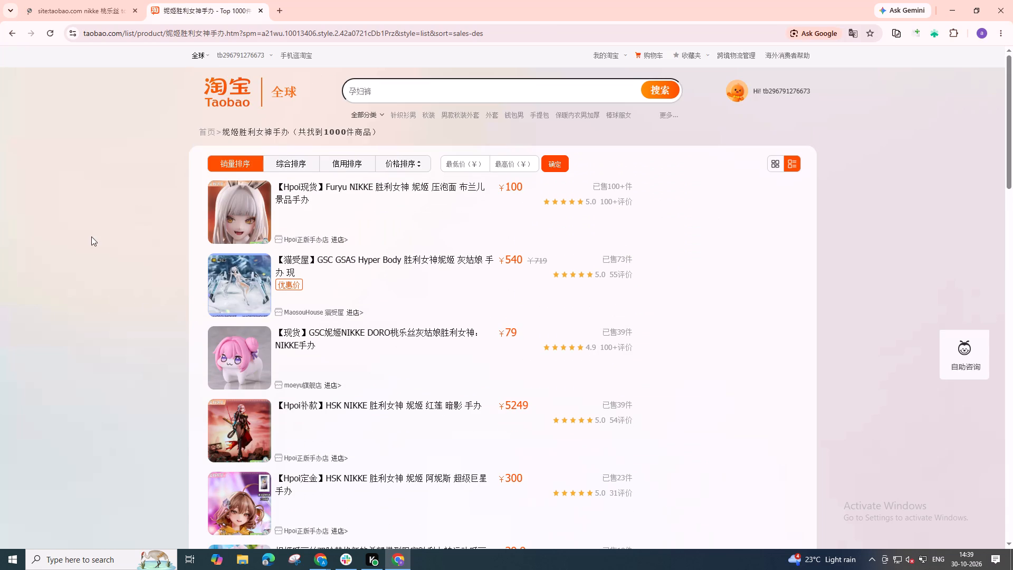
left_click(128, 454)
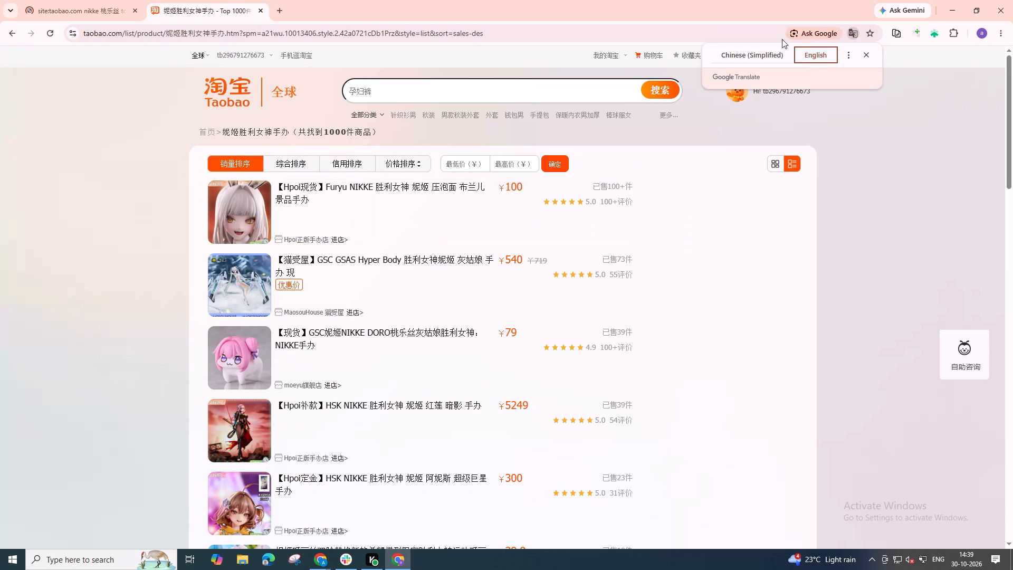
left_click(757, 56)
left_click(828, 54)
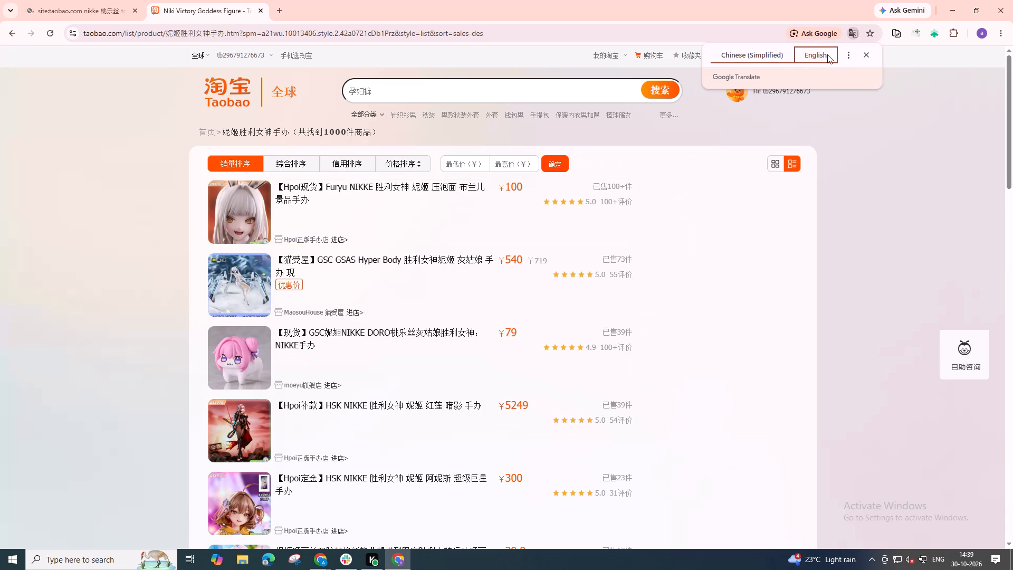
left_click(867, 53)
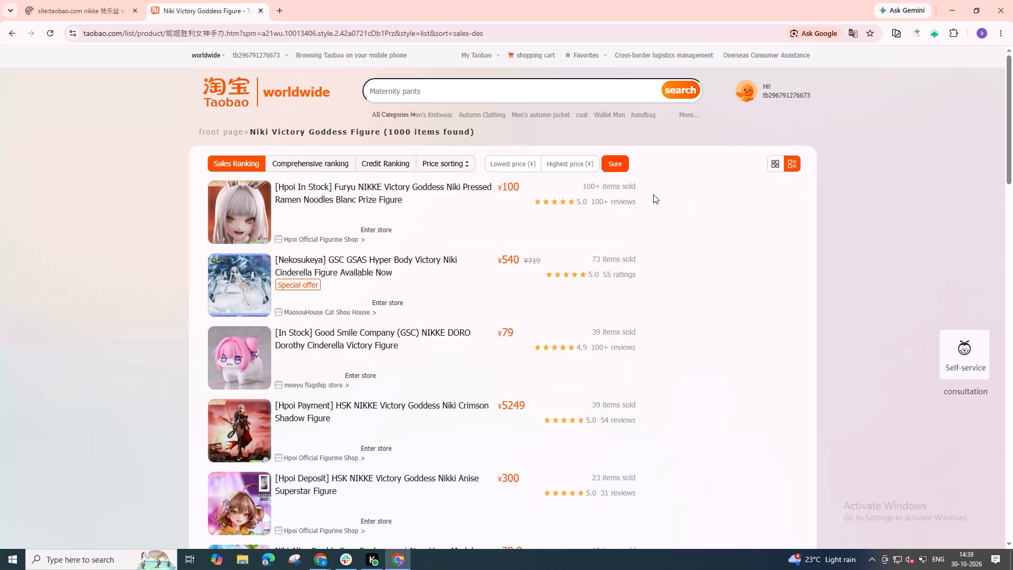
Copy the link of the Good Smile Company NIKKE DORO Dorothy Cinderella figure listing.
right_click(365, 345)
left_click(438, 456)
In the Red Points portal, start another new incident form and set its asset to NIKKE Dorothy.
key("alt+Tab")
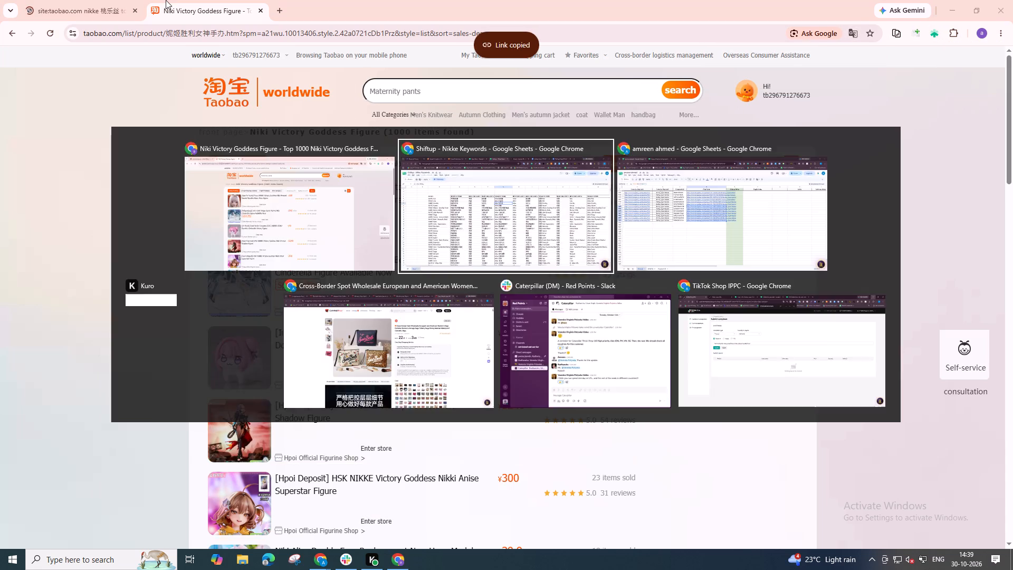
left_click(168, 0)
scroll(273, 330, "down", 20)
scroll(273, 330, "down", 4)
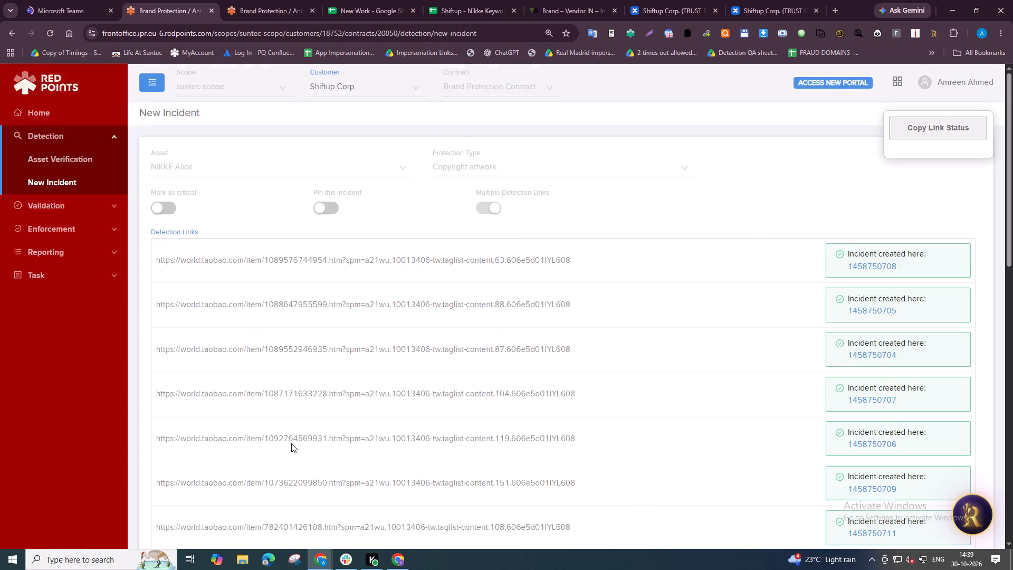
left_click(283, 450)
left_click(279, 174)
type("doro")
left_click(284, 191)
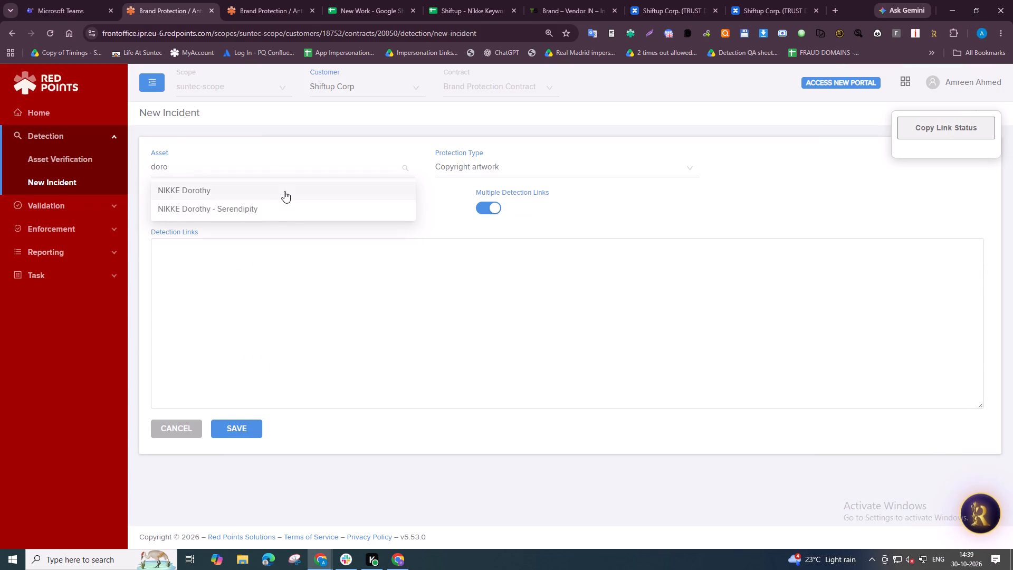
Paste the copied Taobao listing link into the incident's Detection Links and return to the Taobao window.
left_click(290, 276)
key("ctrl+v")
key("alt+Tab")
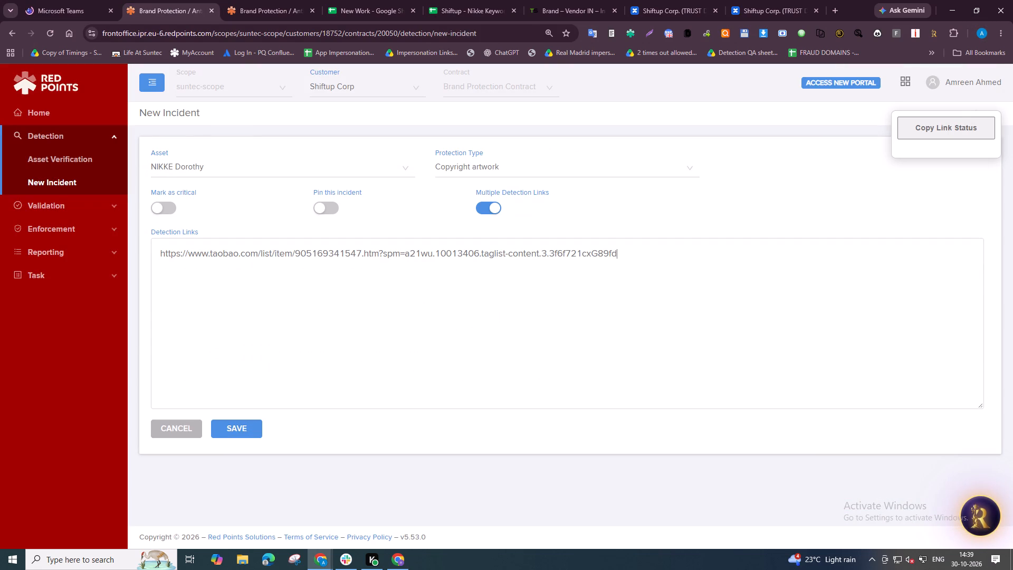
Recopy the DORO Dorothy Cinderella listing link, check that the incident form contains it, and save the NIKKE Dorothy incident.
right_click(350, 342)
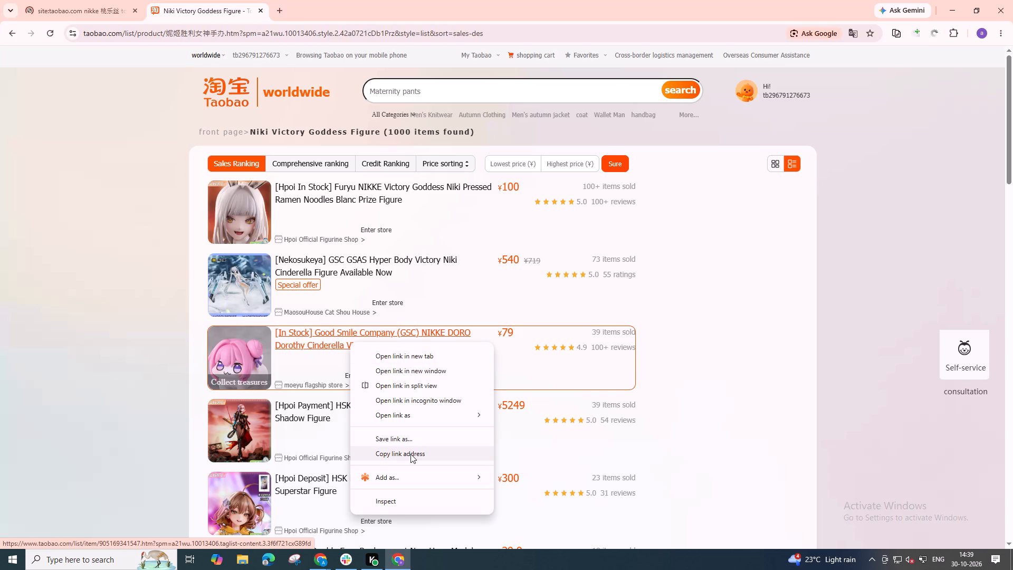
left_click(410, 454)
key("alt+Tab")
key("ctrl+f")
key("ctrl+v")
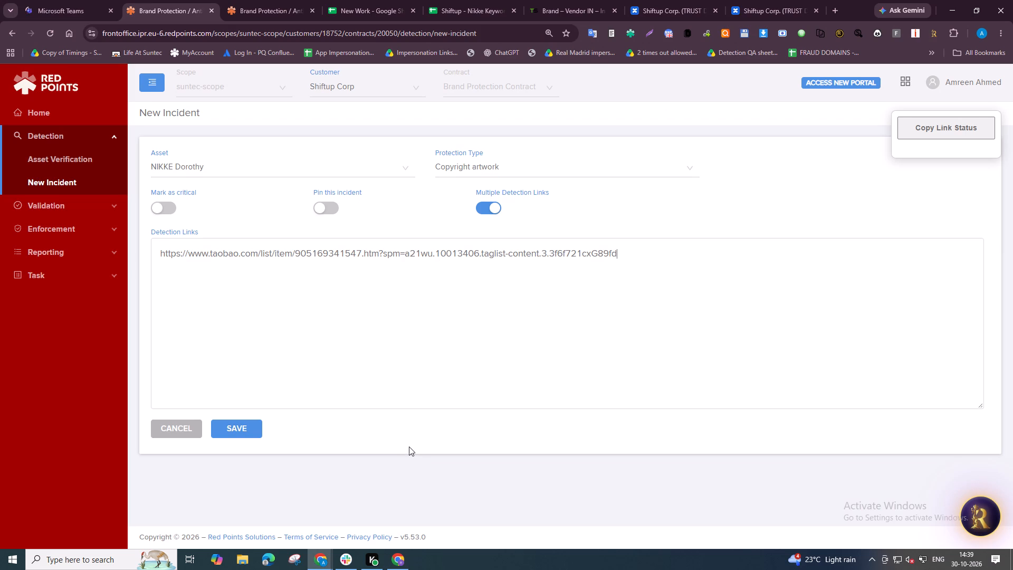
left_click(247, 434)
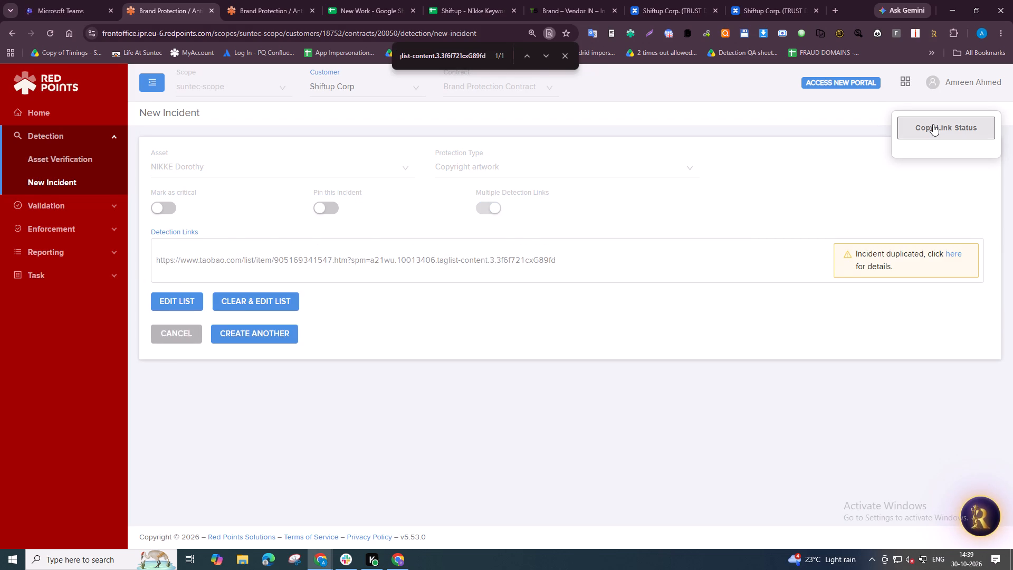
Review the Taobao NIKKE figure listings and search the Shiftup Corp. detection guideline in Confluence for "cind".
key("alt+Tab")
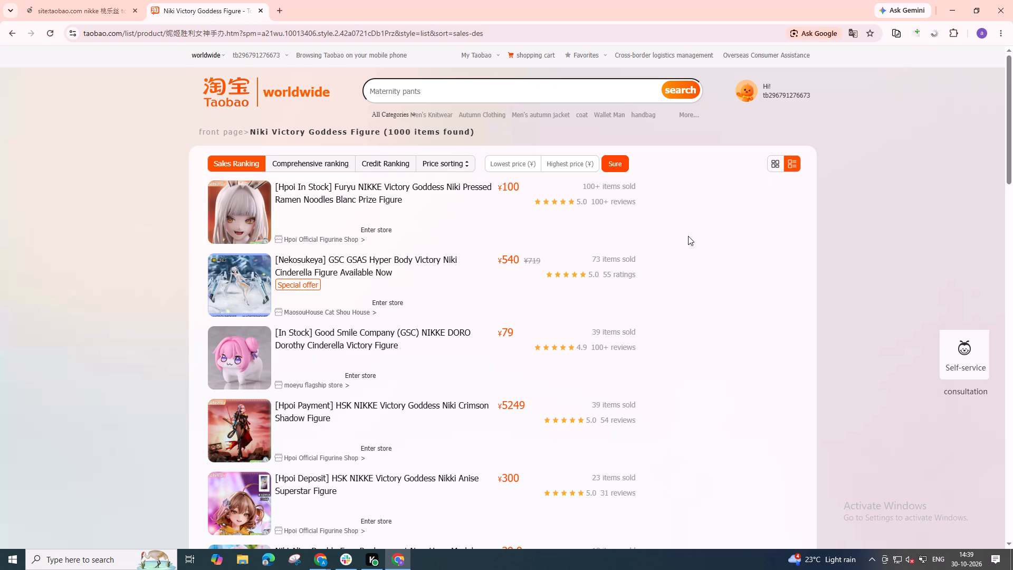
scroll(661, 258, "down", 5)
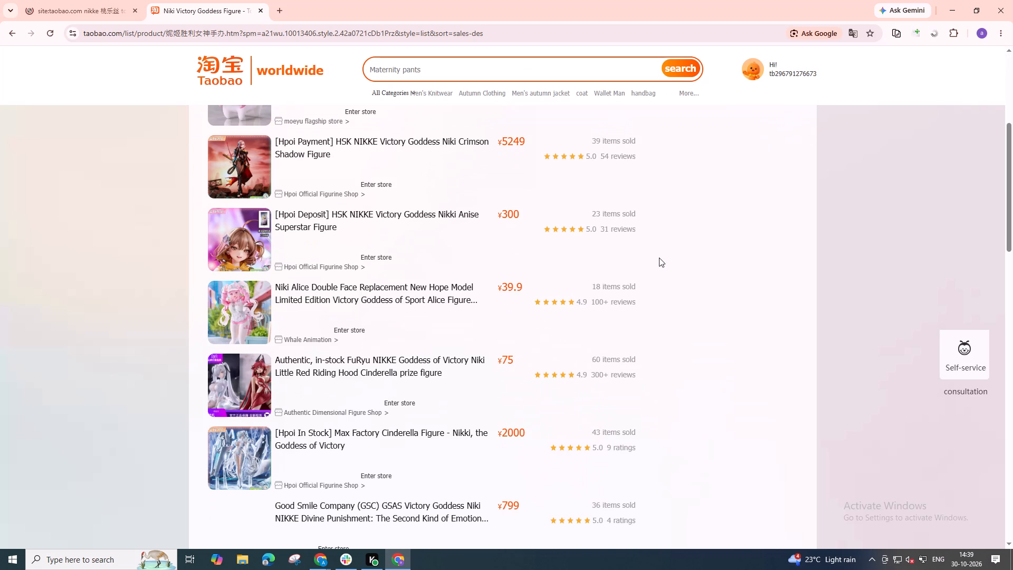
scroll(659, 258, "up", 6)
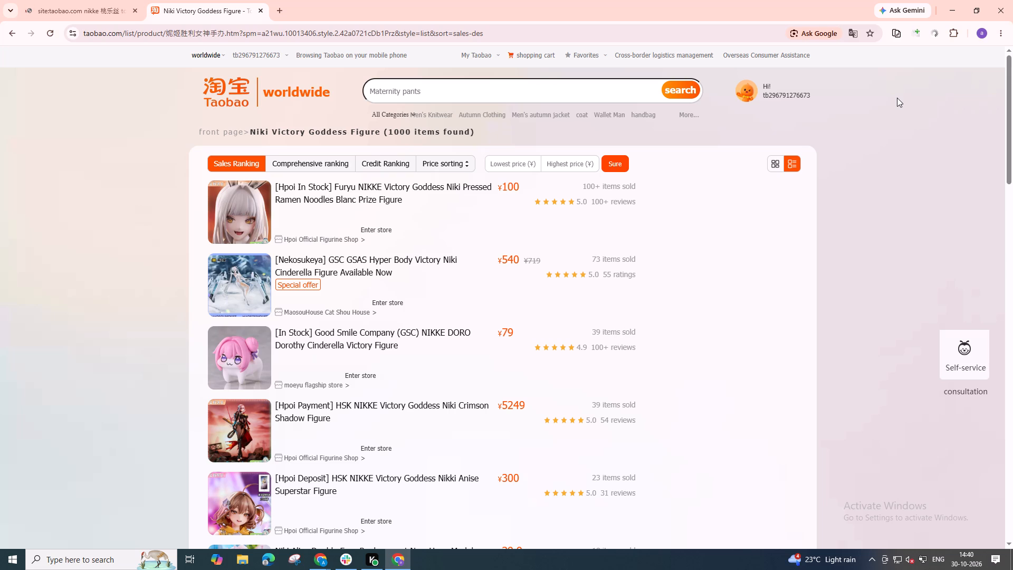
key("alt+Tab")
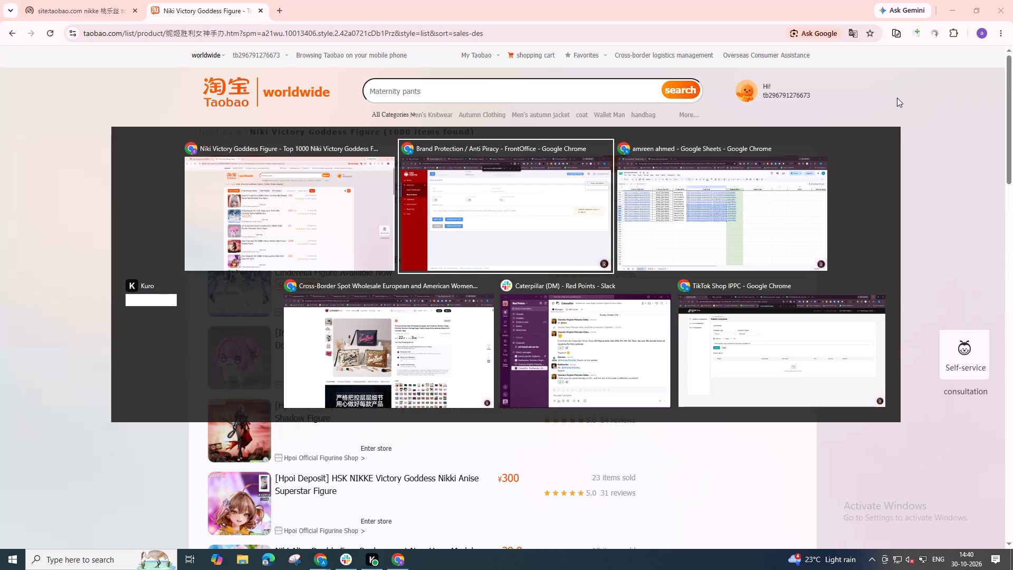
left_click(730, 0)
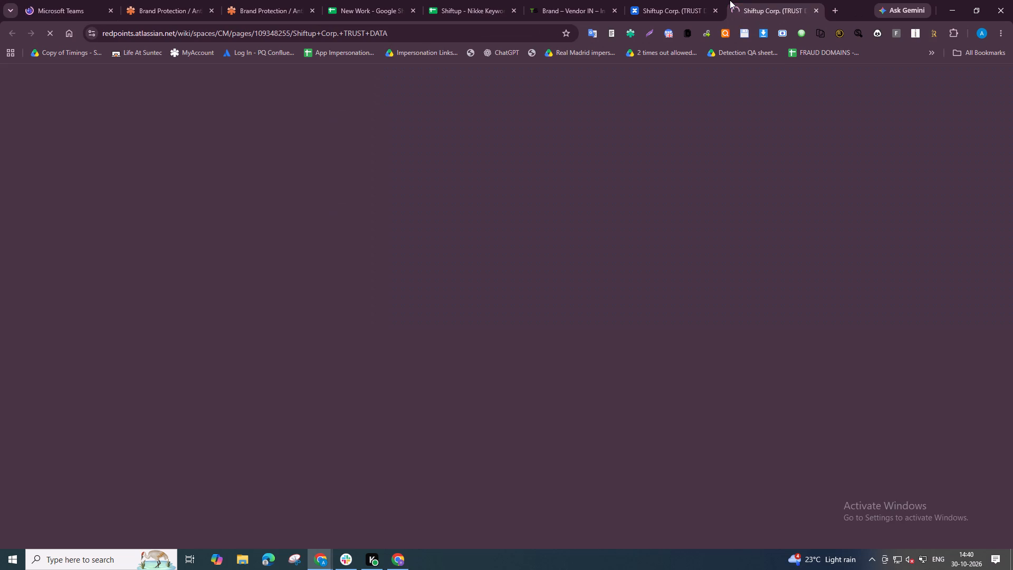
left_click(675, 0)
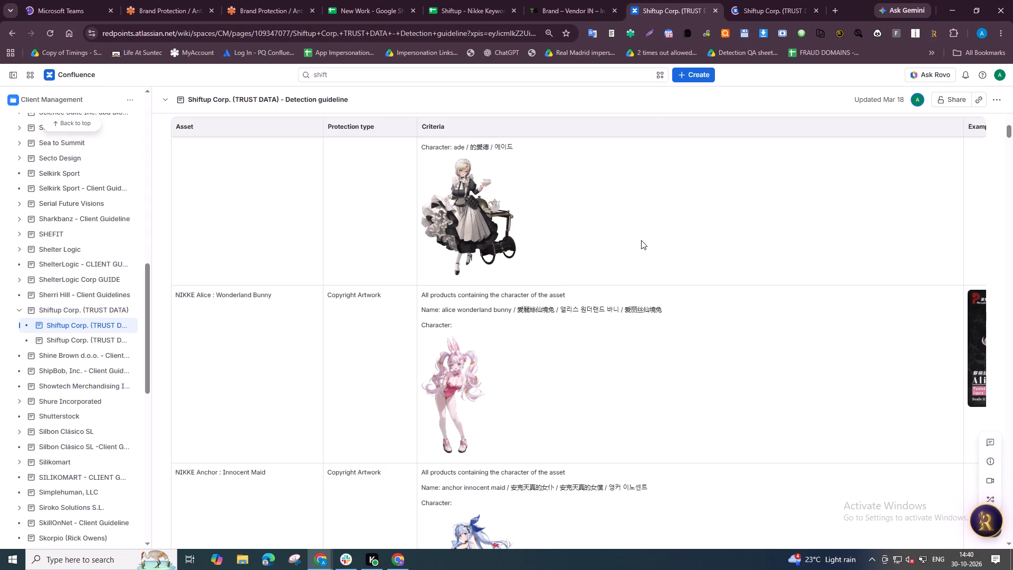
key("ctrl+f")
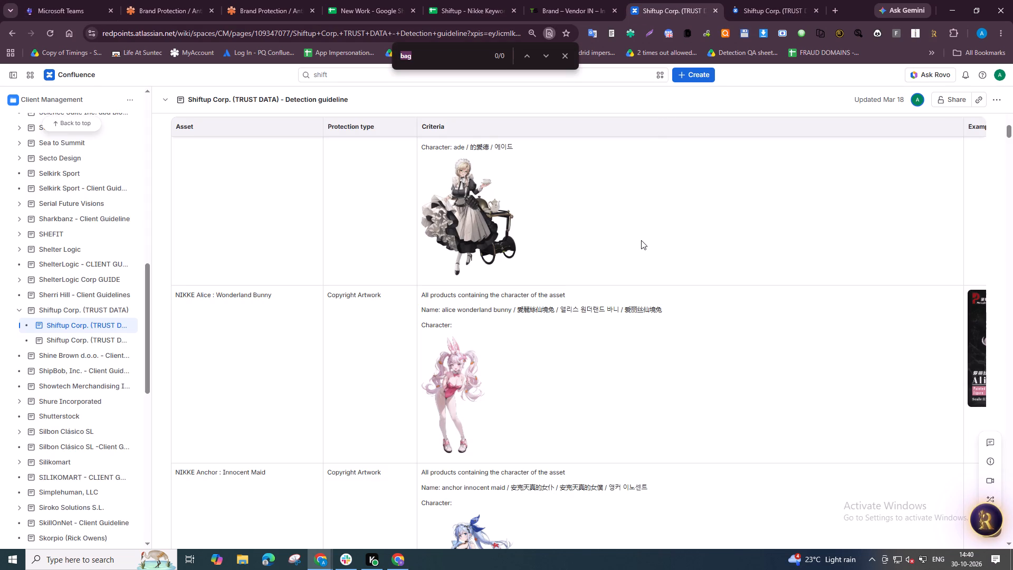
type("cind")
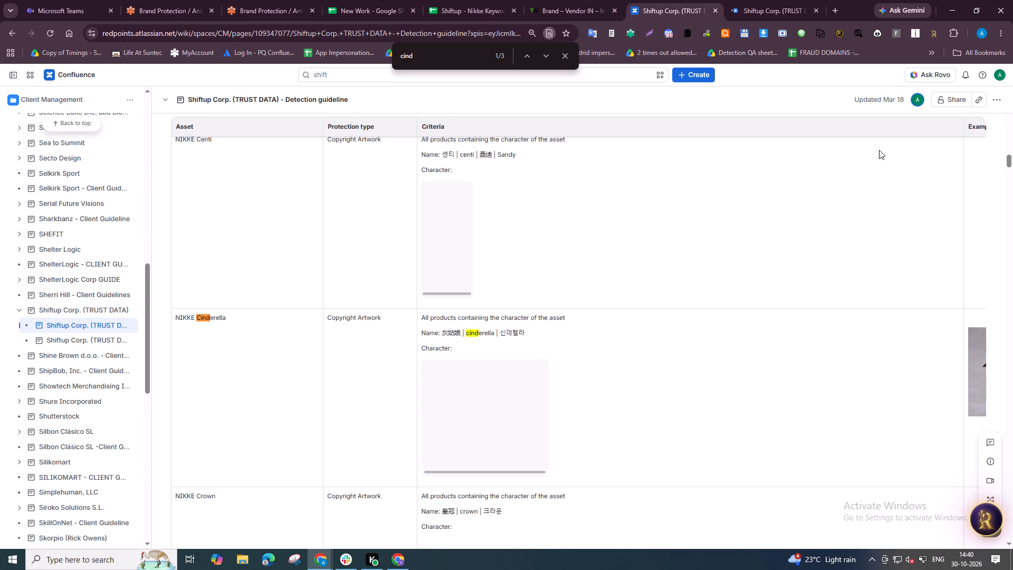
Search the main Shiftup Corp. (TRUST DATA) client page in Confluence for "cind".
left_click(750, 0)
key("ctrl+f")
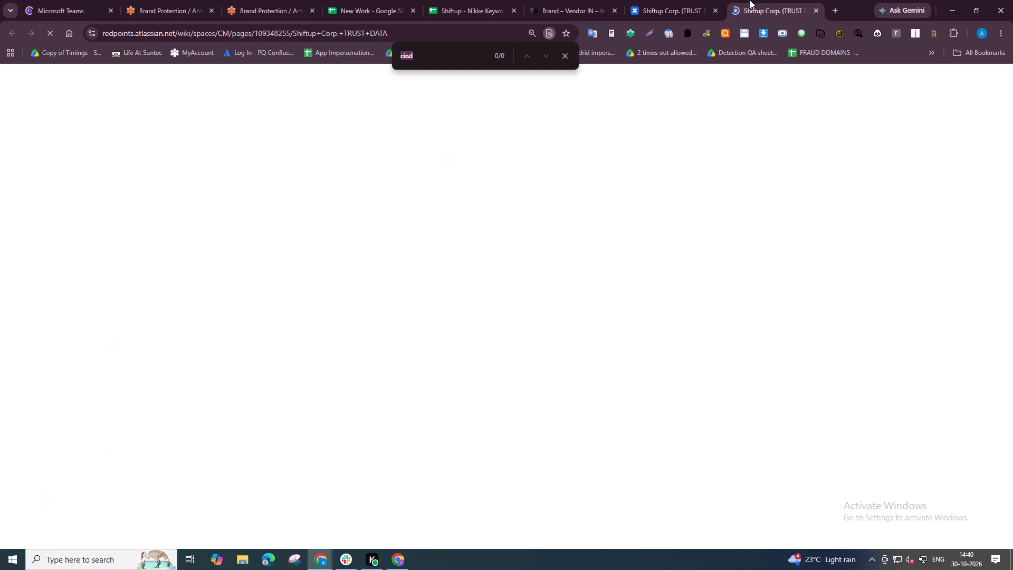
type("cind")
key("Return")
key("Return")
key("Return")
key("Return")
key("Return")
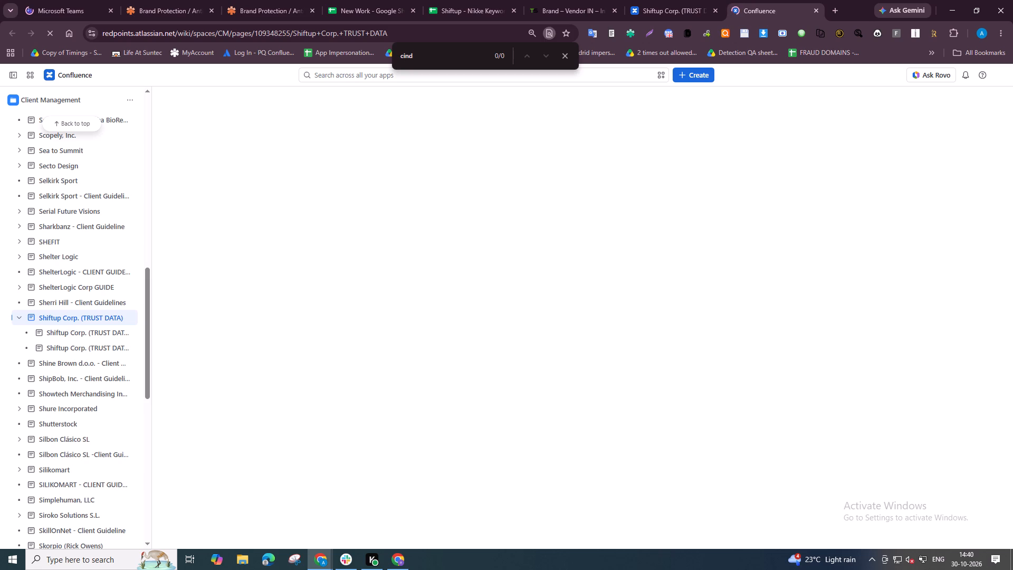
key("Return")
key("Return")
key("Return")
key("Return")
key("Return")
key("Return")
key("Return")
key("BackSpace")
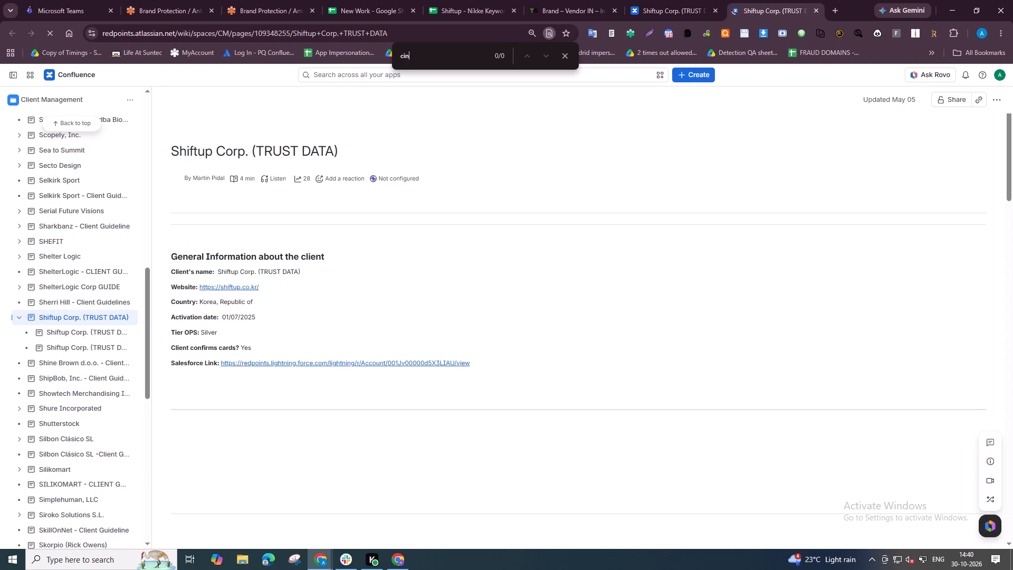
key("d")
key("Return")
key("Return")
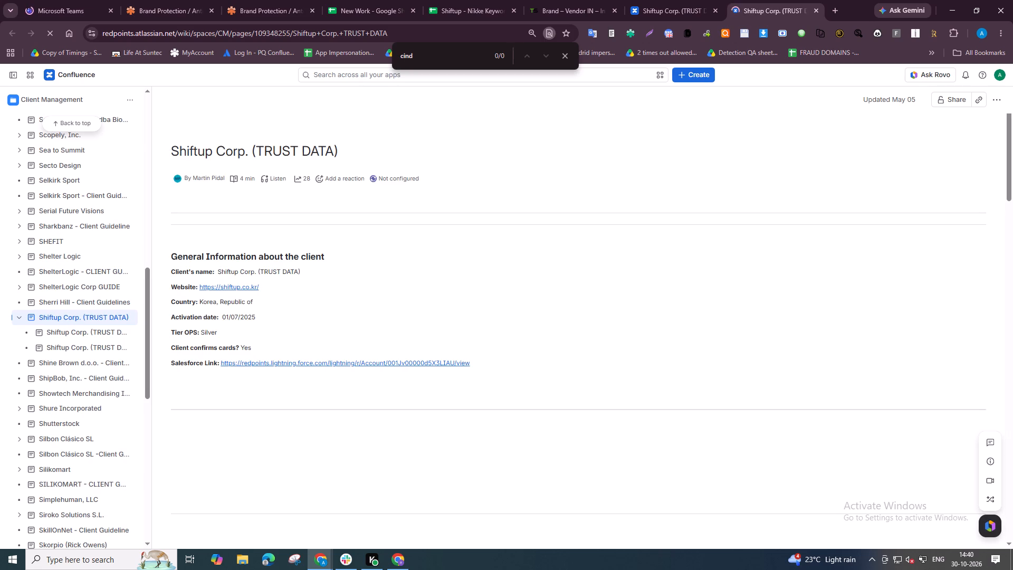
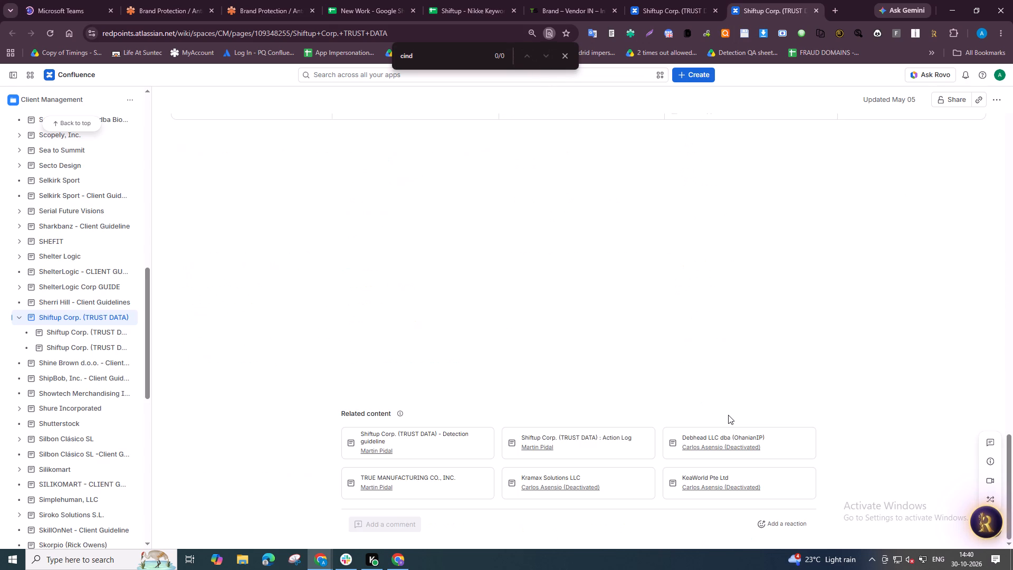
Examine the Shiftup Corp. (TRUST DATA) page's service scope tables and compare with the Cinderella entry in the detection guideline.
scroll(728, 415, "up", 13)
scroll(721, 414, "down", 1)
scroll(721, 414, "up", 7)
scroll(721, 414, "down", 18)
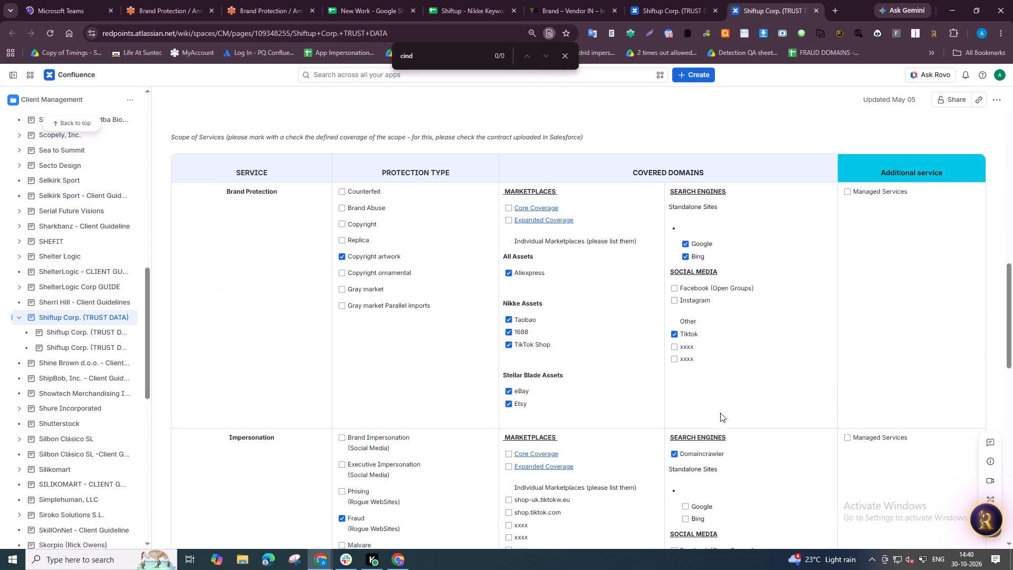
scroll(720, 413, "down", 20)
scroll(720, 413, "down", 2)
left_click(641, 0)
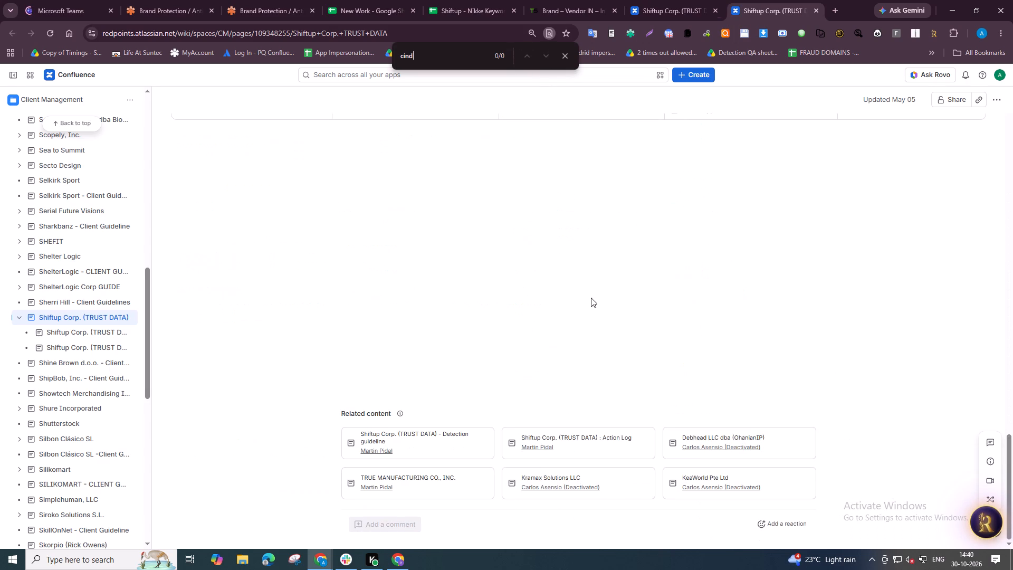
left_click(725, 0)
left_click(739, 0)
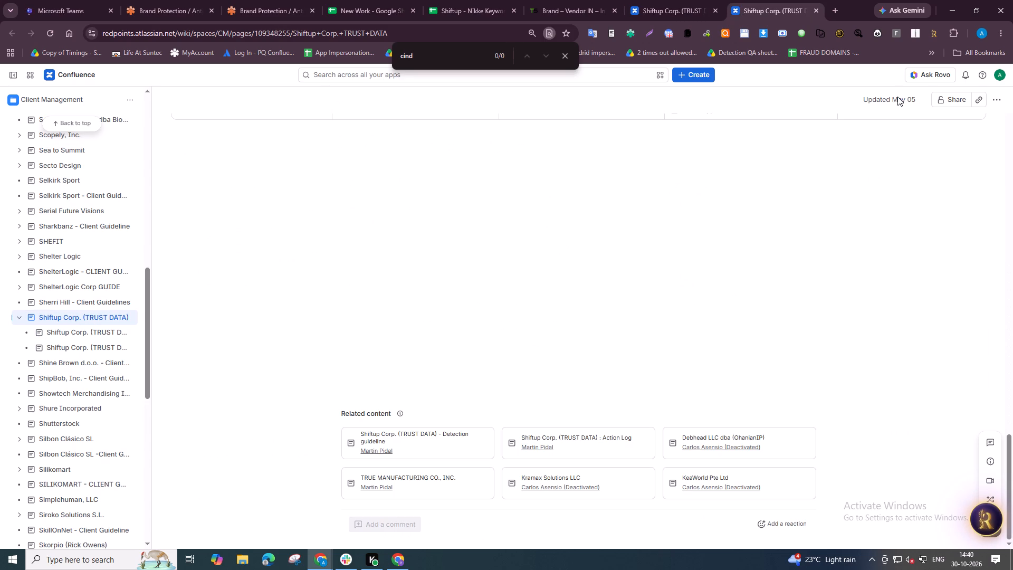
left_click(821, 179)
scroll(747, 238, "down", 7)
scroll(722, 262, "up", 15)
scroll(698, 221, "up", 7)
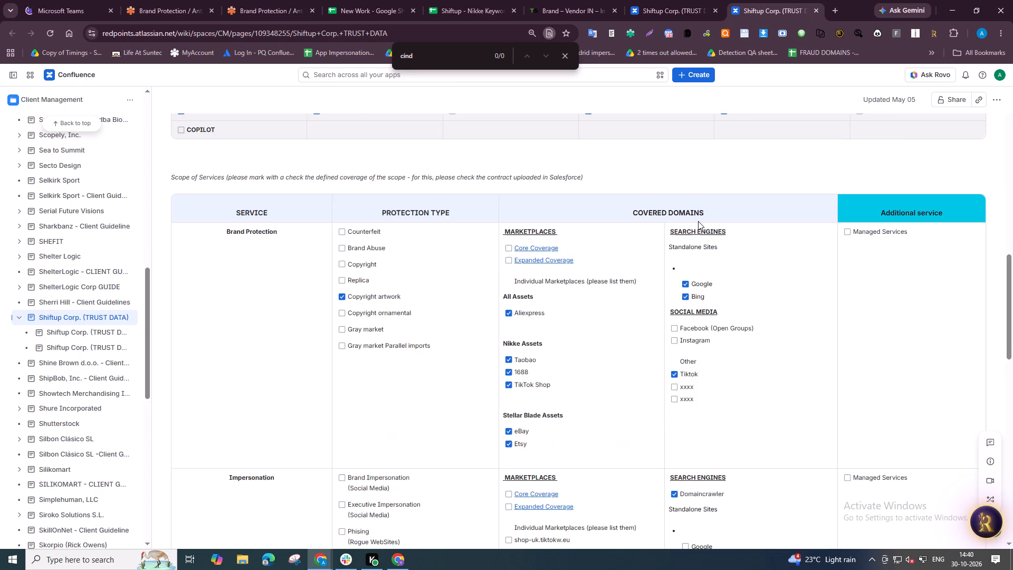
scroll(698, 221, "up", 12)
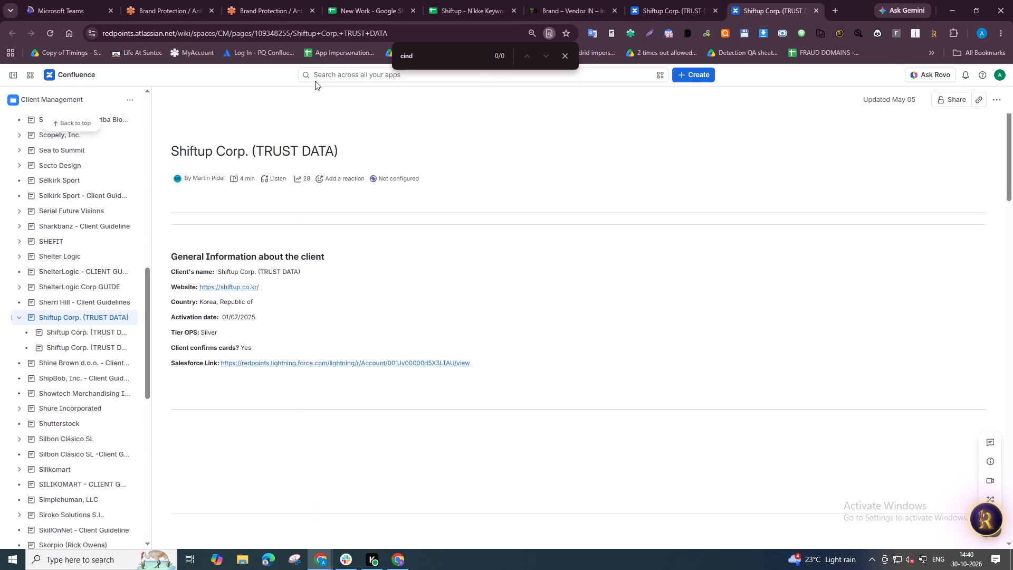
left_click(345, 79)
left_click(346, 73)
left_click(346, 73)
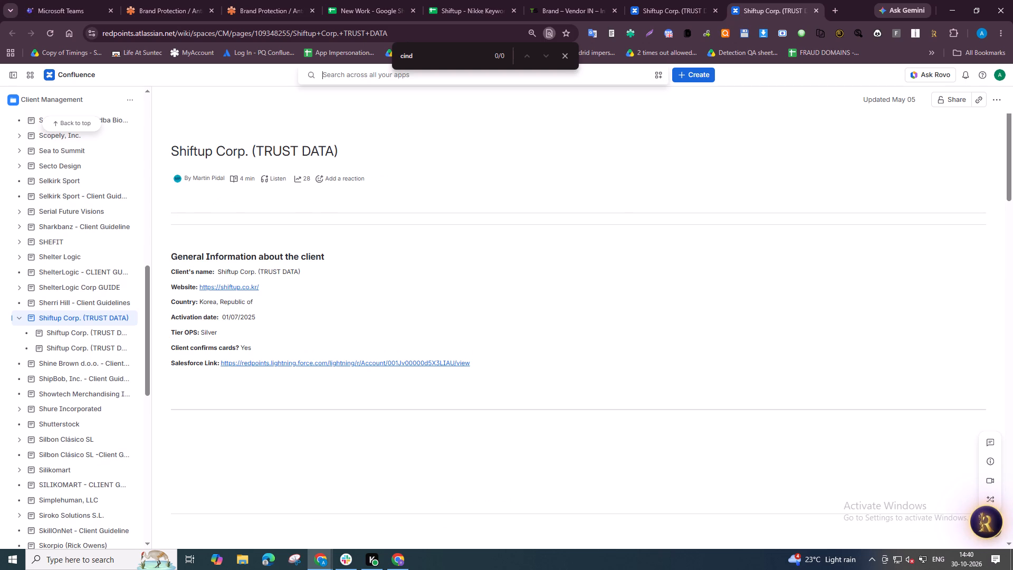
left_click(346, 73)
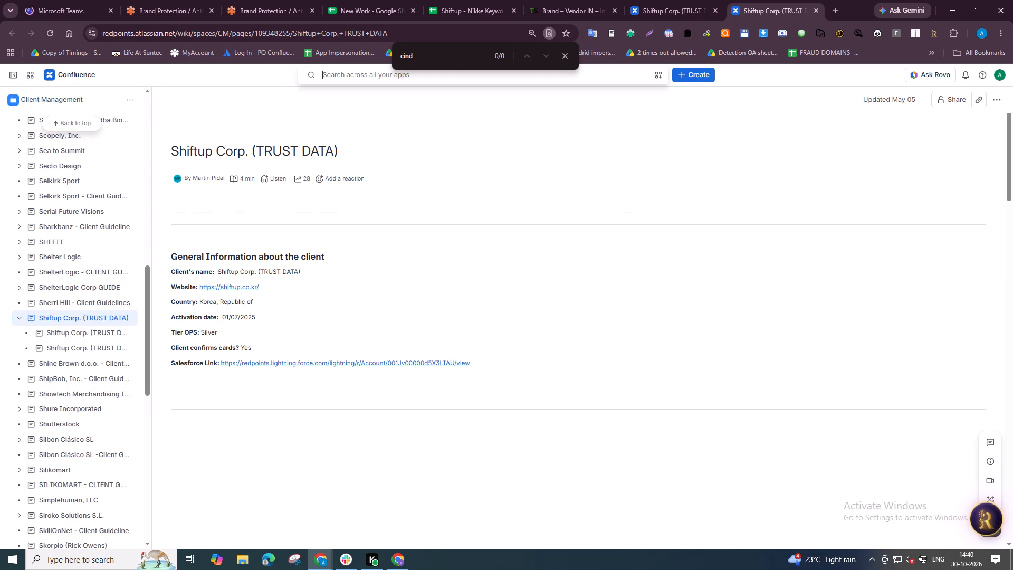
left_click(346, 73)
scroll(463, 272, "down", 7)
scroll(467, 271, "down", 20)
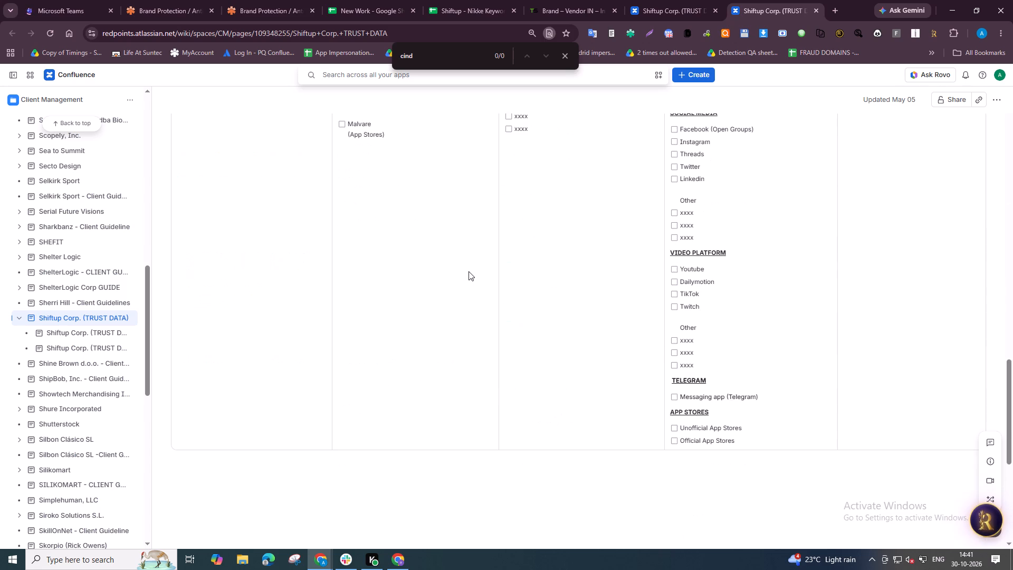
scroll(469, 271, "down", 7)
left_click(684, 0)
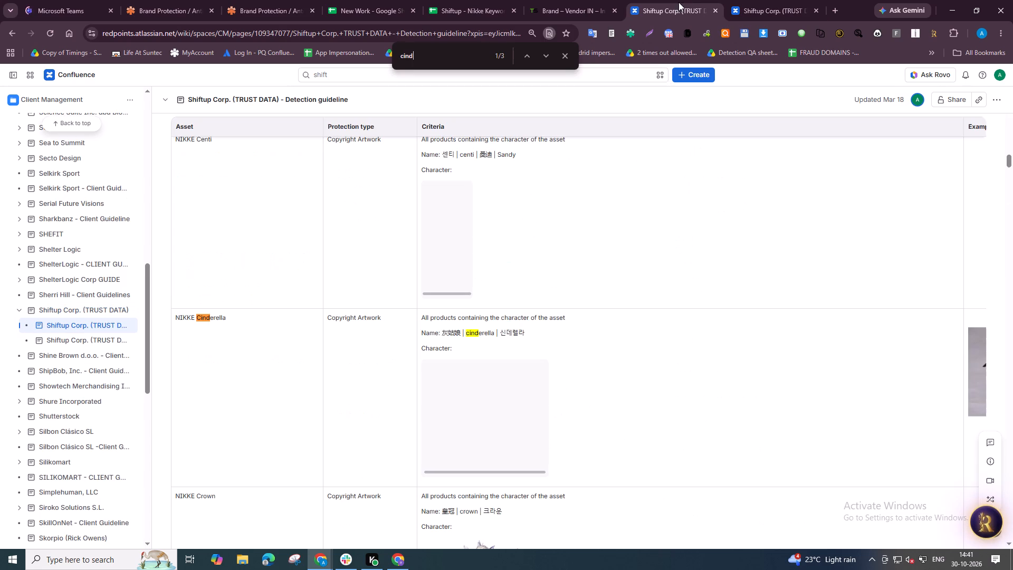
left_click(806, 0)
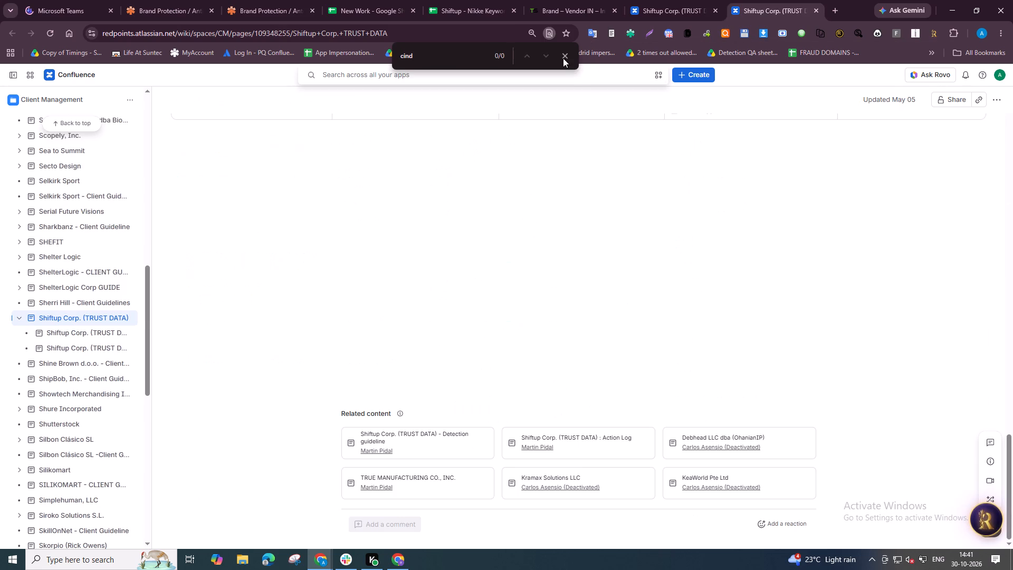
Close the "cind" search and search the main Shiftup Corp. (TRUST DATA) page for "prio".
left_click(562, 56)
left_click(501, 81)
scroll(366, 197, "up", 9)
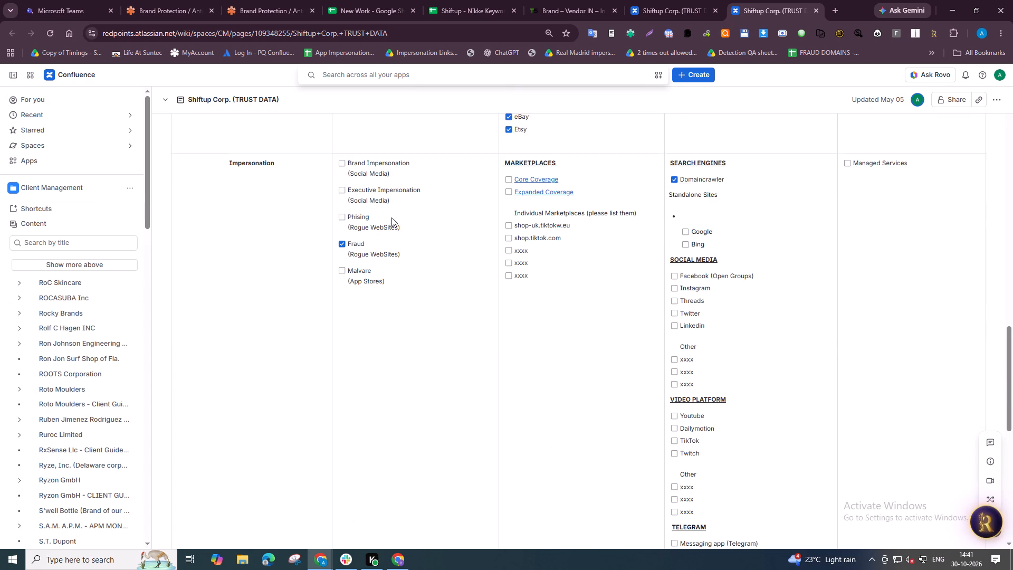
scroll(392, 217, "down", 13)
scroll(396, 220, "up", 2)
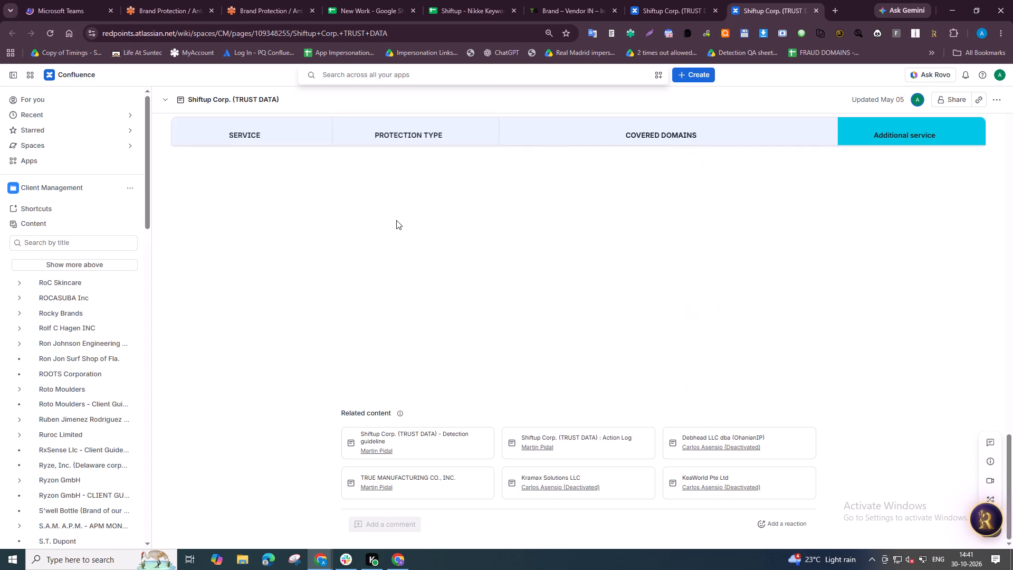
scroll(396, 220, "up", 7)
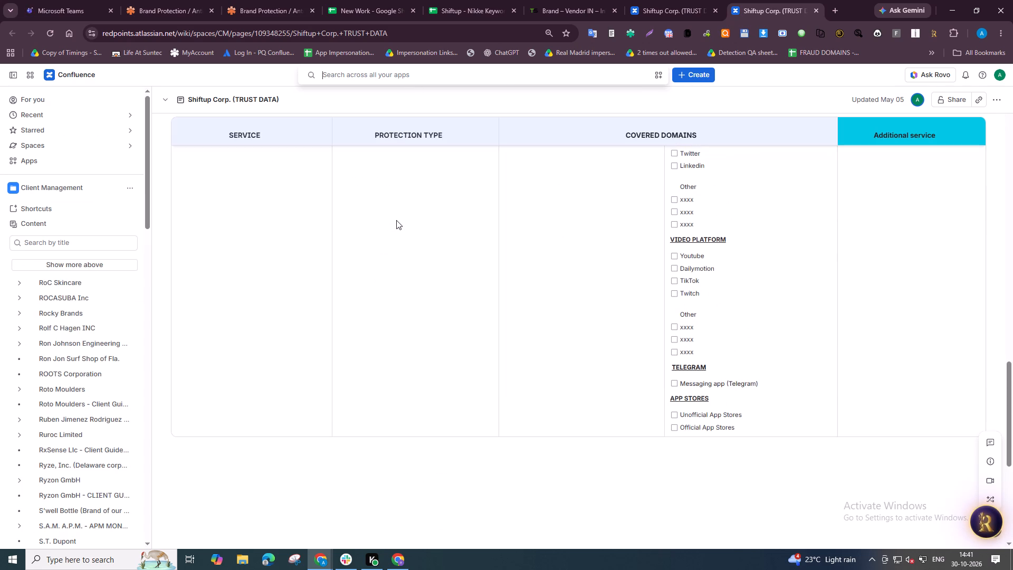
key("ctrl+f")
type("prio")
key("Return")
key("Return")
key("Return")
key("Return")
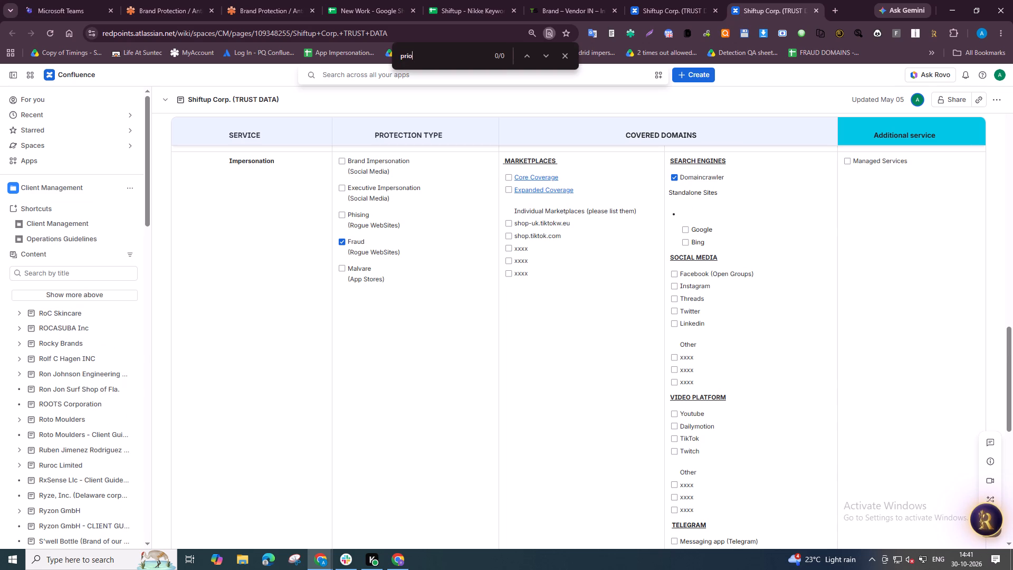
Search Confluence for "shift" and dismiss the suggestions without opening any page.
left_click(375, 70)
left_click(372, 73)
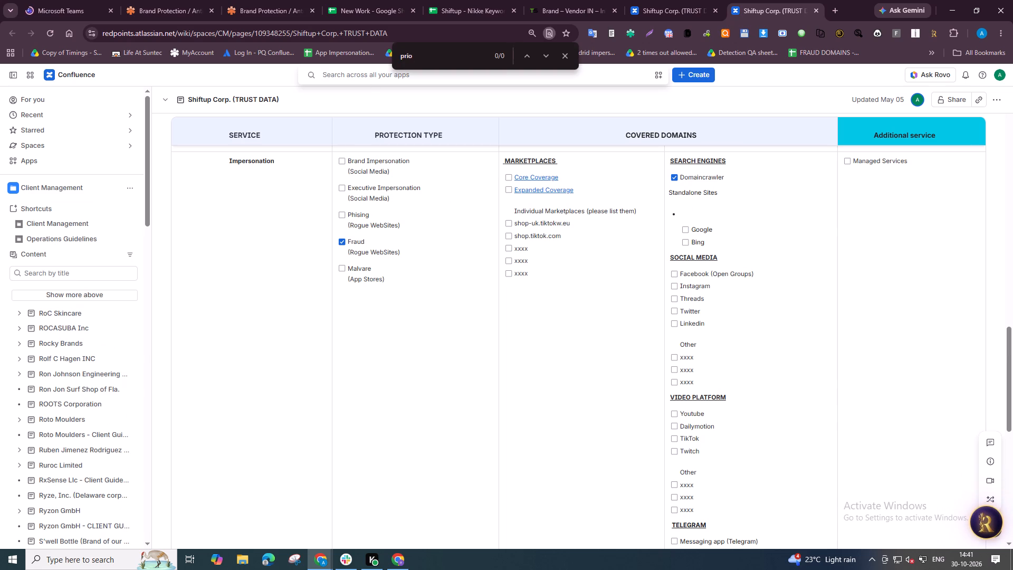
type("shf")
key("BackSpace")
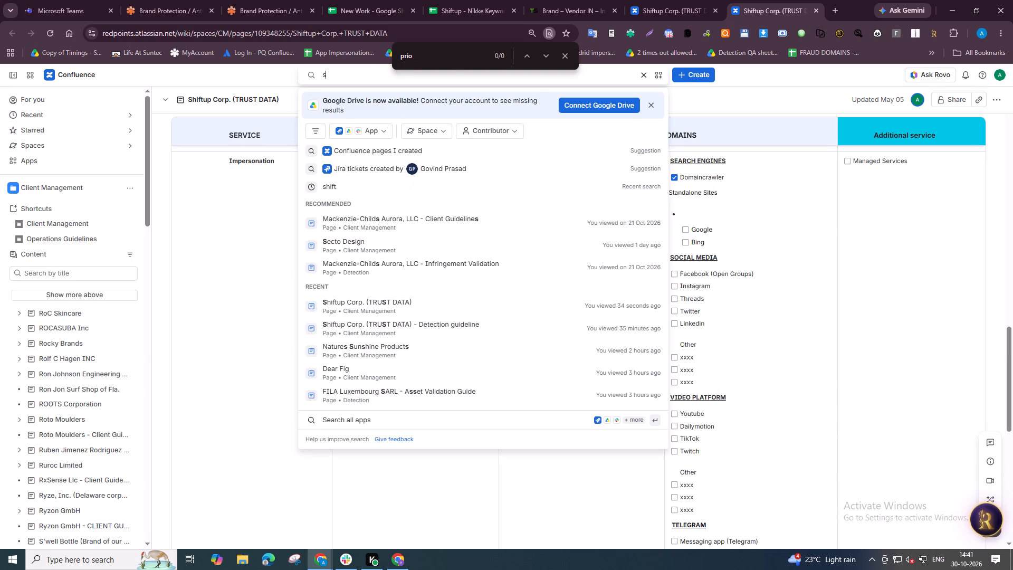
type("hft")
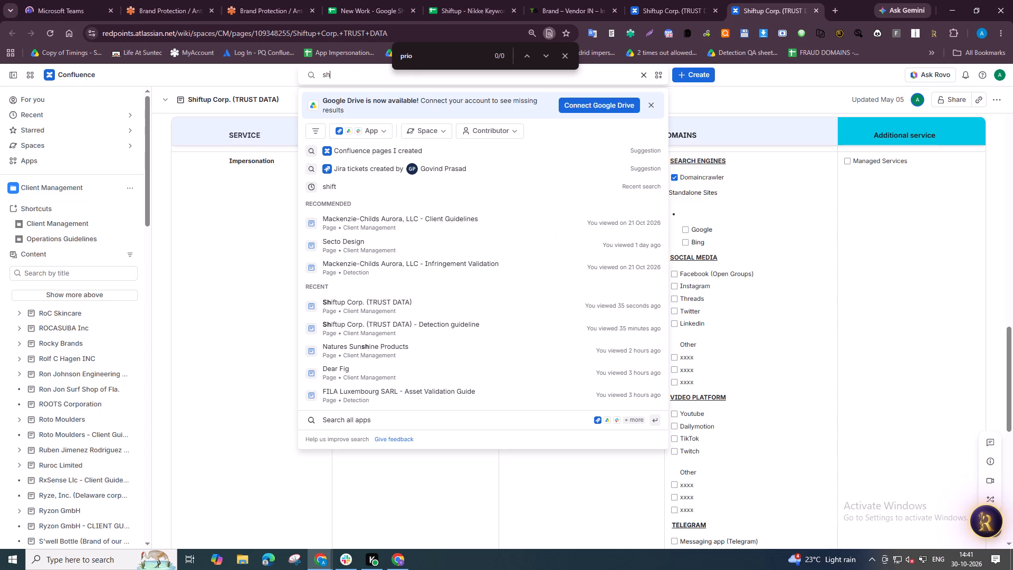
key("BackSpace")
key("BackSpace")
key("BackSpace")
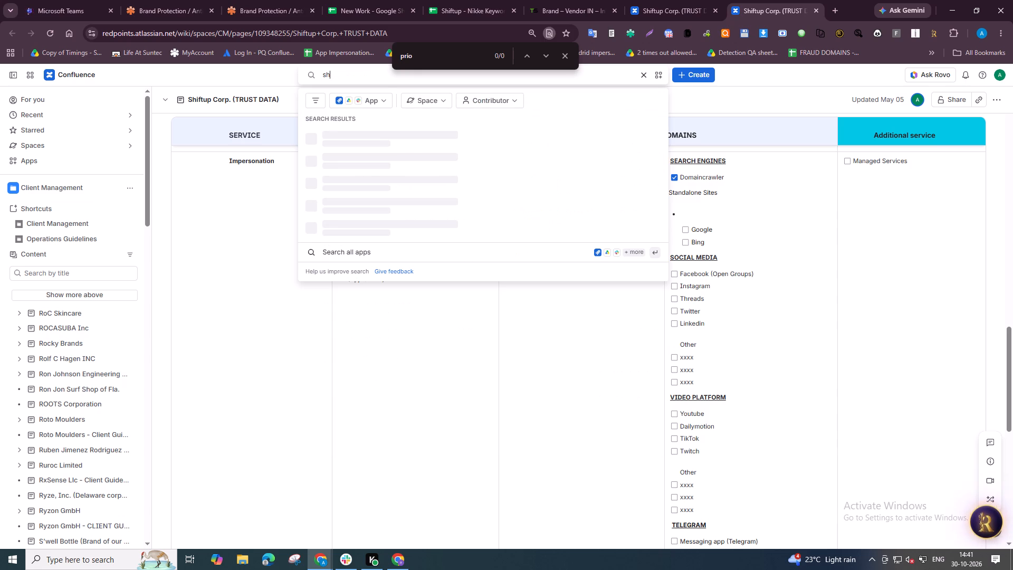
type("ift")
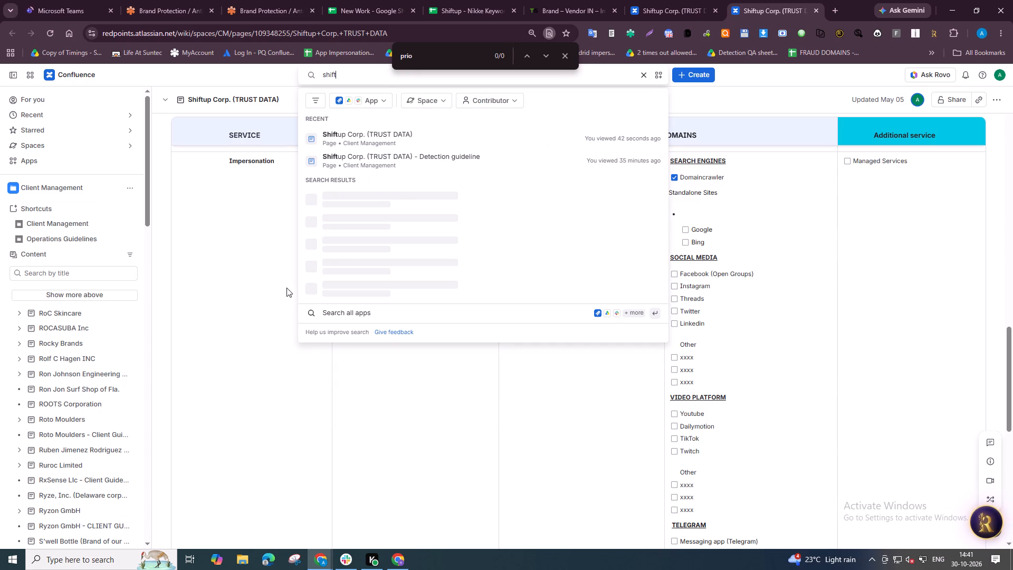
left_click(274, 298)
Examine the Shiftup Corp. page down to the Assets table to check which NIKKE assets have priority.
scroll(274, 299, "down", 10)
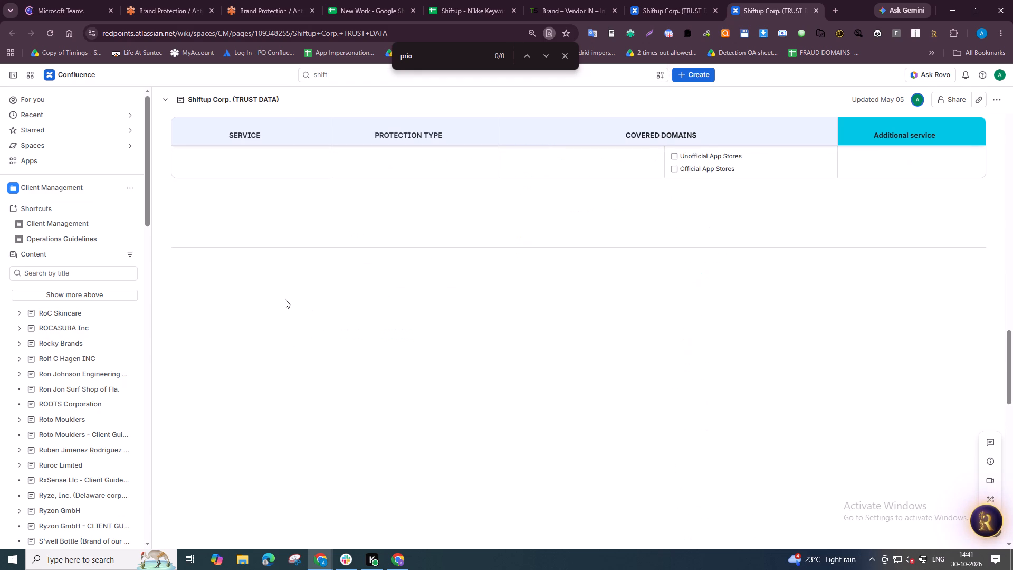
scroll(285, 299, "down", 13)
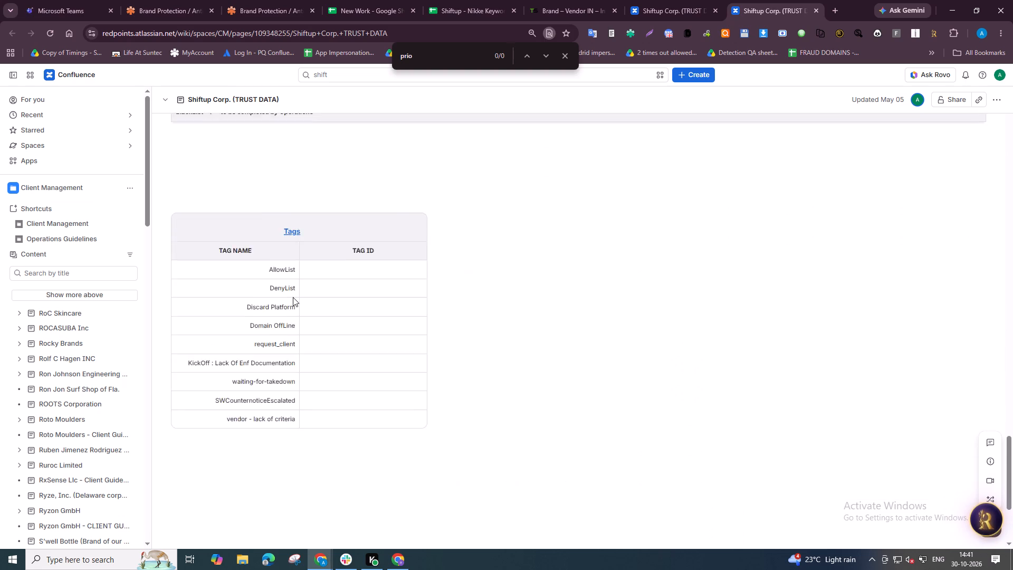
scroll(293, 297, "down", 7)
scroll(293, 297, "up", 9)
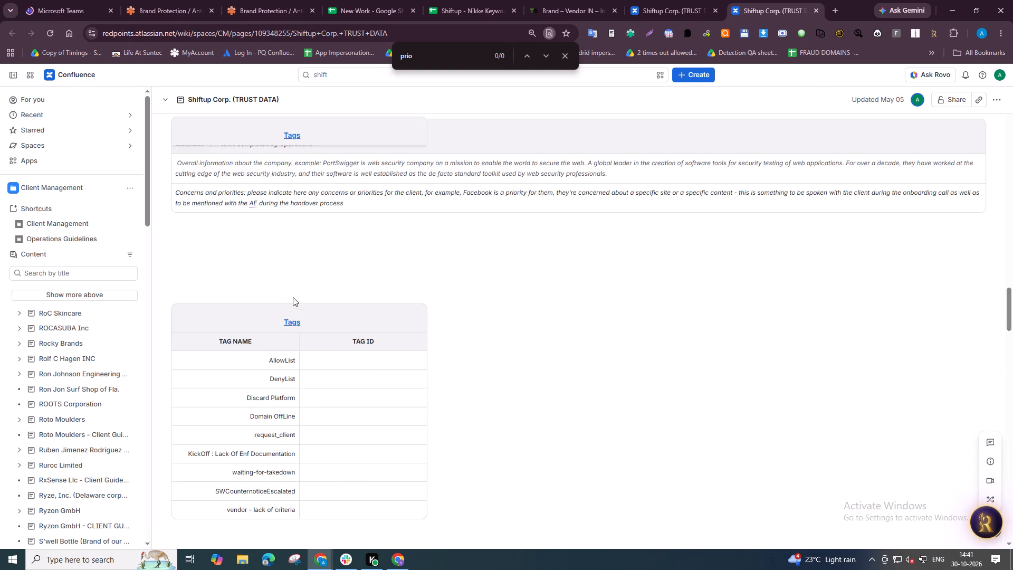
scroll(293, 297, "down", 15)
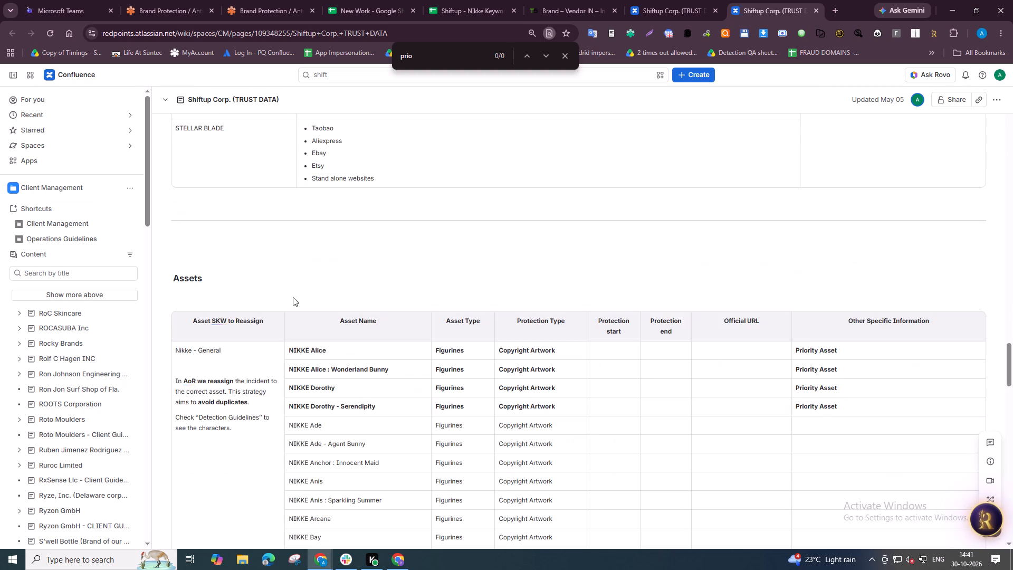
scroll(293, 297, "down", 3)
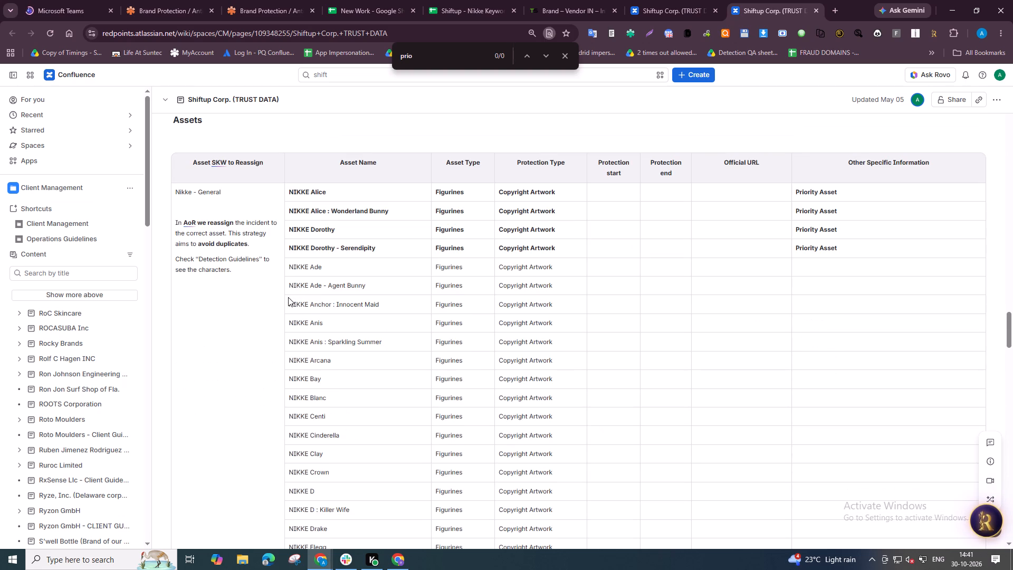
Switch to the Taobao window and review the NIKKE figure listings for possible Cinderella matches.
key("alt+Tab")
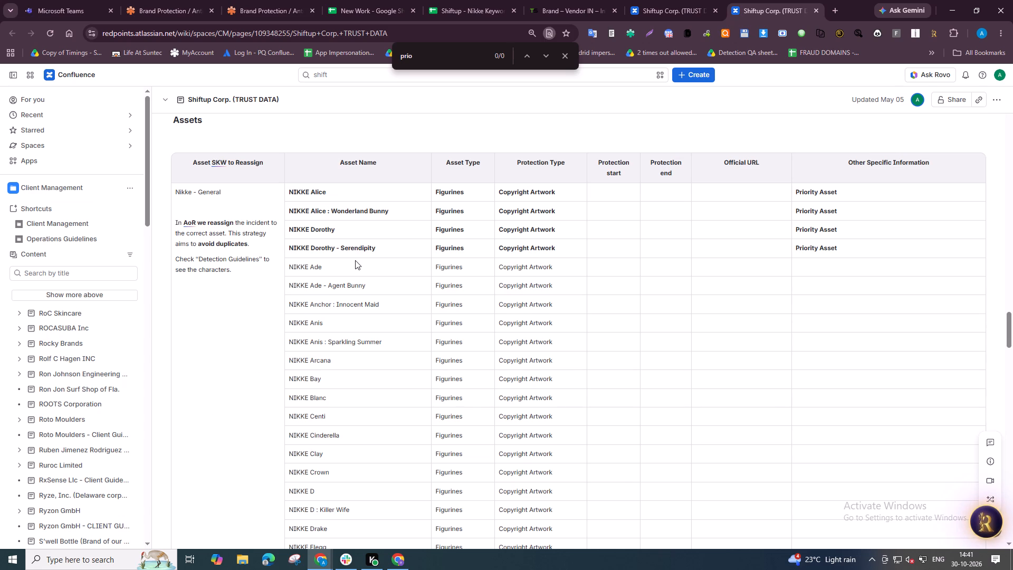
scroll(355, 260, "down", 6)
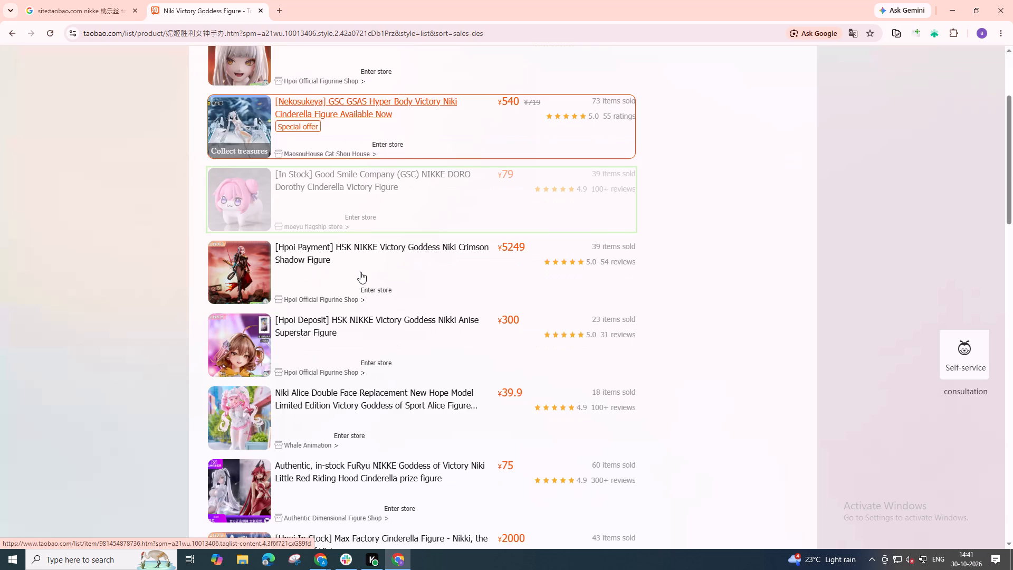
scroll(360, 272, "down", 5)
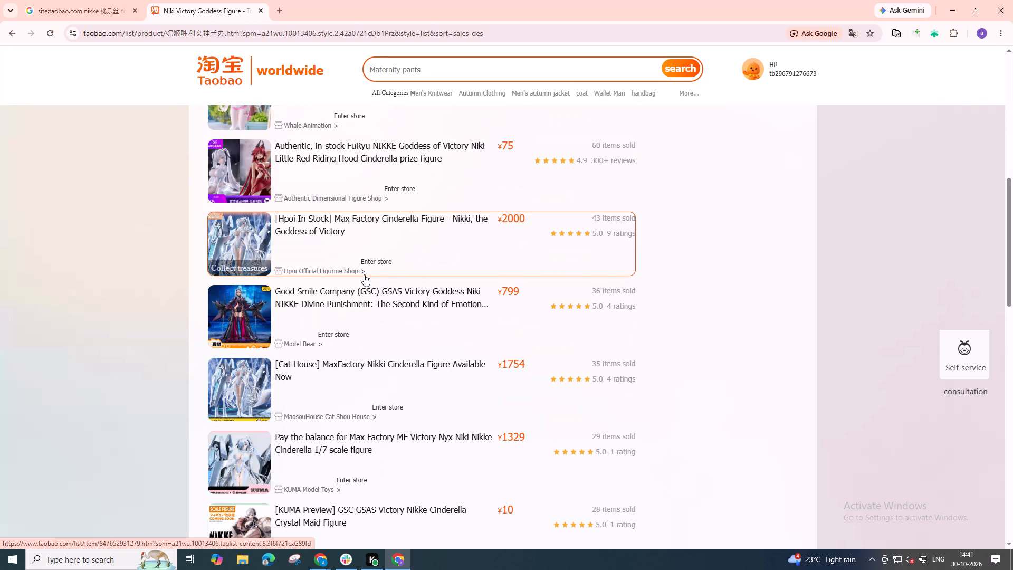
scroll(364, 274, "down", 1)
scroll(676, 336, "up", 7)
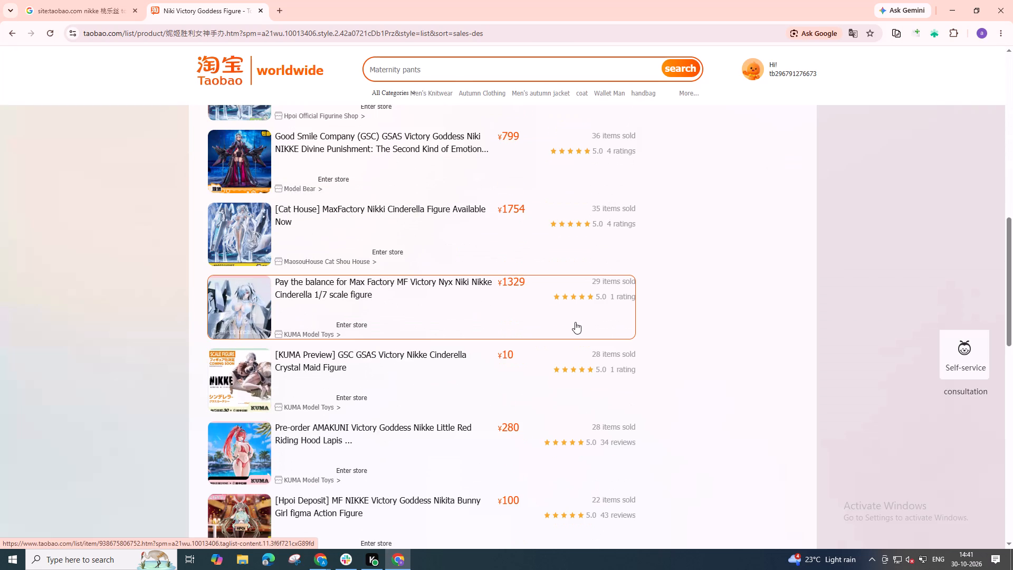
scroll(692, 329, "up", 12)
Stop the running task in the RedPoints IPR Plugin and set the customer to Shiftup Corp.
left_click(937, 41)
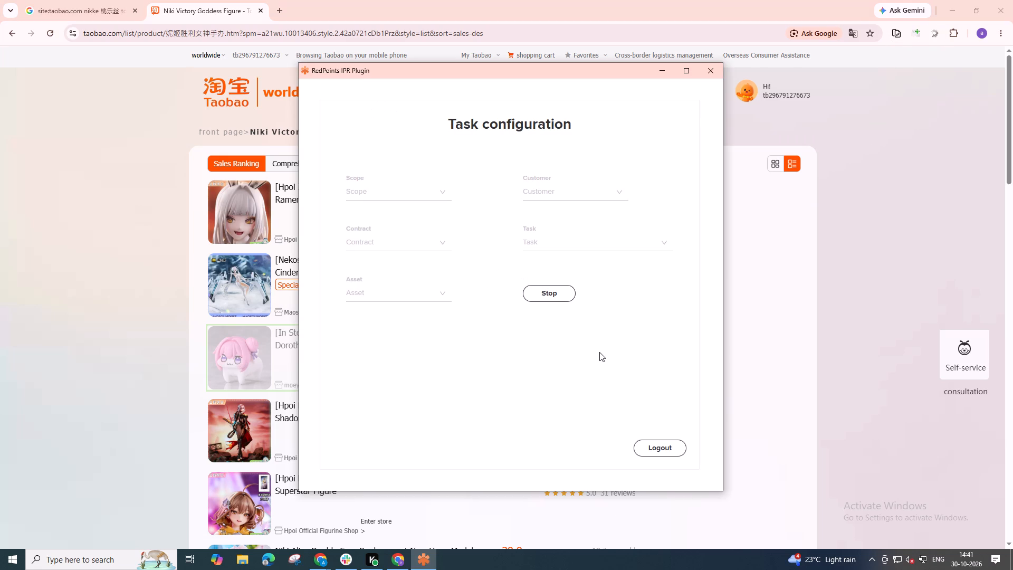
left_click(570, 298)
left_click(575, 199)
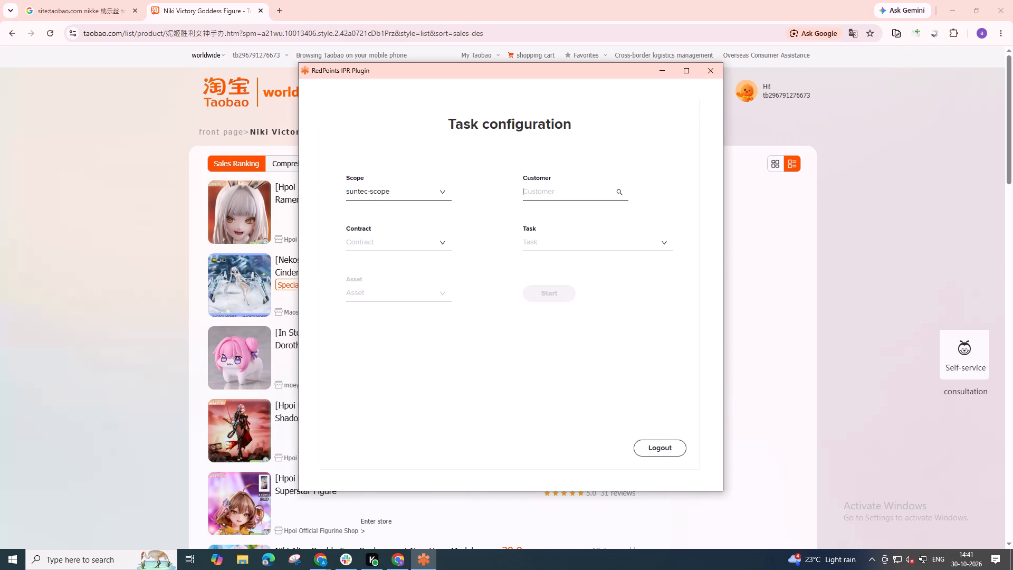
type("shift")
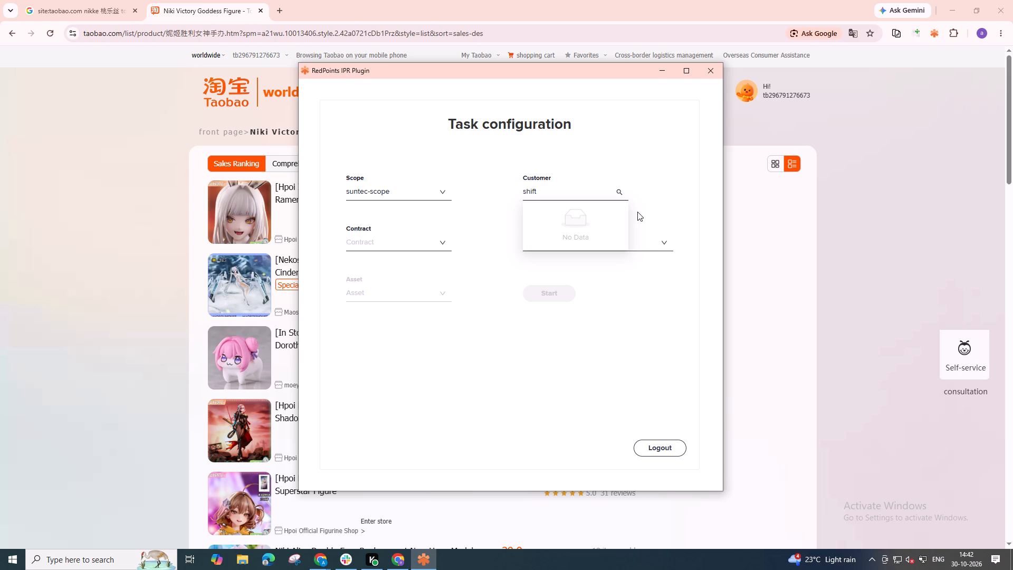
left_click(591, 209)
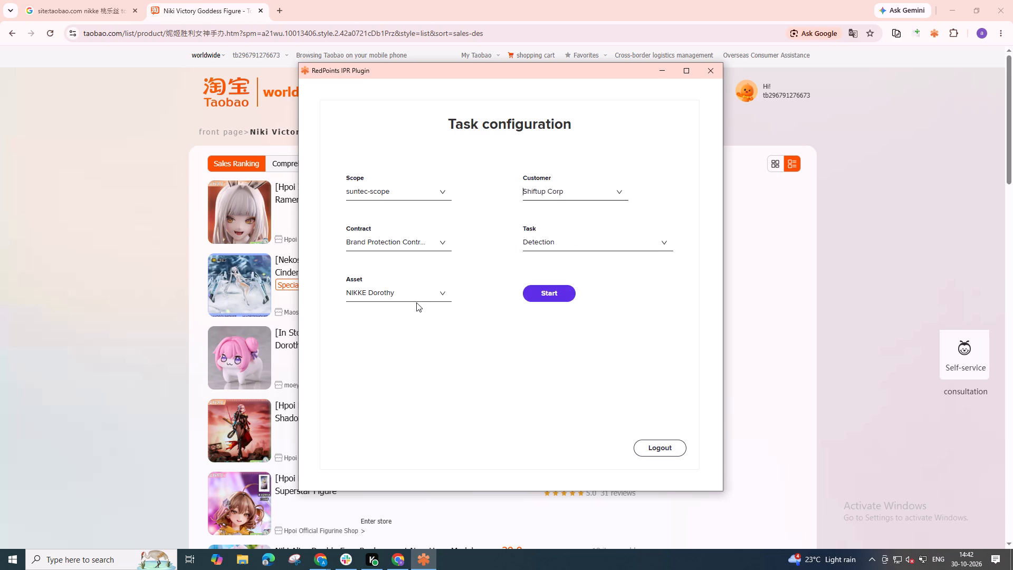
Refresh the task configuration by reselecting Shiftup Corp as the customer.
left_click(416, 302)
left_click(414, 297)
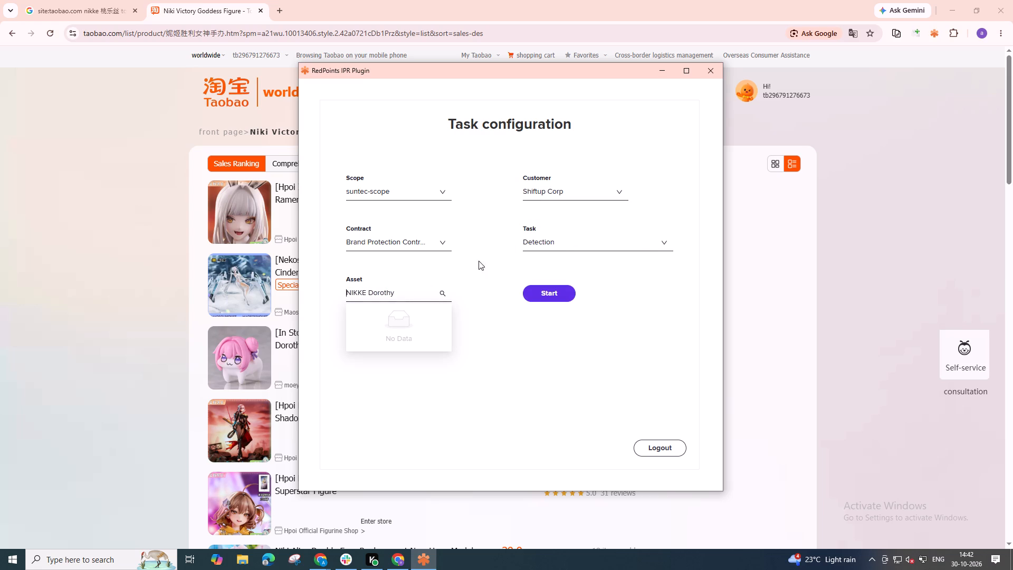
left_click(545, 195)
left_click(545, 209)
left_click(559, 194)
left_click(566, 239)
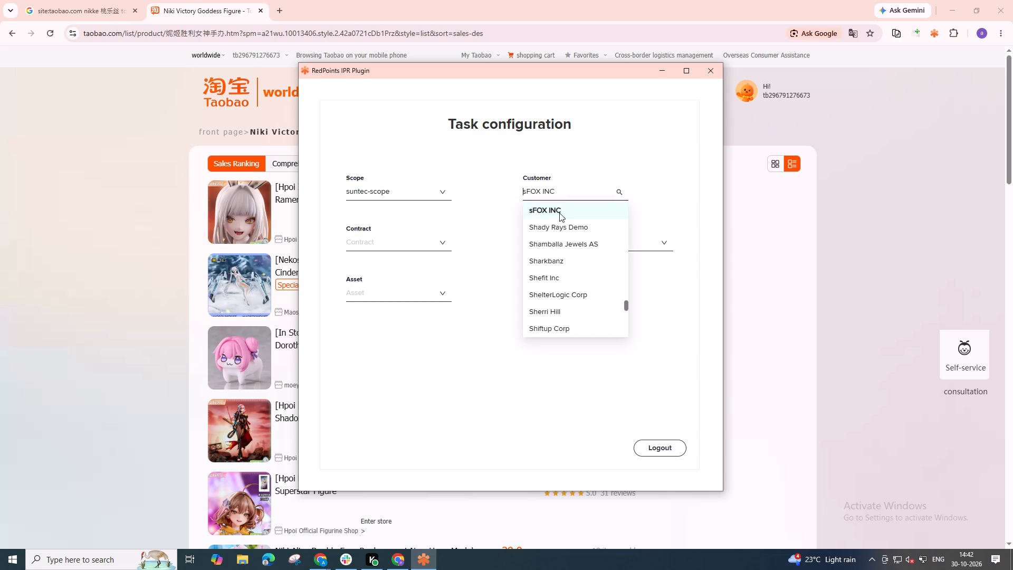
left_click(558, 196)
left_click(561, 191)
key("s")
type("hift")
left_click(566, 212)
Choose the Brand Protection Contract and the NIKKE Cinderella asset, and start the Detection task.
left_click(379, 234)
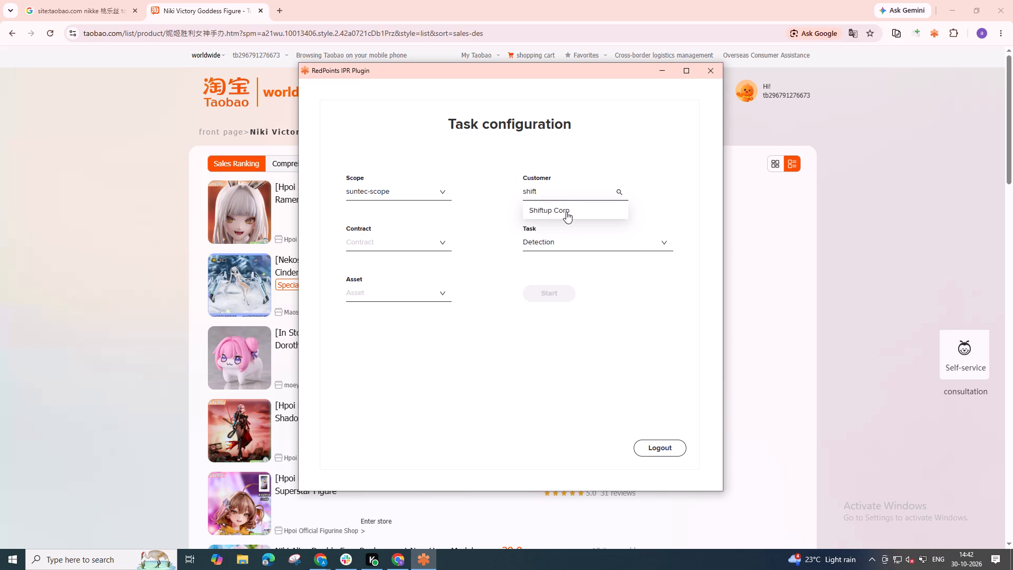
left_click(398, 262)
left_click(393, 293)
type("cind")
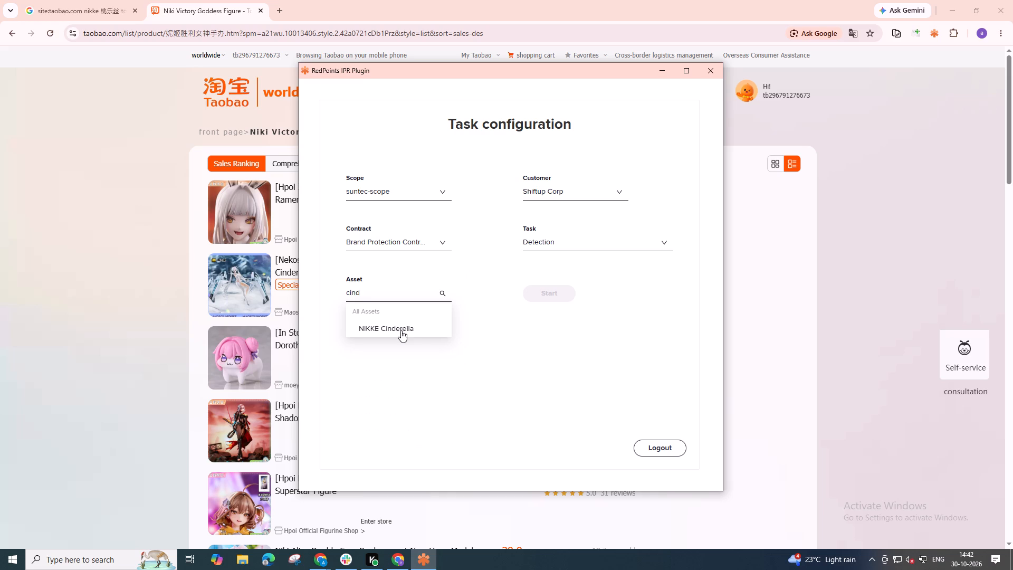
left_click(401, 330)
left_click(563, 294)
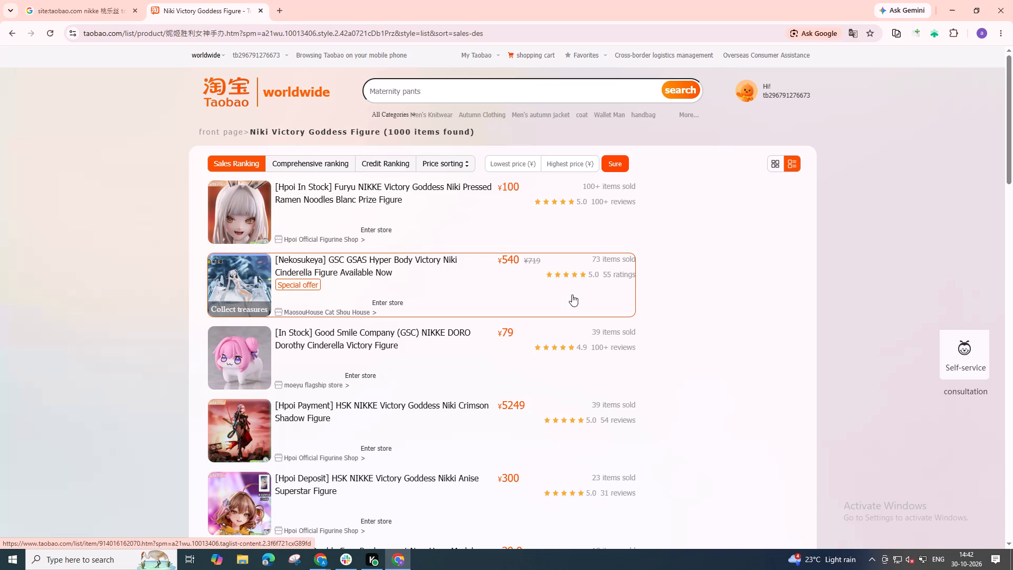
Enter the link of Taobao's Nekosukeya GSC GSAS Cinderella figure listing in the New Incident form with NIKKE Cinderella as the asset.
scroll(494, 266, "down", 2)
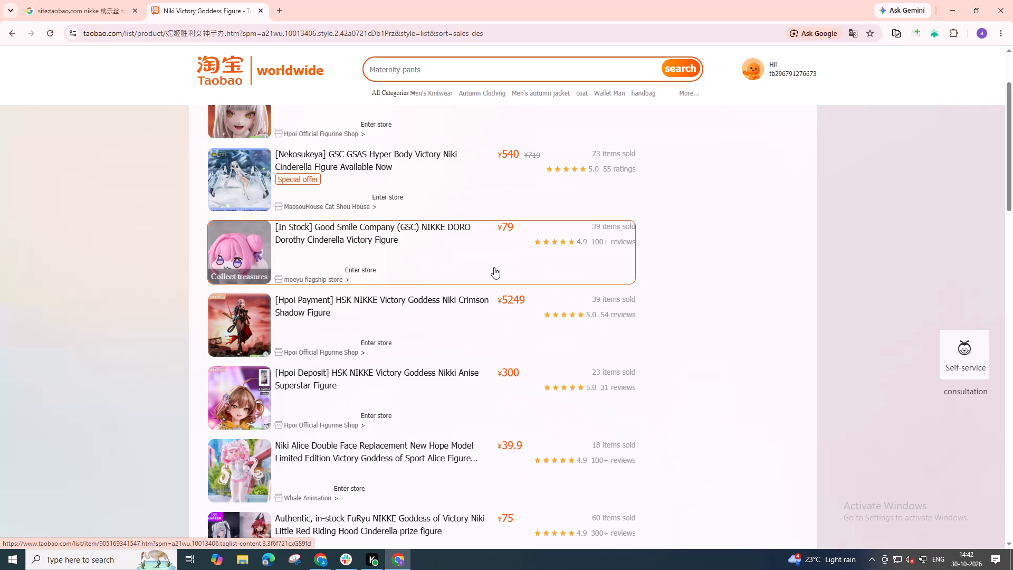
scroll(494, 267, "down", 3)
scroll(494, 267, "up", 6)
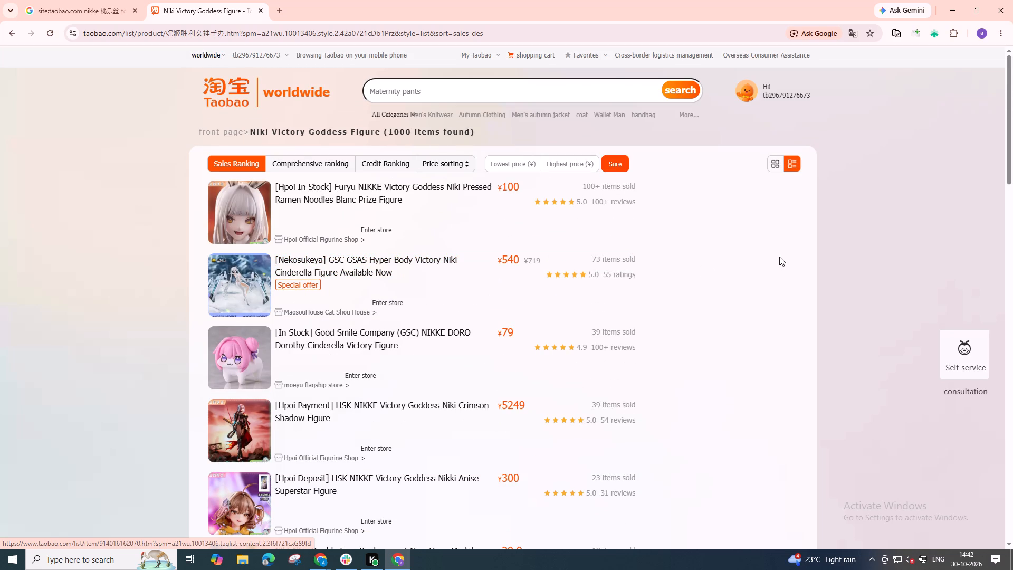
right_click(381, 274)
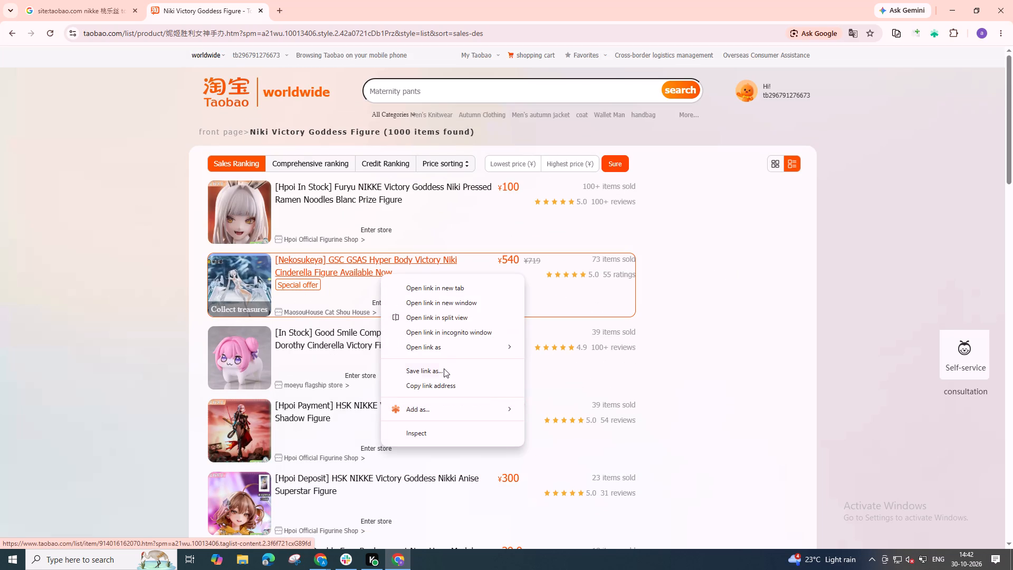
left_click(444, 380)
key("alt+Tab")
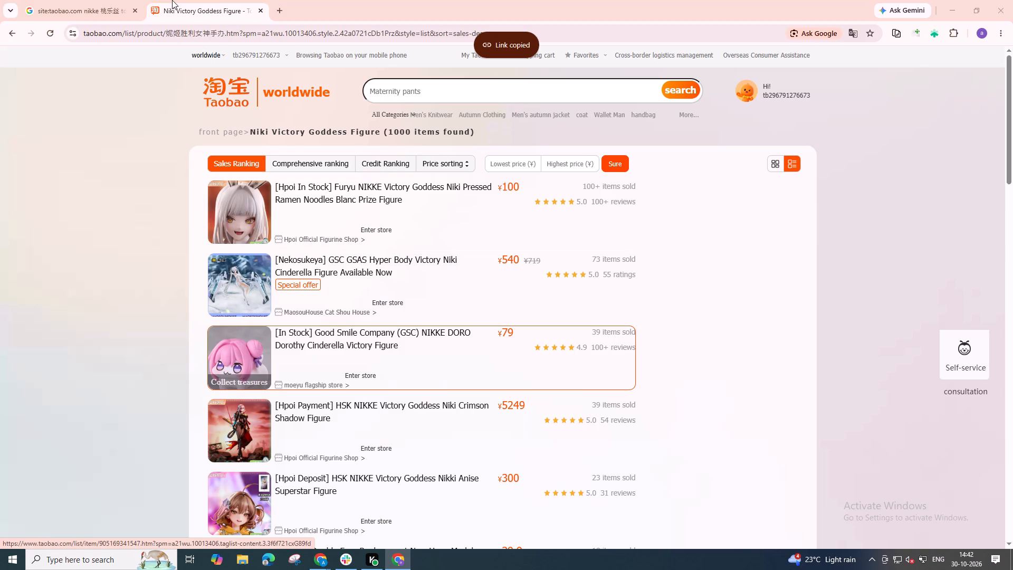
left_click(172, 0)
left_click(280, 293)
left_click(234, 170)
key("c")
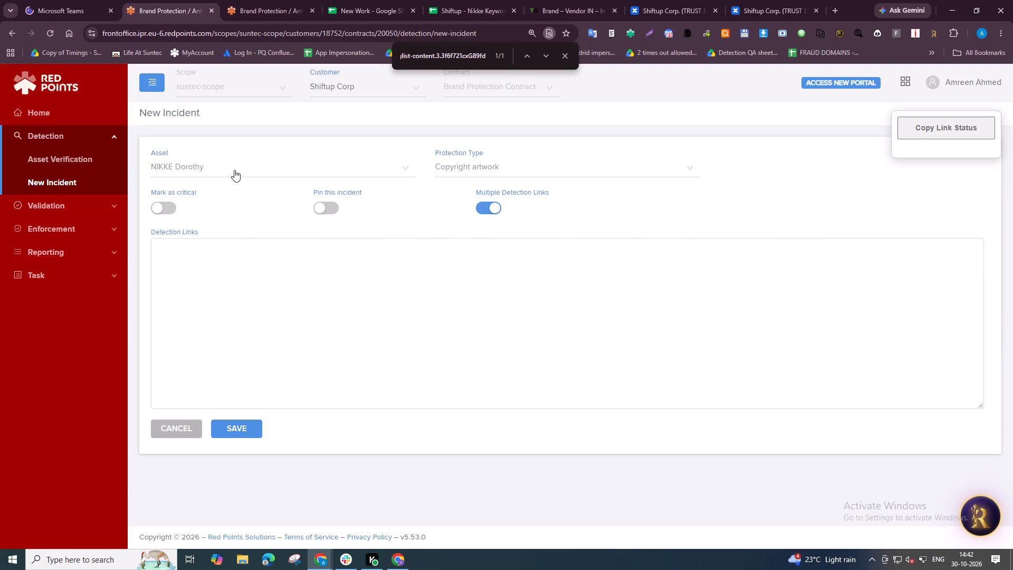
left_click(212, 299)
left_click(276, 354)
key("ctrl+v")
Recopy the Nekosukeya Cinderella listing's link, match it against the one on the incident page, and save the incident.
key("alt+Tab")
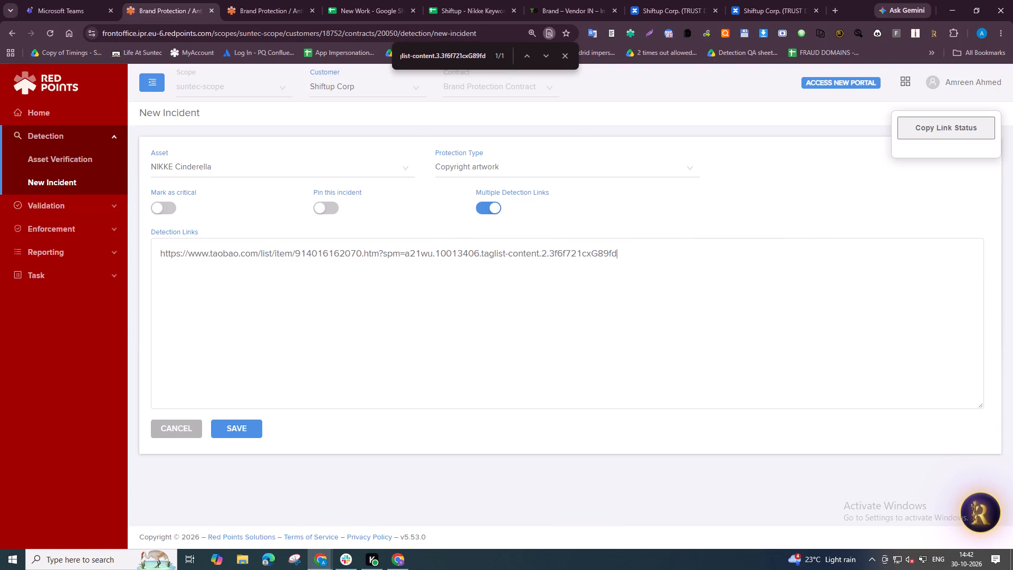
right_click(388, 270)
left_click(465, 383)
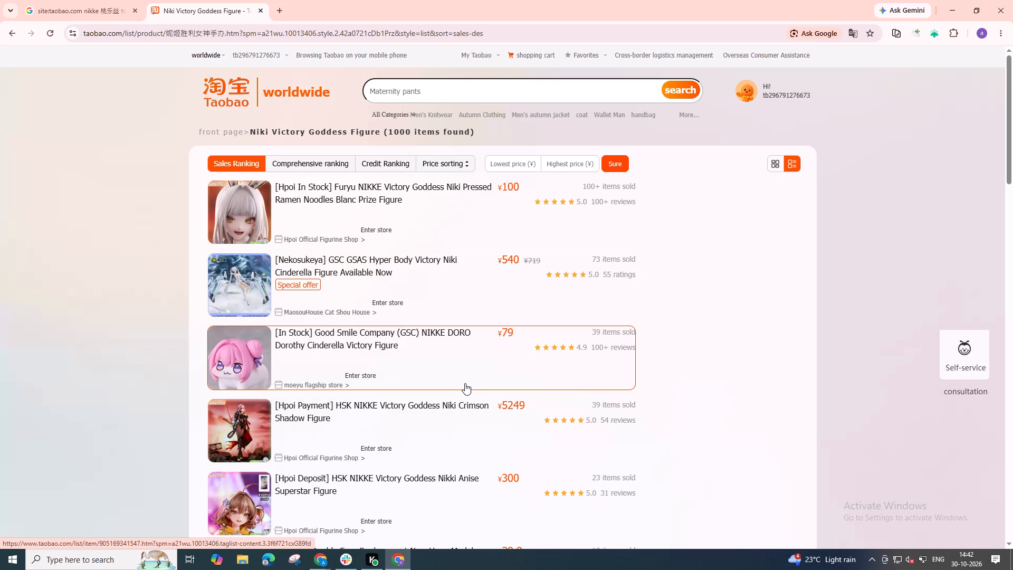
key("alt+Tab")
key("ctrl+f")
key("ctrl+v")
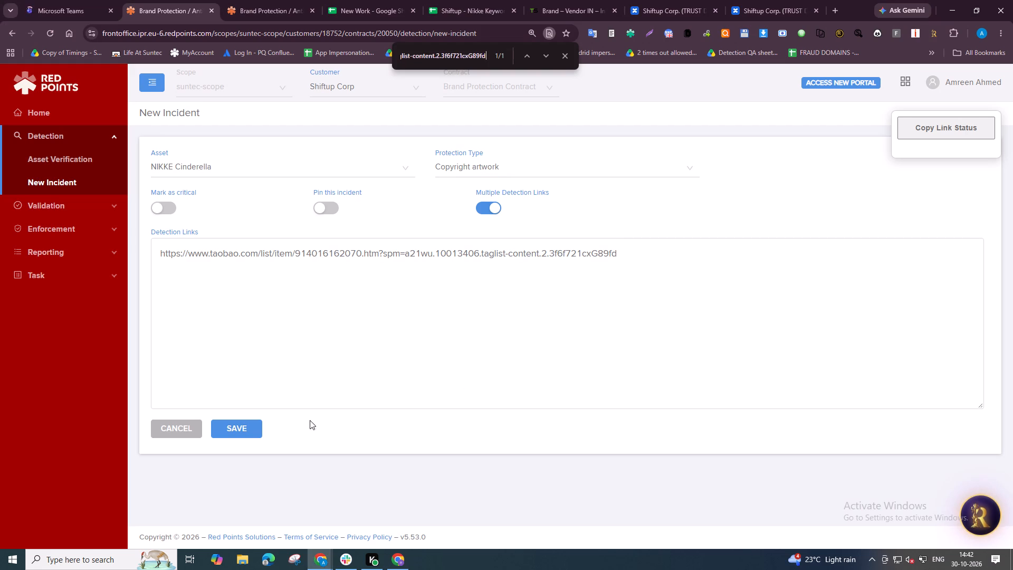
left_click(257, 427)
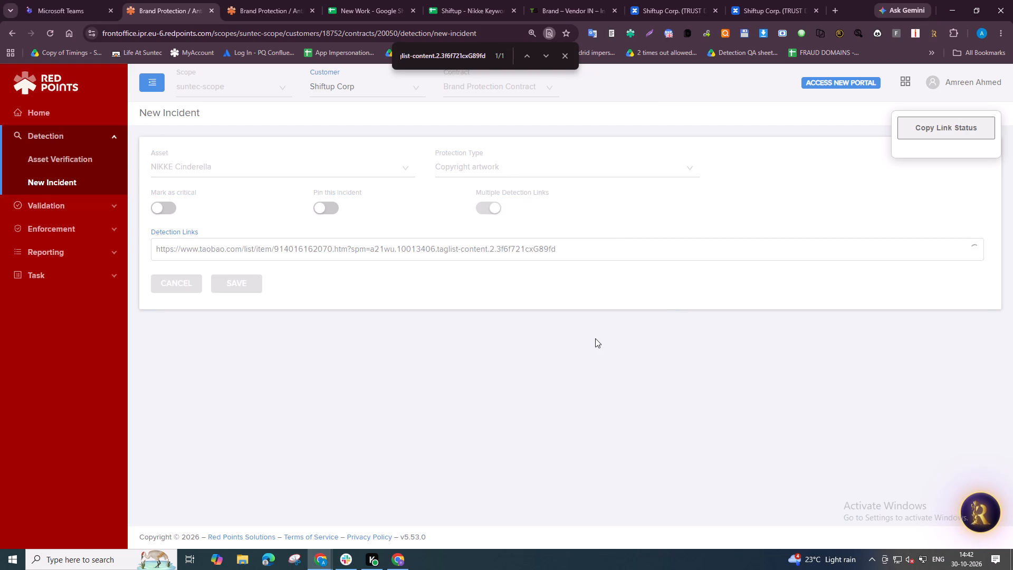
Switch back to Taobao and review the NIKKE figure listings for further Cinderella matches.
key("alt+Tab")
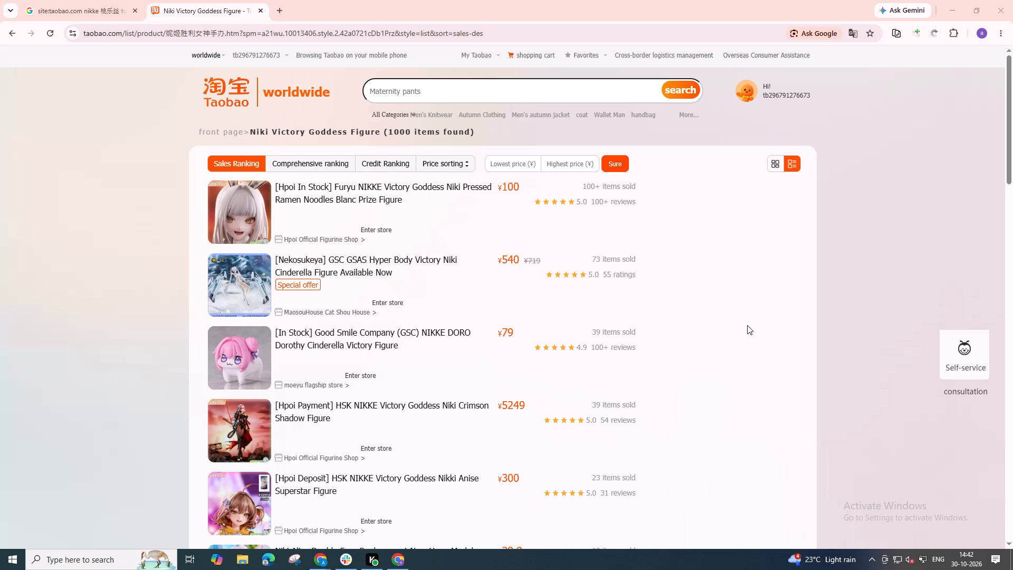
scroll(753, 319, "down", 3)
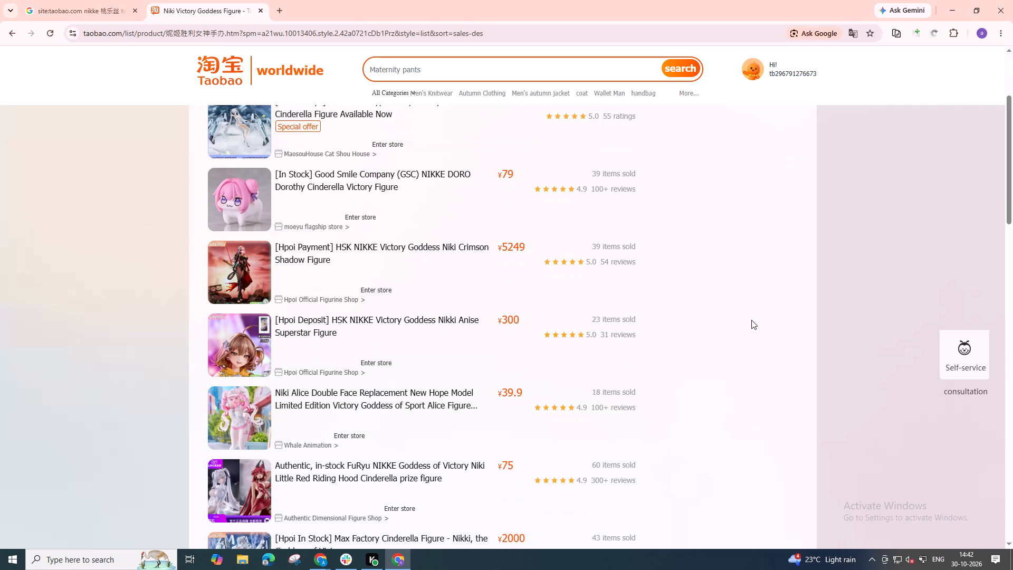
scroll(751, 320, "down", 2)
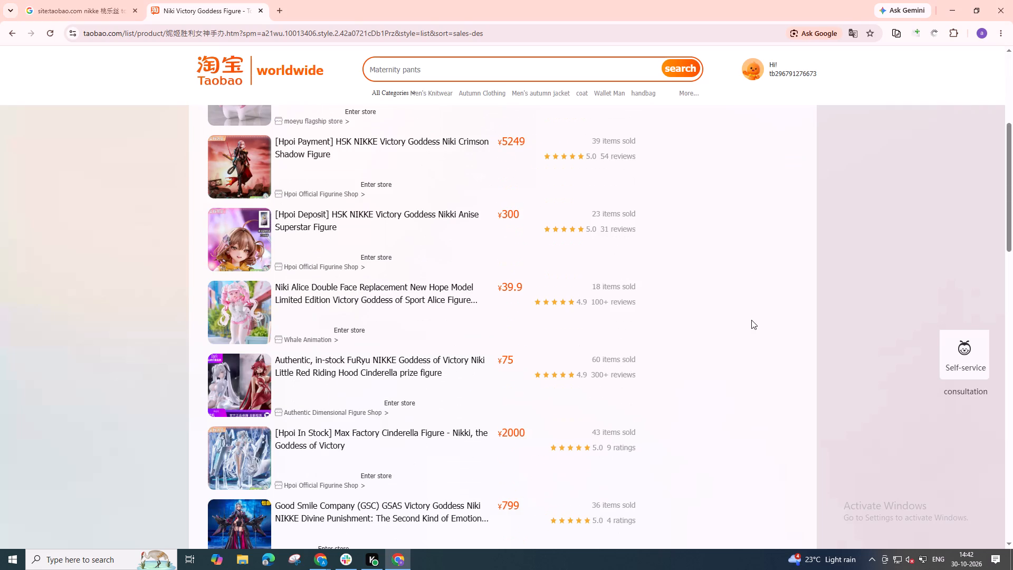
scroll(751, 320, "down", 2)
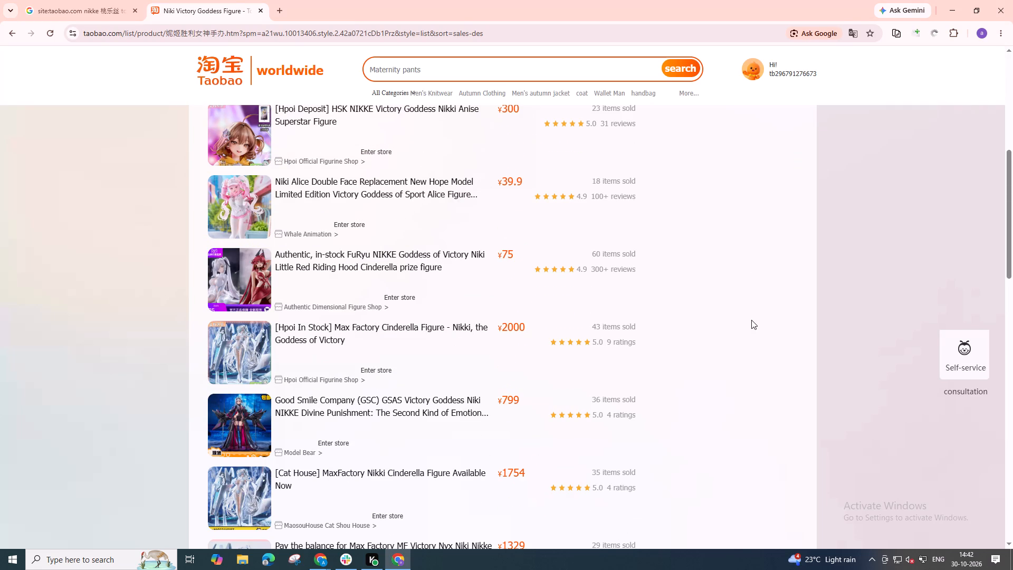
scroll(751, 320, "up", 10)
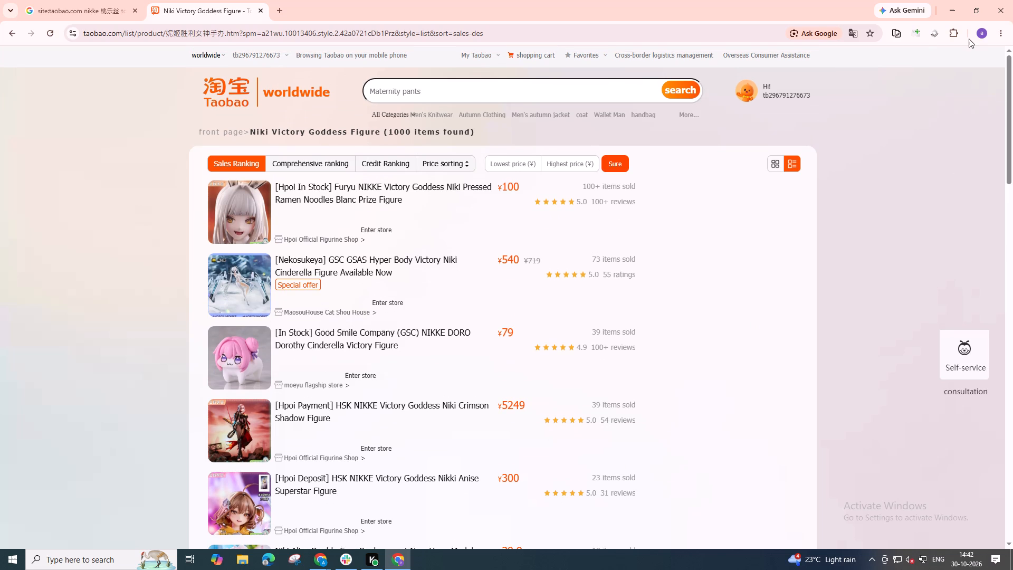
Clear all logged errors of the RedPoints IPR Plugin in the browser's extension management and close that page.
left_click(951, 31)
left_click(905, 224)
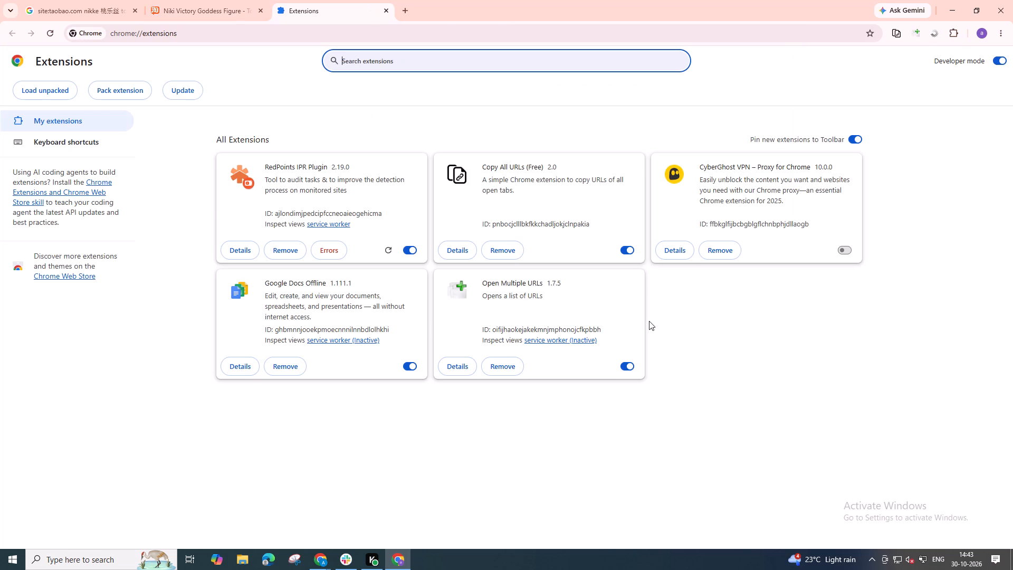
left_click(333, 250)
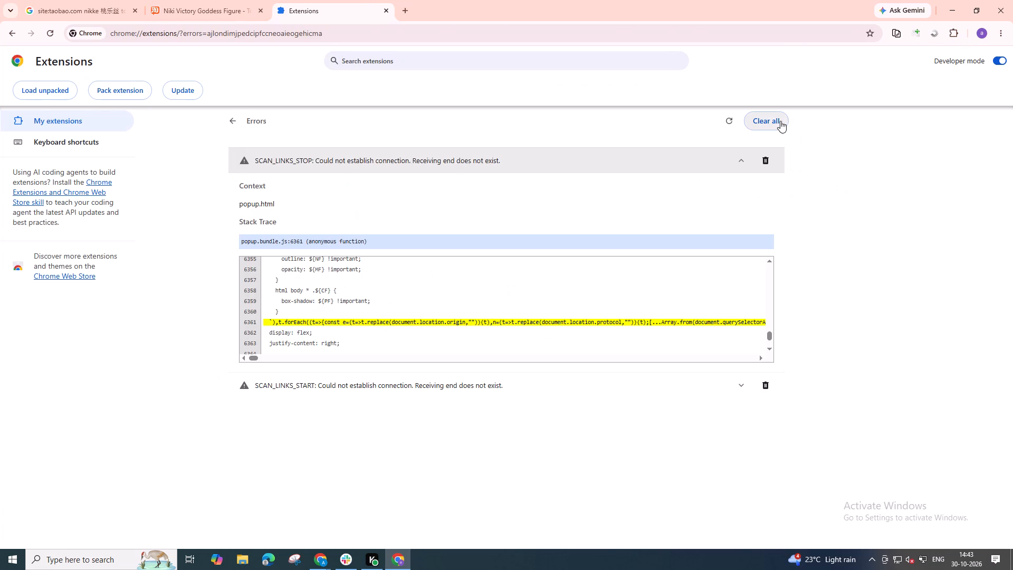
left_click(774, 119)
left_click(388, 11)
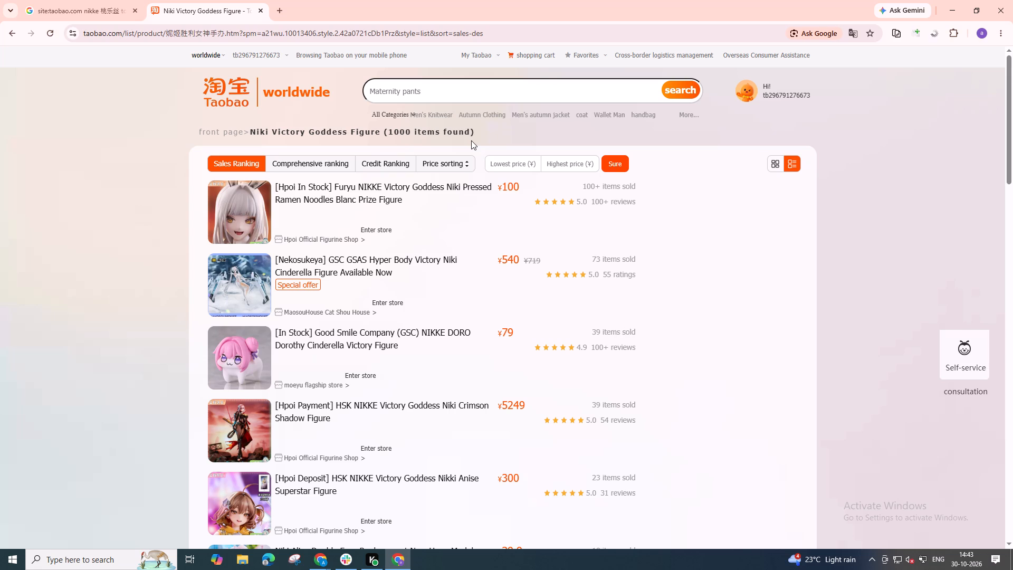
Replace the incident's detection link with that of the FuRyu Little Red Riding Hood Cinderella prize figure listing and save it.
scroll(471, 140, "down", 3)
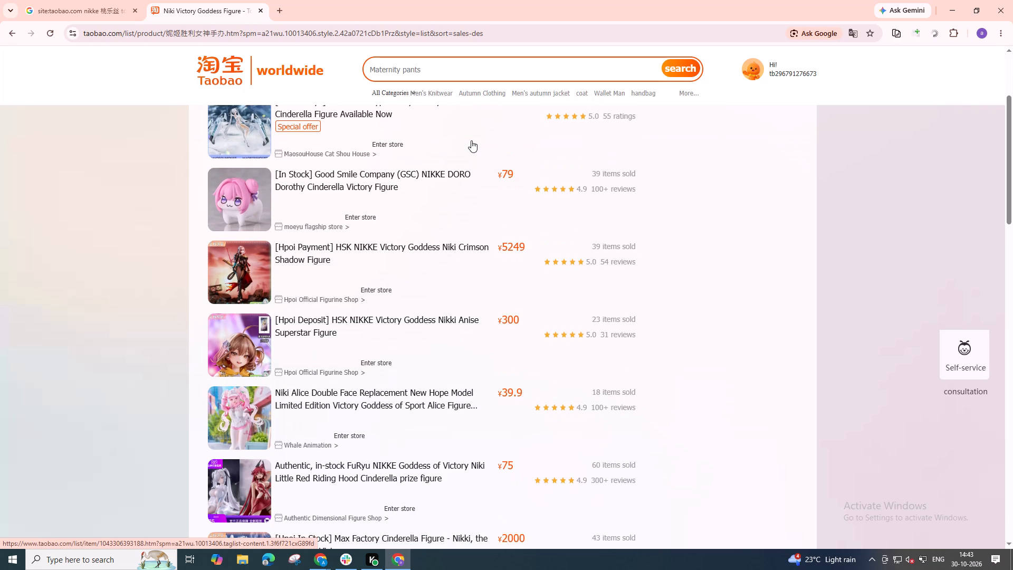
scroll(471, 140, "up", 4)
scroll(471, 140, "down", 3)
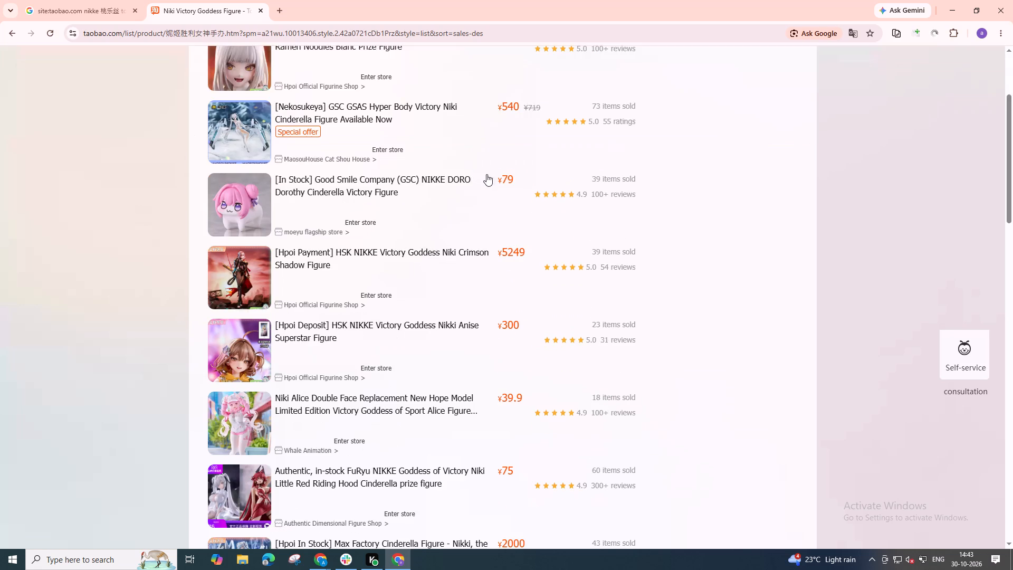
scroll(475, 270, "down", 3)
right_click(419, 317)
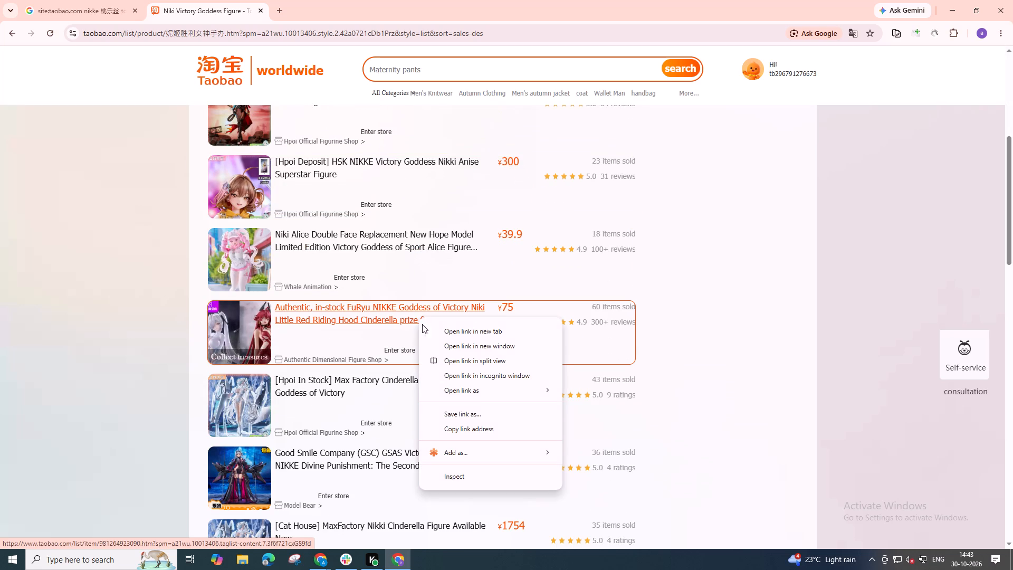
left_click(469, 425)
key("alt+Tab")
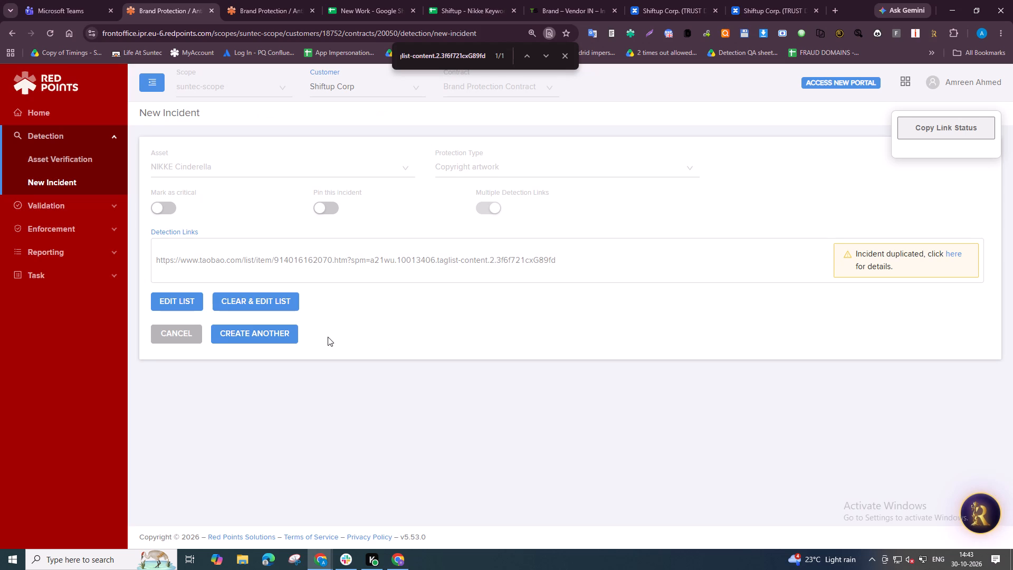
left_click(293, 307)
left_click(292, 303)
key("ctrl+v")
left_click(255, 432)
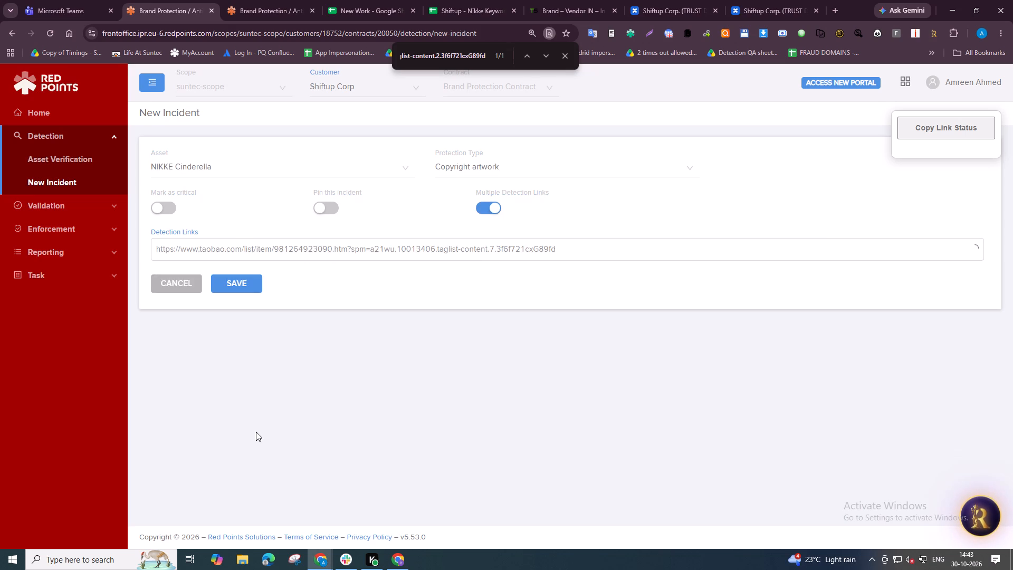
Replace the detection link with that of the Hpoi Max Factory Cinderella figure listing and save the incident.
key("alt+Tab")
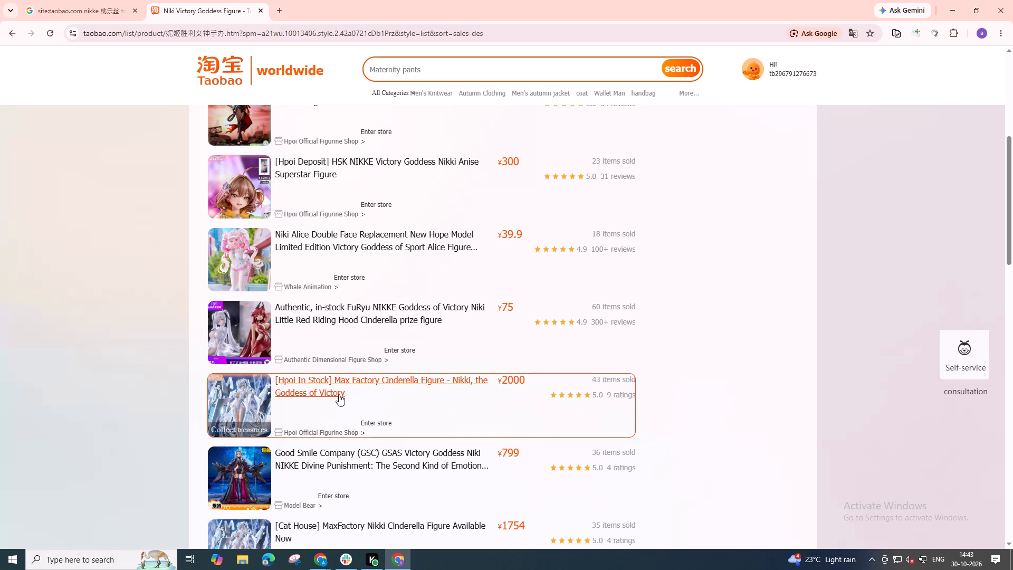
right_click(338, 394)
left_click(407, 332)
key("alt+Tab")
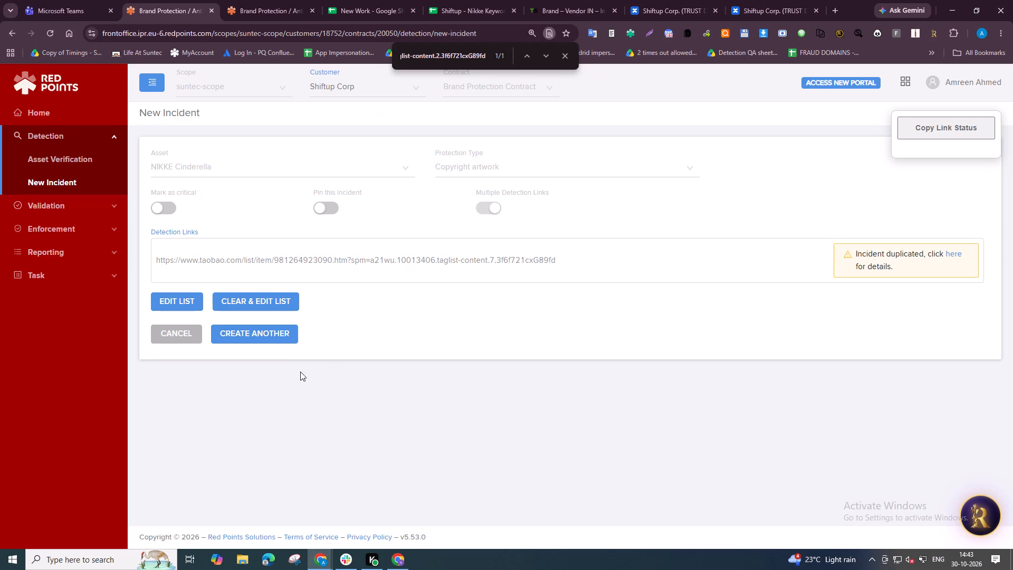
left_click(270, 310)
left_click(273, 303)
key("ctrl+v")
left_click(253, 432)
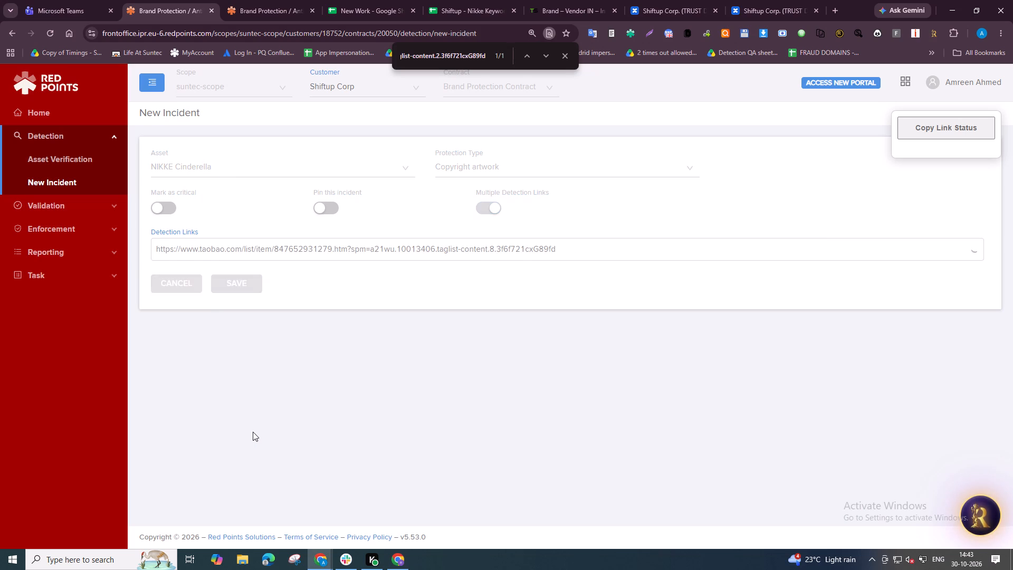
Copy the saved incident's link status and paste it in the New Work spreadsheet's Links column, two rows below the last Shiftup Corp entry.
left_click(932, 130)
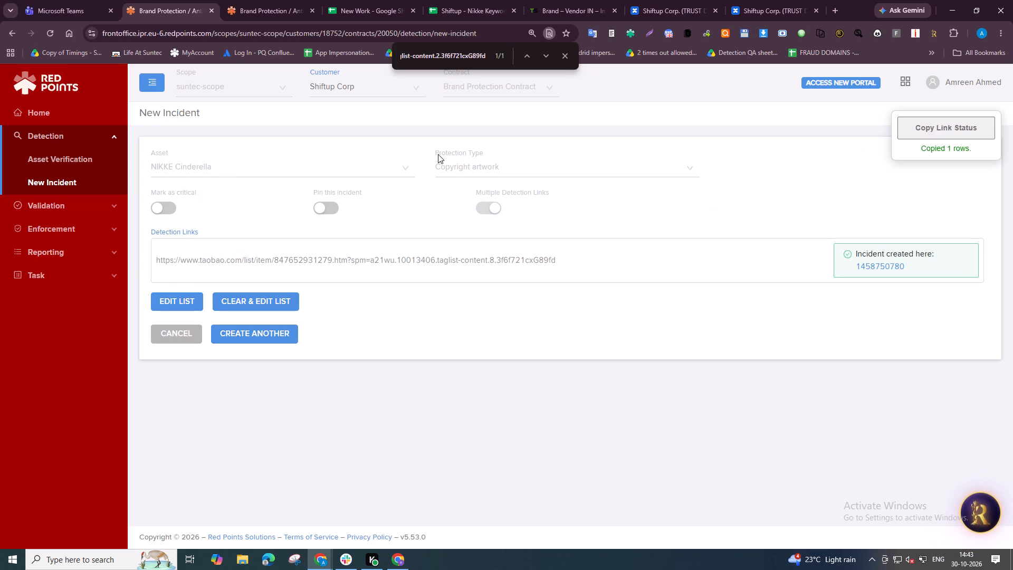
left_click(386, 0)
left_click(355, 366)
key("ctrl+End")
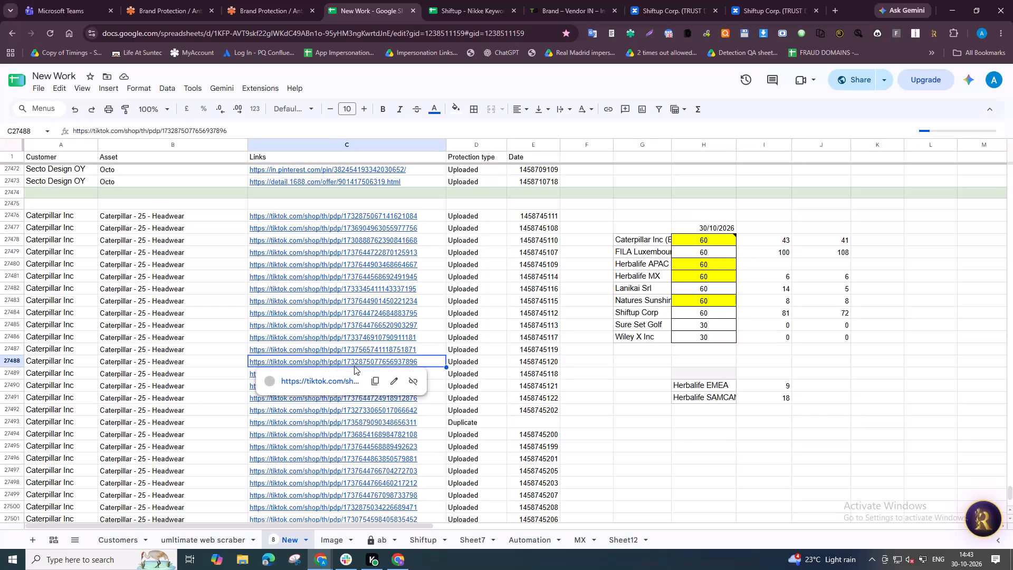
key("ctrl+Left")
key("ctrl+Left")
key("ctrl+Left")
key("ctrl+Up")
key("Right")
key("Right")
key("Down")
key("Down")
key("ctrl+v")
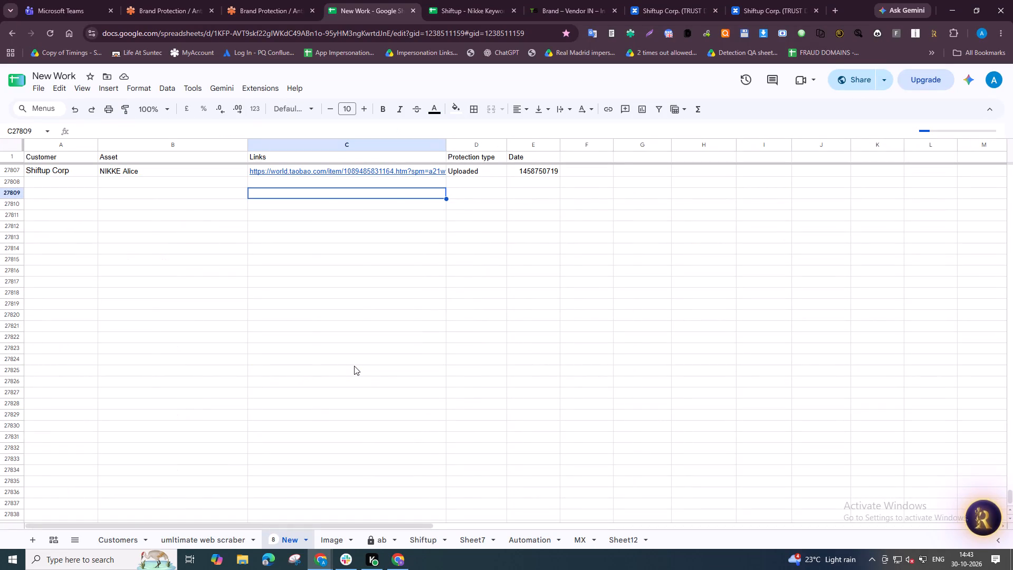
left_click(354, 366)
Copy the link of Taobao's [Cat House] MaxFactory Nikki Cinderella listing and paste it into cell C27825 of the New Work spreadsheet.
key("alt+Tab")
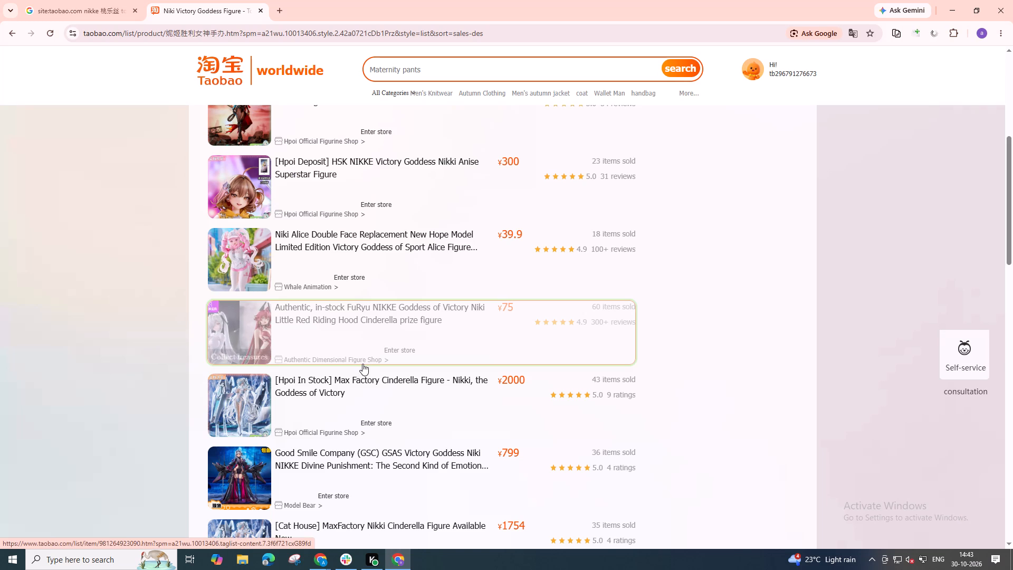
right_click(335, 395)
left_click(412, 334)
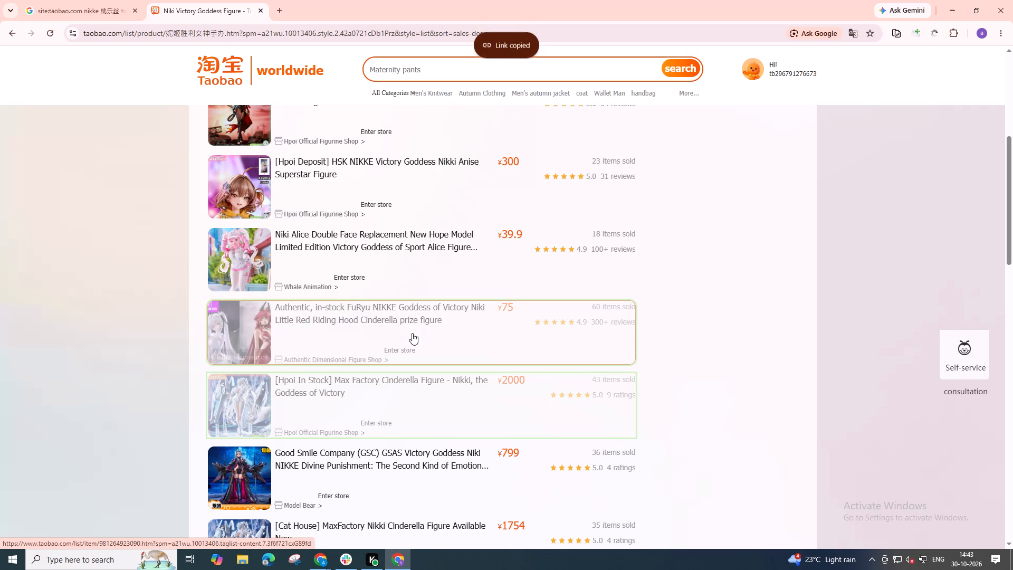
scroll(396, 338, "down", 4)
right_click(354, 313)
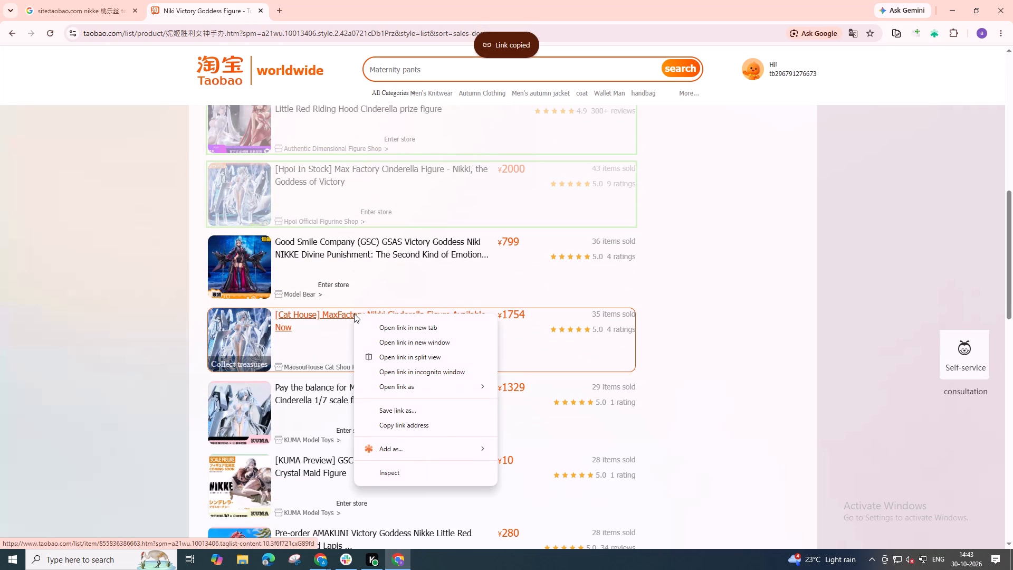
right_click(286, 330)
left_click(341, 442)
key("alt+Tab")
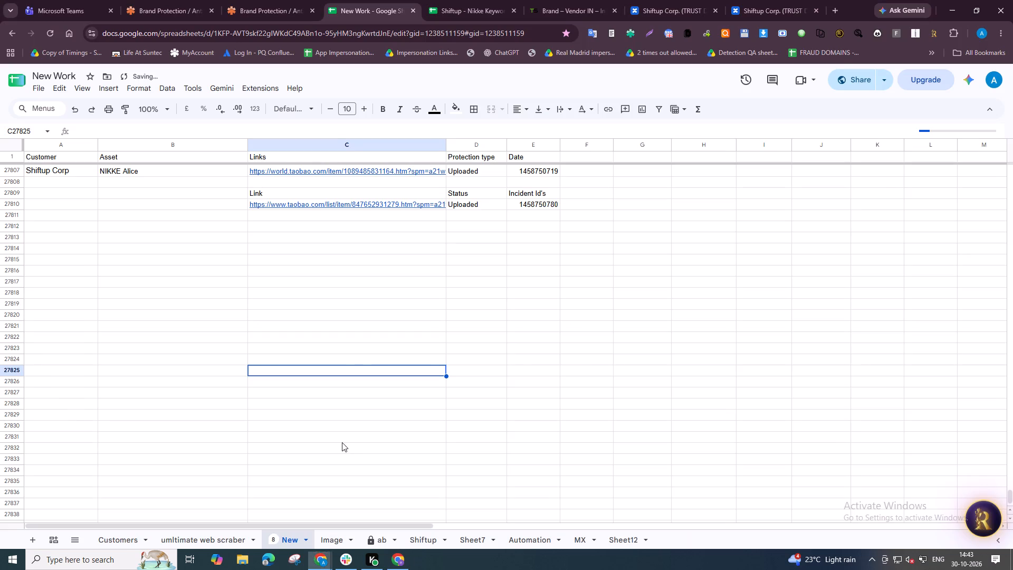
key("ctrl+v")
Copy the link of the KUMA Model Toys Cinderella 1/7 scale balance-payment listing and paste it into cell C27824, directly above the previous one.
key("alt+Tab")
right_click(329, 400)
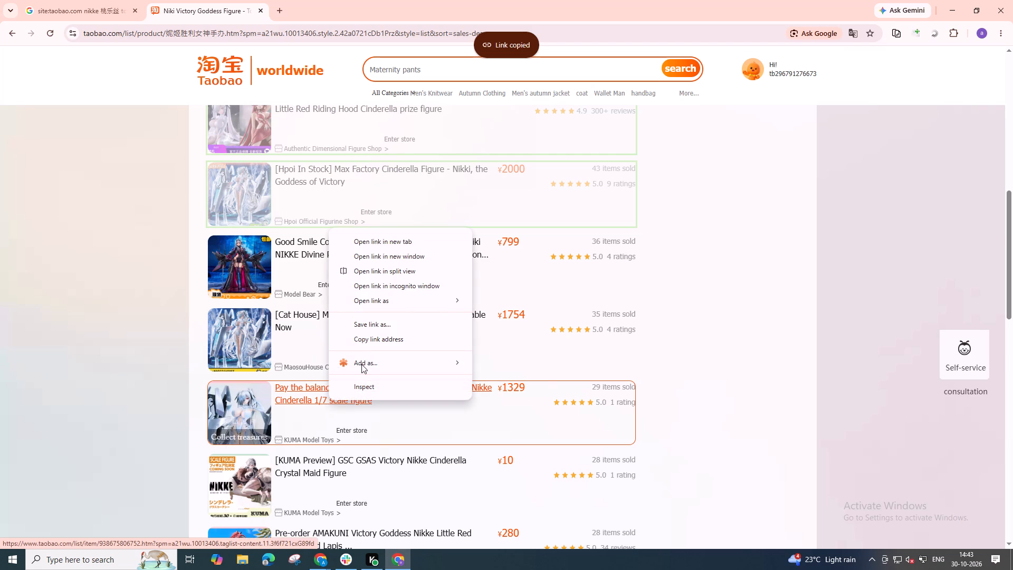
left_click(373, 336)
key("alt+Tab")
left_click(364, 358)
key("ctrl+v")
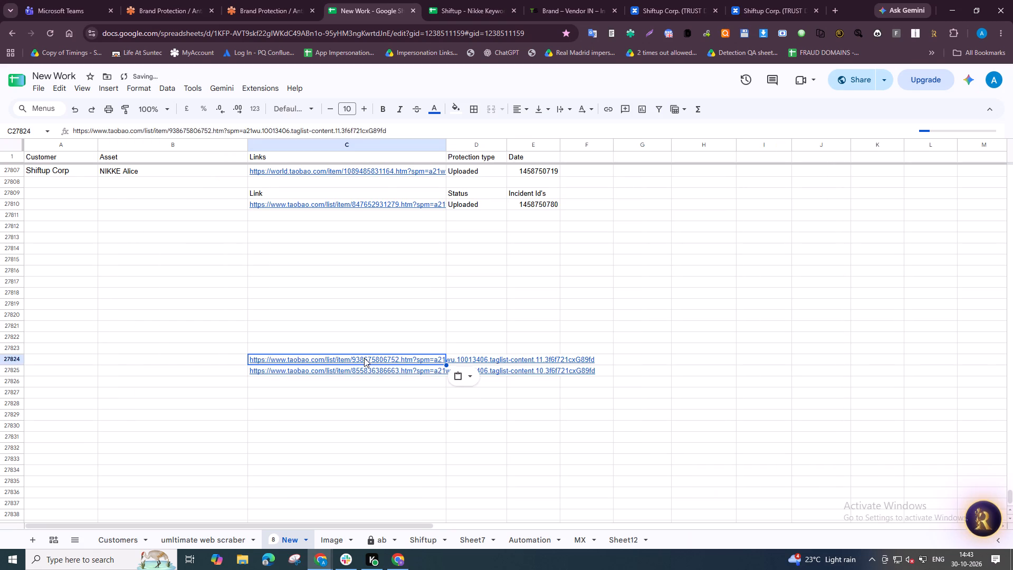
Look through the remaining Taobao NIKKE figure listings for Cinderella items, and close the listing page.
key("alt+Tab")
scroll(370, 354, "down", 5)
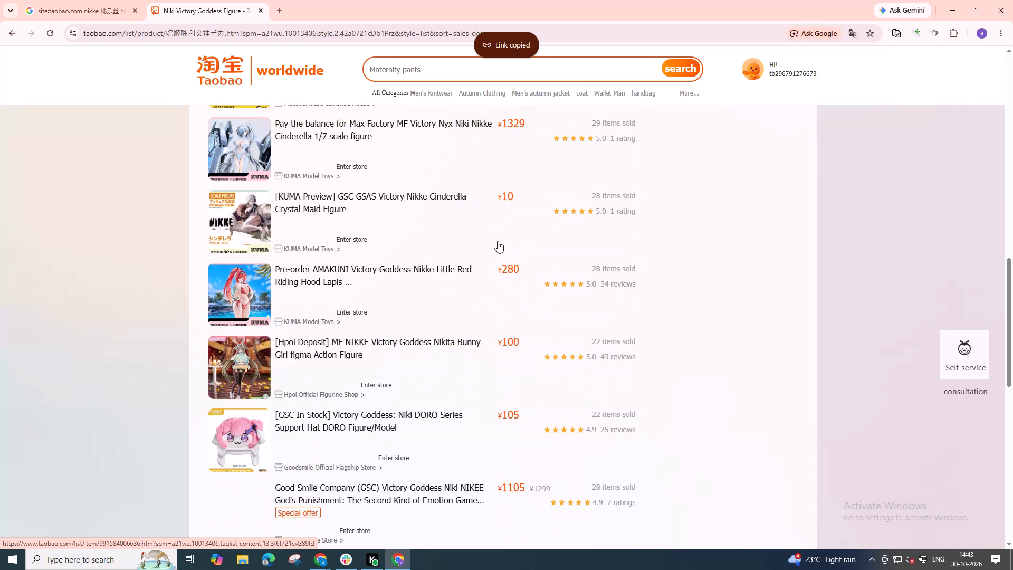
scroll(509, 240, "down", 4)
scroll(597, 263, "down", 4)
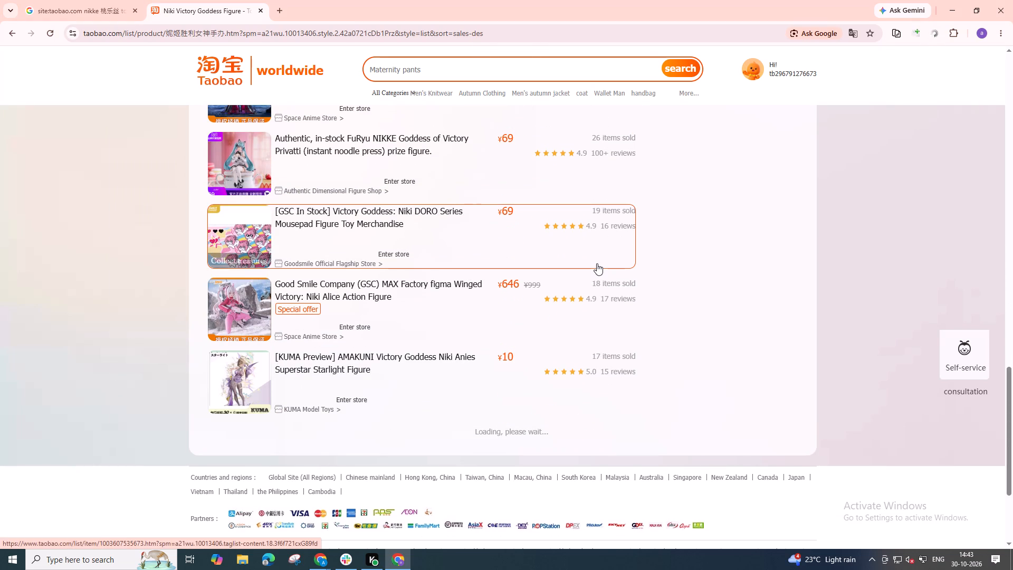
key("ctrl+w")
Find "cind" in the Shiftup - Nikke Keywords spreadsheet and copy the search term 妮姬 Cinderella.
key("alt+Tab")
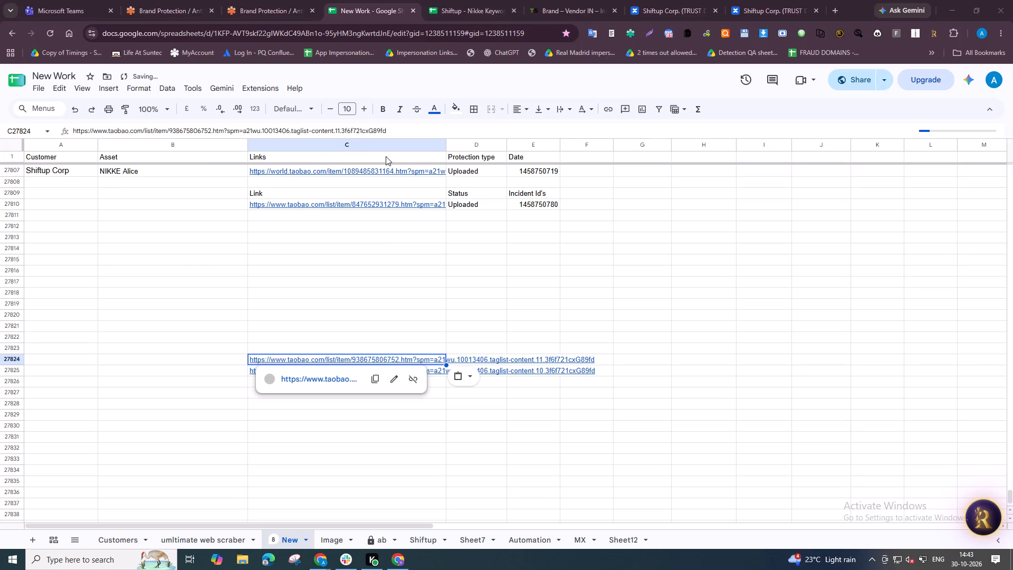
left_click(467, 0)
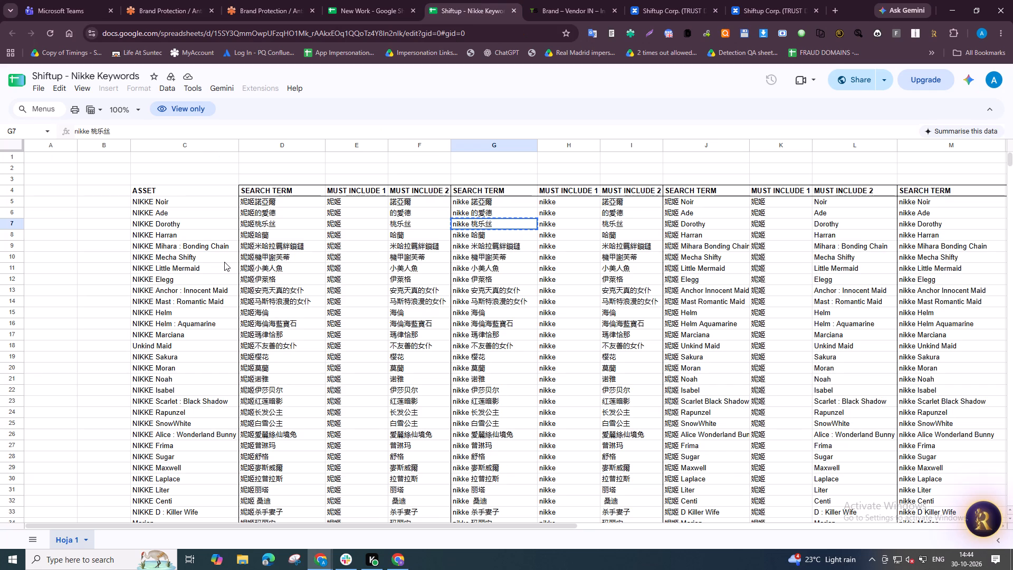
key("ctrl+f")
type("cind")
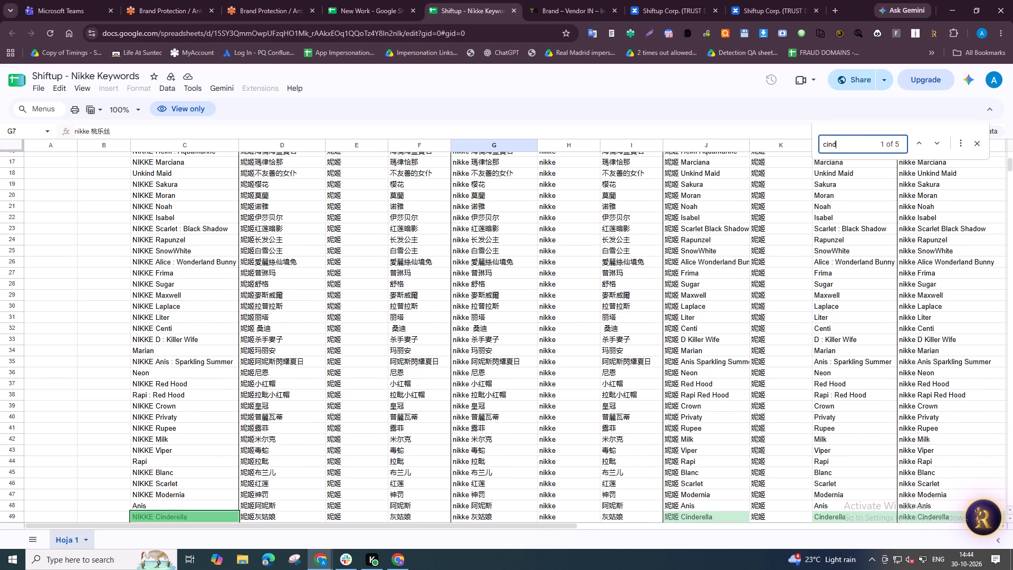
key("Return")
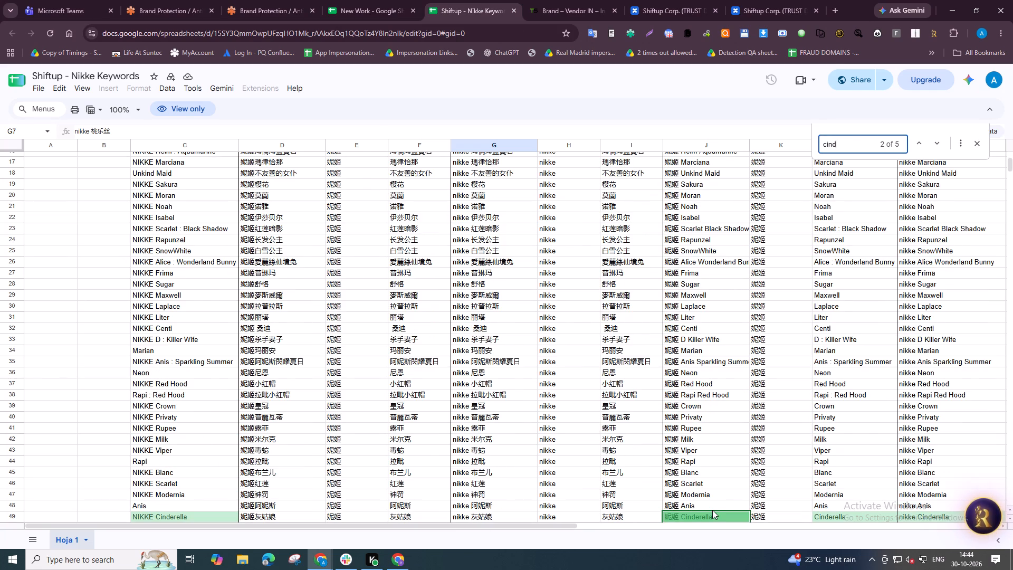
left_click(712, 510)
left_click(713, 514)
key("ctrl+c")
Replace the keyword in the Google query and search for "site:taobao.com 妮姬 Cinderella top 1000".
key("alt+Tab")
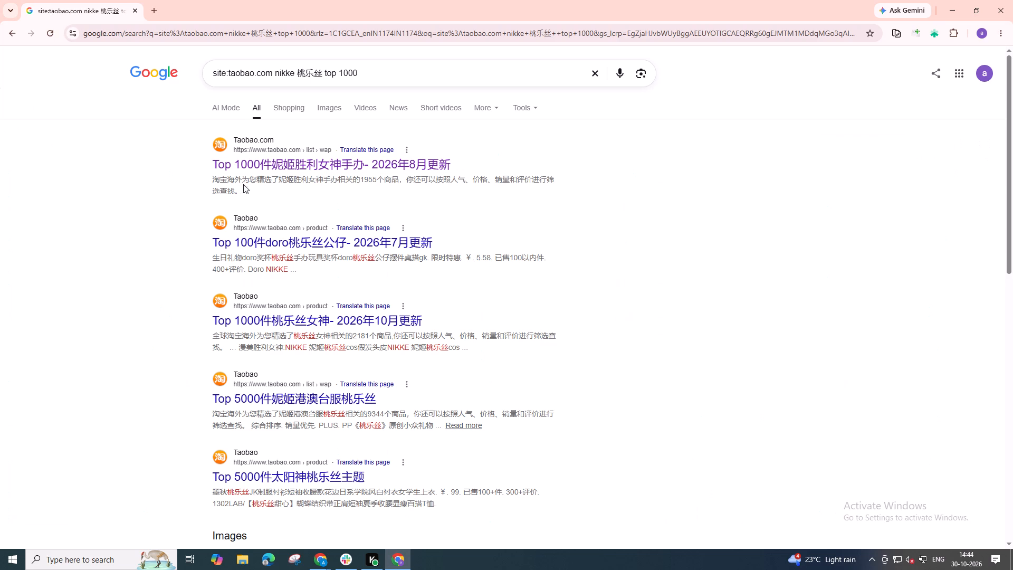
left_click_drag(274, 72, 321, 70)
key("ctrl+v")
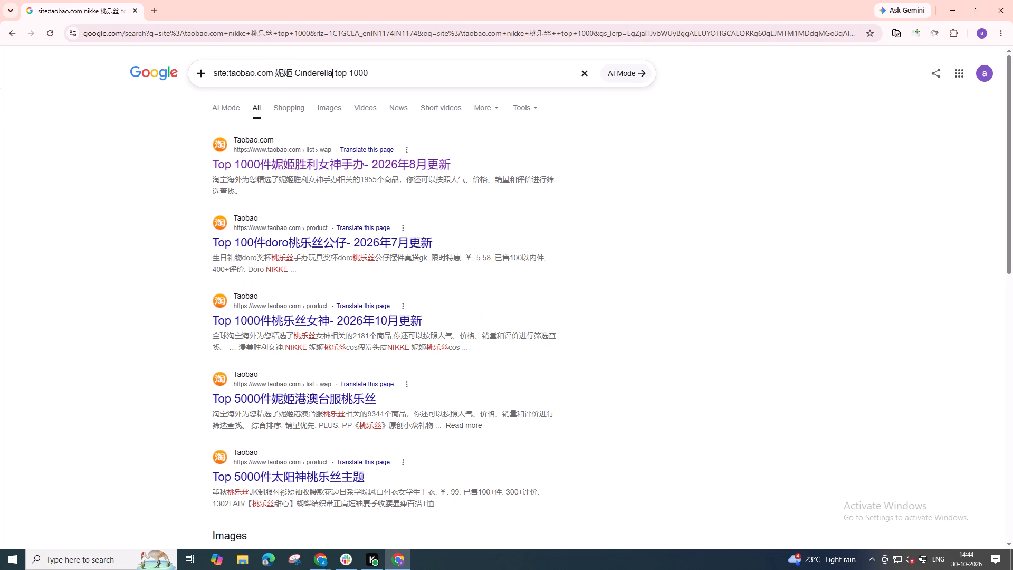
key("Return")
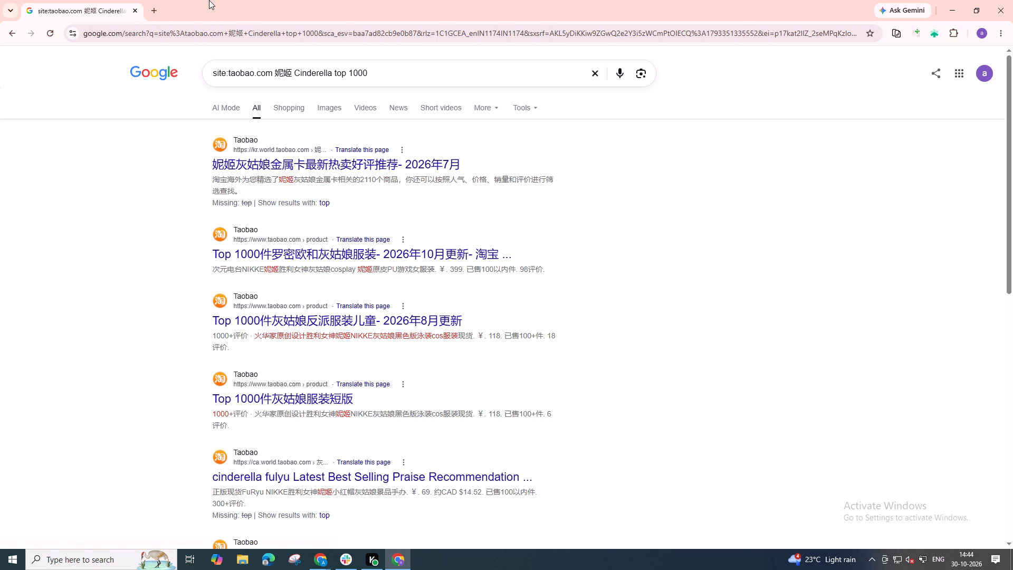
Open the first Taobao search result, 妮姬灰姑娘金属卡, in a new tab and switch to it.
middle_click(434, 157)
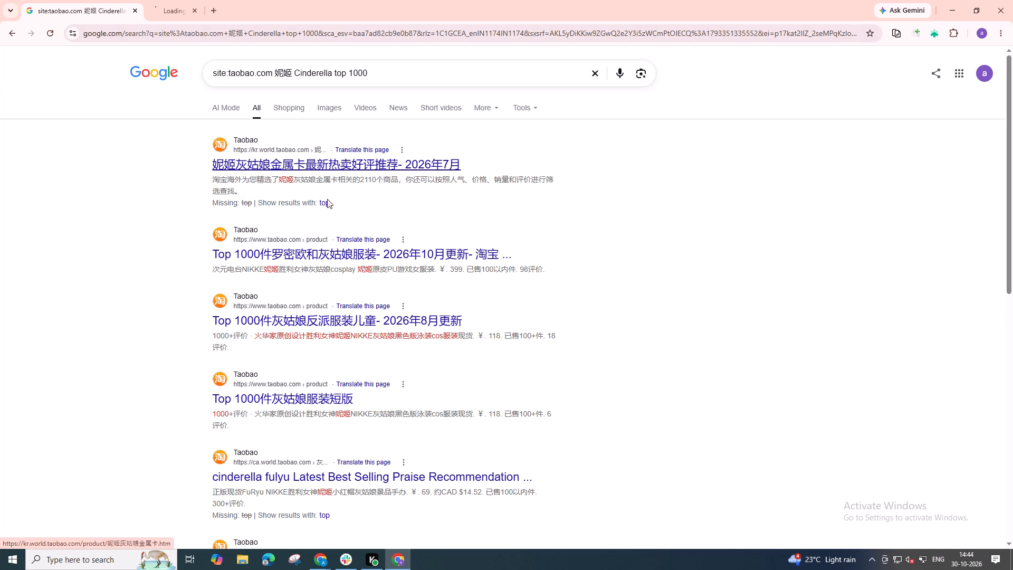
left_click(220, 0)
key("alt+Tab")
left_click(55, 0)
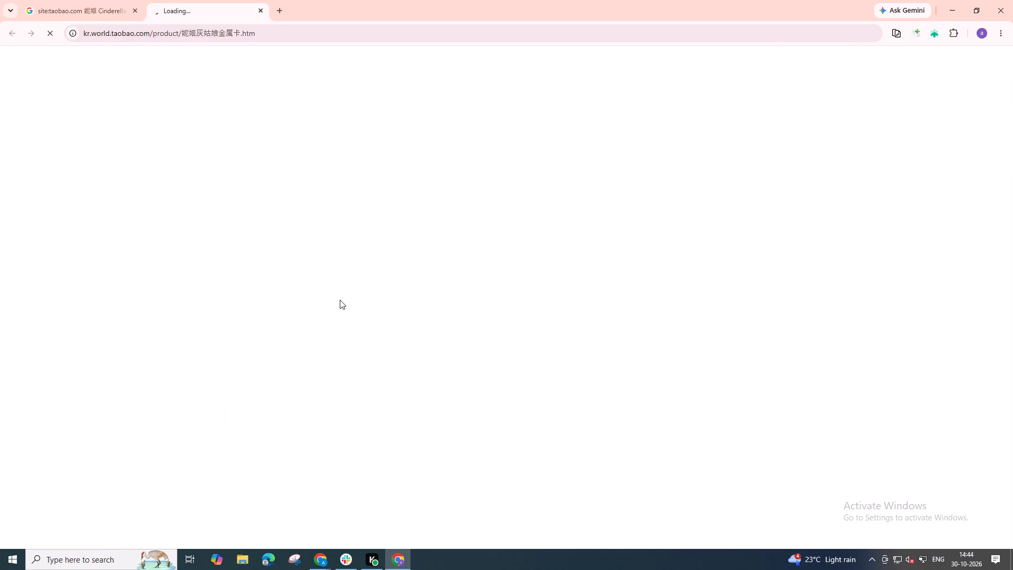
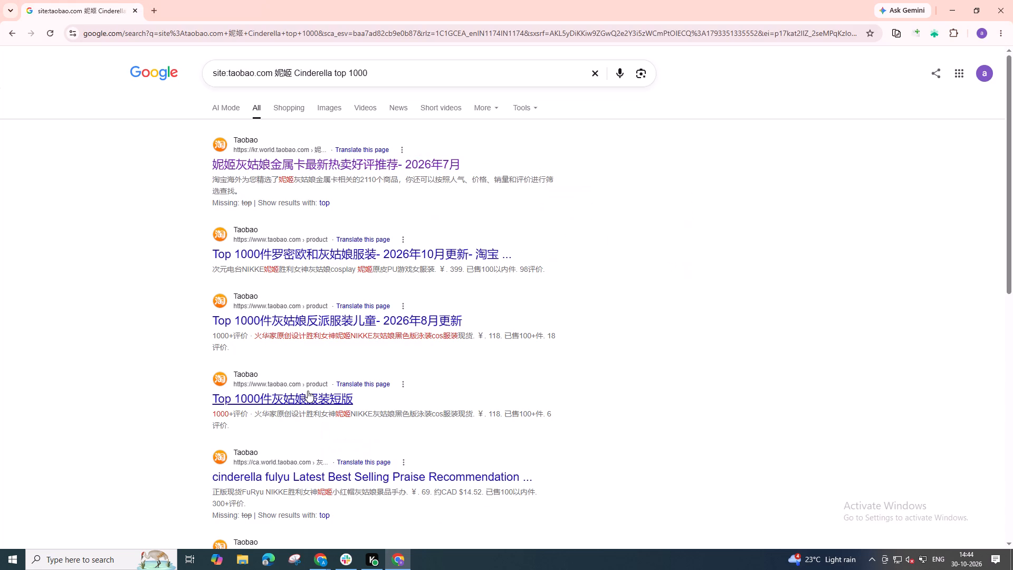
Open the Taobao search result Top 1000件灰姑娘服装短版 in a new tab and close it.
middle_click(308, 398)
left_click(180, 0)
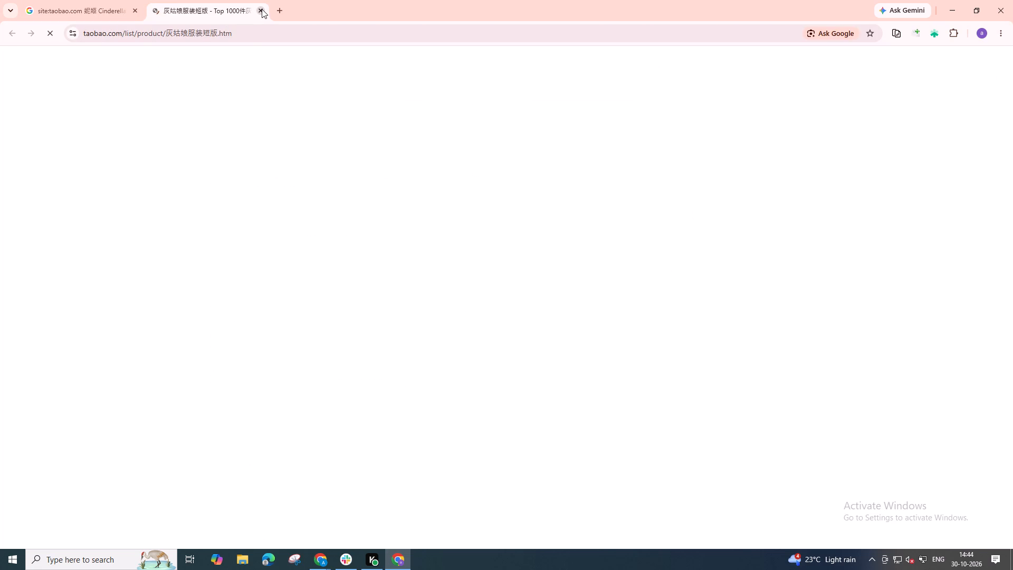
left_click(262, 9)
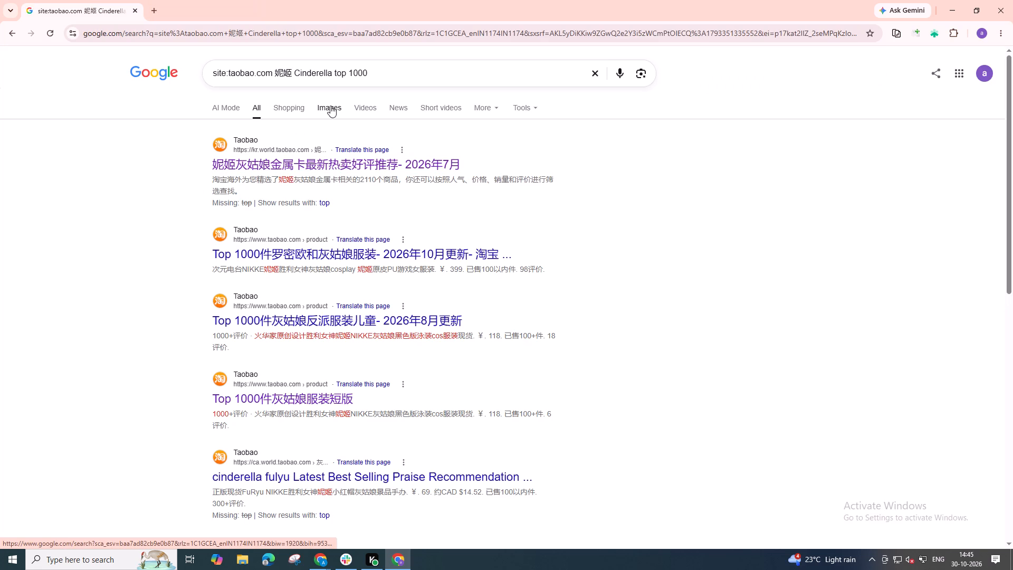
Browse the image results for the query, check the 灰姑娘套 Taobao listing page for NIKKE Cinderella items, and close that page.
left_click(330, 106)
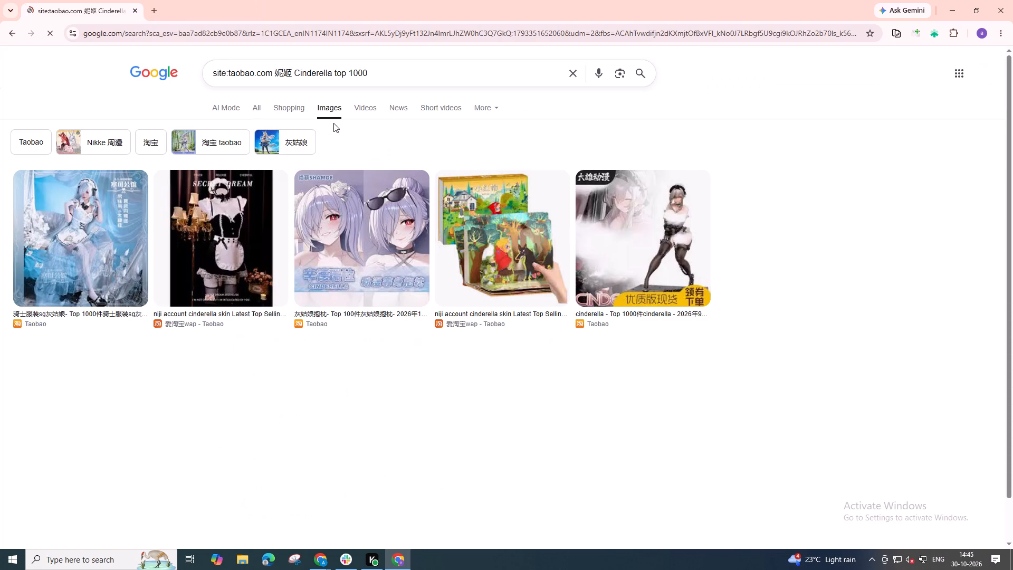
scroll(728, 427, "down", 2)
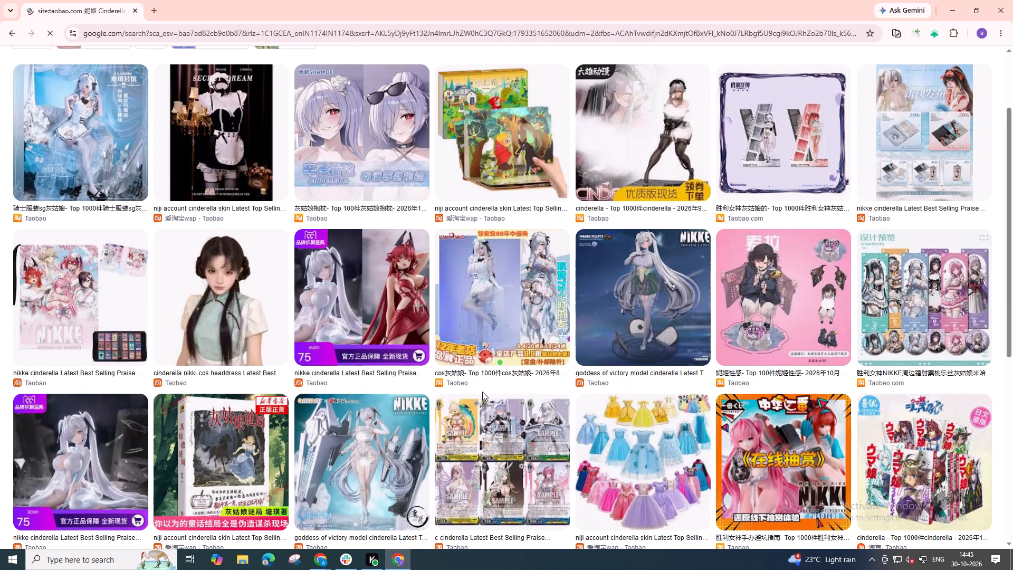
scroll(483, 391, "down", 4)
scroll(233, 366, "down", 4)
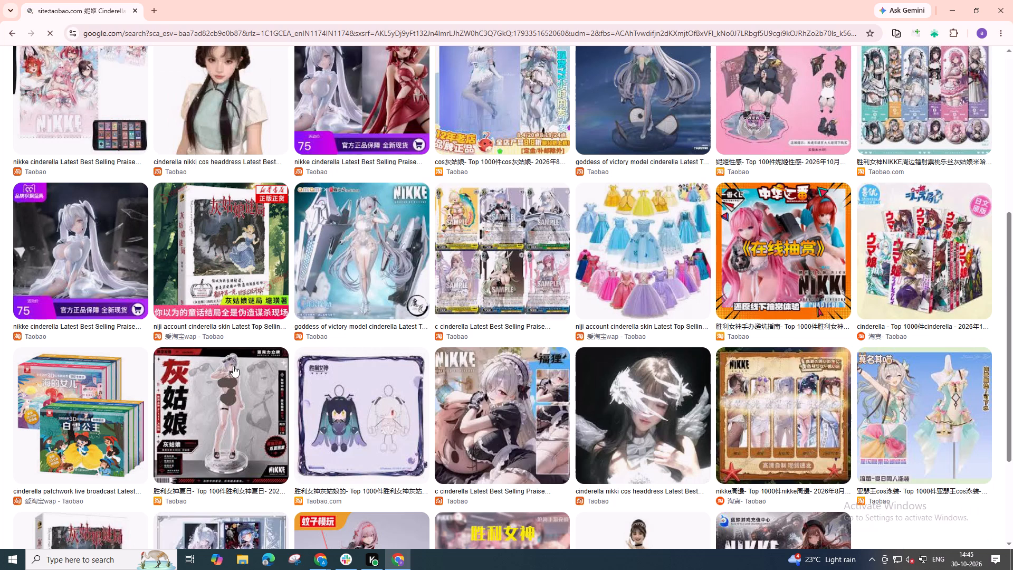
scroll(247, 366, "down", 3)
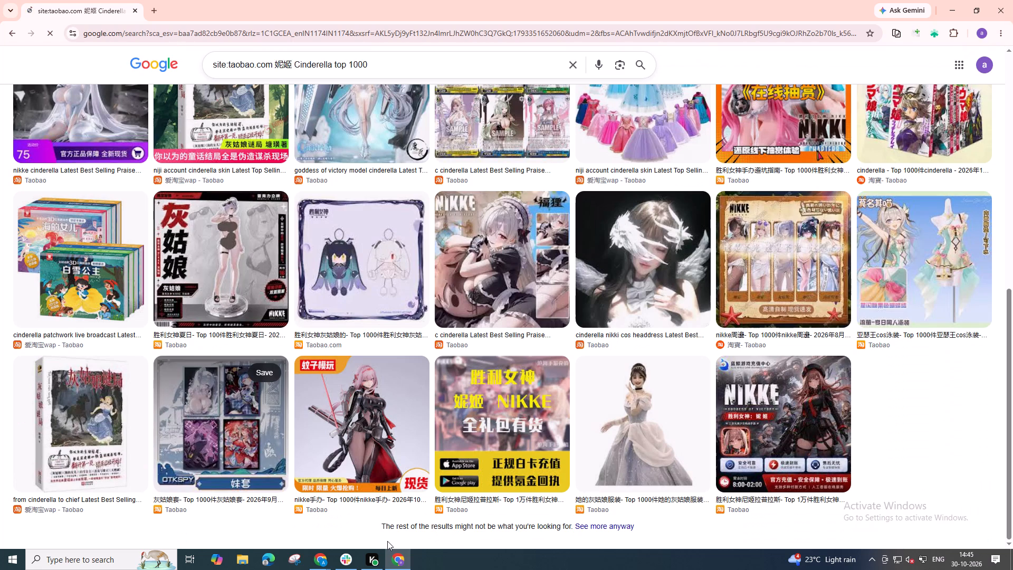
middle_click(241, 500)
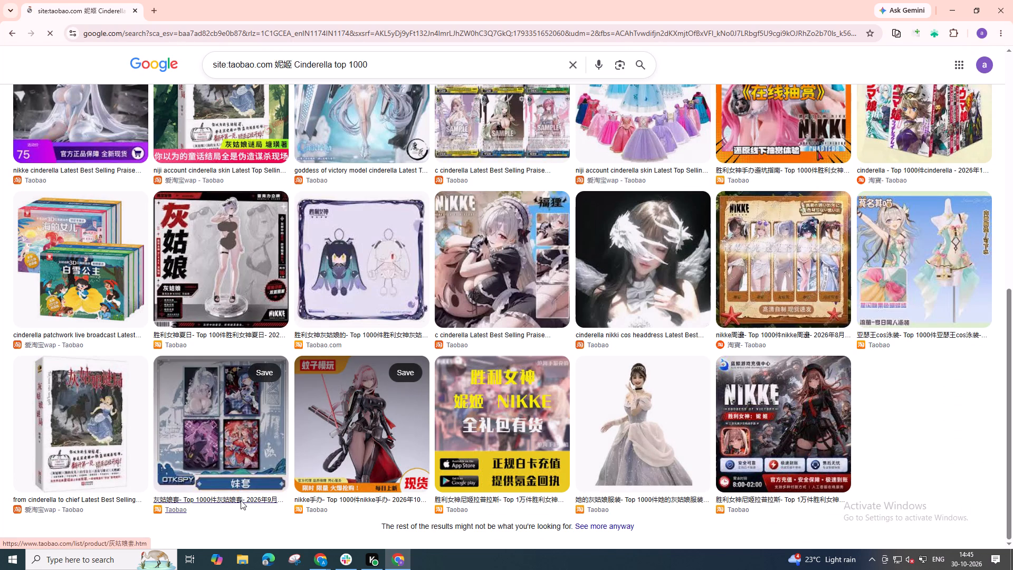
left_click(203, 0)
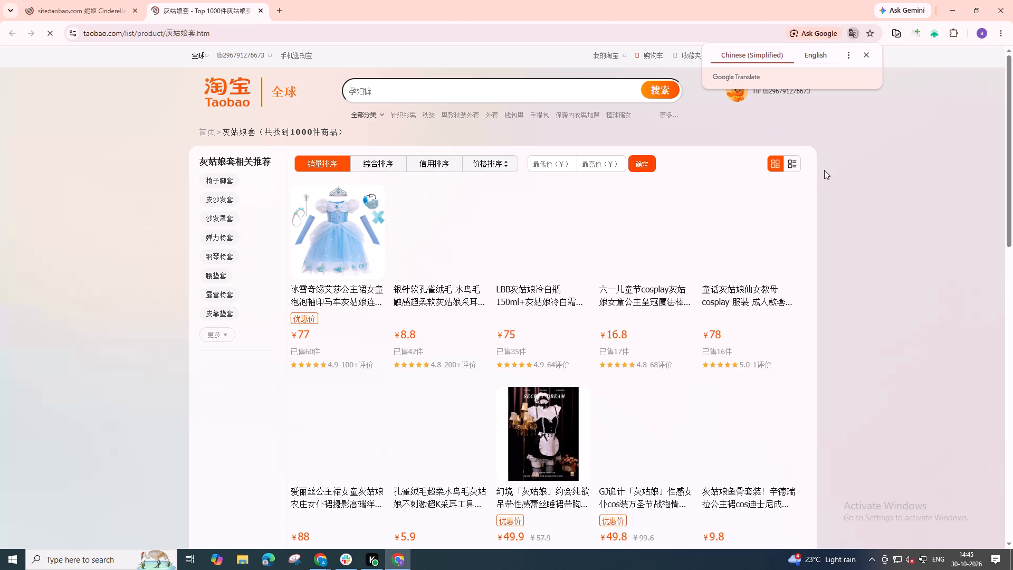
scroll(732, 186, "down", 4)
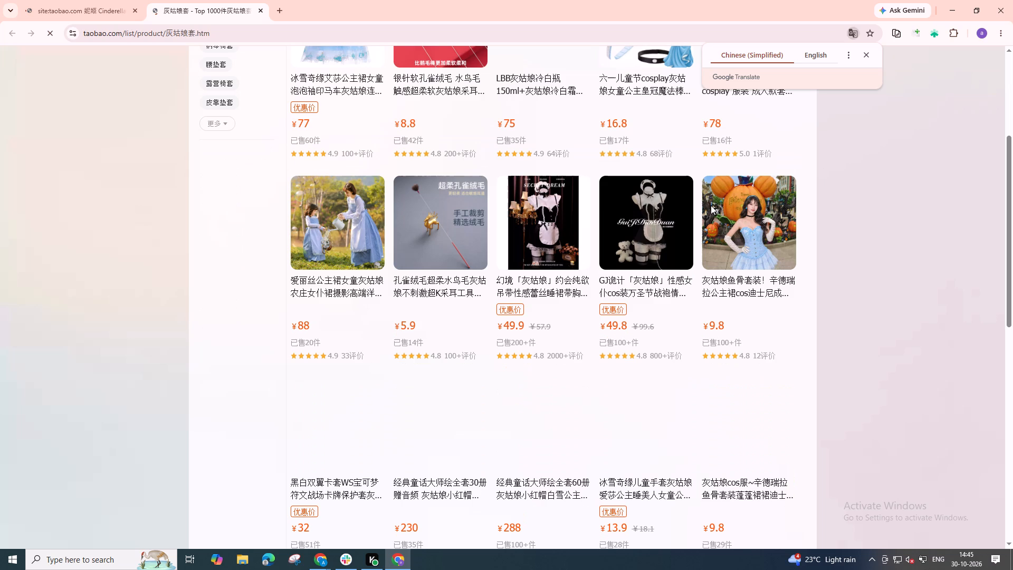
left_click(257, 10)
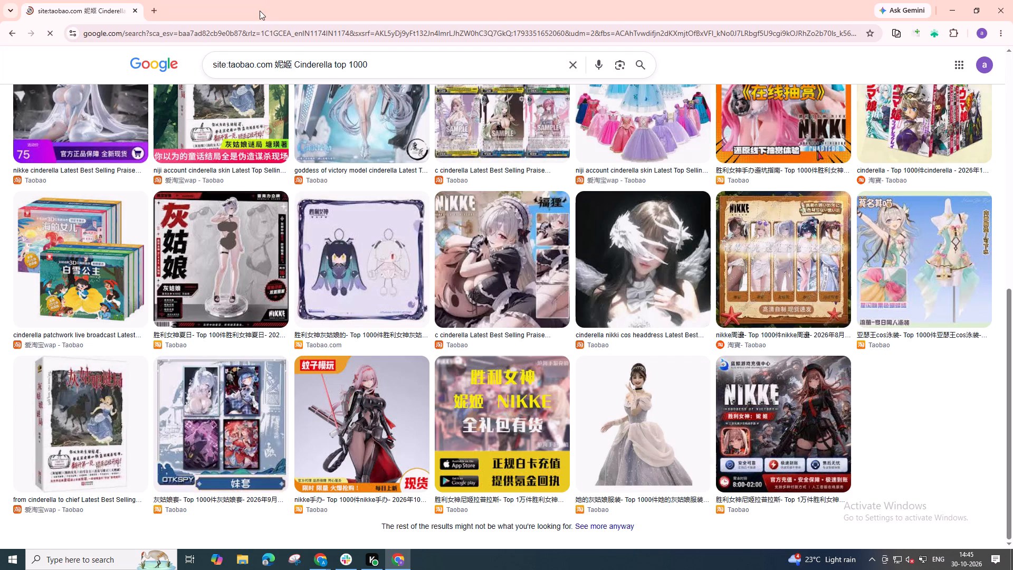
Check the last Taobao image result and the remaining image results for Cinderella items, and close the search window.
middle_click(754, 499)
left_click(208, 0)
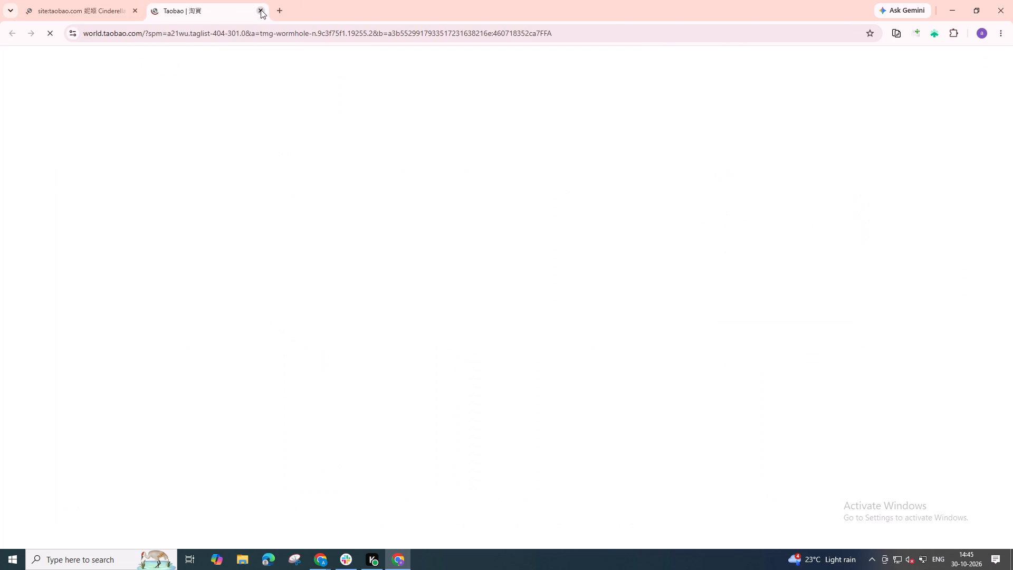
left_click(261, 9)
scroll(318, 385, "up", 5)
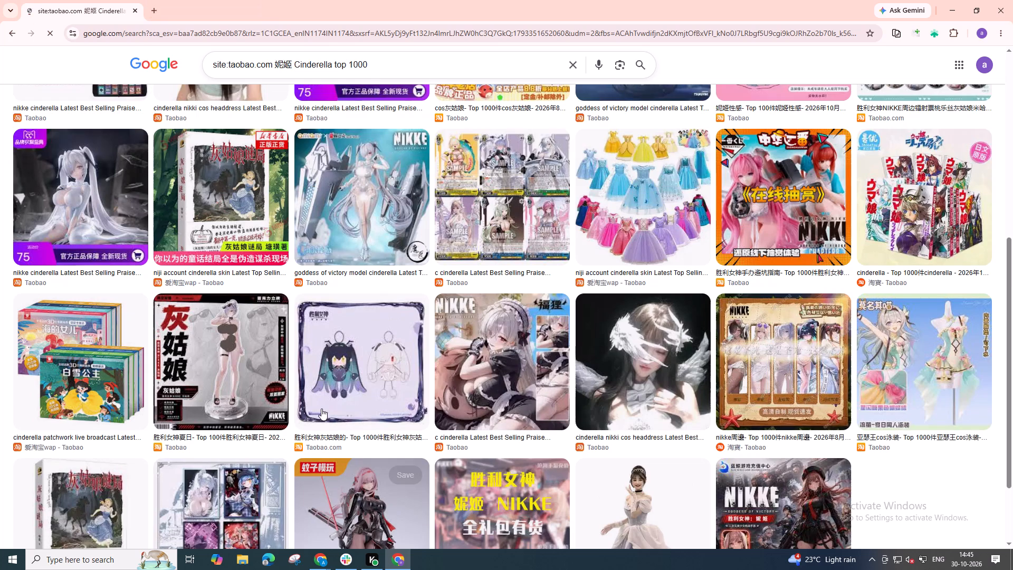
scroll(91, 439, "up", 5)
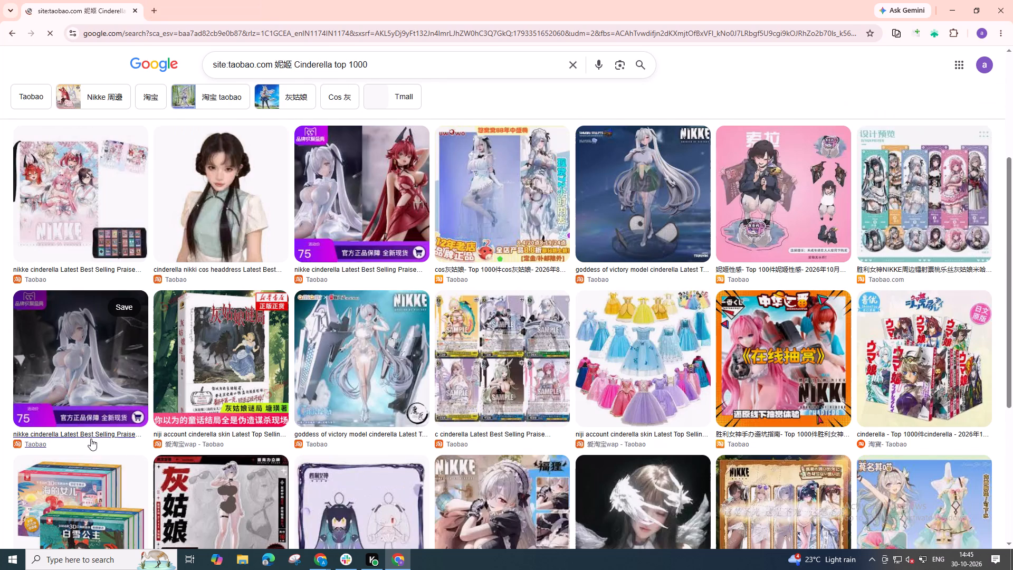
scroll(92, 329, "up", 1)
scroll(170, 351, "up", 1)
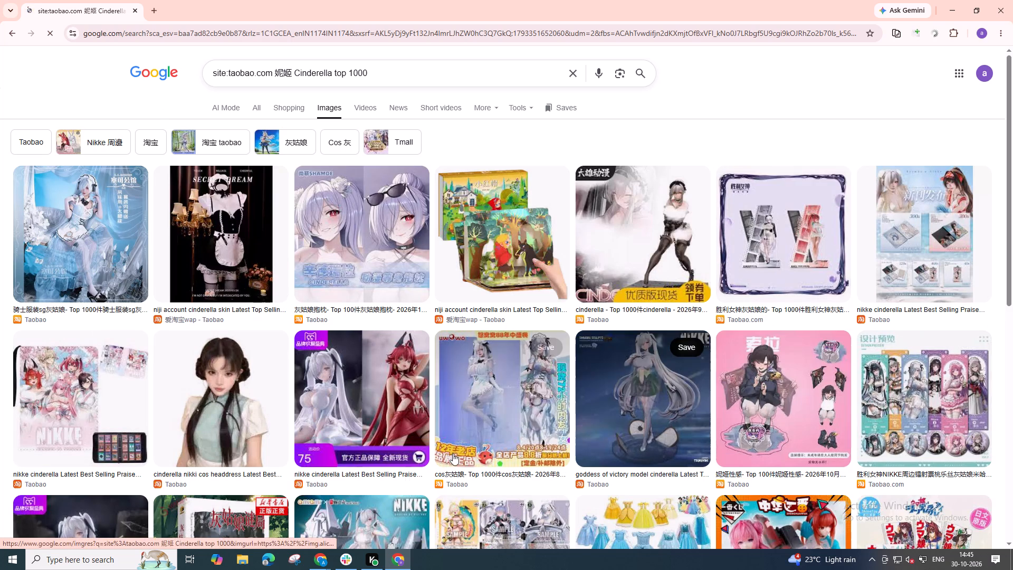
scroll(347, 473, "down", 4)
scroll(313, 486, "up", 4)
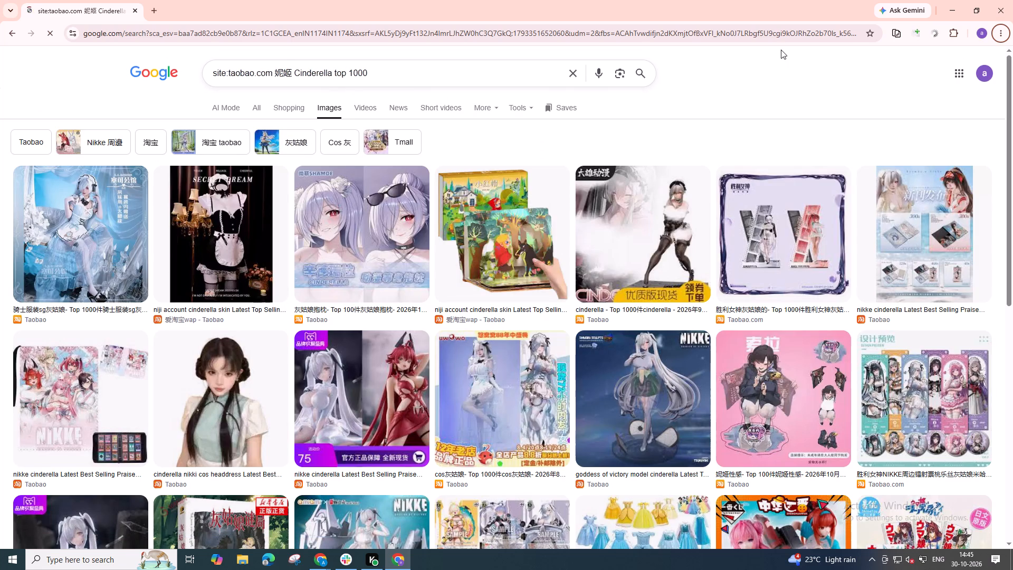
left_click(1009, 12)
Copy the two collected Taobao links from the New Work spreadsheet and submit them as NIKKE Cinderella incidents in RedPoints.
left_click(358, 398)
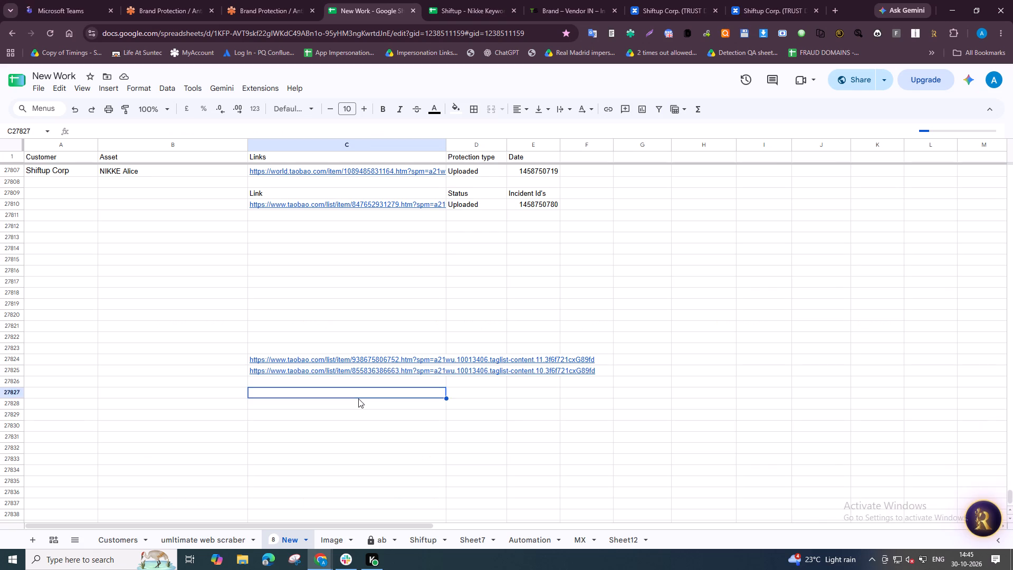
key("ctrl+Up")
key("ctrl+shift+Up")
key("ctrl+c")
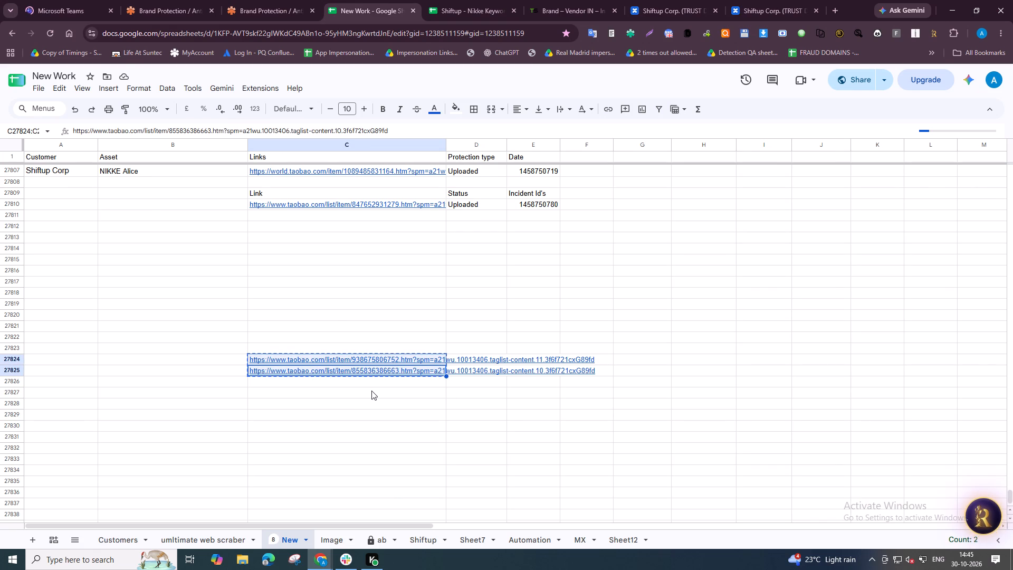
left_click(200, 0)
double_click(288, 298)
key("ctrl+v")
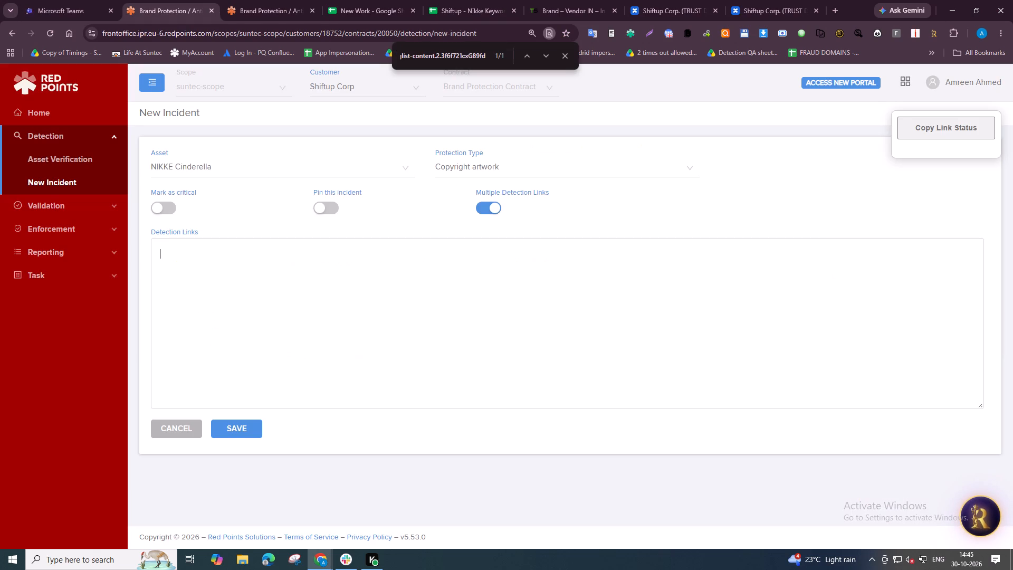
left_click(251, 431)
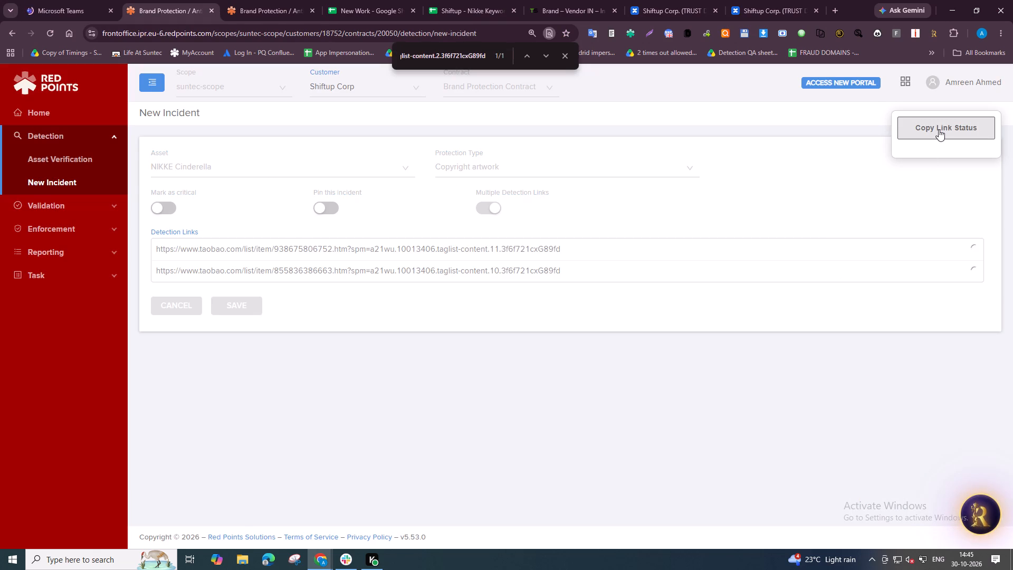
Copy the link statuses from RedPoints and paste them over the two links in the New Work spreadsheet.
left_click(939, 129)
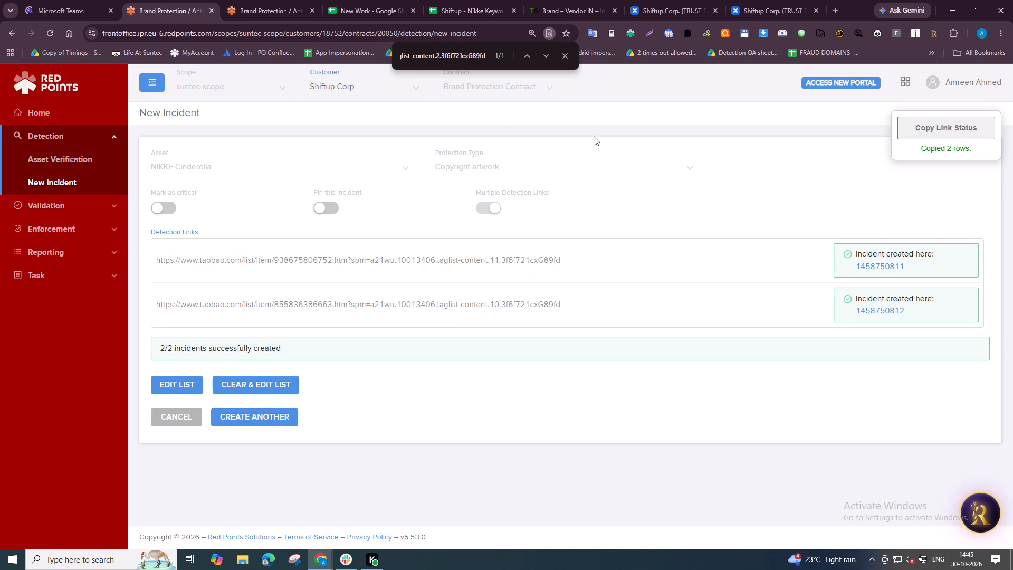
left_click(360, 0)
key("ctrl+v")
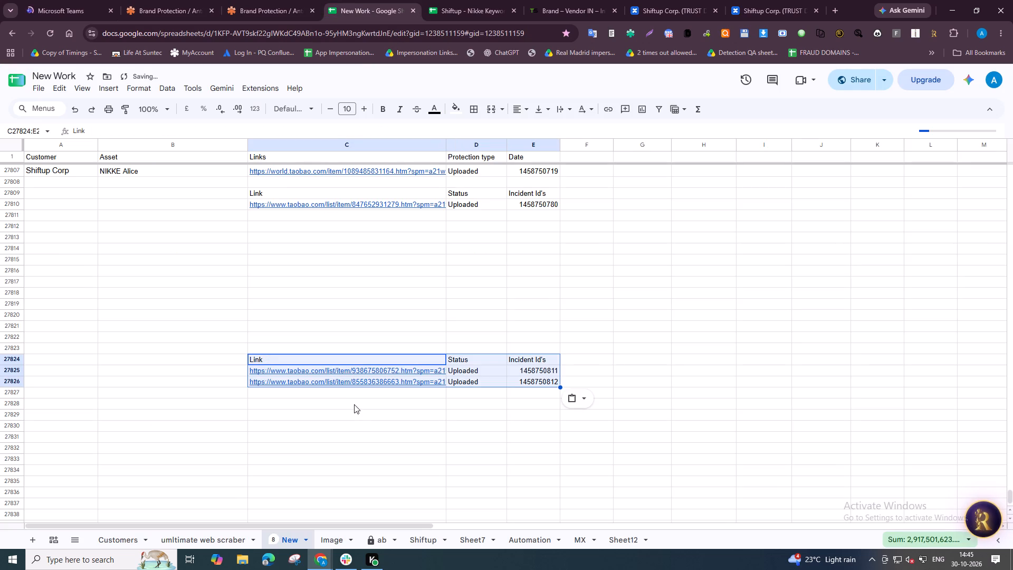
Move the two new incident rows, without their header, to directly beneath the logged incident in row 27810.
key("Down")
key("ctrl+shift+Down")
key("ctrl+shift+Right")
key("ctrl+x")
key("ctrl+Up")
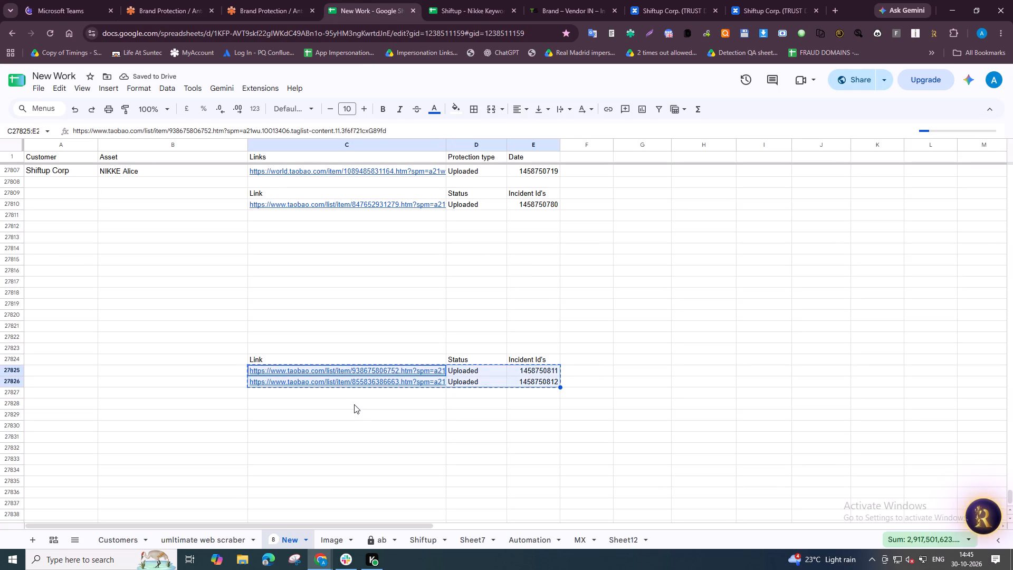
key("ctrl+Up")
key("ctrl+Down")
key("ctrl+v")
key("ctrl+x")
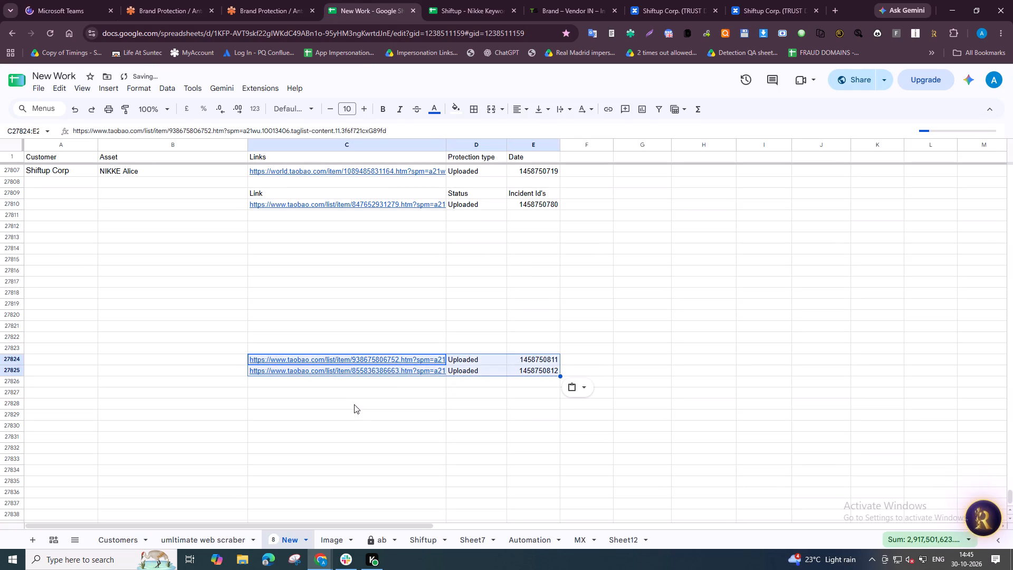
key("ctrl+Up")
key("Down")
key("ctrl+v")
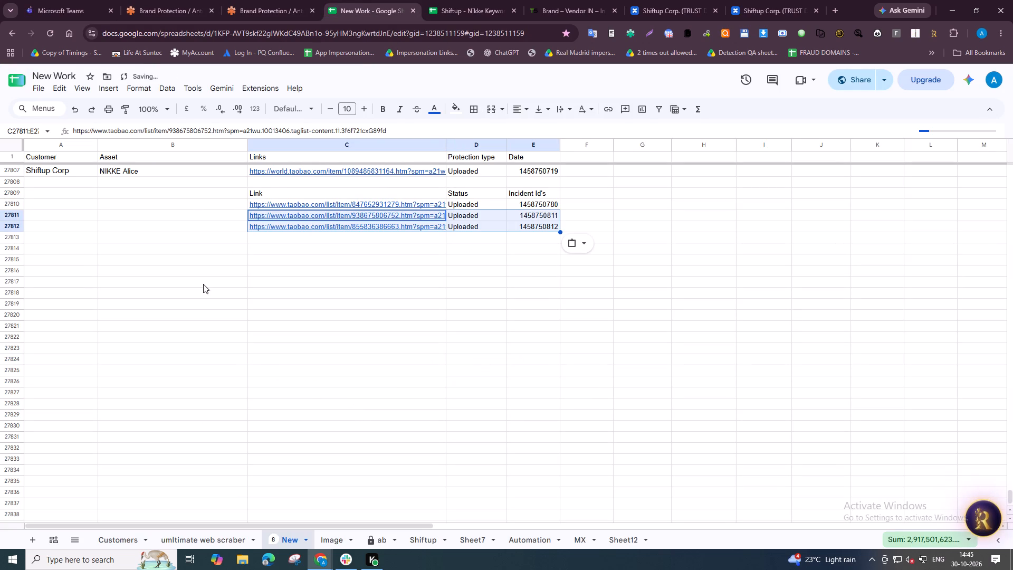
Copy the asset name from RedPoints and fill NIKKE Cinderella into the Asset column for rows 27810 to 27812.
left_click(169, 0)
left_click(223, 175, "alt")
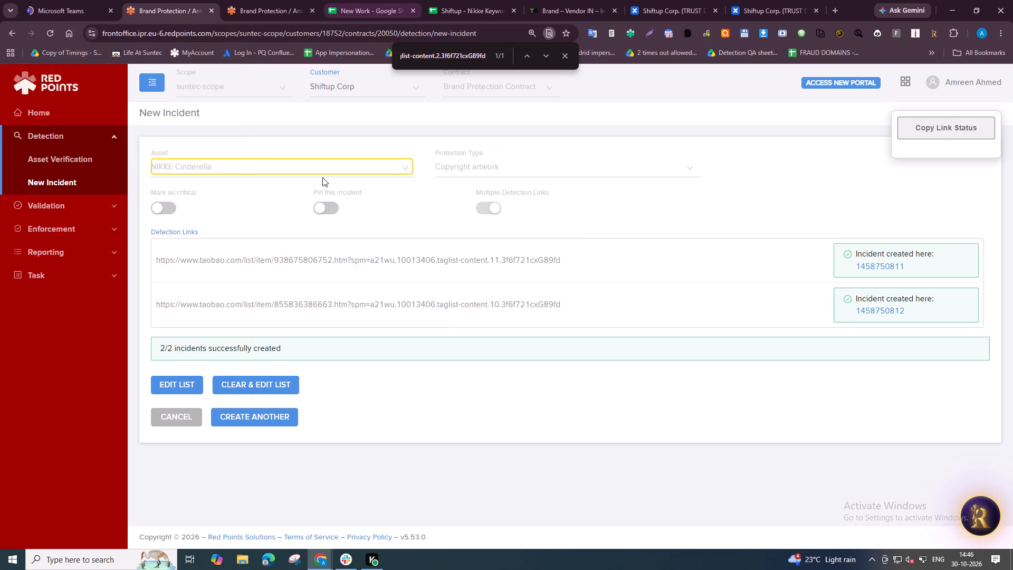
left_click(362, 0)
left_click(245, 206)
key("ctrl+v")
key("Down")
key("ctrl+d")
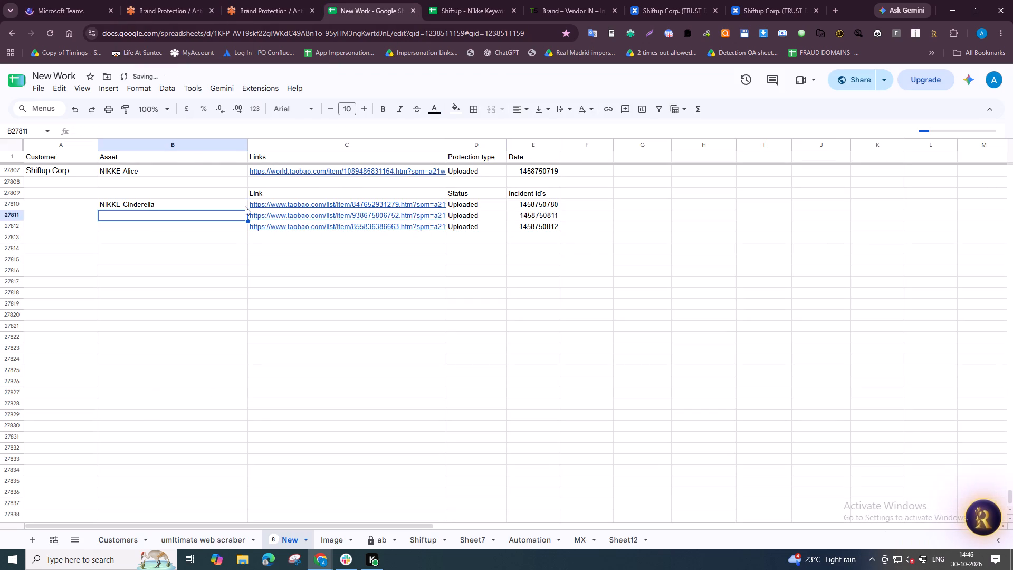
key("Down")
key("ctrl+d")
key("Up")
Copy the customer name from RedPoints and fill Shiftup Corp into the Customer column for rows 27810 to 27812.
left_click(163, 0)
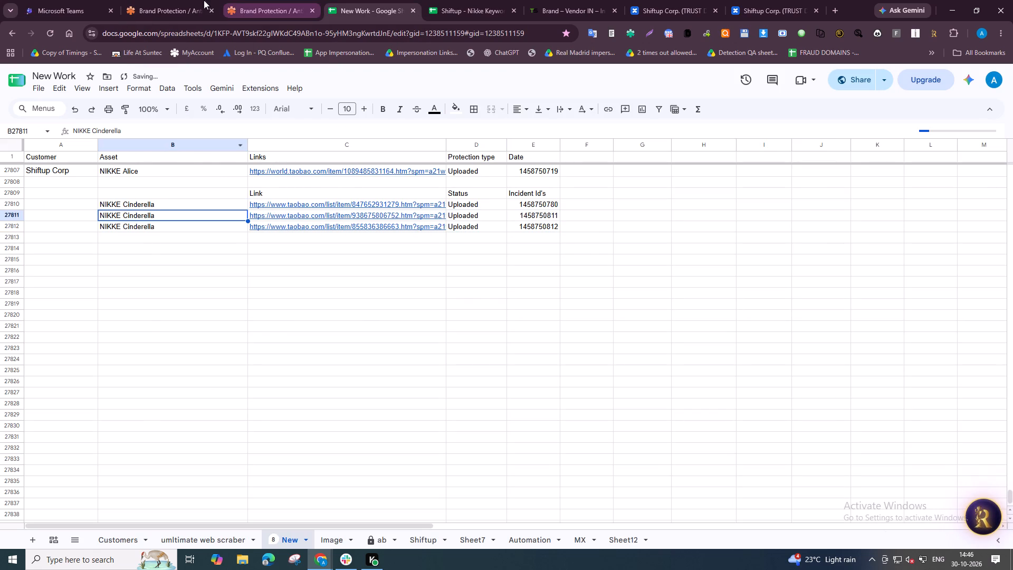
left_click(322, 92, "alt")
left_click(345, 0)
left_click(83, 210)
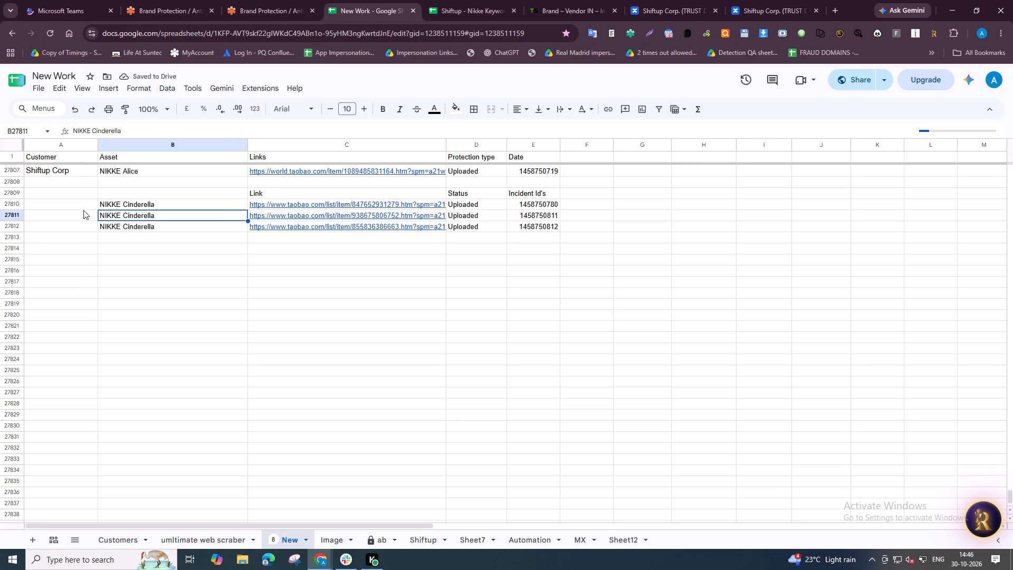
key("ctrl+v")
left_click(83, 229, "shift")
key("ctrl+d")
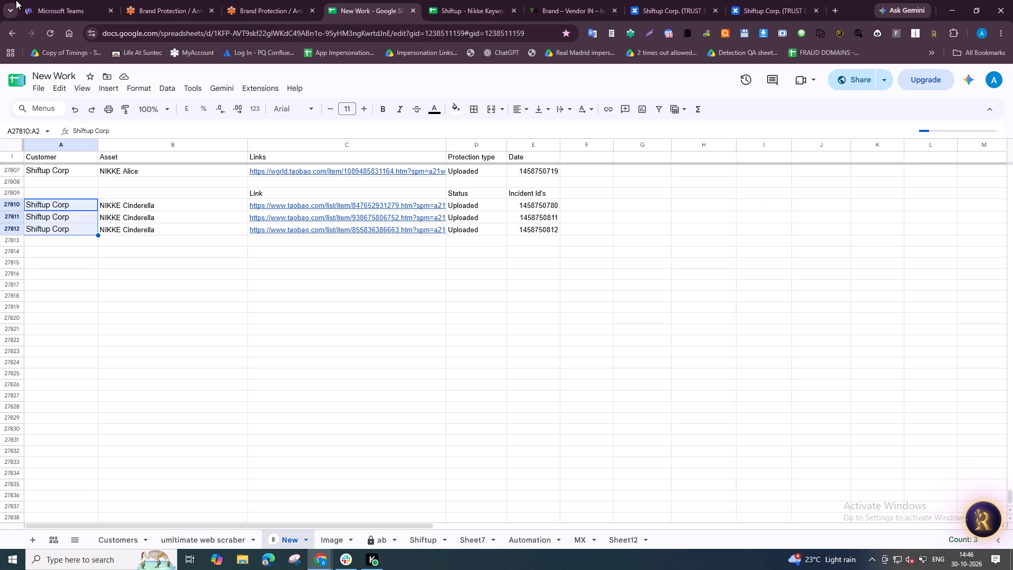
Move the three complete NIKKE Cinderella rows up to start at row 27808, directly below the NIKKE Alice entry.
key("ctrl+shift+Right")
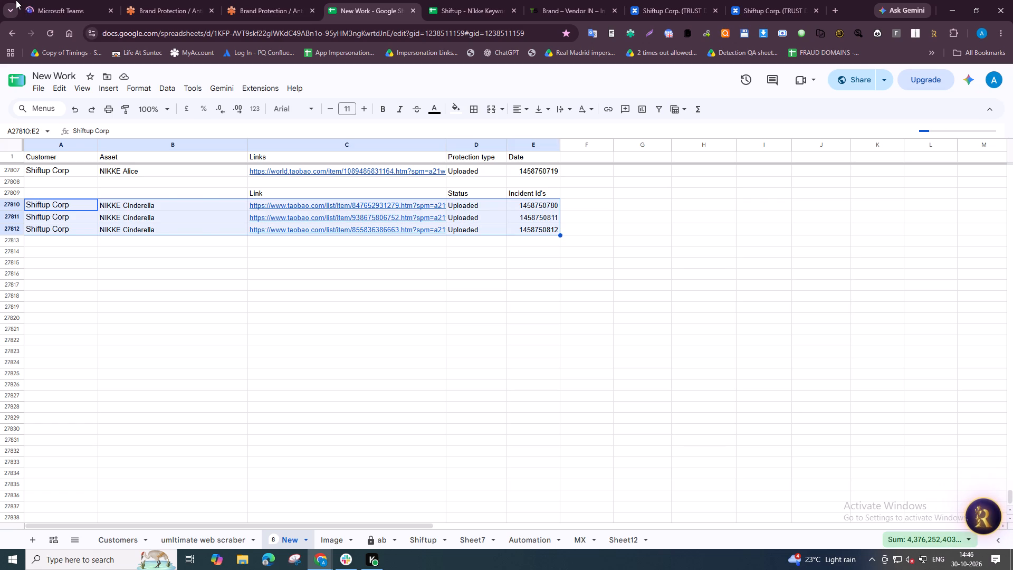
key("ctrl+x")
key("Up")
key("Up")
key("ctrl+v")
In the 30/10/2026 customer tally, set Shiftup Corp's count in column J to 75.
key("Right")
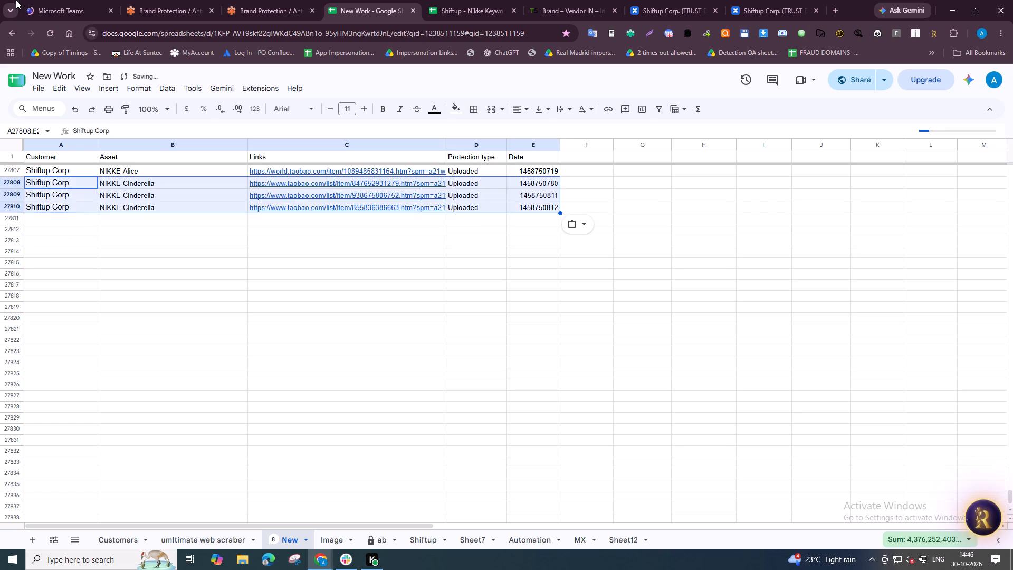
key("Right")
key("Right")
key("Right")
key("Right")
key("Right")
key("Right")
key("ctrl+Up")
key("ctrl+Up")
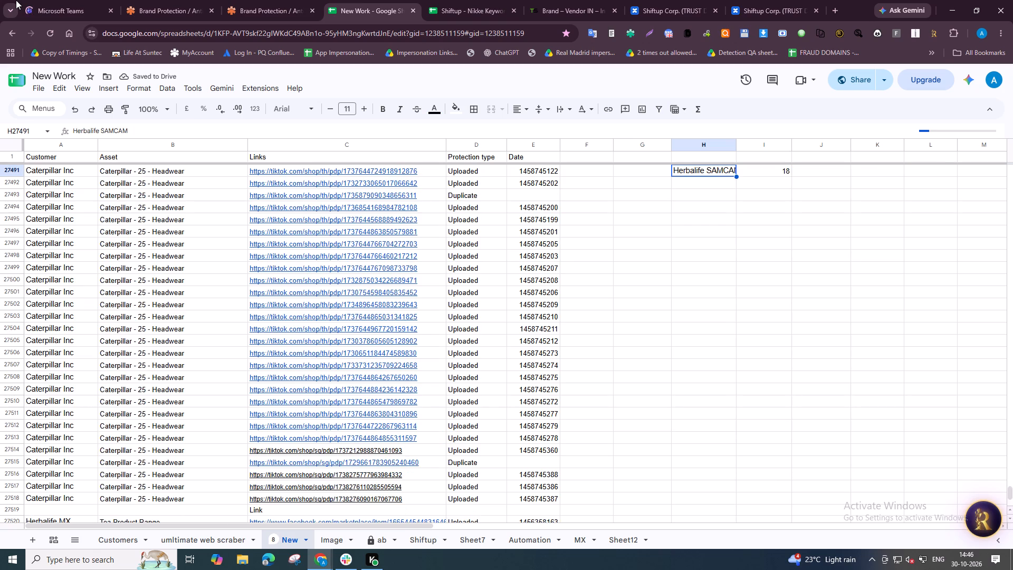
key("ctrl+Up")
key("ctrl+Up")
key("ctrl+Up")
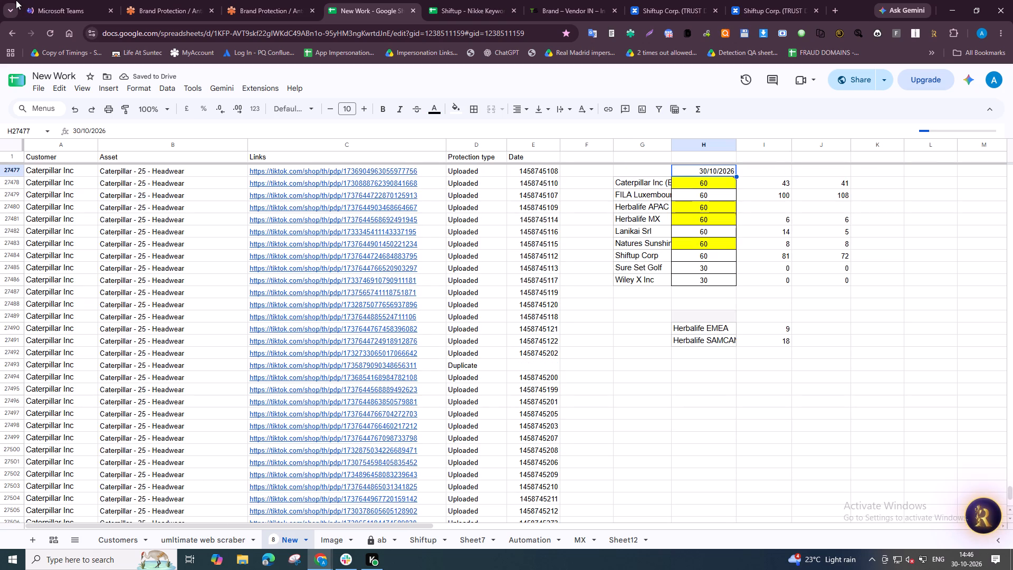
left_click(800, 256)
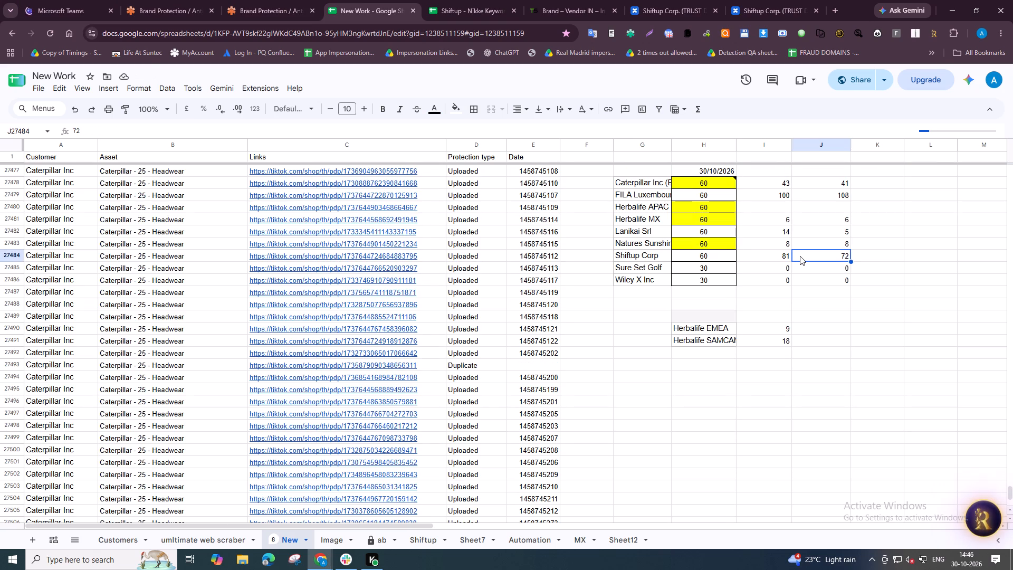
type("75")
key("Up")
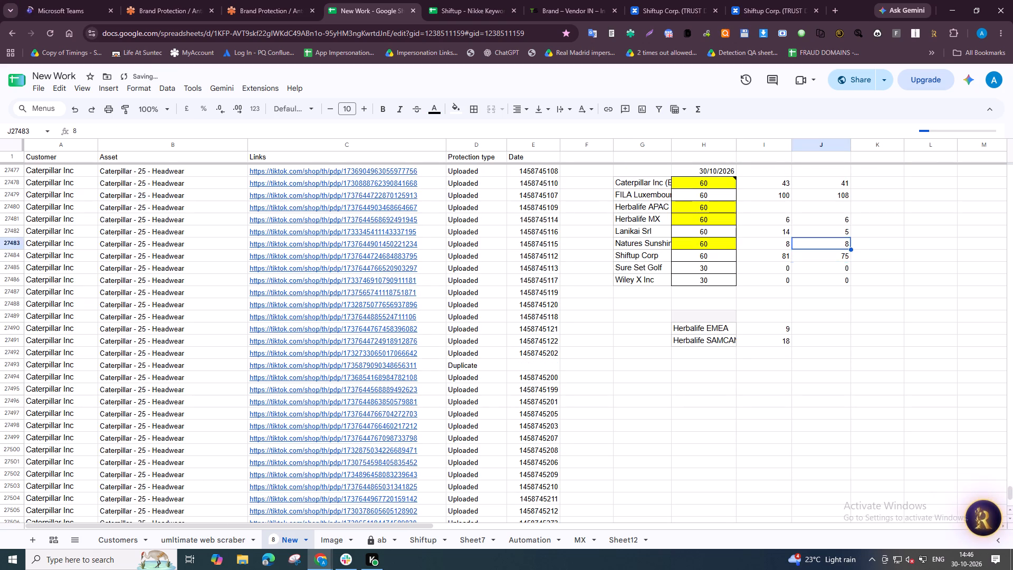
Check the total of the column J counts for all customers in the 30/10/2026 tally.
key("Down")
key("Down")
key("Down")
key("ctrl+shift+Up")
key("ctrl+shift+Up")
key("ctrl+shift+Up")
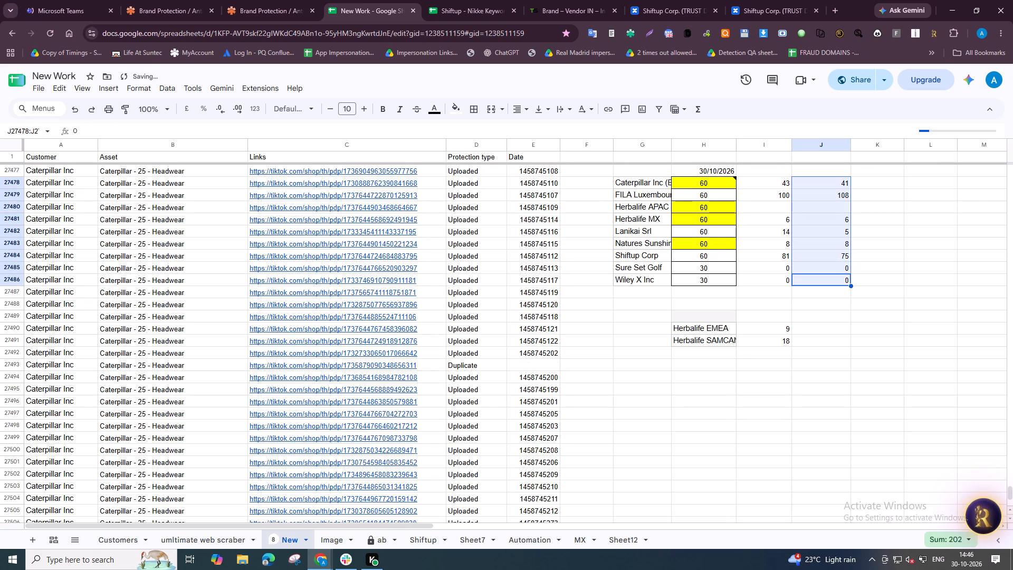
left_click(837, 360)
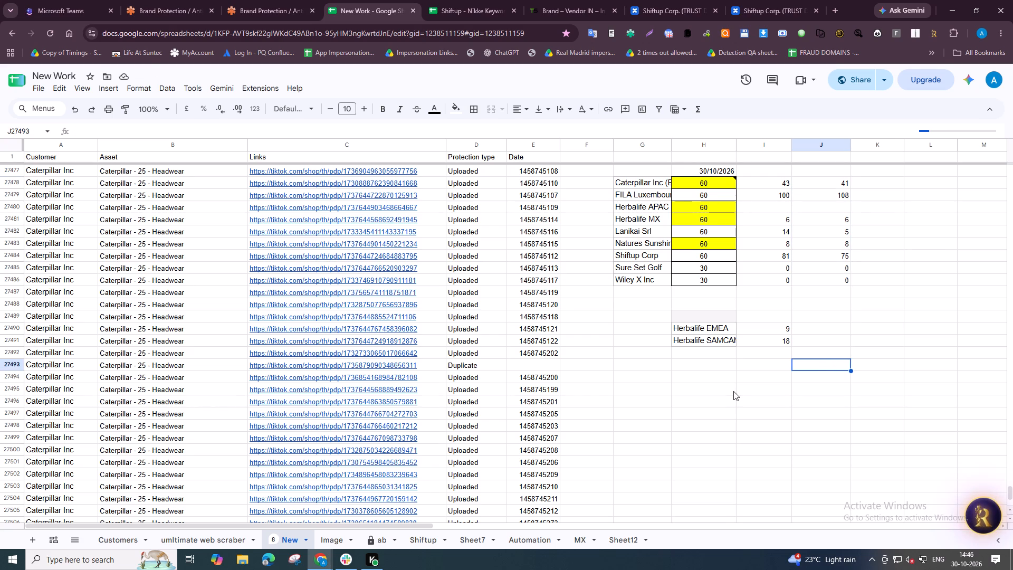
Switch to the Tuinet Brand tracking page and dismiss its translation notice.
left_click(644, 8)
left_click(561, 0)
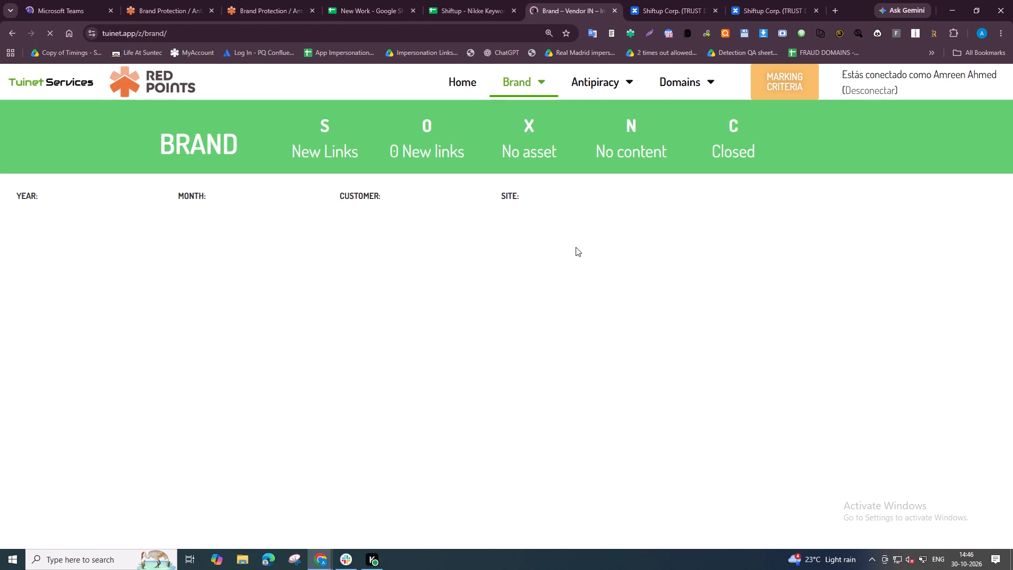
left_click(522, 53)
left_click(558, 55)
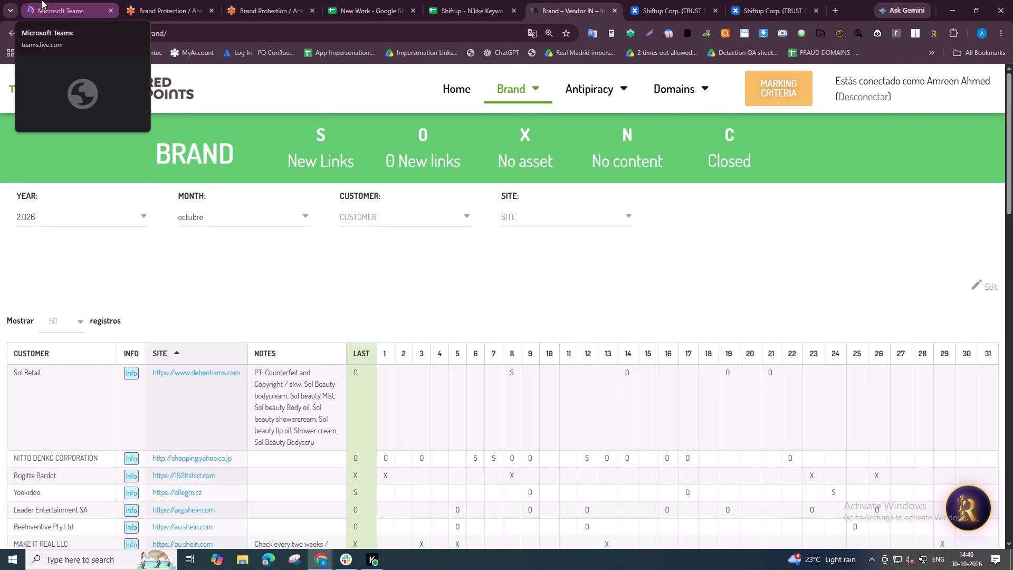
left_click(671, 36)
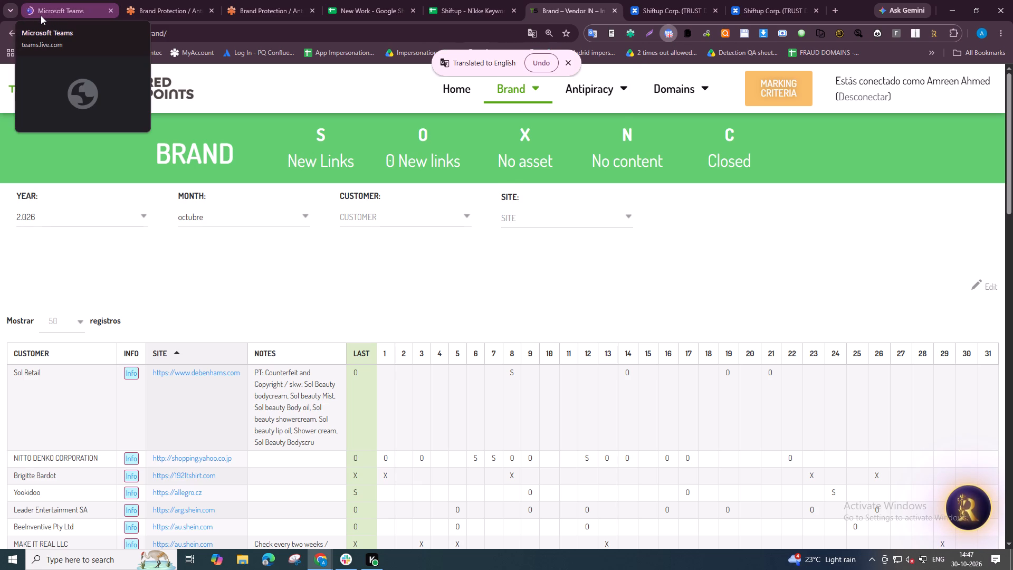
left_click(598, 5)
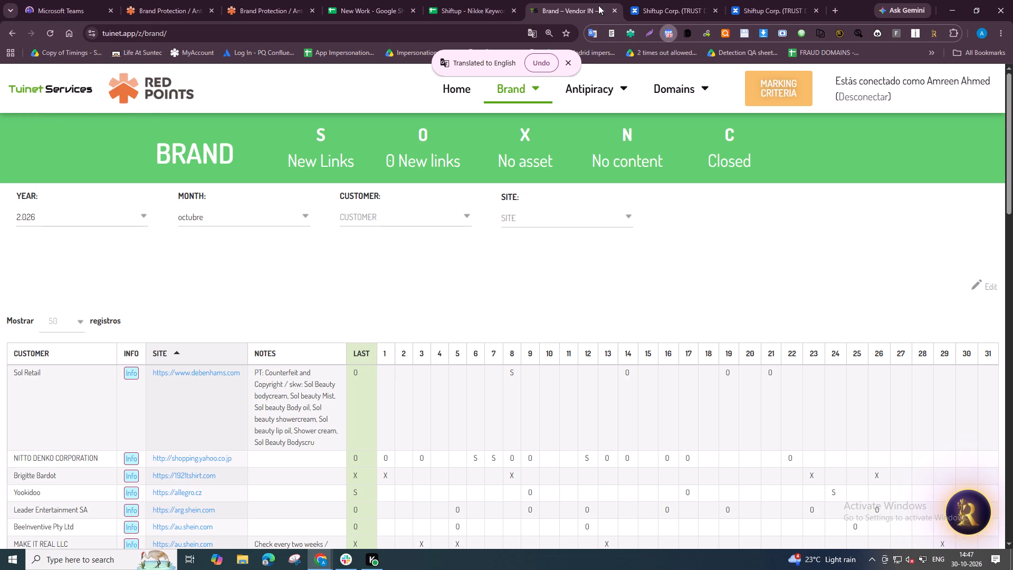
left_click(568, 64)
Open the customer filter list on the Brand tracking page.
left_click(418, 216)
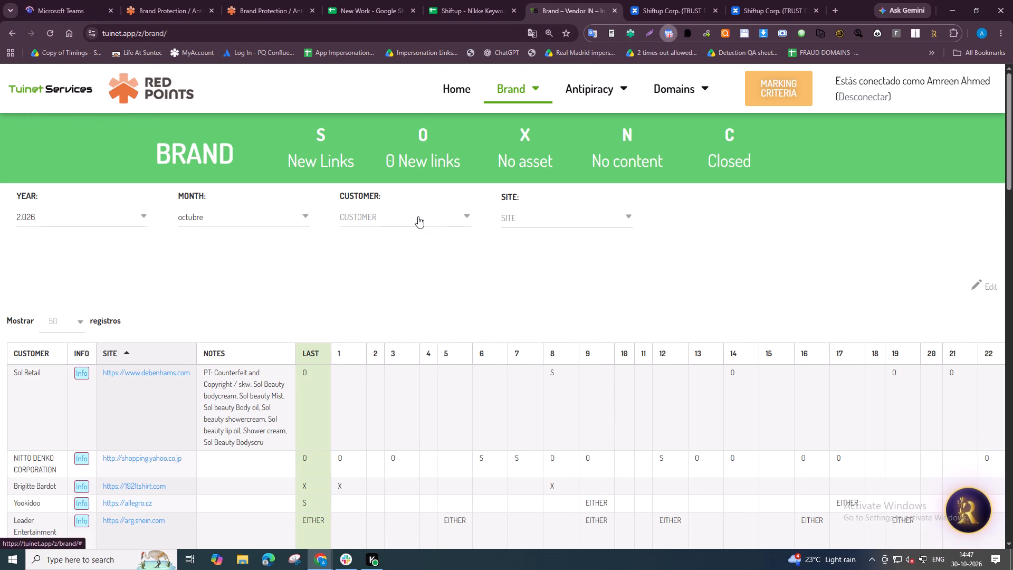
left_click(668, 35)
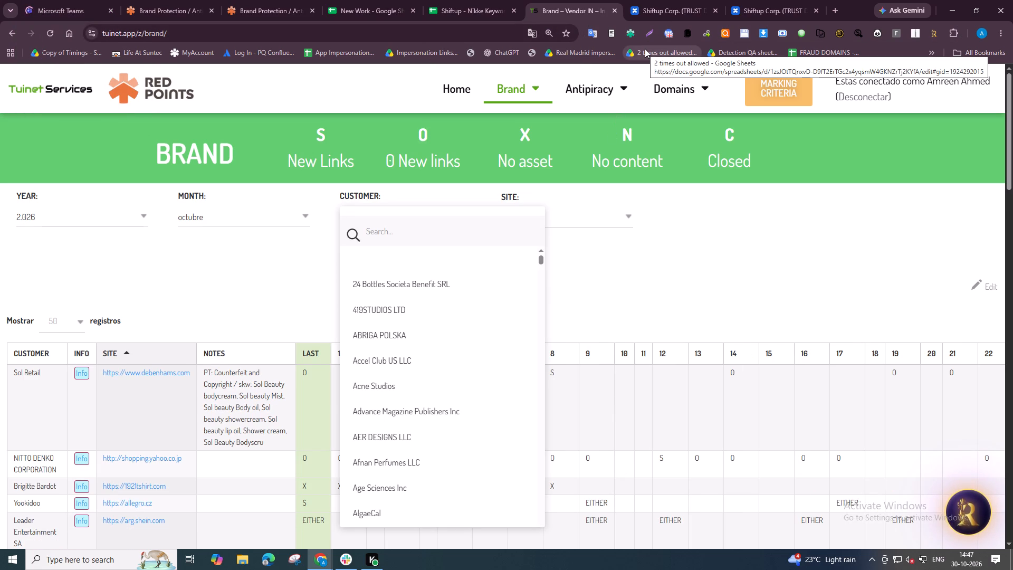
left_click(666, 33)
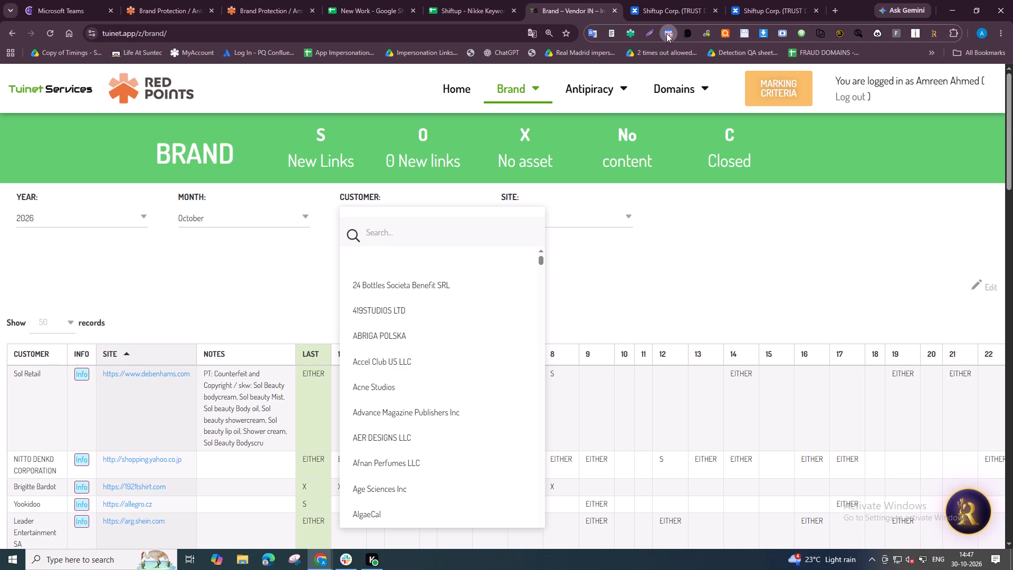
left_click(666, 33)
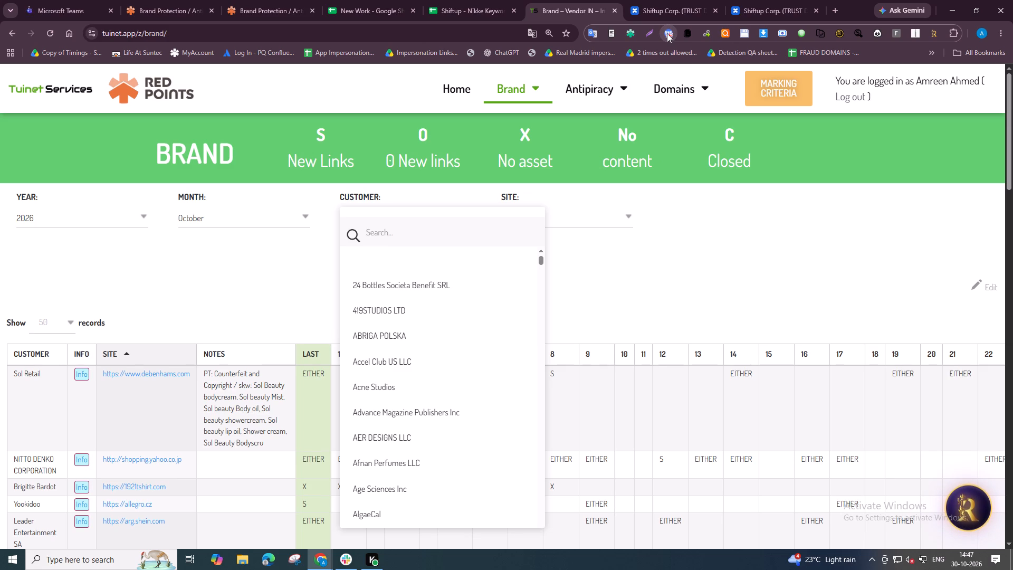
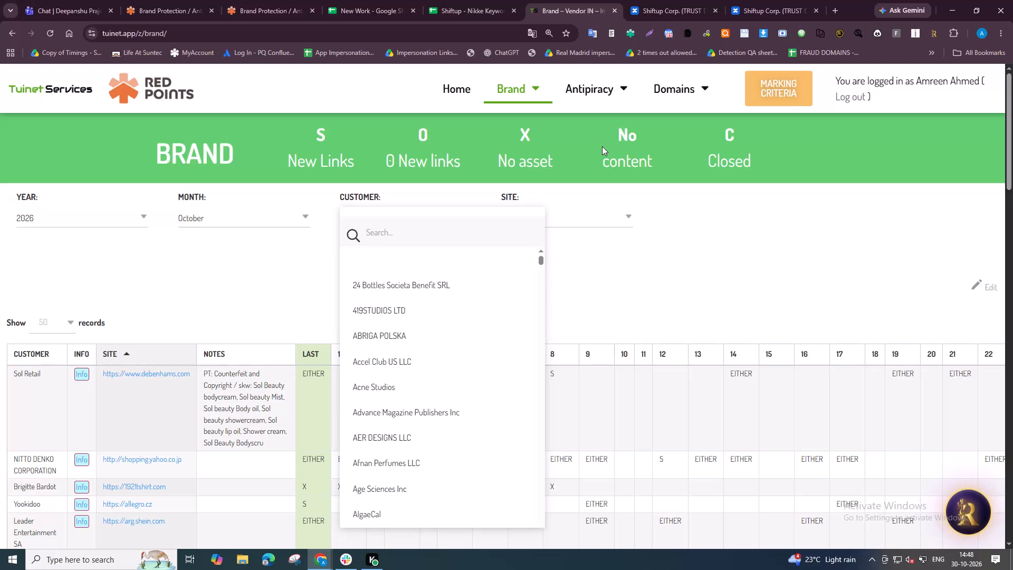
Filter the brand records by the customer Fender Musical Instruments Corporation.
type("fender")
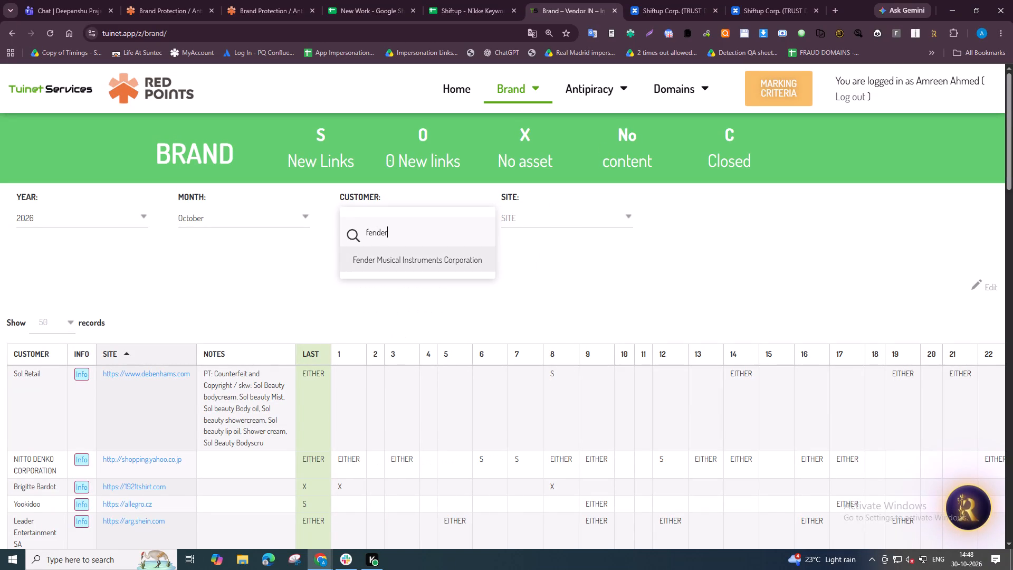
left_click(465, 265)
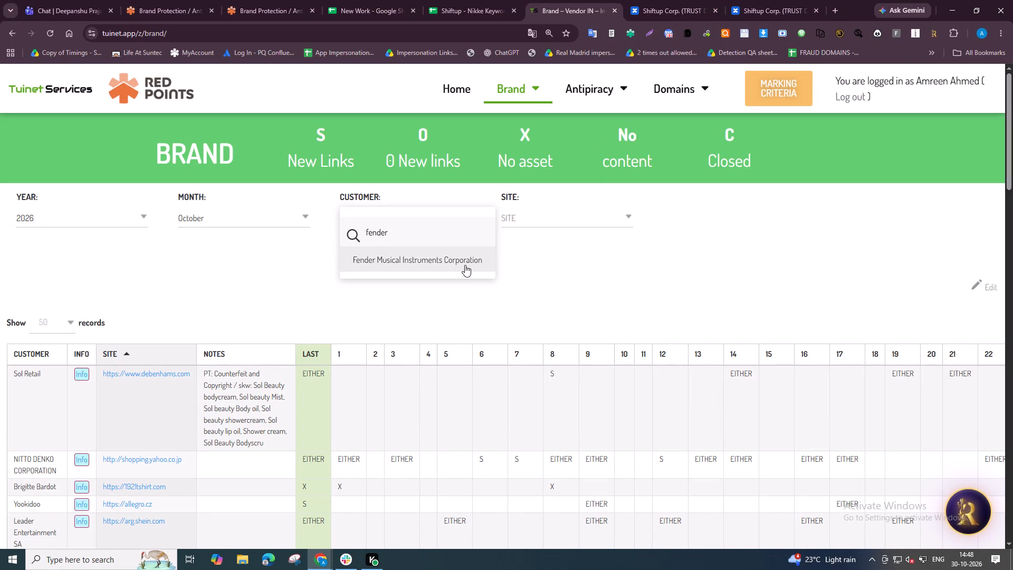
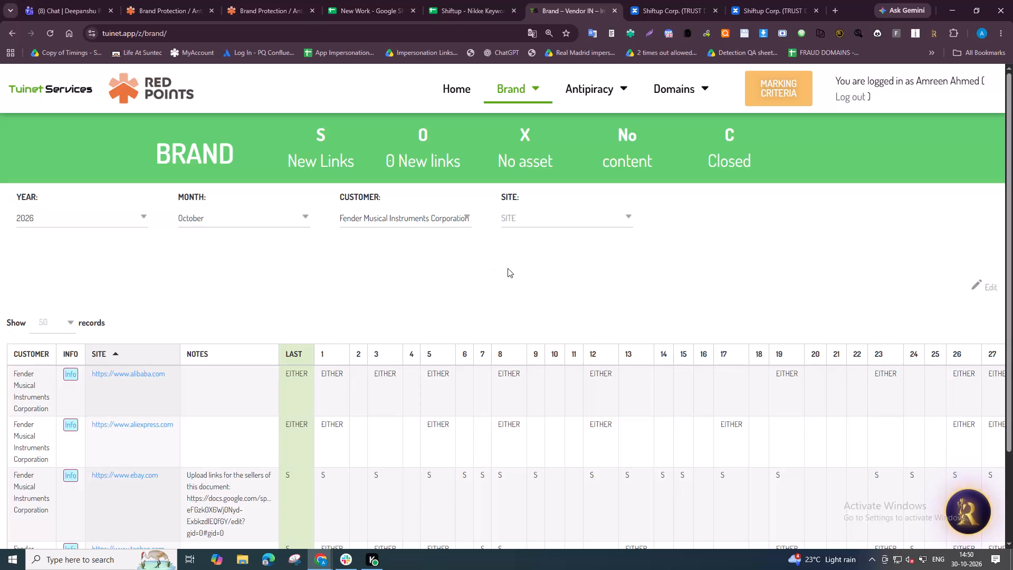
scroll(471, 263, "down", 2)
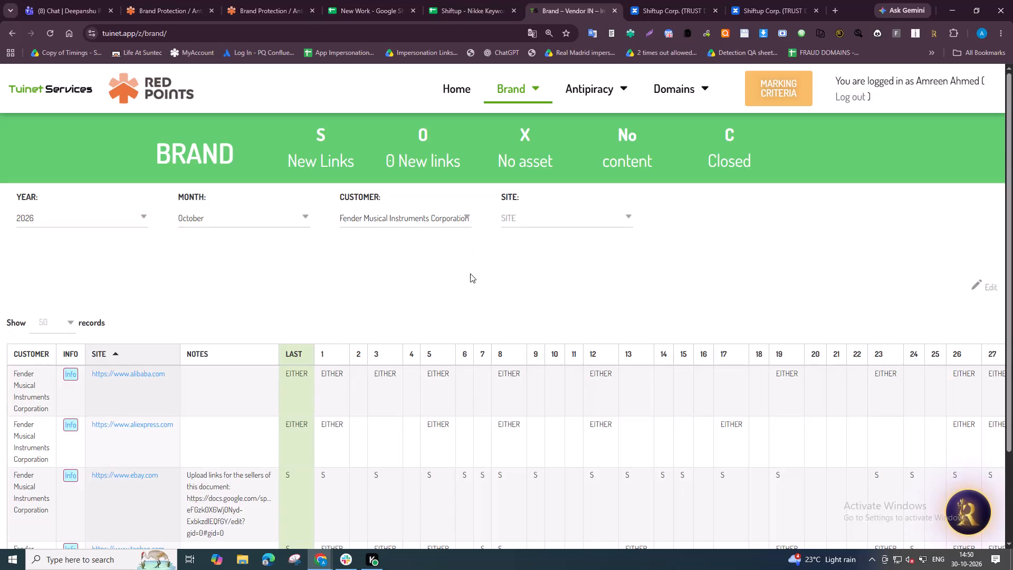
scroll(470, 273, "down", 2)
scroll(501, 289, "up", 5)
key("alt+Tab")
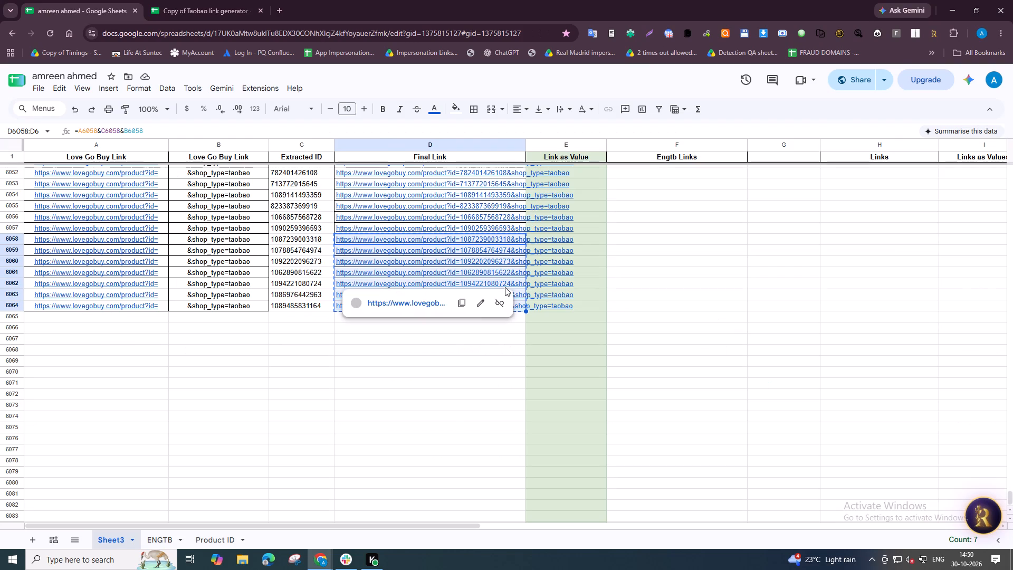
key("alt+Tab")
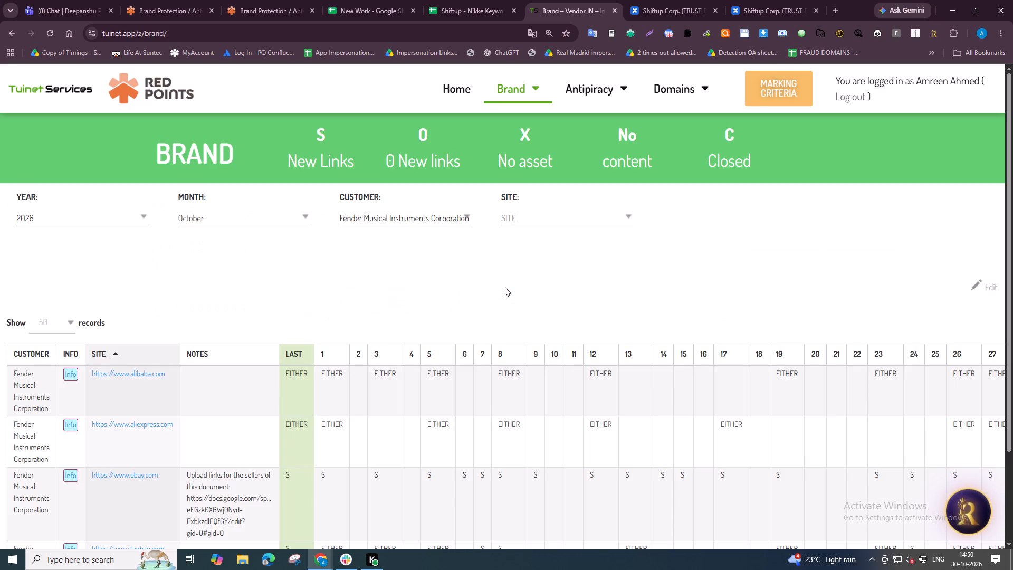
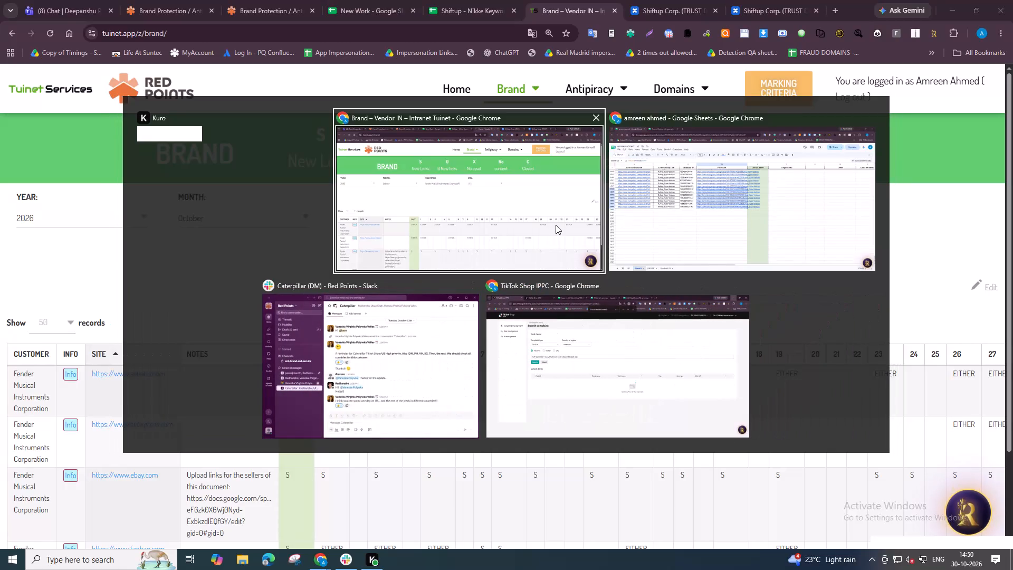
Open the eBay site from its Fender Musical Instruments Corporation entry in a separate, maximized browser window.
left_click(586, 234)
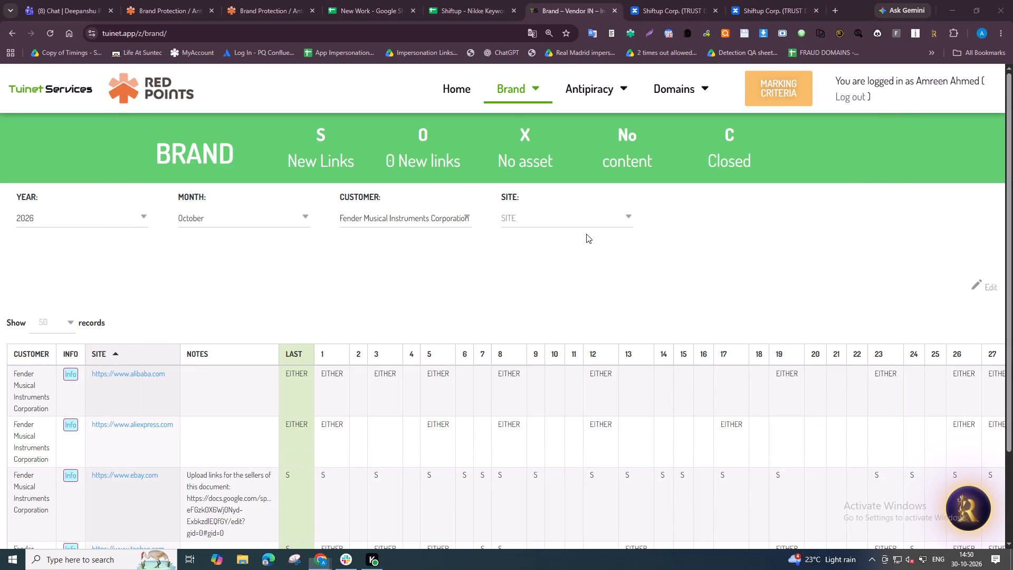
scroll(423, 340, "down", 6)
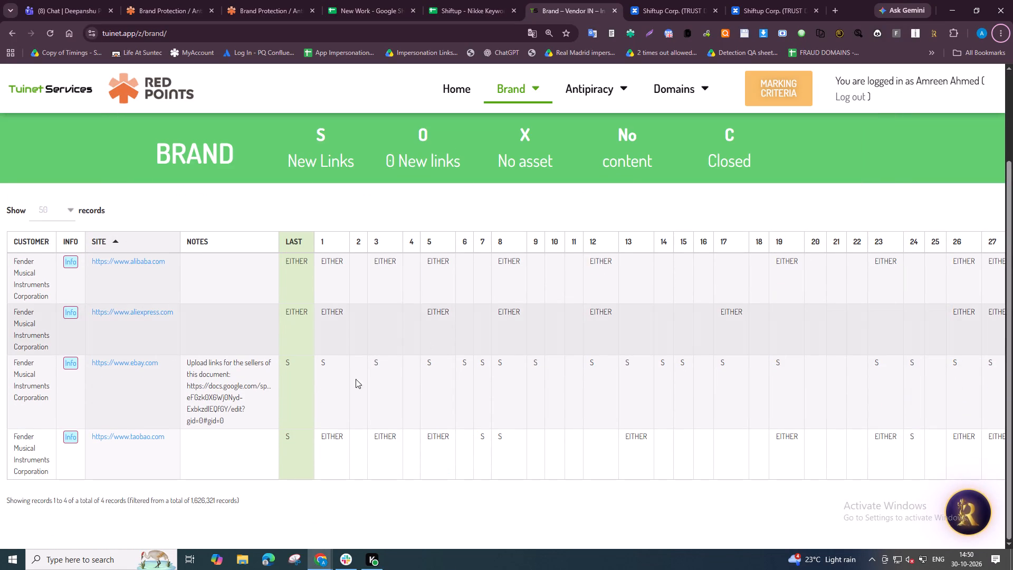
middle_click(141, 358)
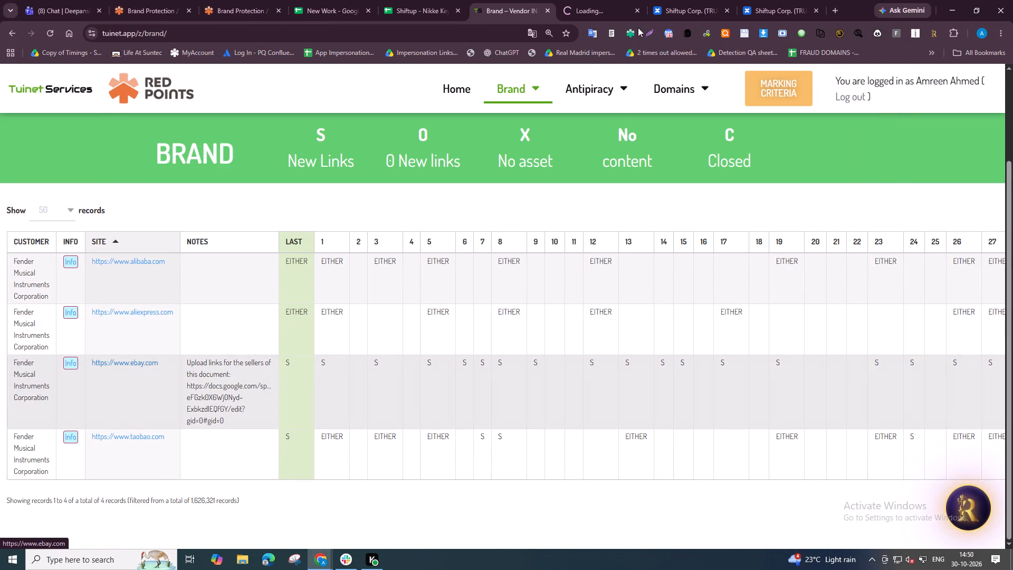
left_click_drag(634, 0, 585, 63)
left_click(766, 72)
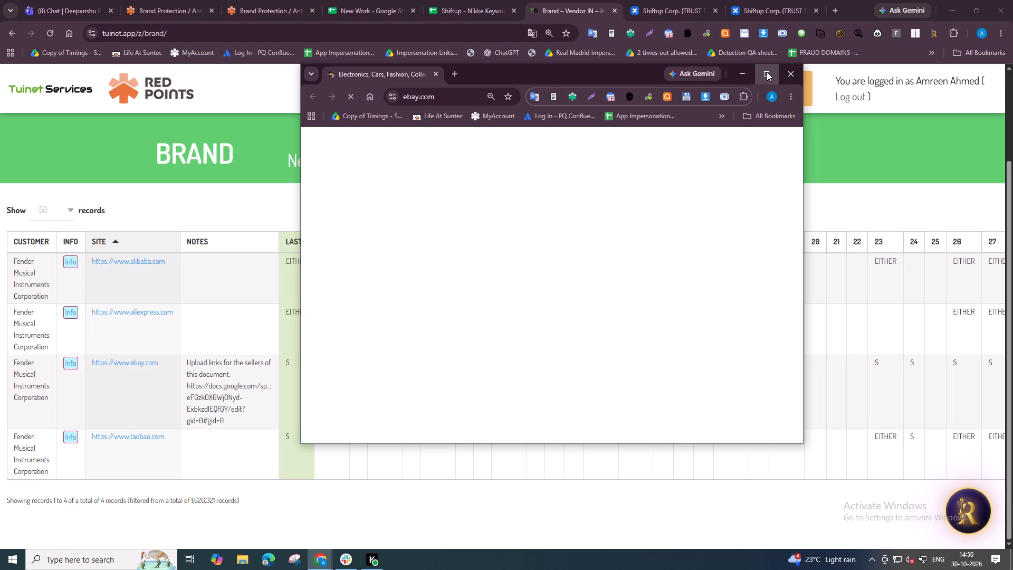
Restart the 1ClickVPN Proxy extension by disabling and re-enabling it, and return to the eBay page.
left_click(675, 33)
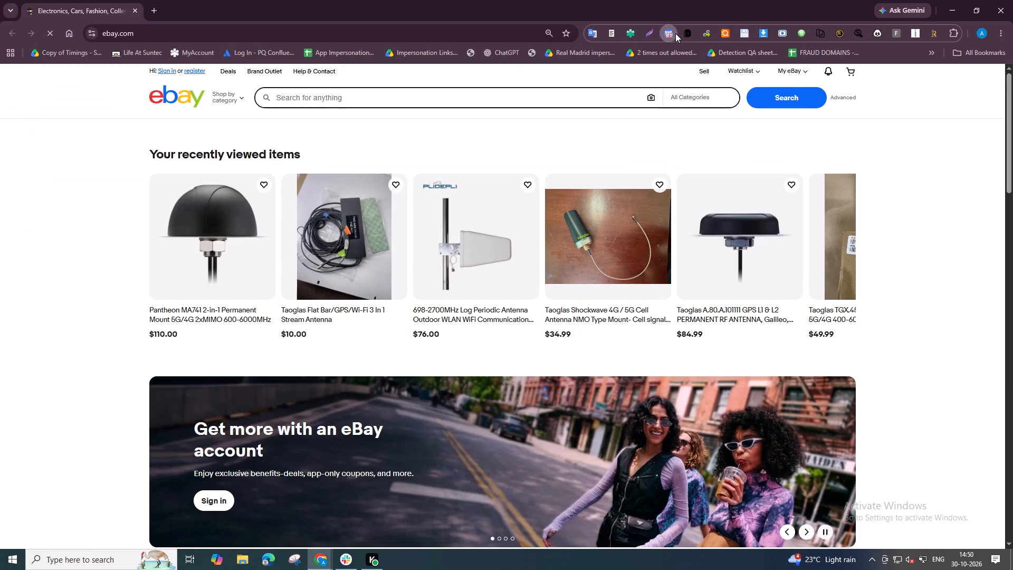
double_click(666, 30)
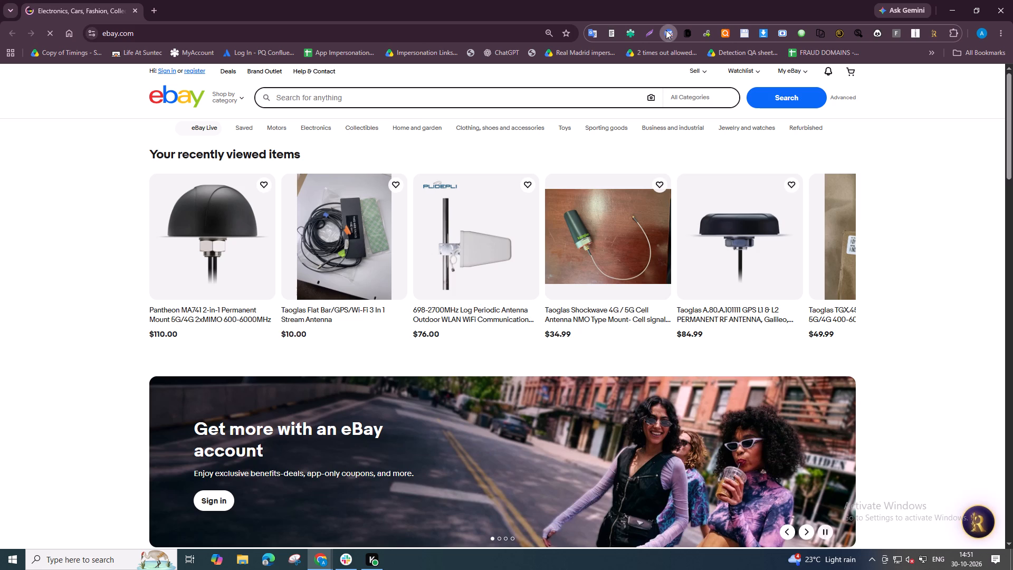
left_click(954, 35)
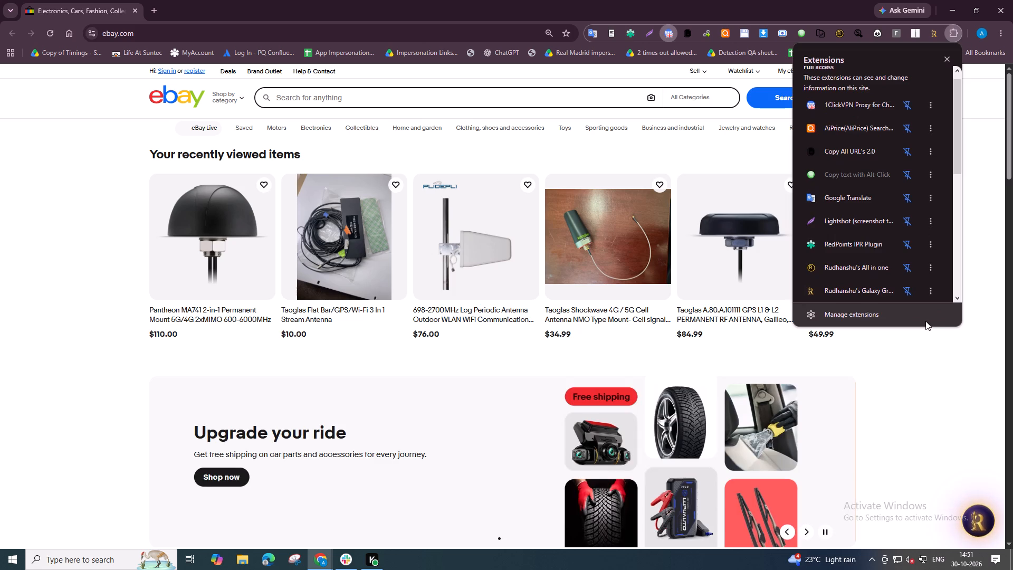
left_click(923, 313)
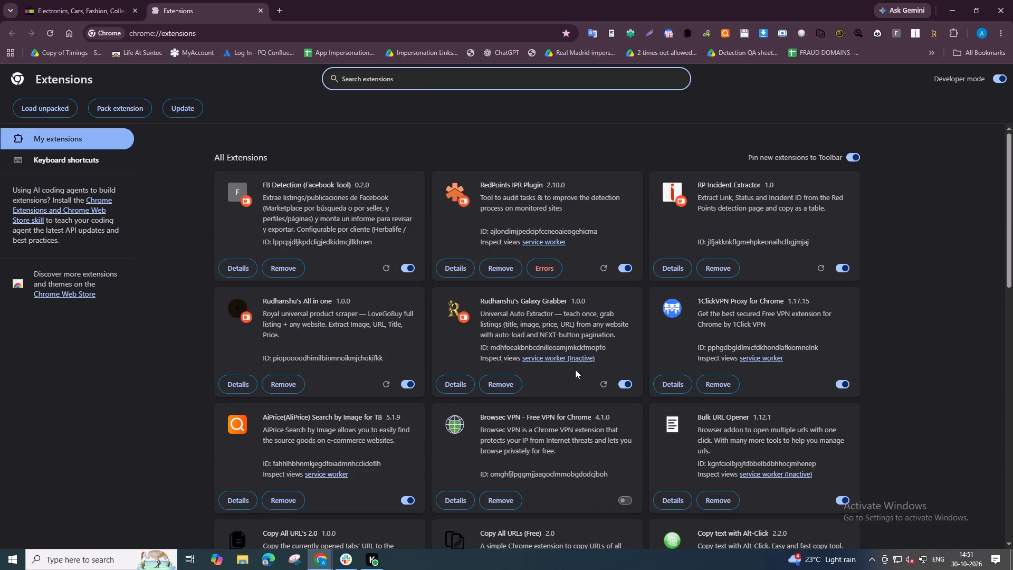
scroll(571, 365, "down", 5)
scroll(583, 367, "up", 5)
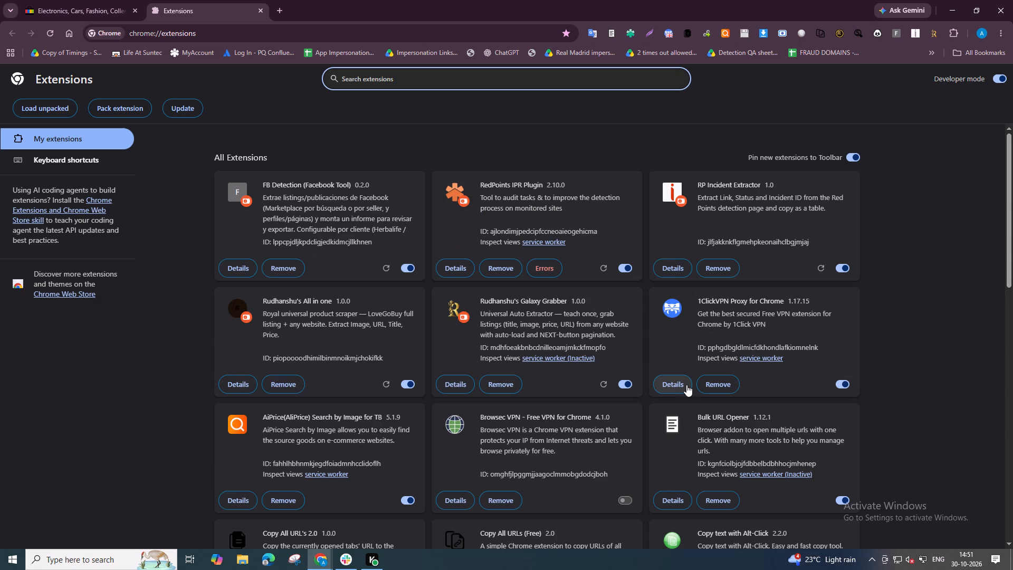
left_click(844, 383)
left_click(844, 383)
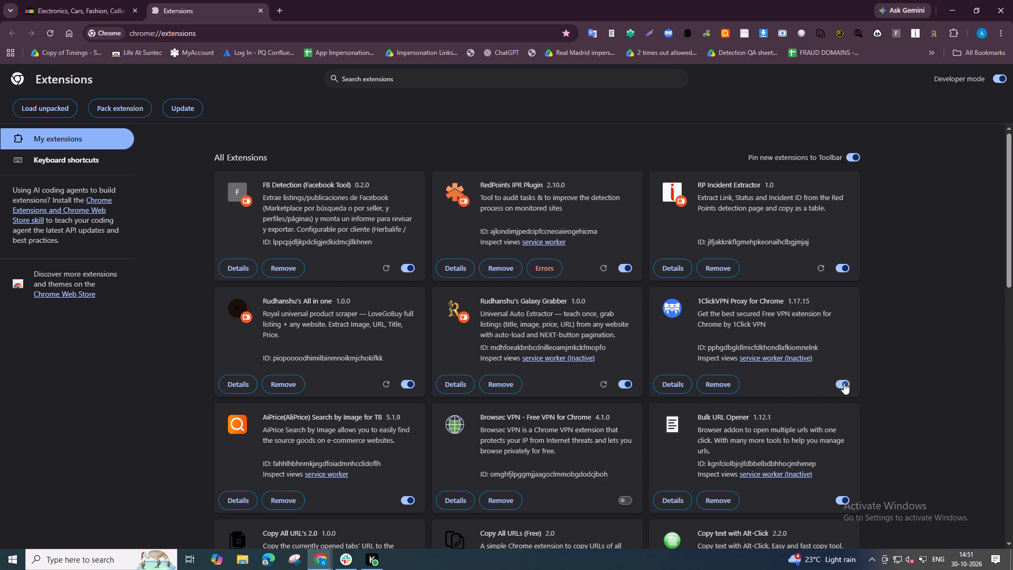
left_click(260, 11)
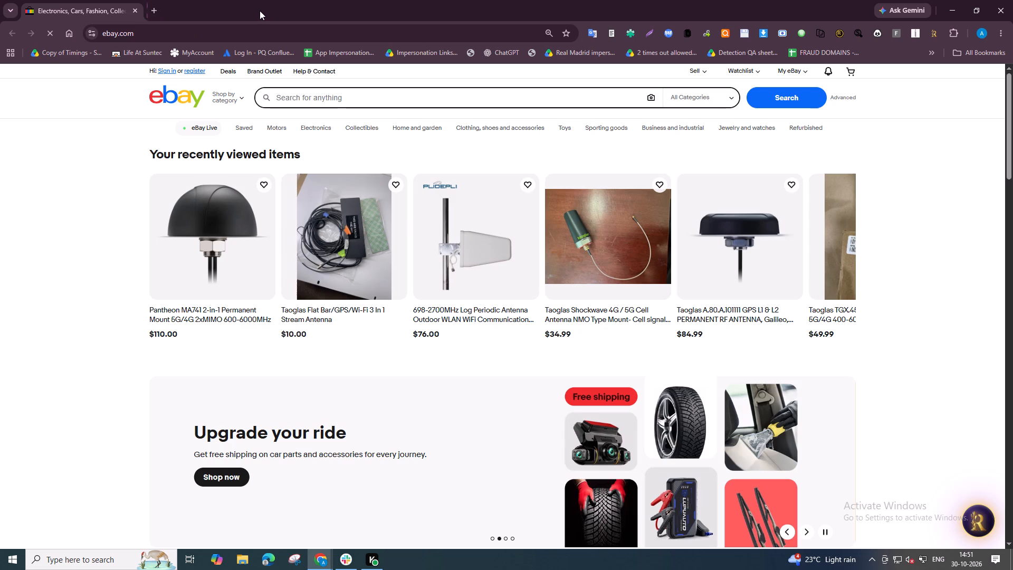
scroll(491, 140, "up", 3)
Return to the brand tracking window and look up the calendar spreadsheet in a new tab with "calen".
key("alt+Tab")
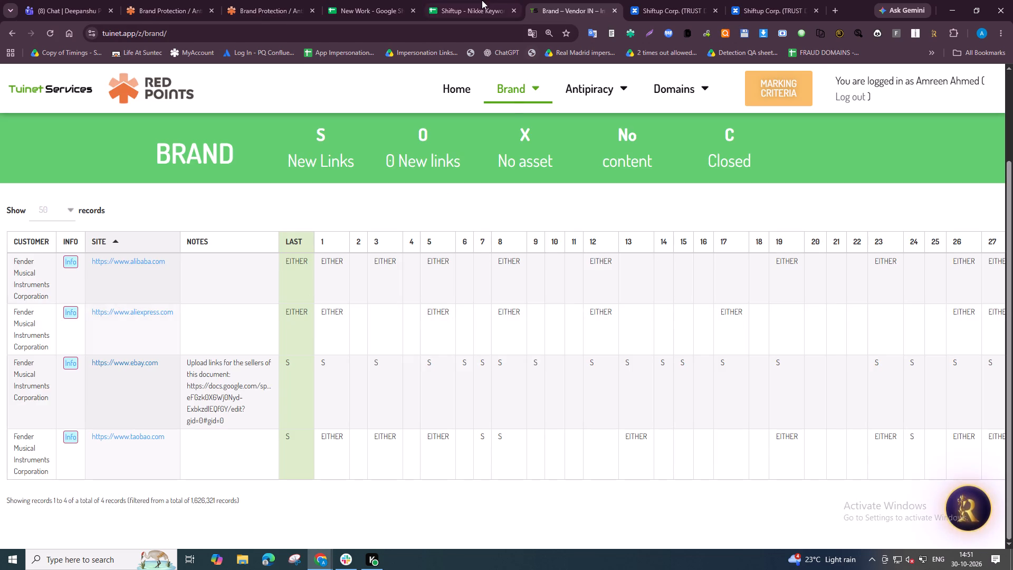
left_click(412, 0)
left_click(440, 0)
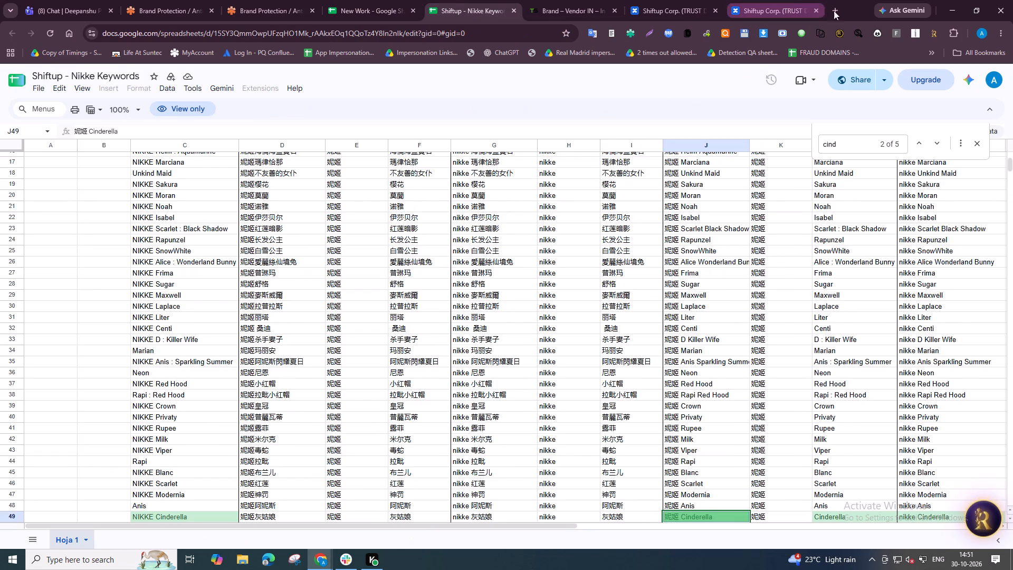
left_click(837, 8)
type("calen")
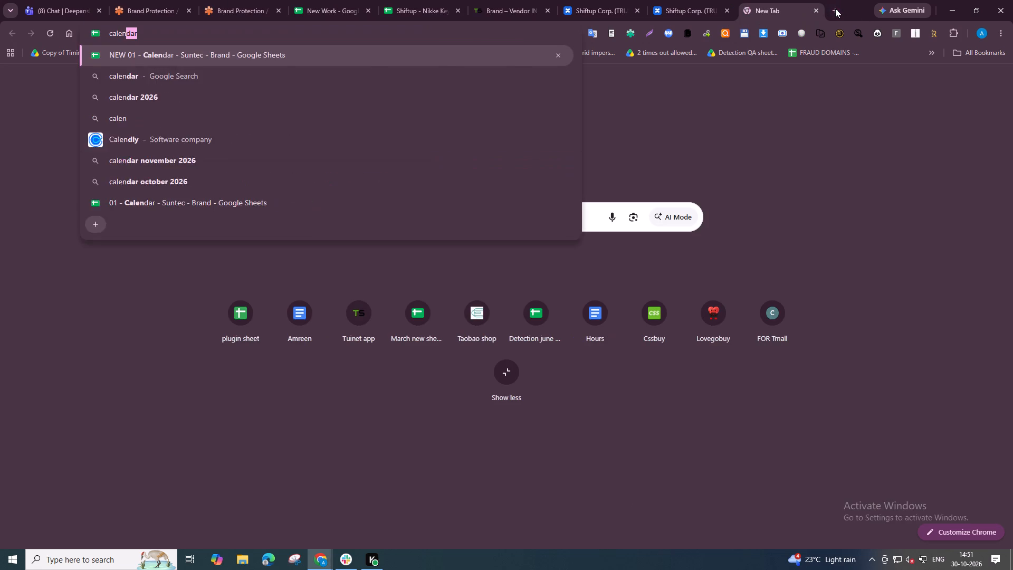
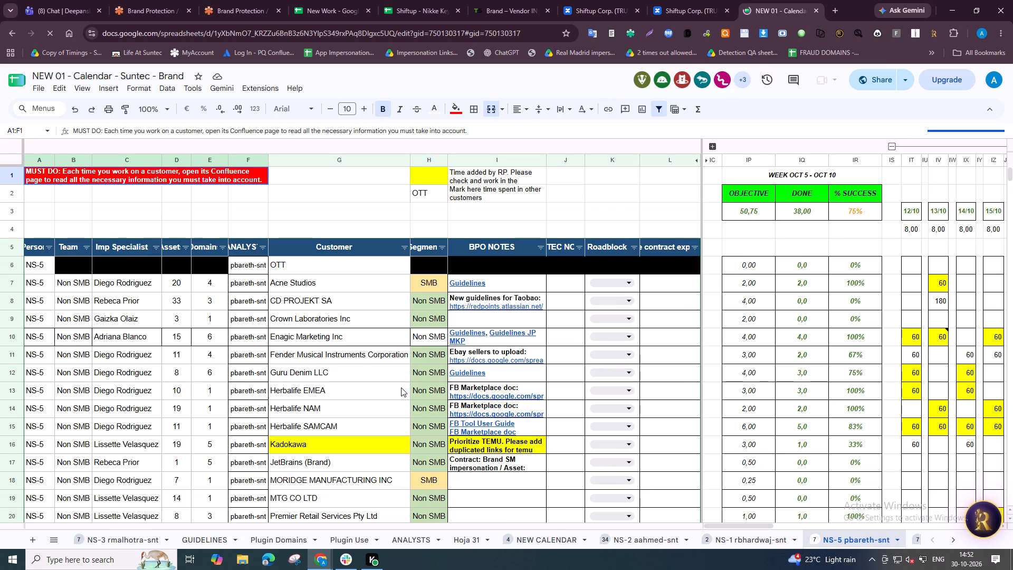
Open the New Guidelines presentation linked in the BPO notes of the Fender Musical Instruments Corporation row.
left_click(412, 351)
left_click(479, 359)
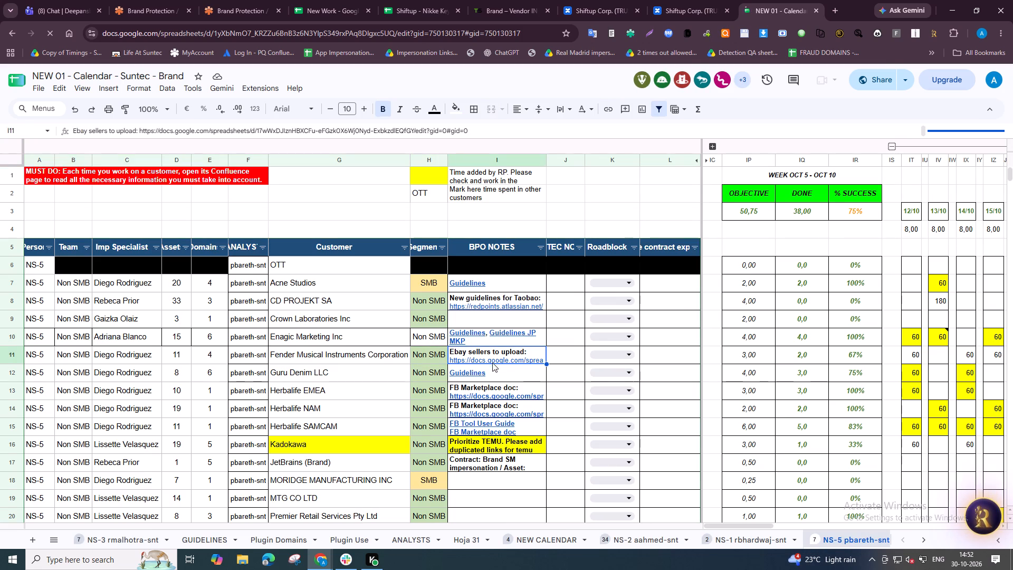
left_click(492, 358)
double_click(492, 360)
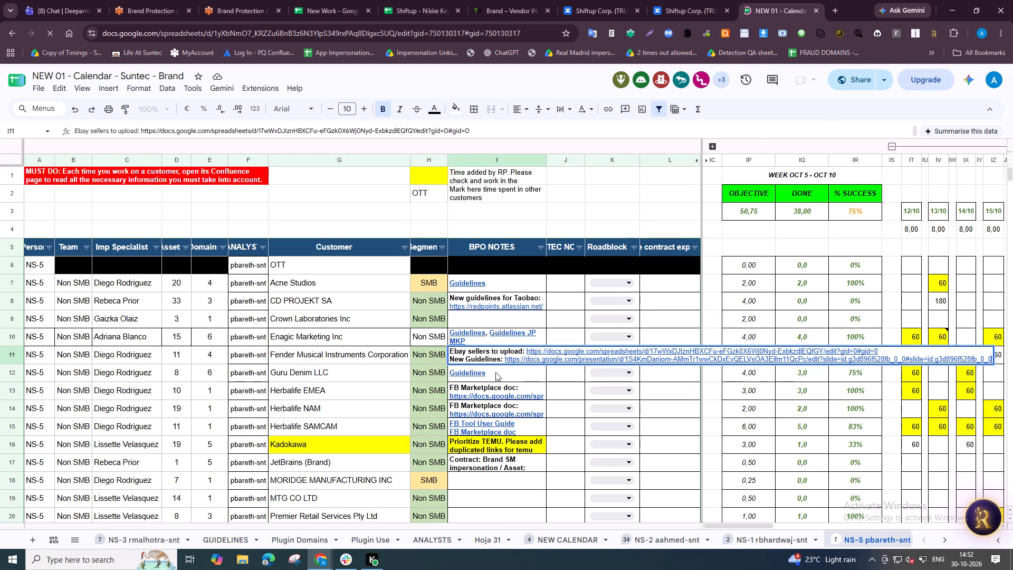
left_click(539, 355)
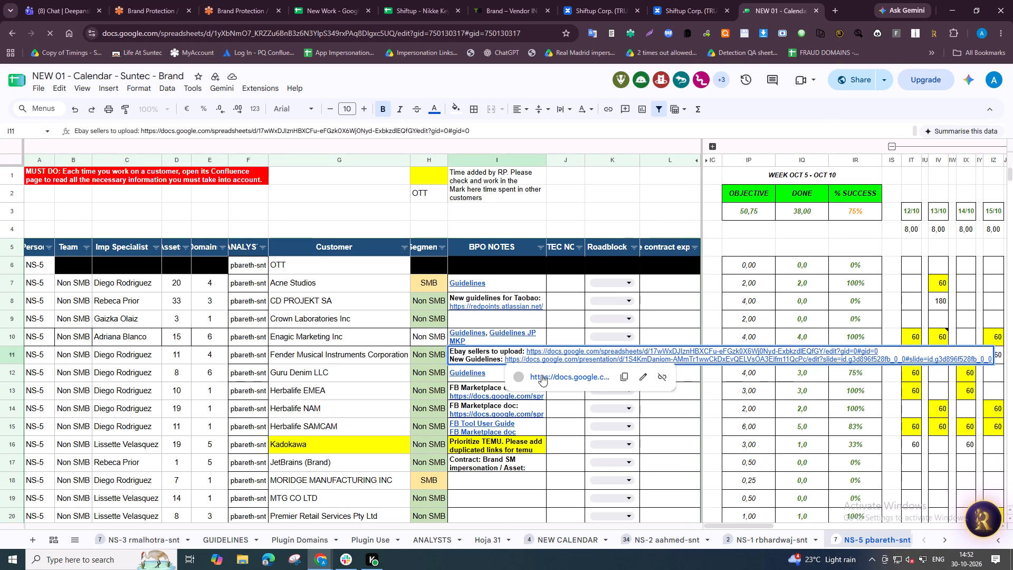
left_click(547, 375)
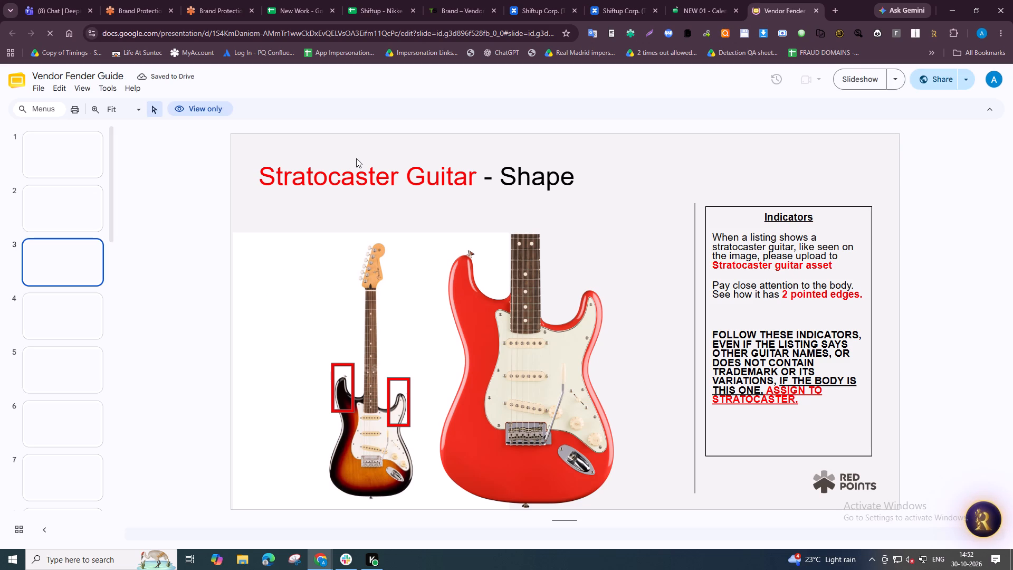
Start another new incident in the Red Points portal and switch the customer to Fender Musical Instruments, searching for "fend".
left_click(132, 0)
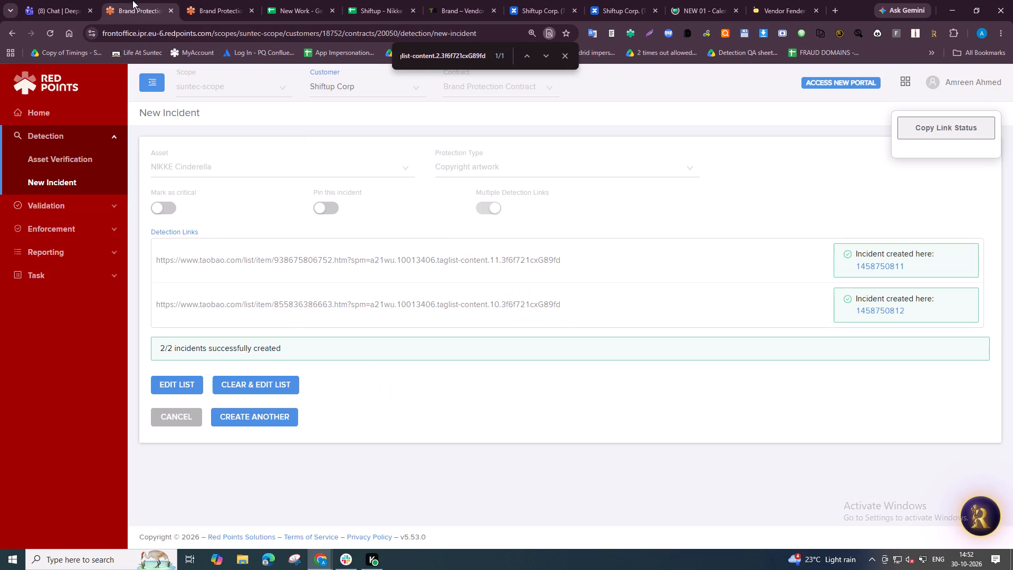
left_click(276, 387)
left_click(340, 91)
type("fene")
key("BackSpace")
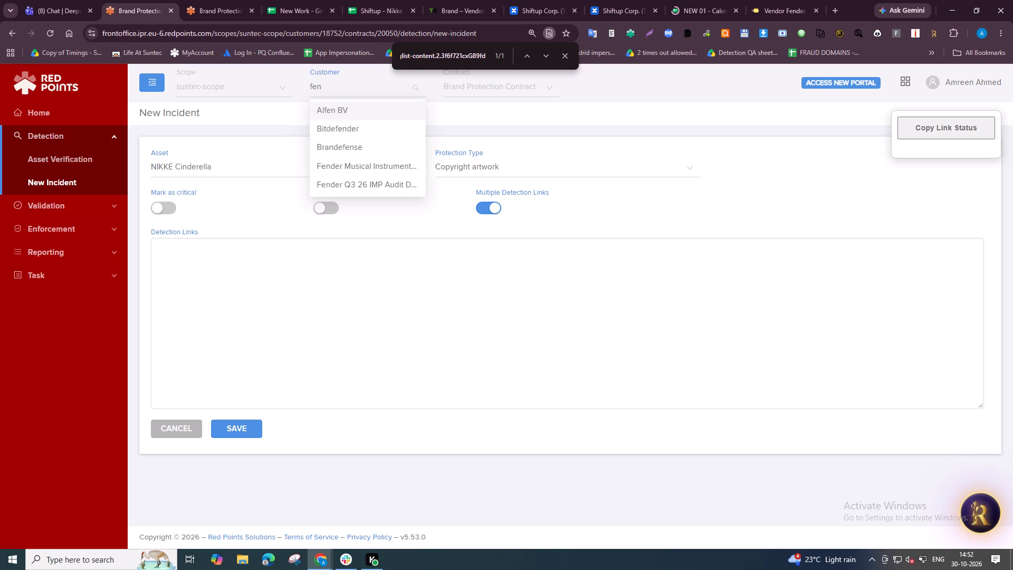
key("d")
left_click(378, 134)
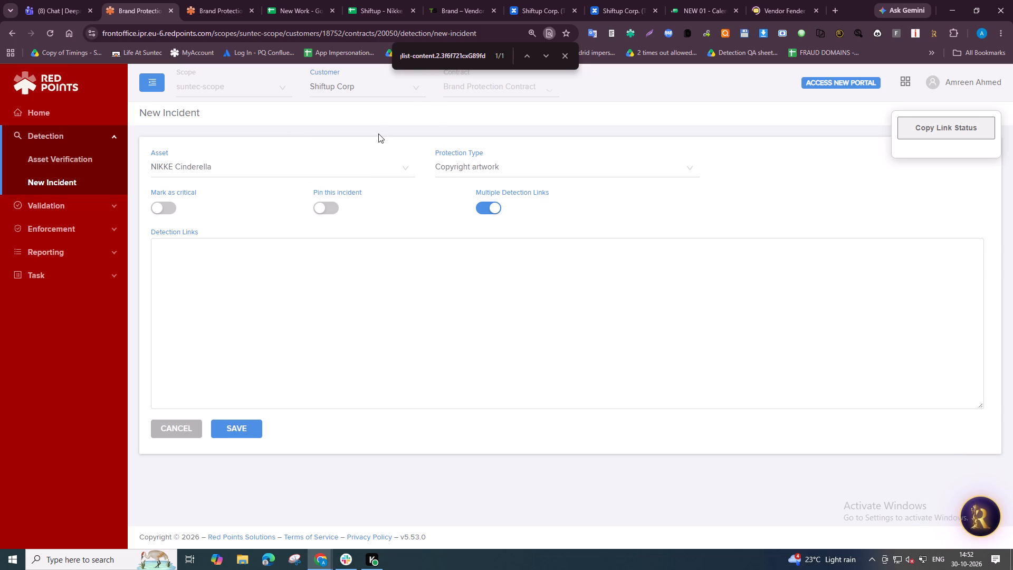
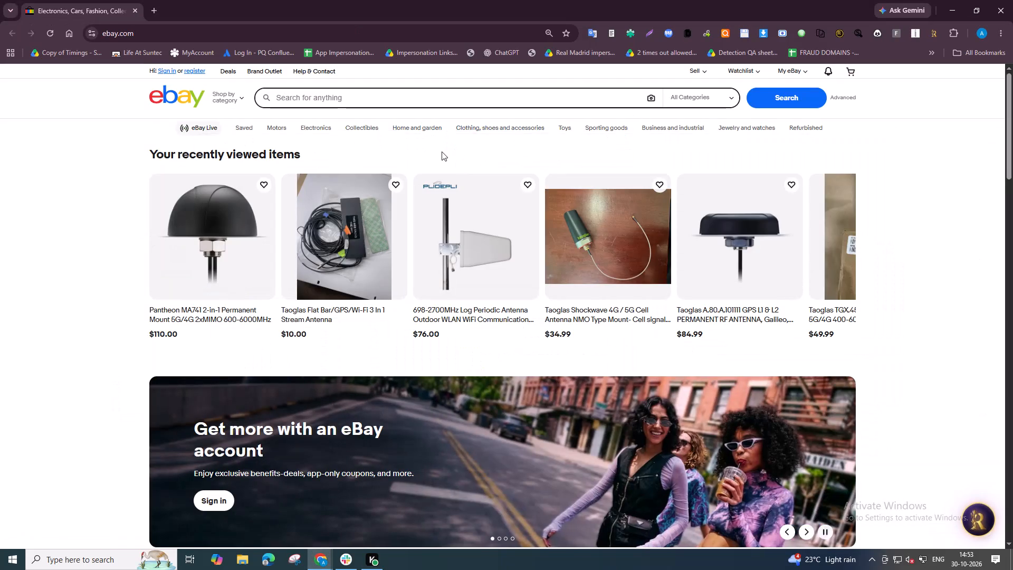
Switch to the Red Points new incident form and set the asset to "Stratocaster - Guitar", searching for "ster".
key("alt+Tab")
left_click(184, 161)
type("st")
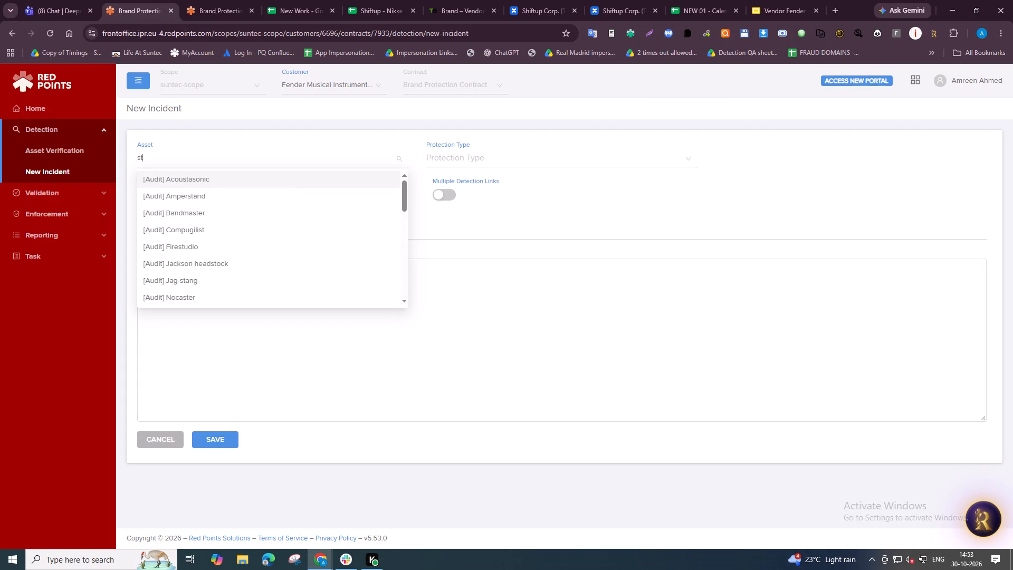
type("er")
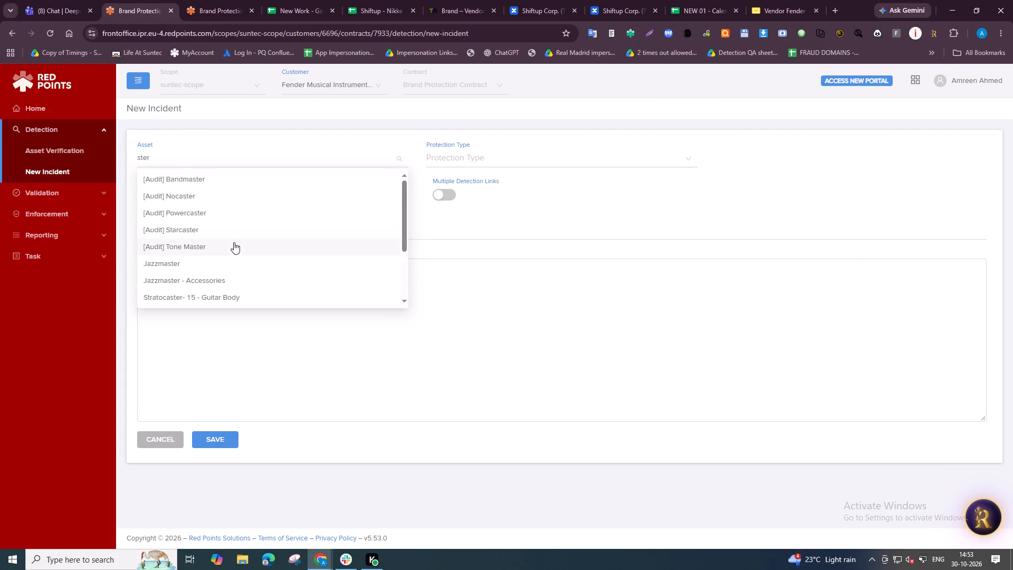
scroll(213, 292, "down", 3)
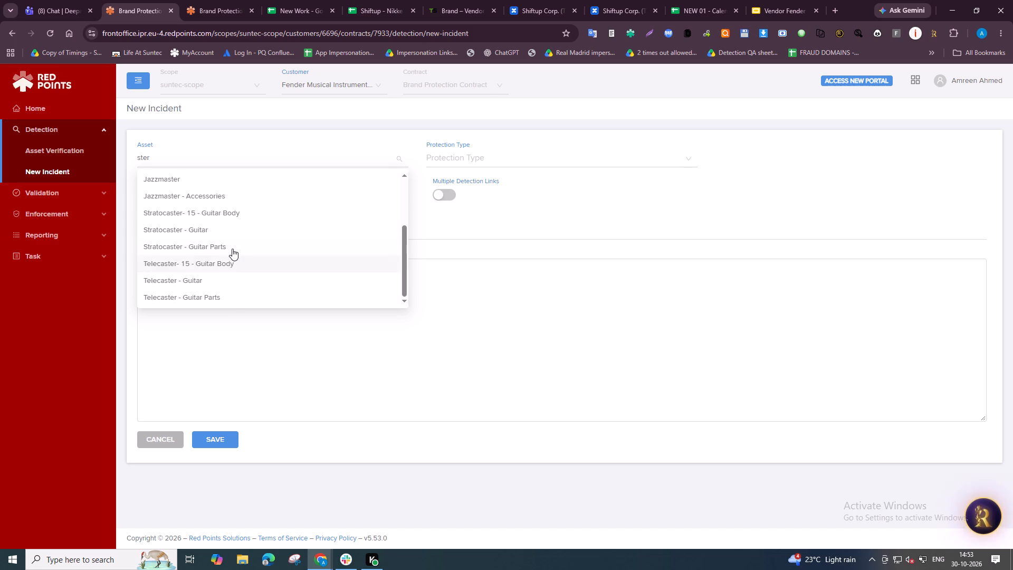
left_click(196, 230)
Reuse the asset name from the incident form to search eBay for "Stratocaster -Guitar".
left_click(204, 164, "alt")
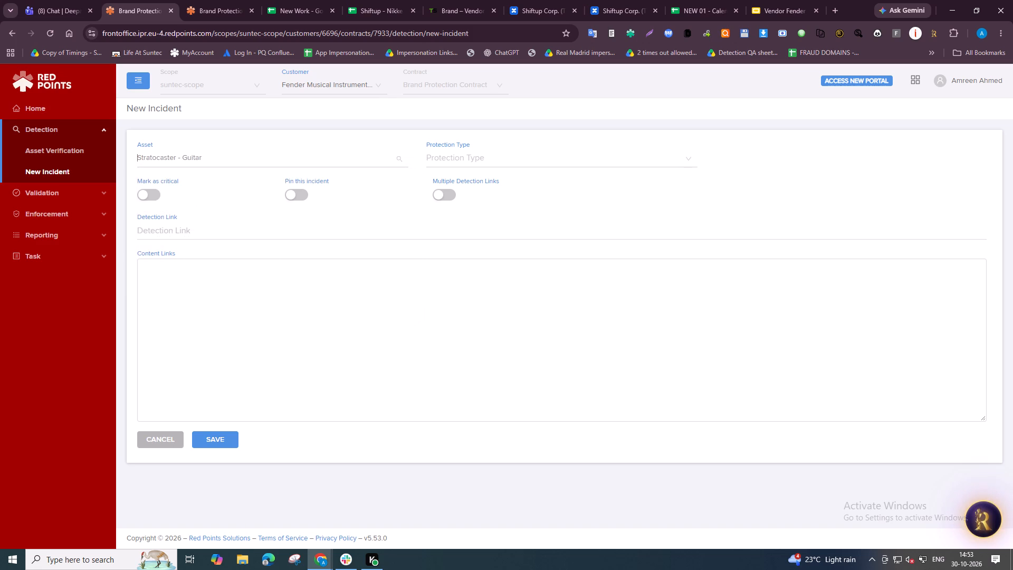
key("alt+Tab")
left_click(407, 105)
key("ctrl+v")
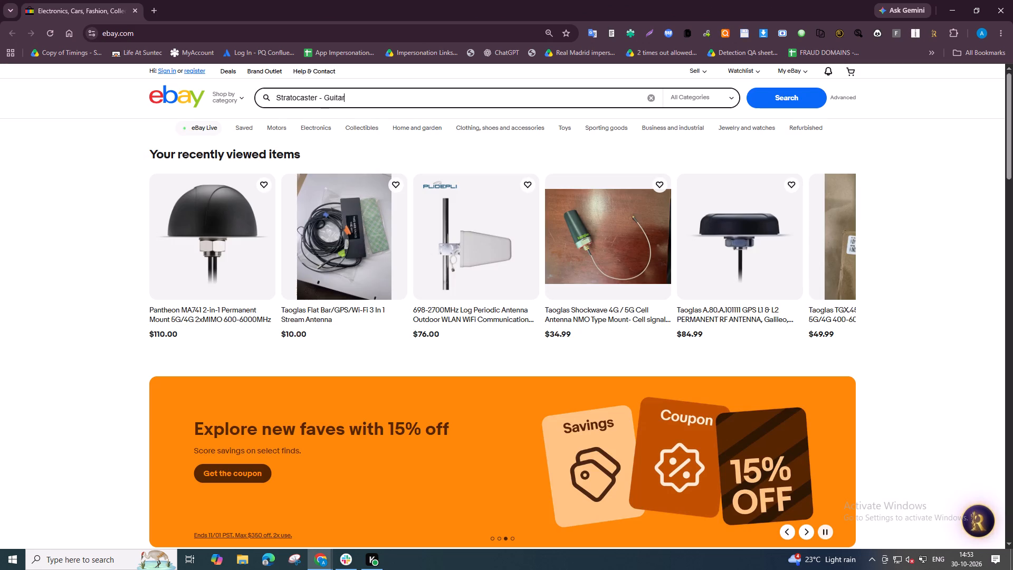
left_click(326, 94)
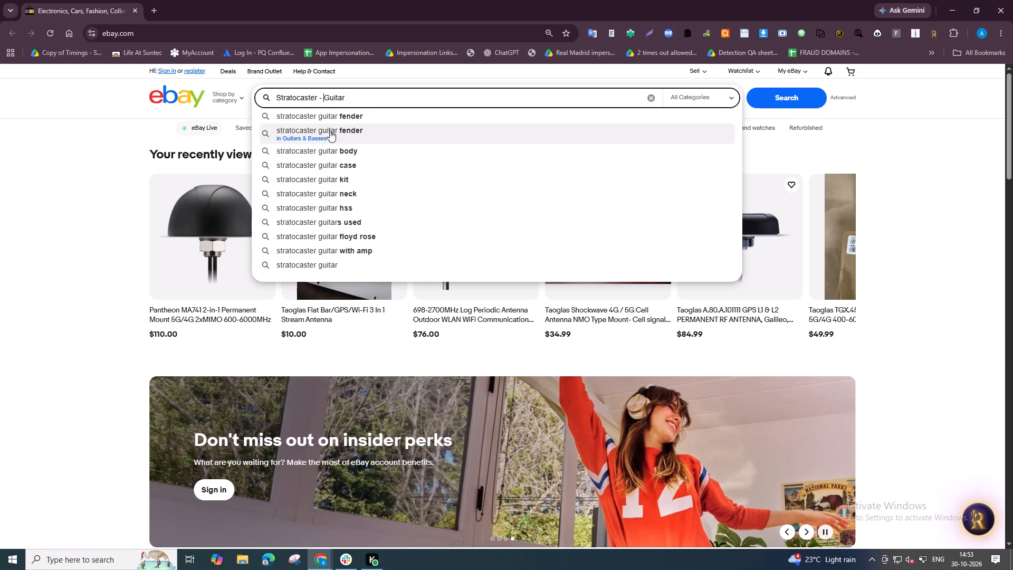
key("BackSpace")
key("Return")
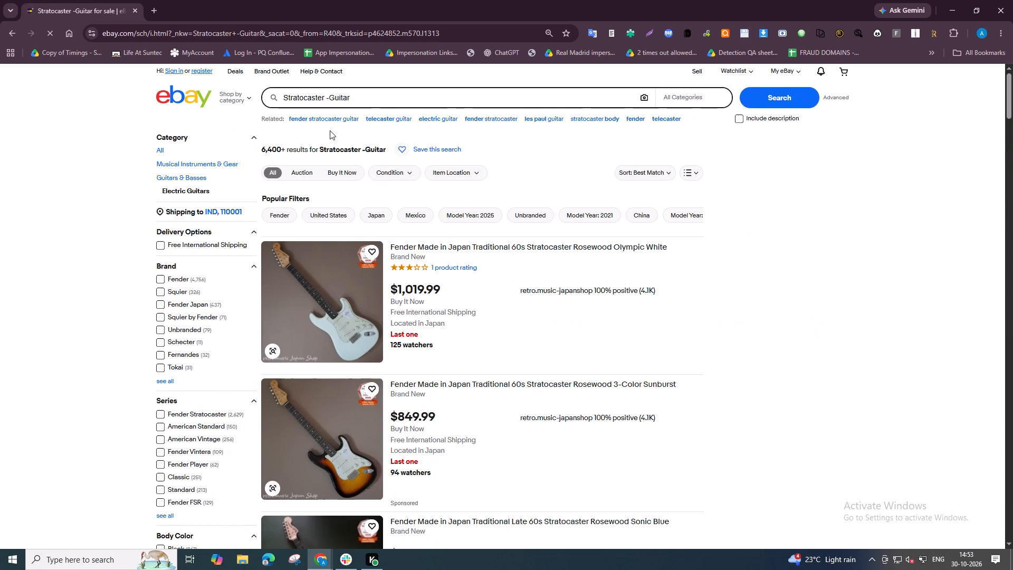
Open the RedPoints IPR Plugin on the eBay results and set the customer to Fender Musical Instruments, searching for "fender".
scroll(380, 157, "down", 4)
scroll(657, 240, "up", 3)
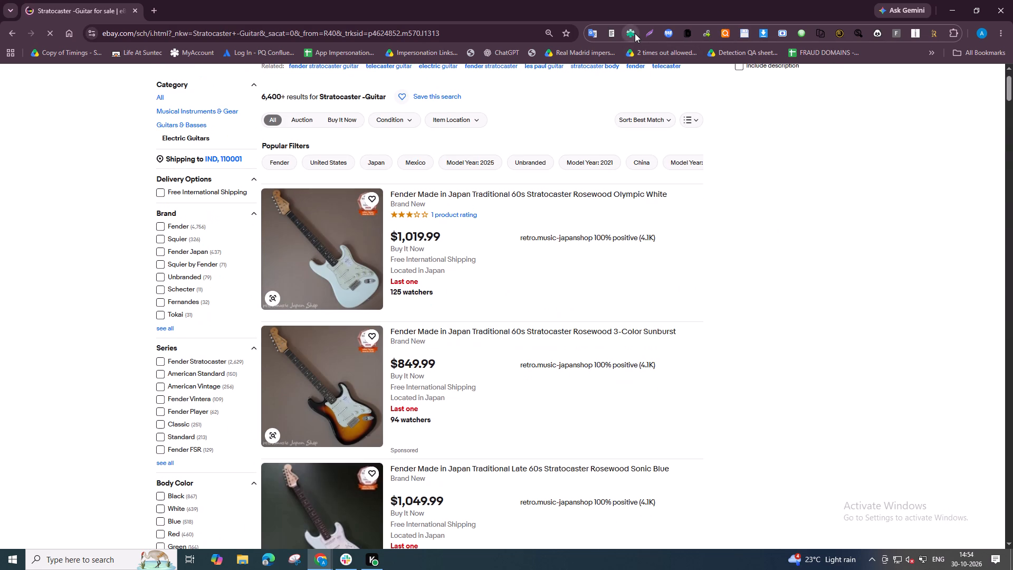
left_click(635, 33)
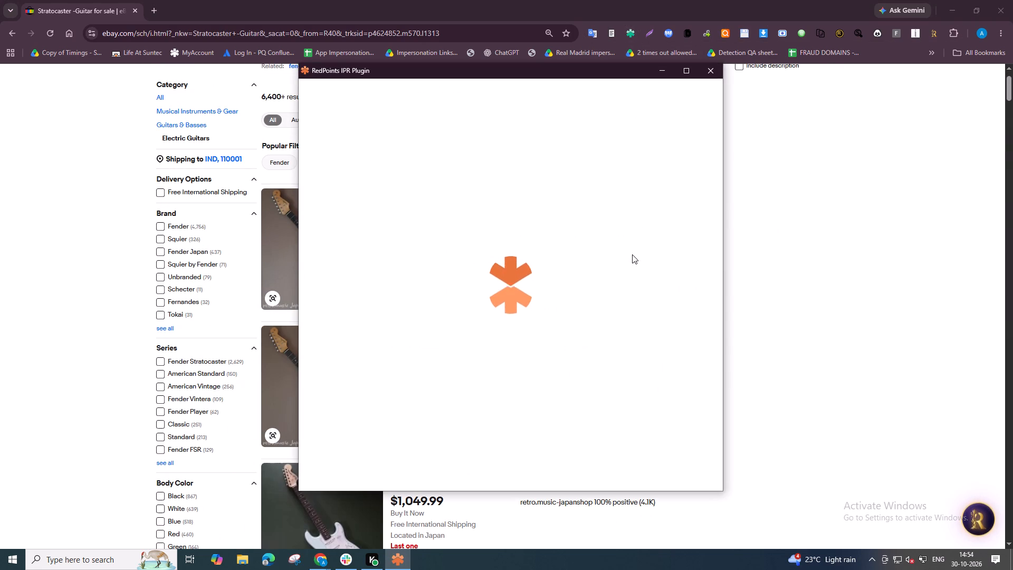
left_click(590, 198)
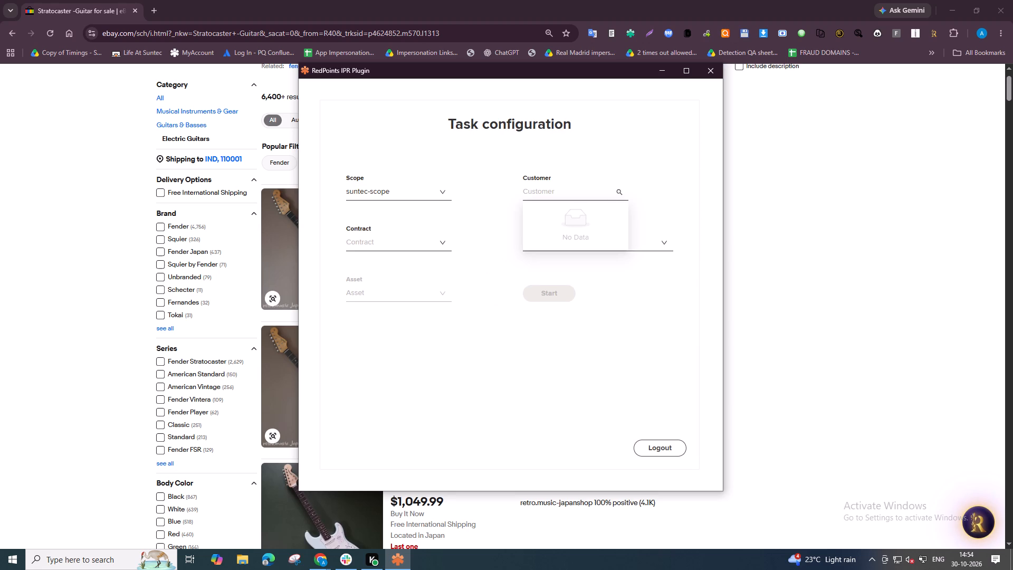
type("fender")
key("space")
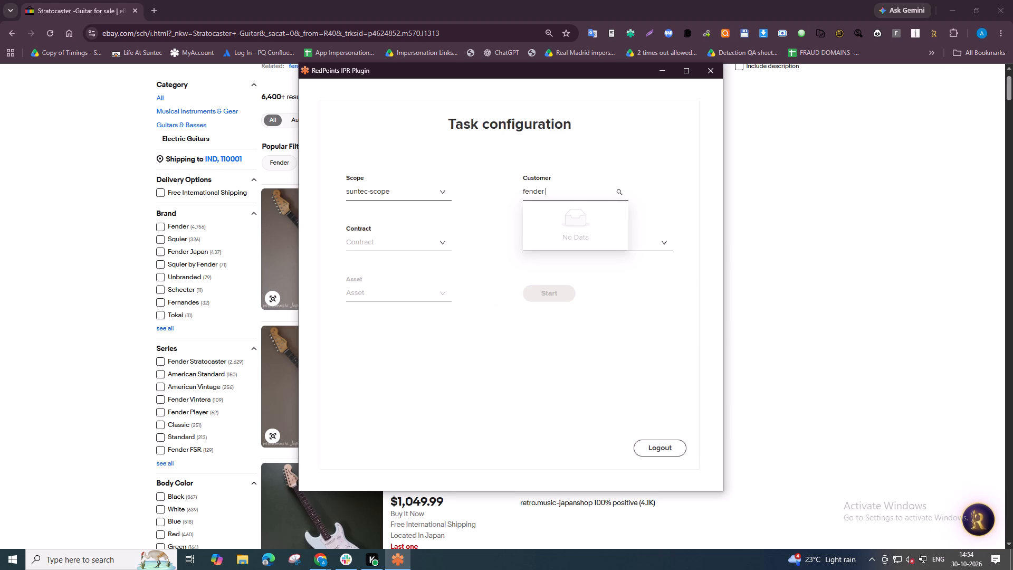
key("BackSpace")
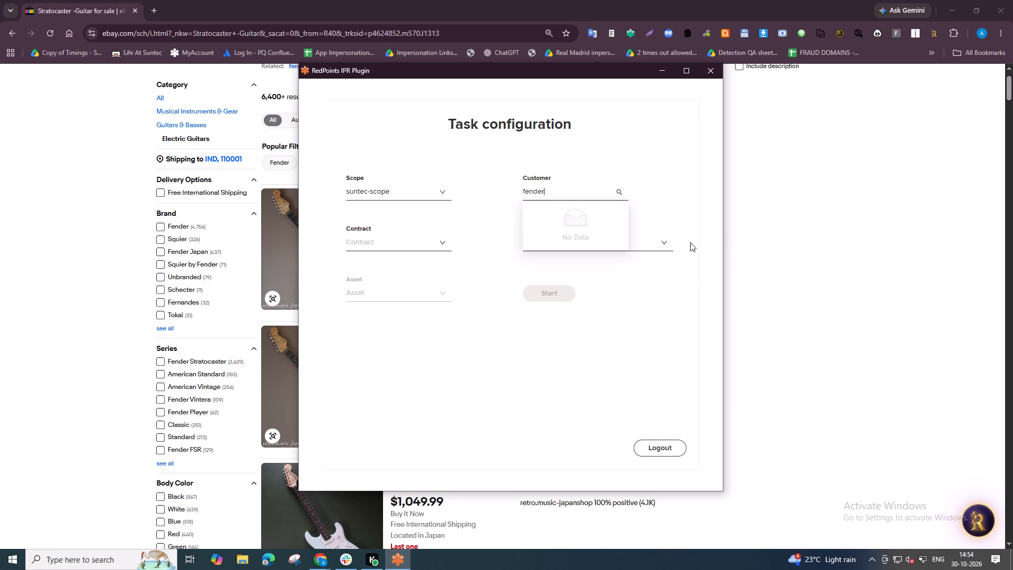
key("BackSpace")
key("BackSpace")
key("BackSpace")
key("BackSpace")
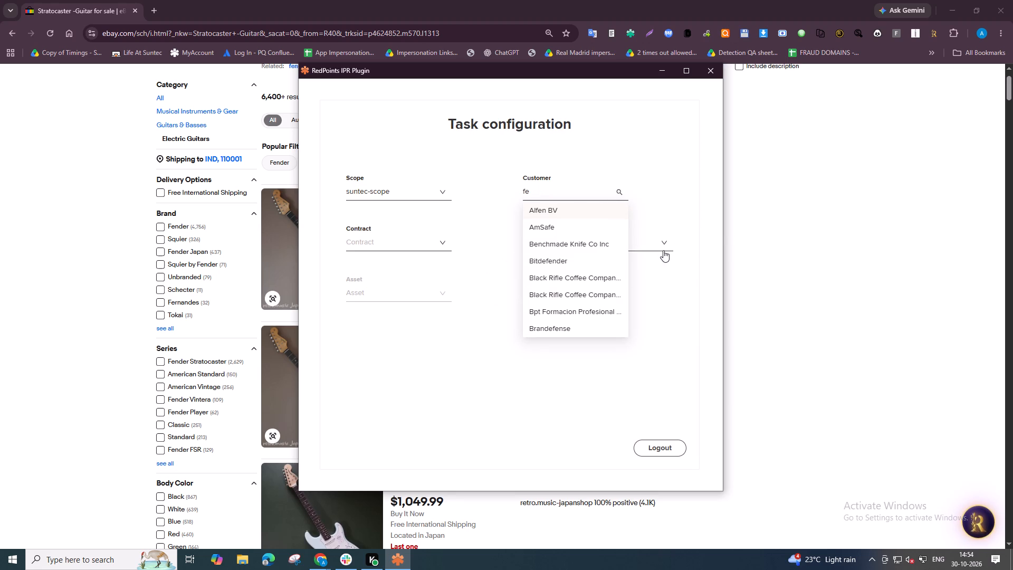
key("m")
key("BackSpace")
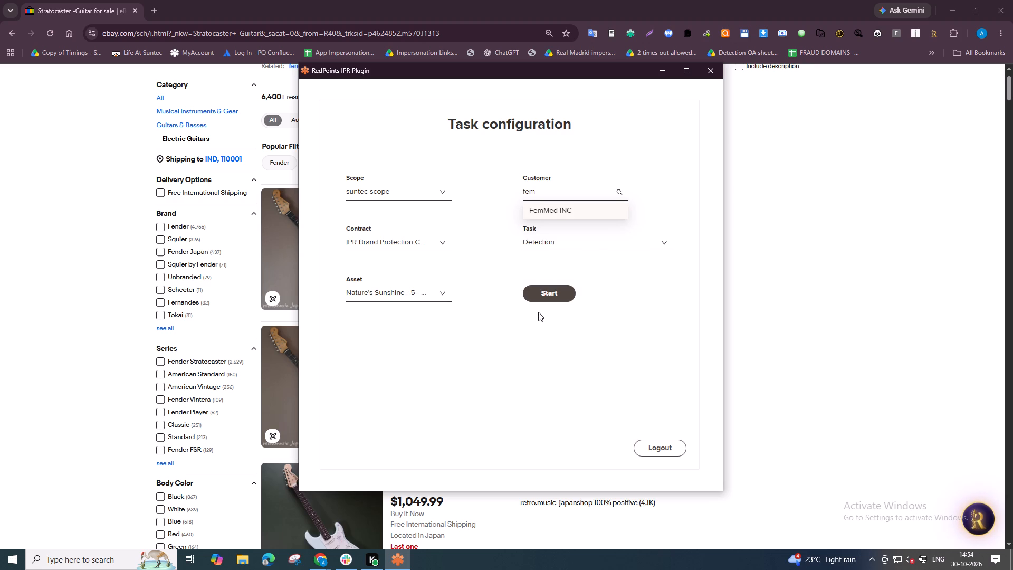
type("nder")
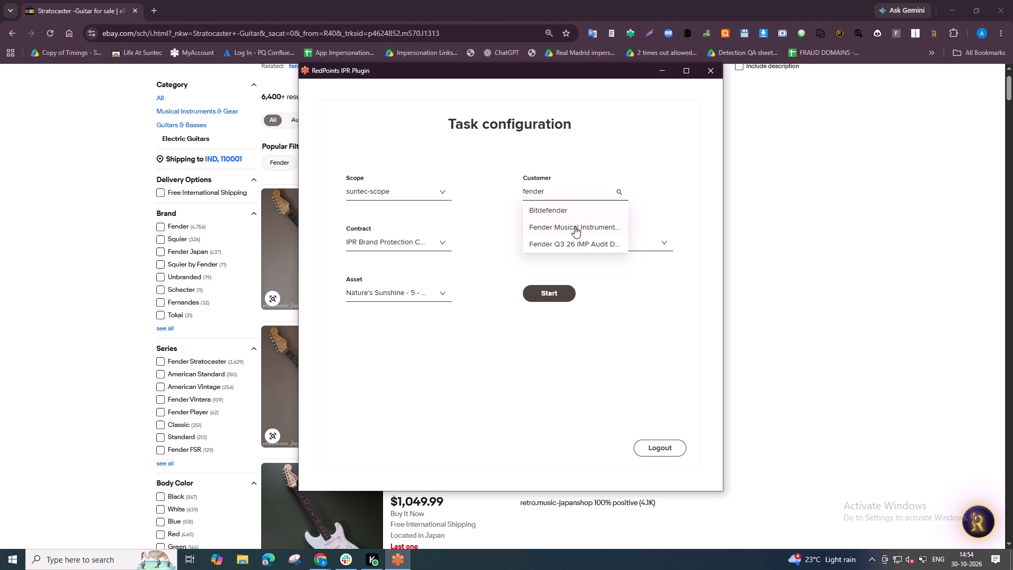
left_click(575, 226)
Set the Brand Protection Contract and the "Stratocaster - Guitar" asset, searching for "strat", and start the Detection task.
left_click(415, 251)
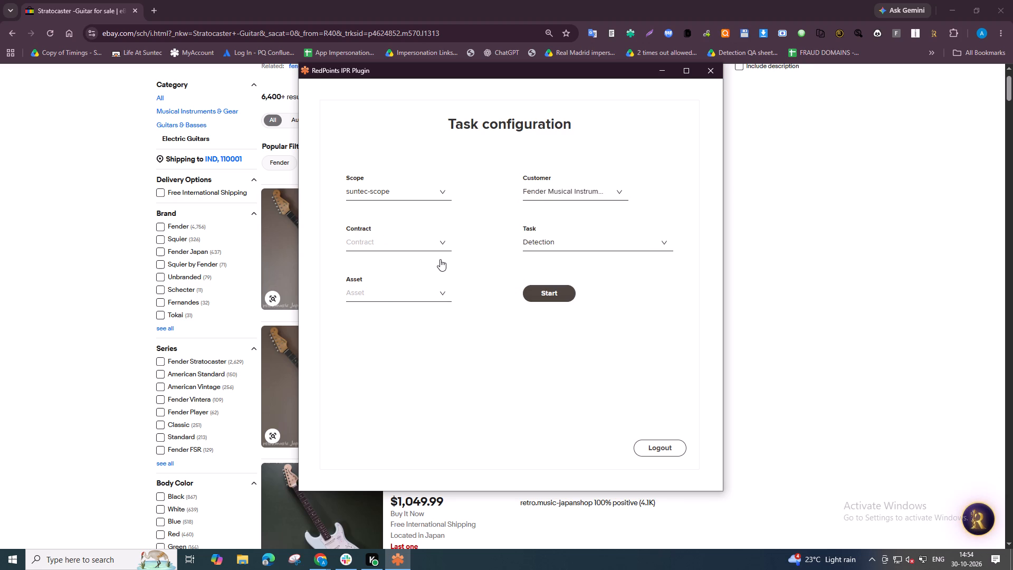
left_click(428, 260)
left_click(427, 297)
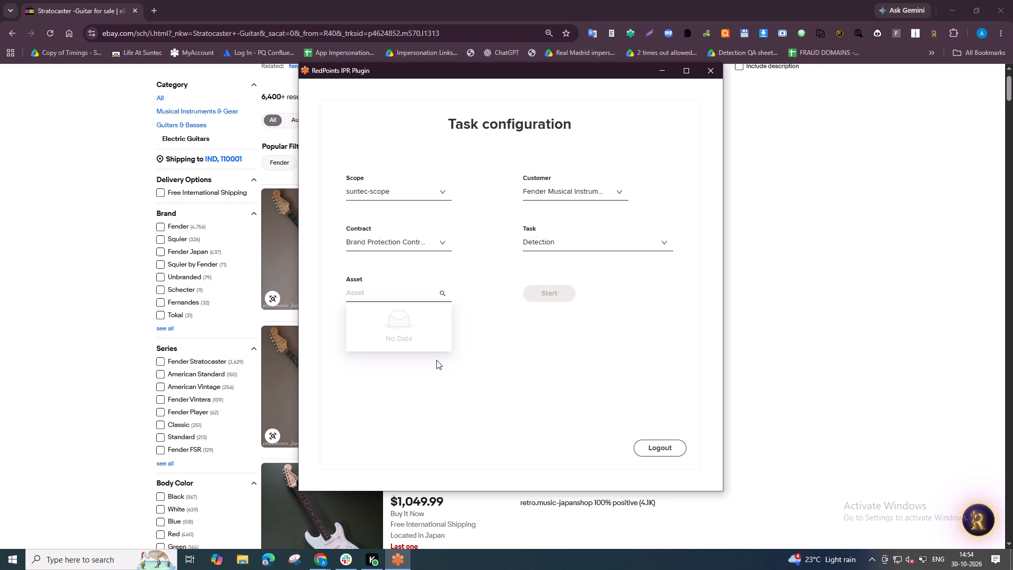
type("strate")
key("BackSpace")
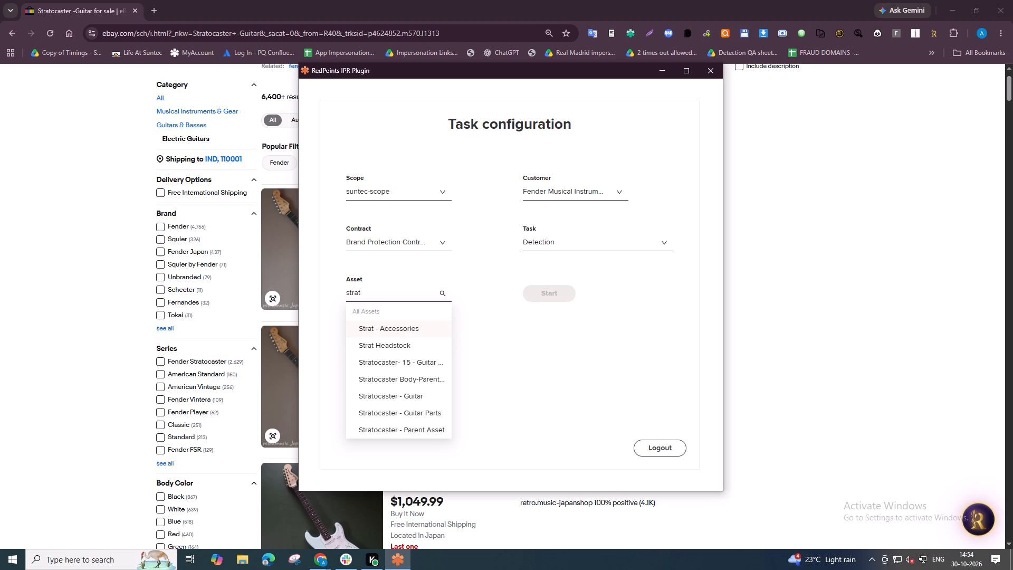
left_click(406, 397)
left_click(551, 297)
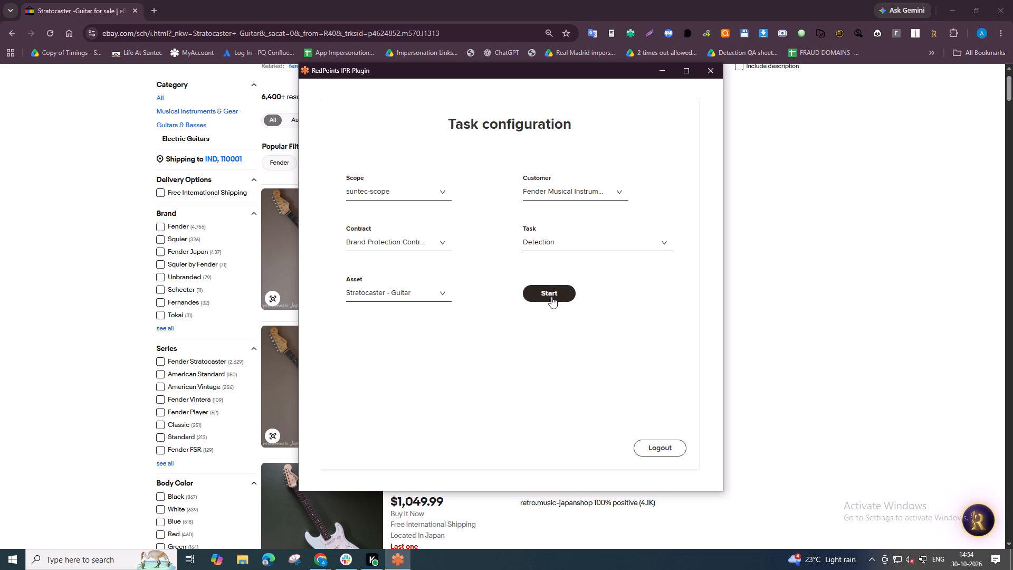
Return to the Red Points portal window and open the Manual Detection Records spreadsheet in a new tab.
key("alt+Tab")
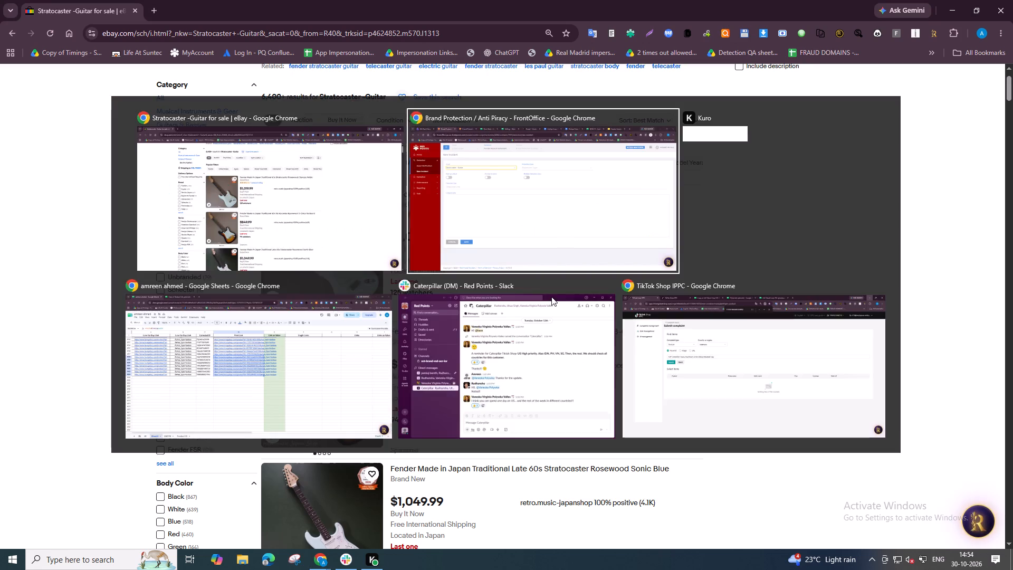
key("alt+Tab")
left_click(576, 222, "alt")
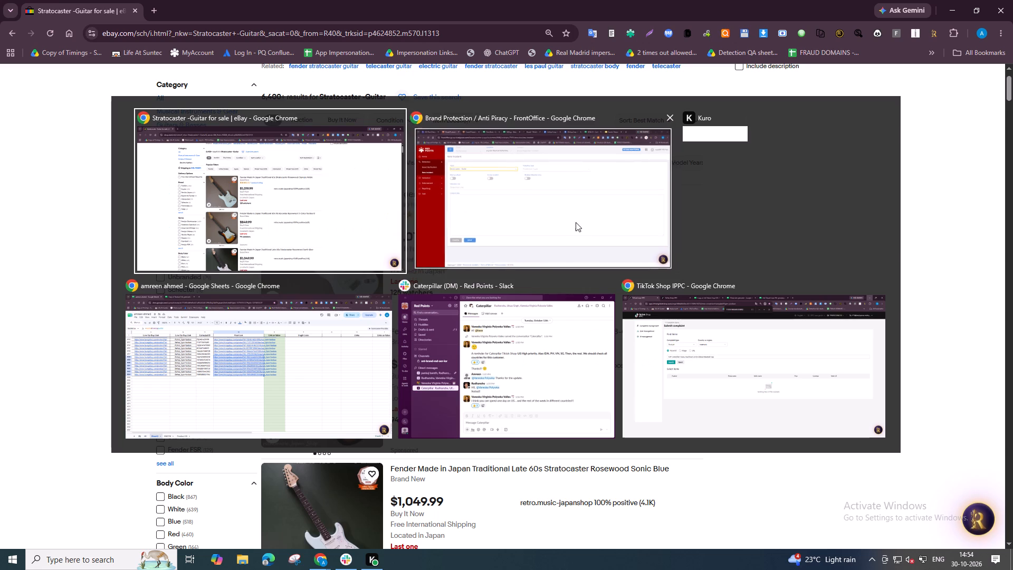
left_click(833, 11)
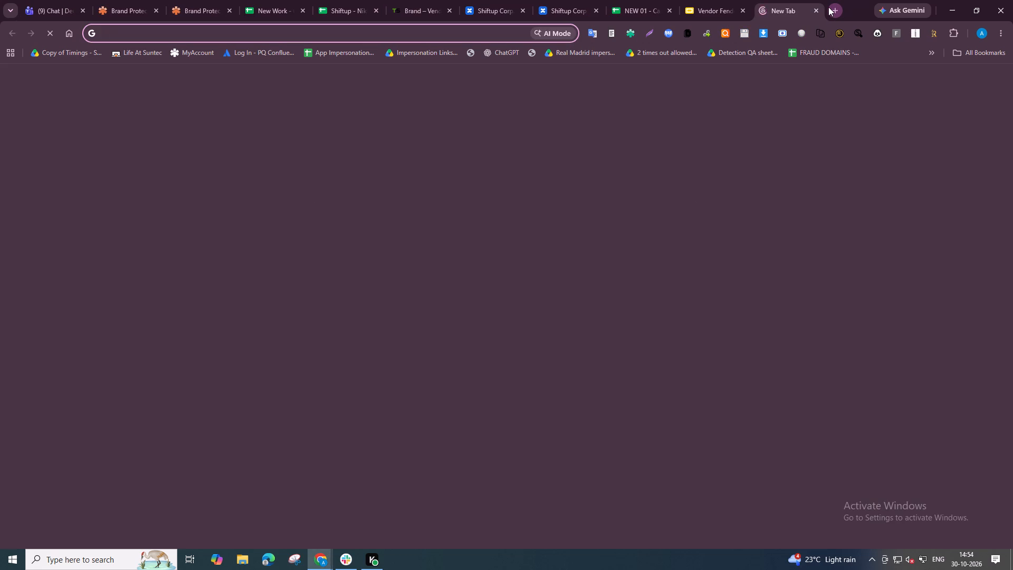
type("man")
key("Return")
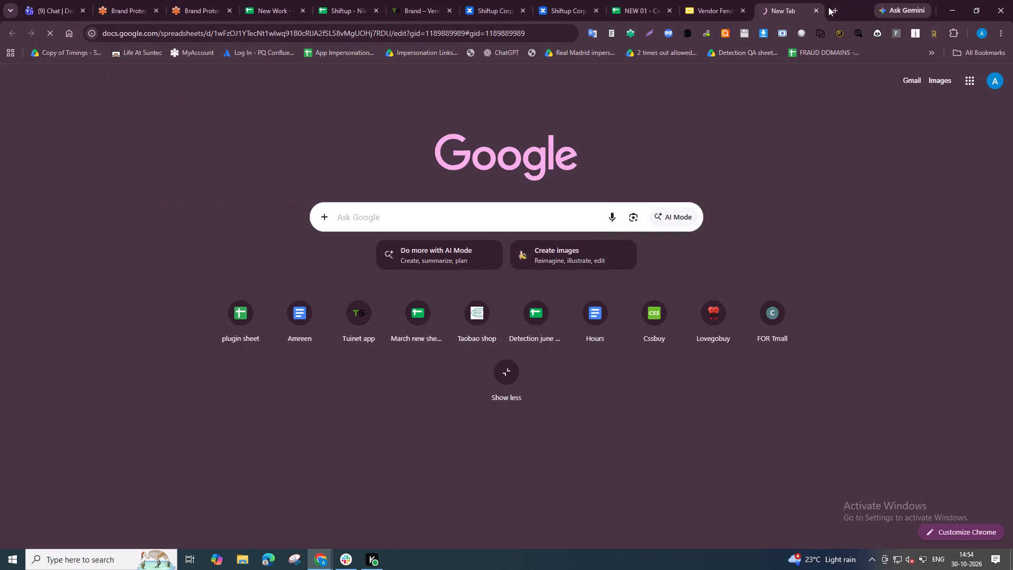
Close the Shiftup spreadsheet and both Shiftup Corp. pages.
left_click(375, 11)
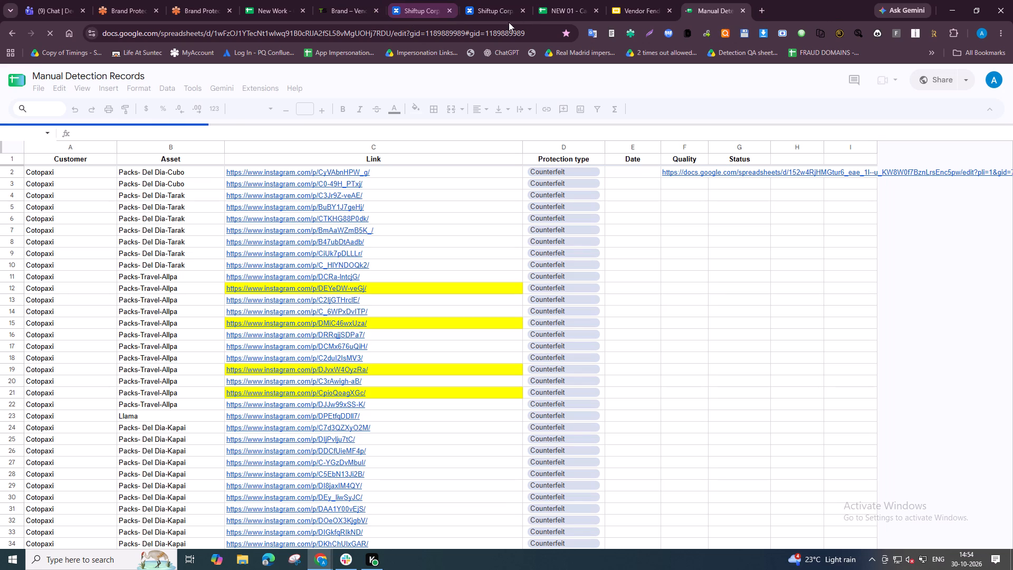
left_click(522, 12)
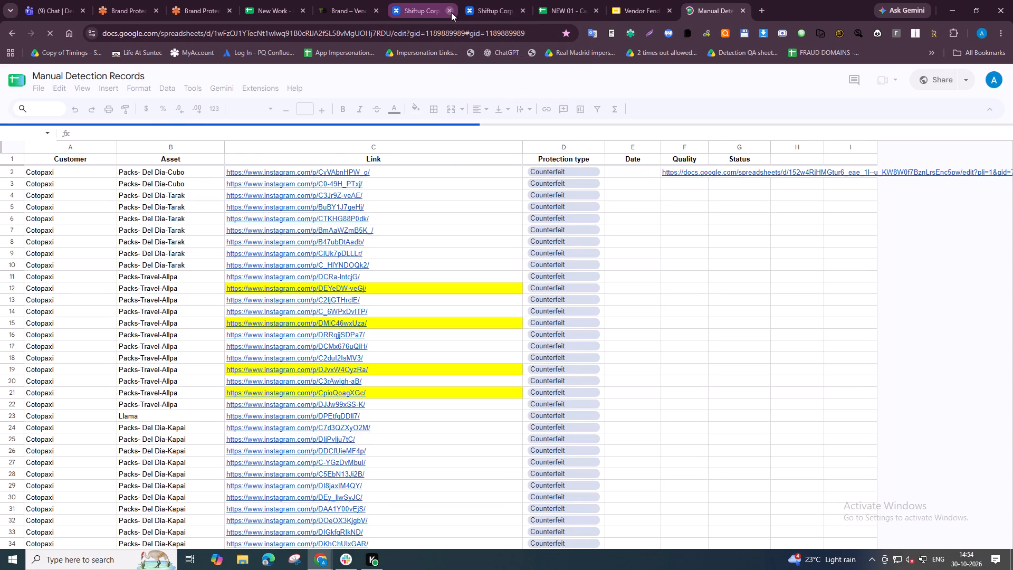
left_click(449, 12)
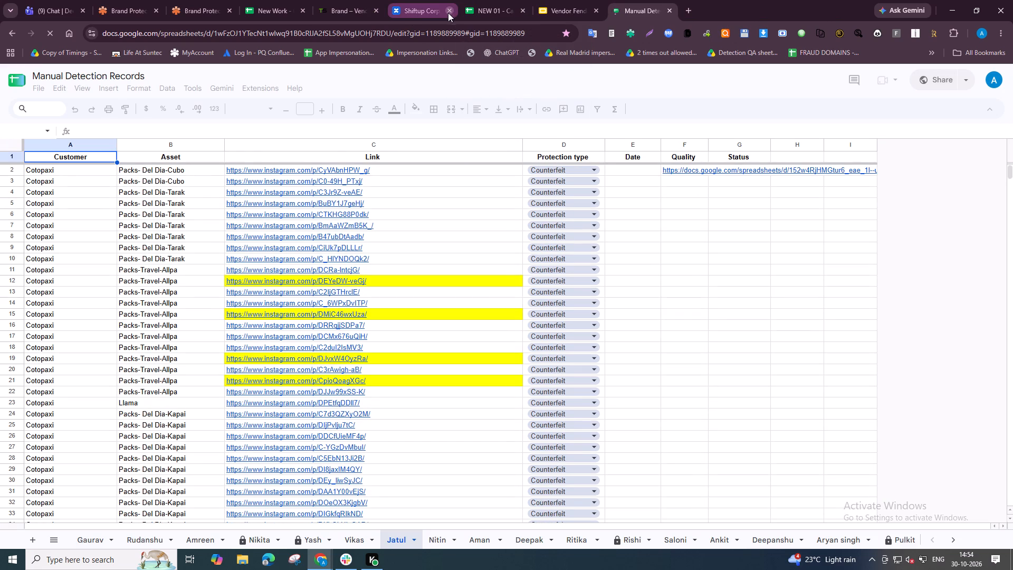
Open the bookmarked PQ Confluence login page in a new tab.
left_click(615, 12)
left_click(269, 54)
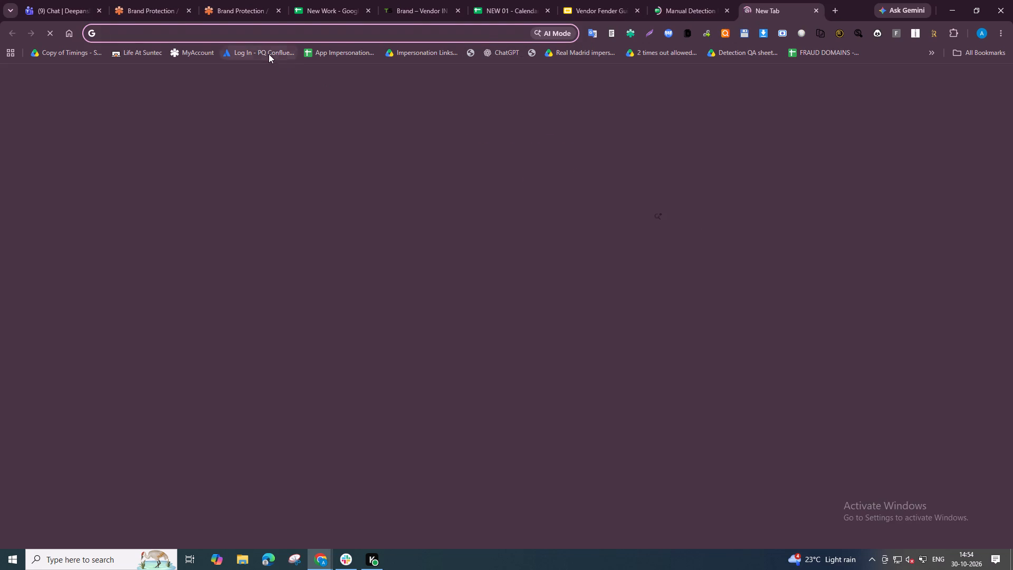
In Manual Detection Records, open the Pankaj sheet and go to the last filled row of the Customer column.
left_click(712, 0)
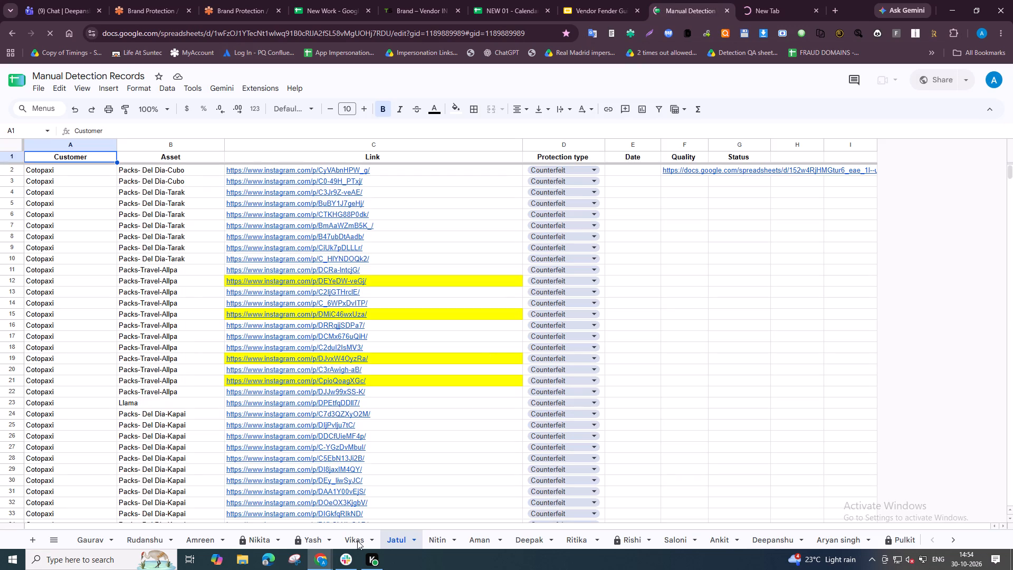
left_click(949, 538)
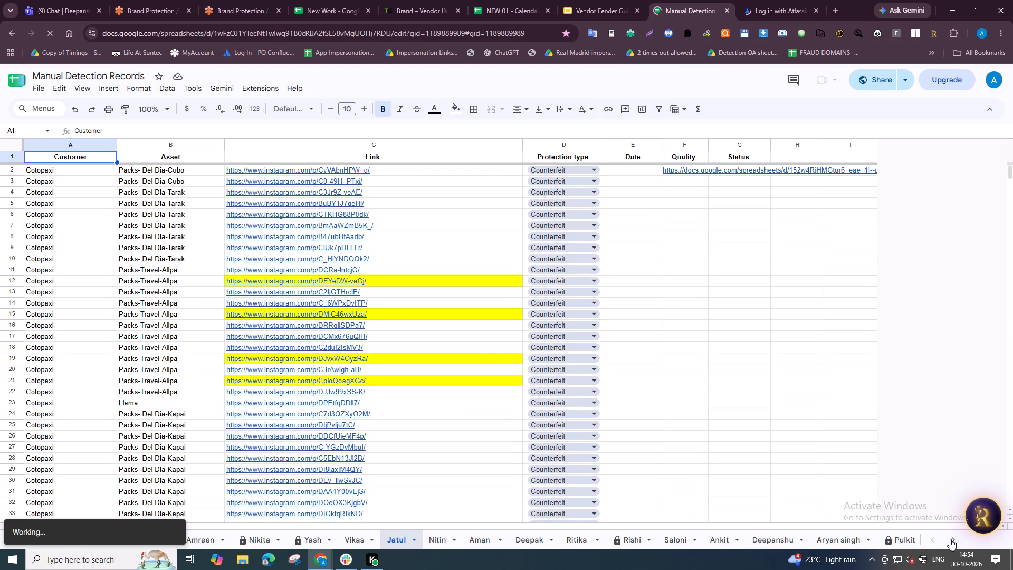
left_click(491, 543)
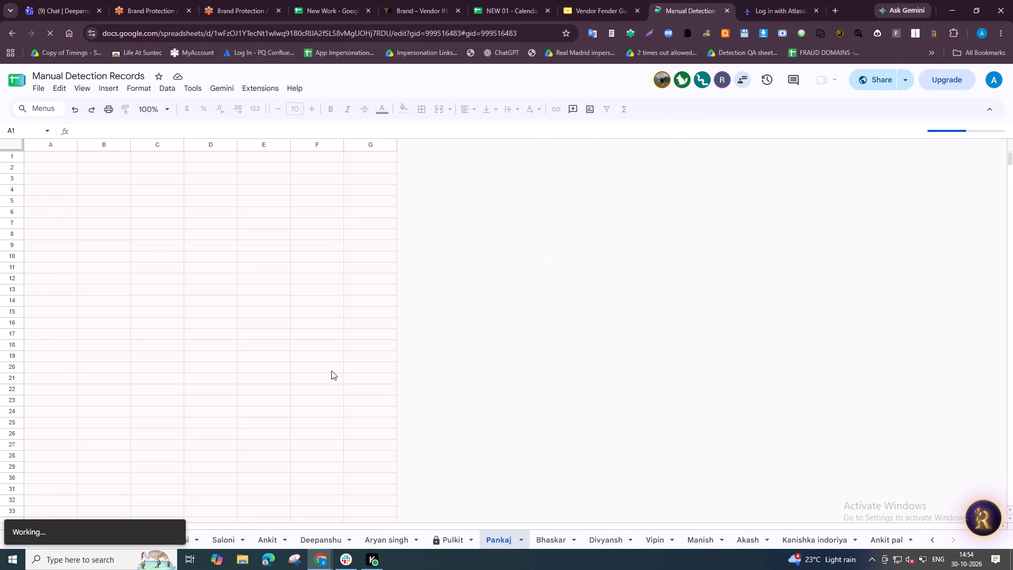
left_click(239, 284)
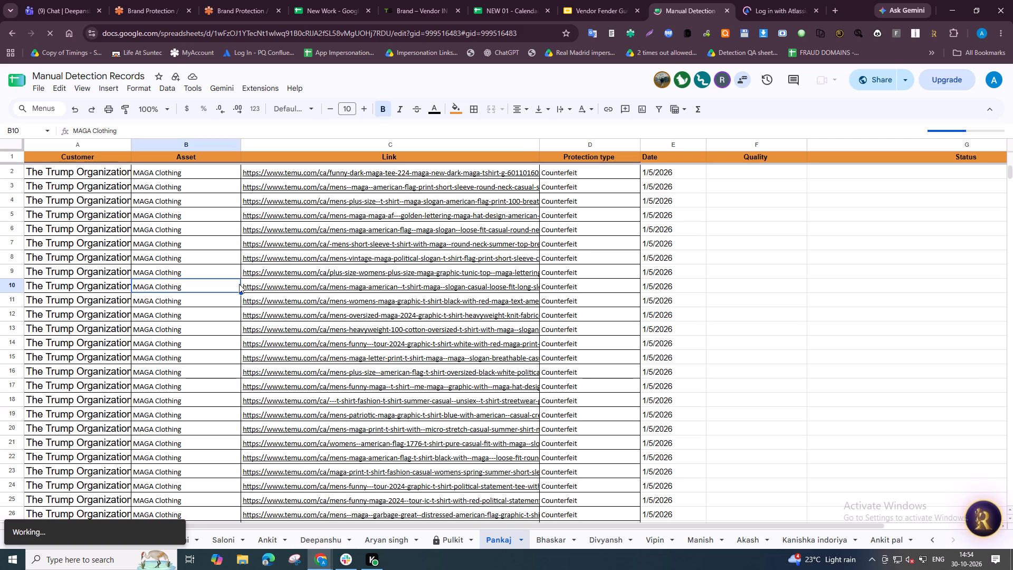
key("ctrl+End")
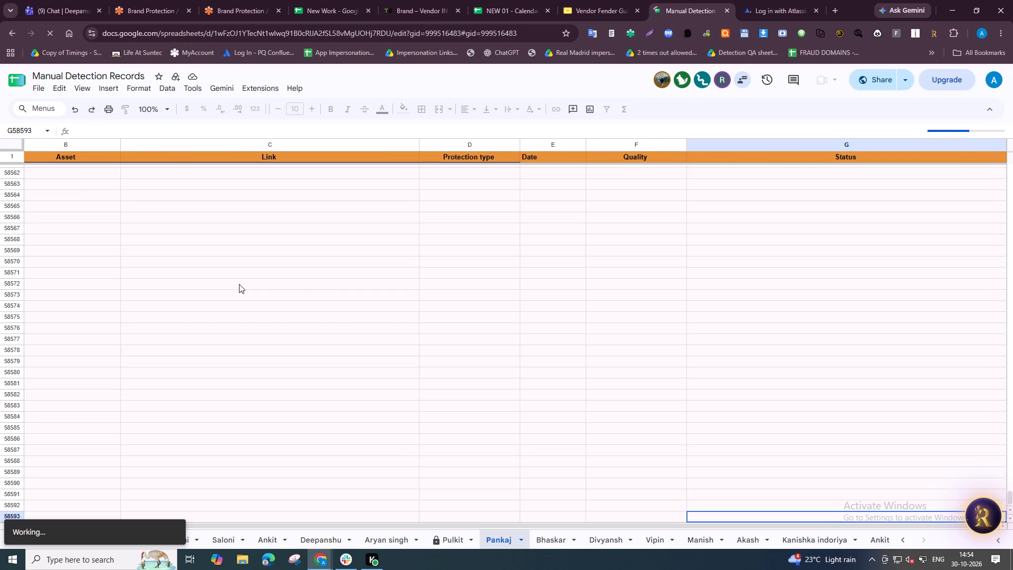
key("Left")
key("Left")
key("Left")
key("Left")
key("Left")
key("Left")
key("Left")
key("Left")
key("Left")
key("Left")
key("Left")
key("Left")
key("Left")
key("Left")
key("Left")
key("Left")
key("Left")
key("Left")
key("Left")
key("Left")
key("ctrl+Up")
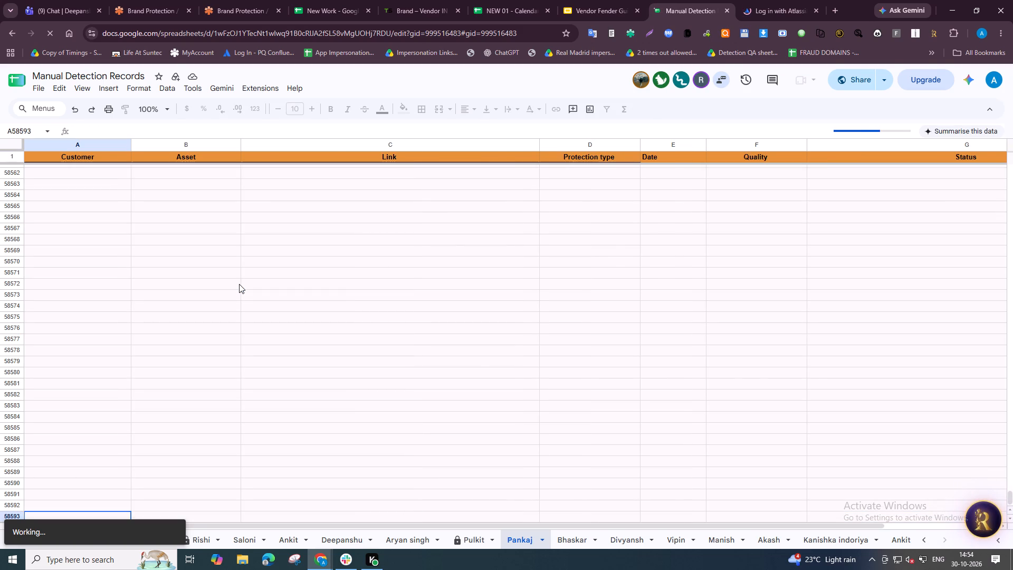
Switch to the eBay window and skim the Stratocaster -Guitar search results.
key("alt+Tab")
scroll(451, 197, "down", 7)
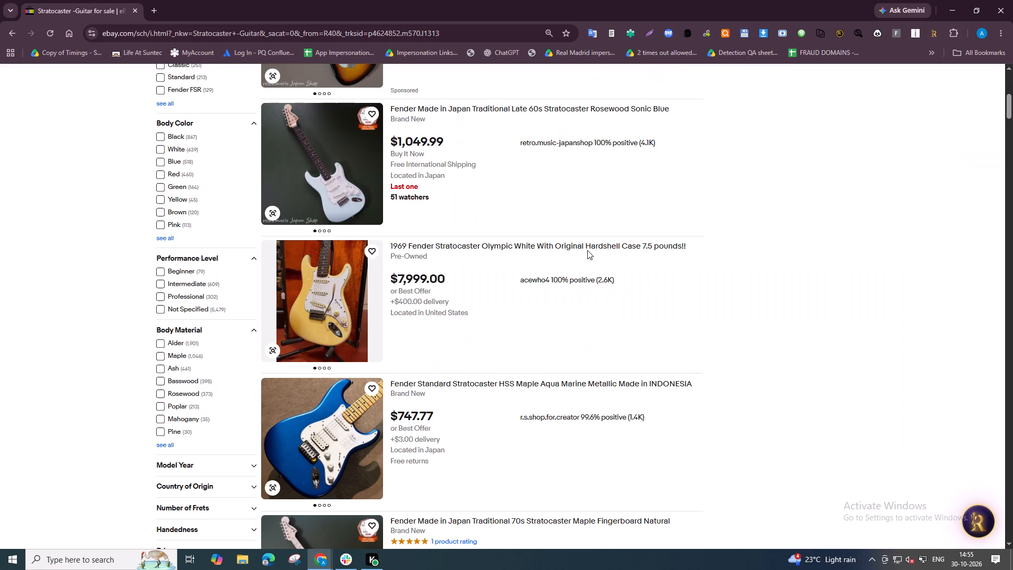
scroll(591, 261, "up", 16)
scroll(597, 246, "down", 18)
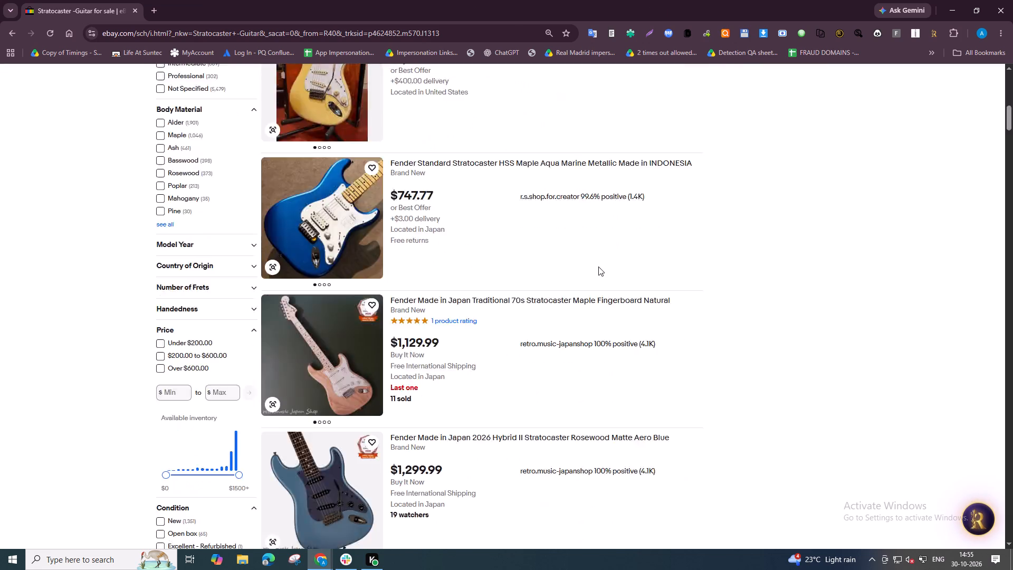
scroll(599, 280, "up", 20)
scroll(599, 280, "up", 15)
Return to Manual Detection Records and go to the last filled row of the Link column in the Pankaj sheet.
key("alt+Tab")
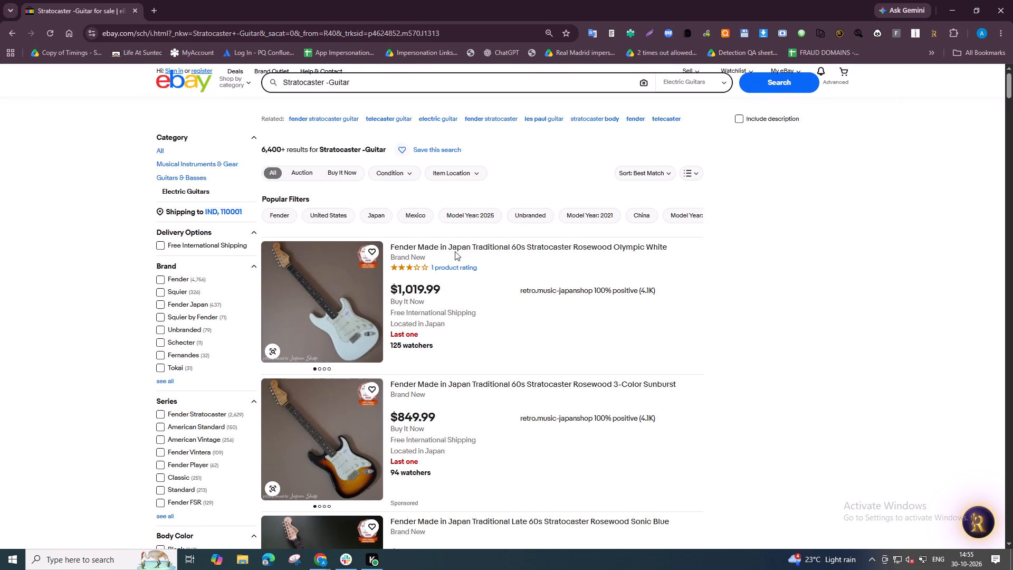
left_click(435, 255)
key("Up")
key("Up")
key("ctrl+Up")
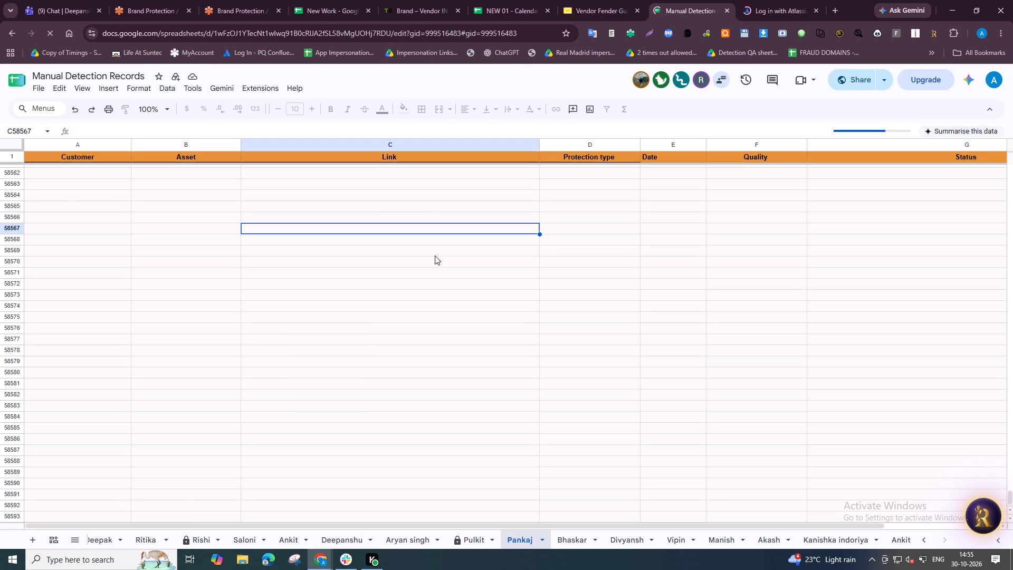
key("Left")
key("ctrl+Up")
key("Up")
key("Up")
key("Right")
key("ctrl+Up")
key("Up")
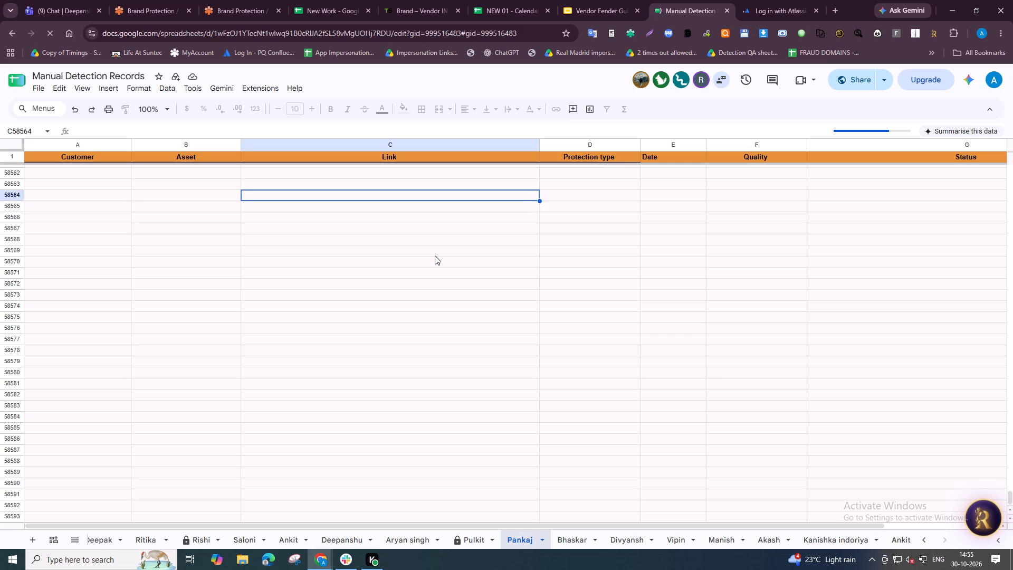
key("Up")
key("ctrl+End")
key("ctrl+Left")
key("ctrl+Left")
key("ctrl+Up")
left_click(435, 255)
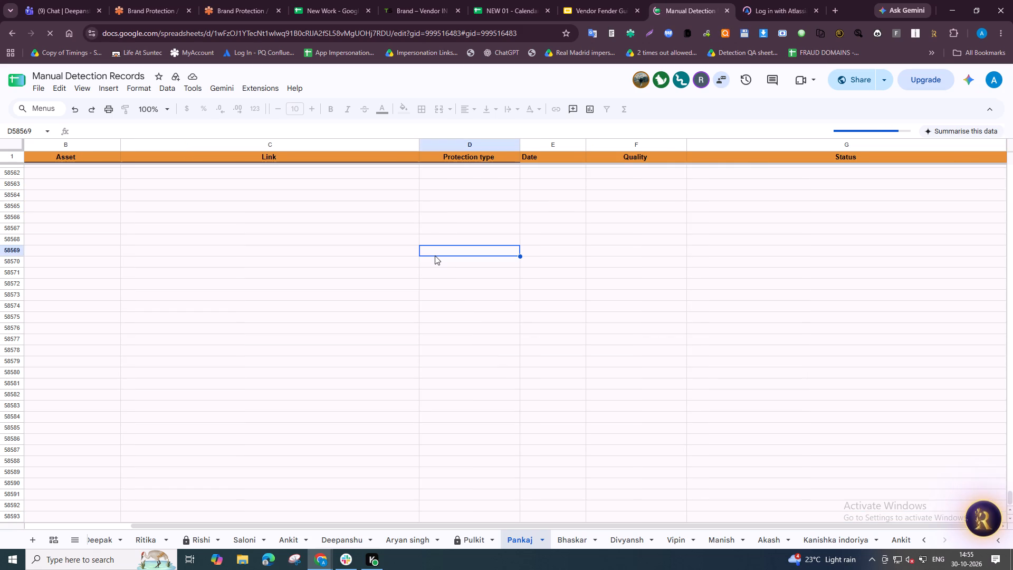
key("ctrl+Up")
key("ctrl+Up")
key("ctrl+Up")
scroll(432, 249, "up", 4)
left_click(392, 240)
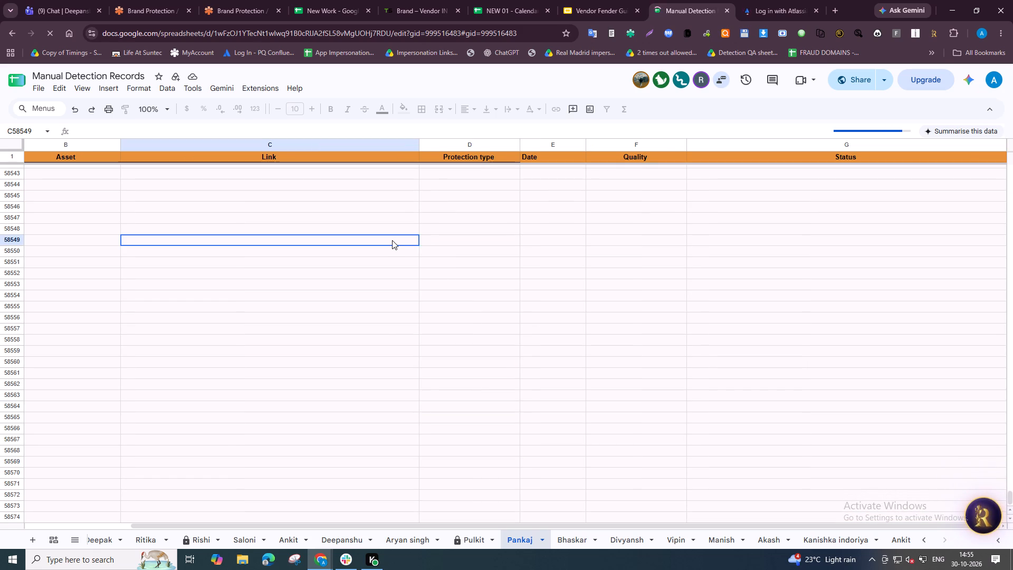
key("ctrl+Up")
key("ctrl+Up")
scroll(397, 237, "up", 3)
scroll(414, 344, "up", 6)
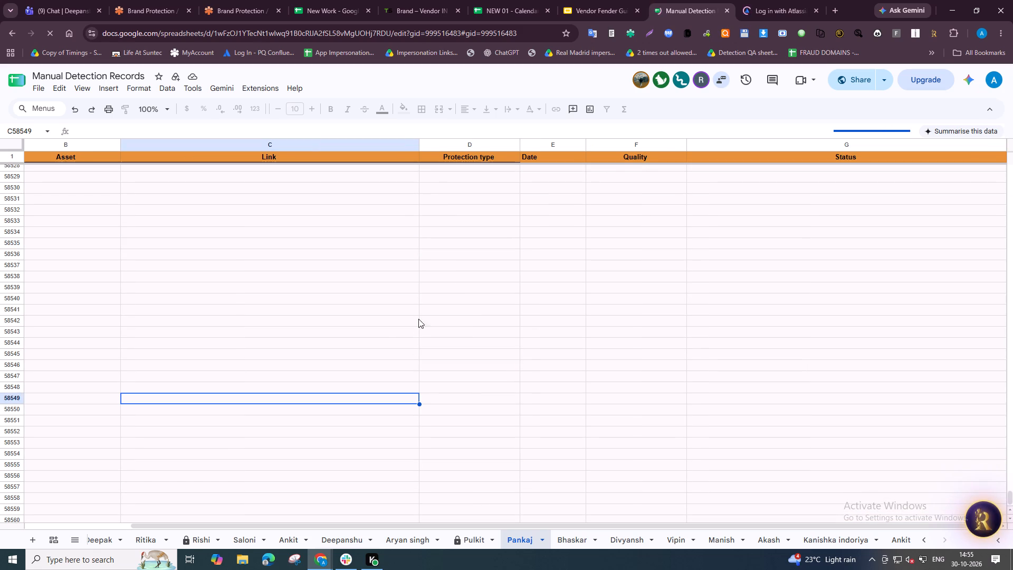
left_click(418, 303)
key("ctrl+Up")
key("ctrl+Up")
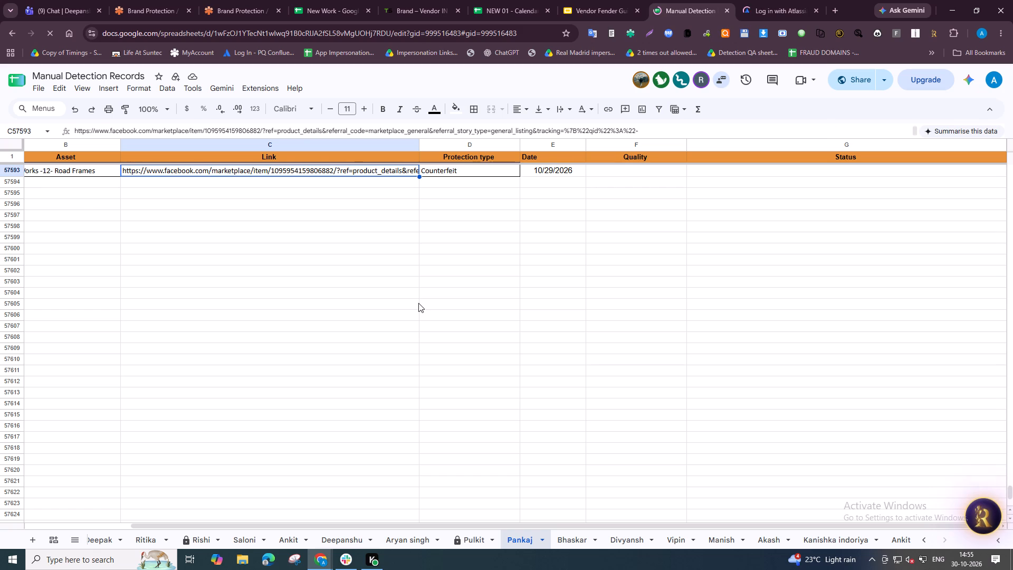
Examine the latest records from the Customer column onward, going back up through the Fender Stratocaster - Guitar entries.
scroll(418, 303, "up", 2)
scroll(266, 344, "up", 2)
key("Left")
key("Left")
key("Left")
key("Left")
key("Left")
key("Left")
key("Left")
key("Left")
key("Left")
key("Left")
key("Left")
key("Left")
key("Left")
key("Left")
key("Left")
key("Left")
key("Left")
key("Left")
key("Left")
key("Left")
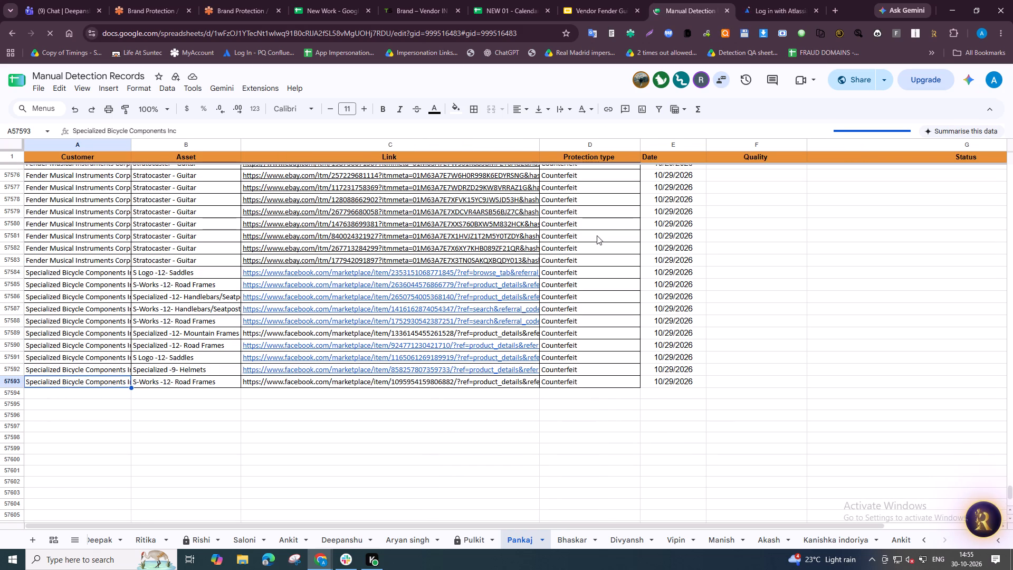
scroll(597, 235, "up", 2)
scroll(494, 242, "up", 9)
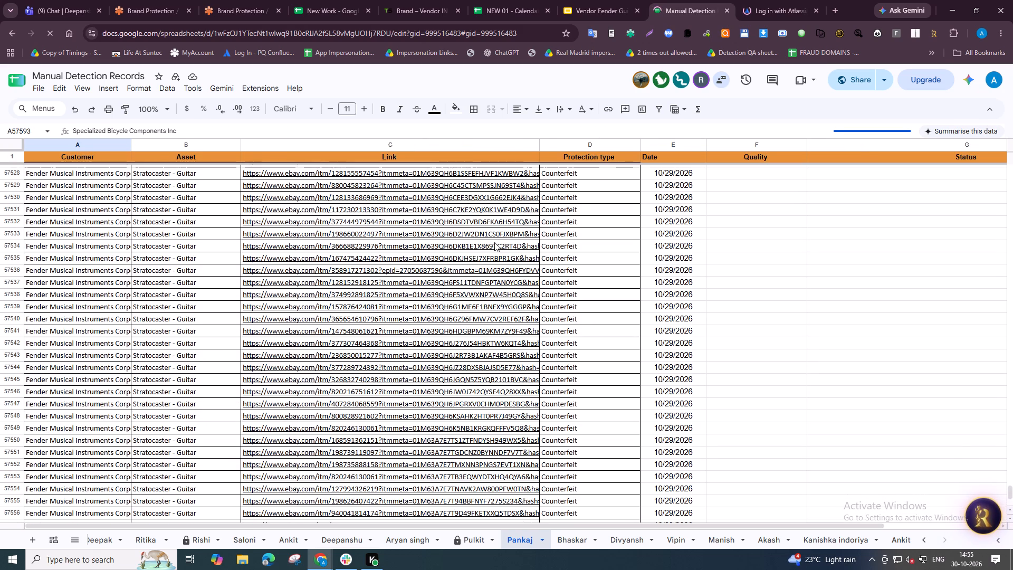
Open the eBay link recorded in row 57534 in a new tab, view the listing, and close it.
left_click(489, 241)
key("alt+Return")
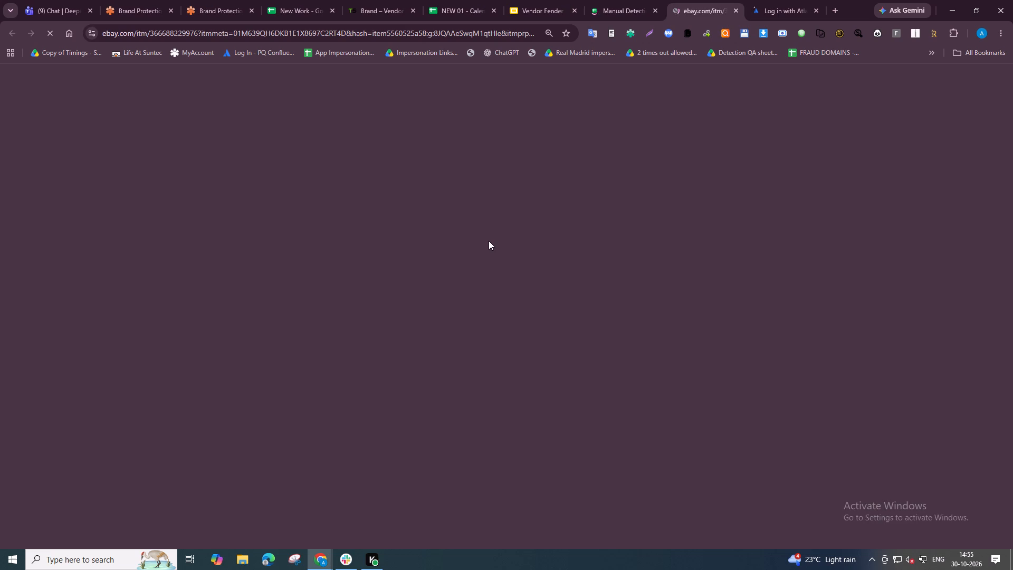
key("alt+Tab")
key("alt+Tab")
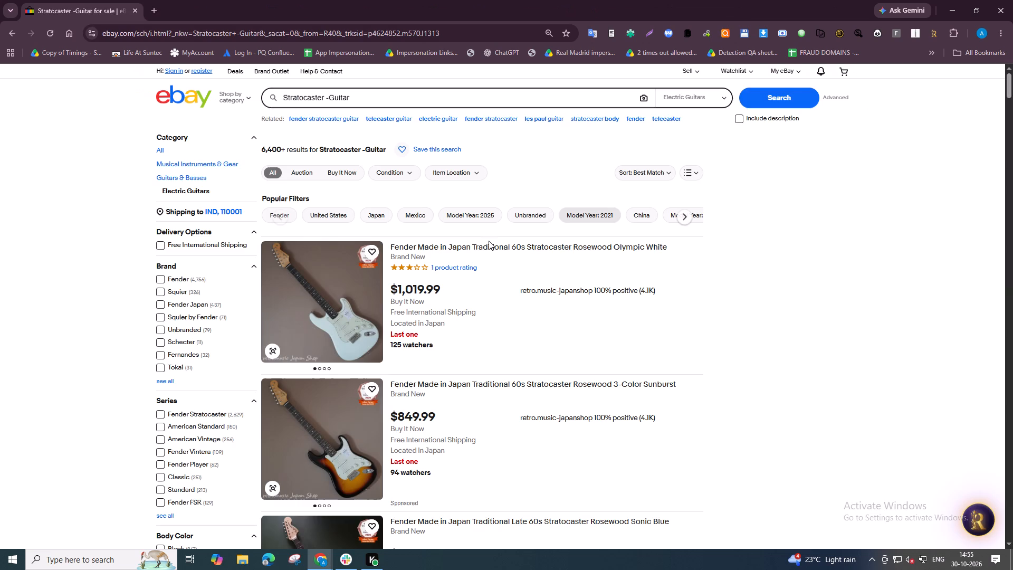
left_click(610, 195)
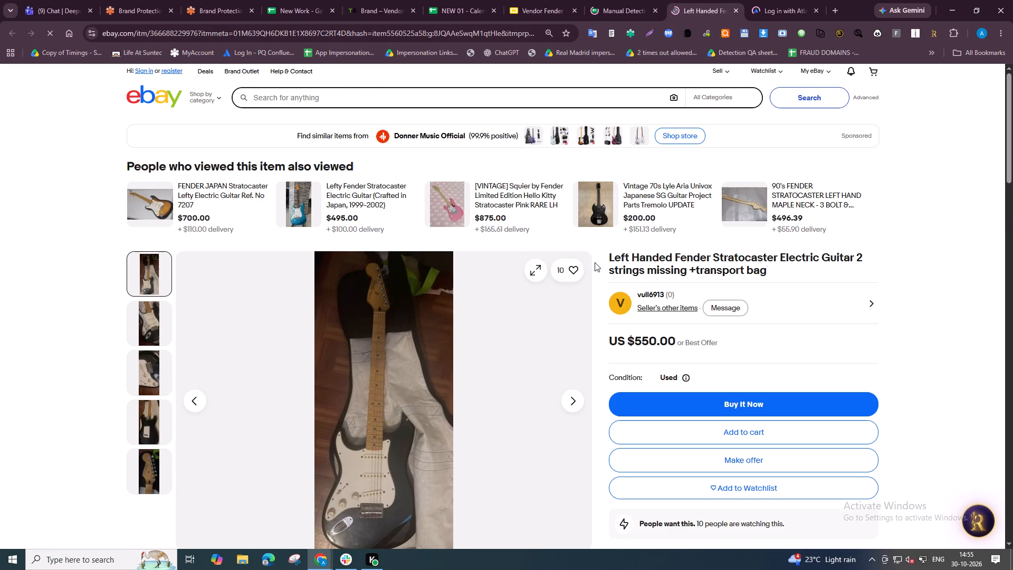
left_click(733, 13)
From the eBay window, open the browser's extensions page, clear the RedPoints IPR Plugin's errors, reload the plugin and close the page.
key("alt+Tab")
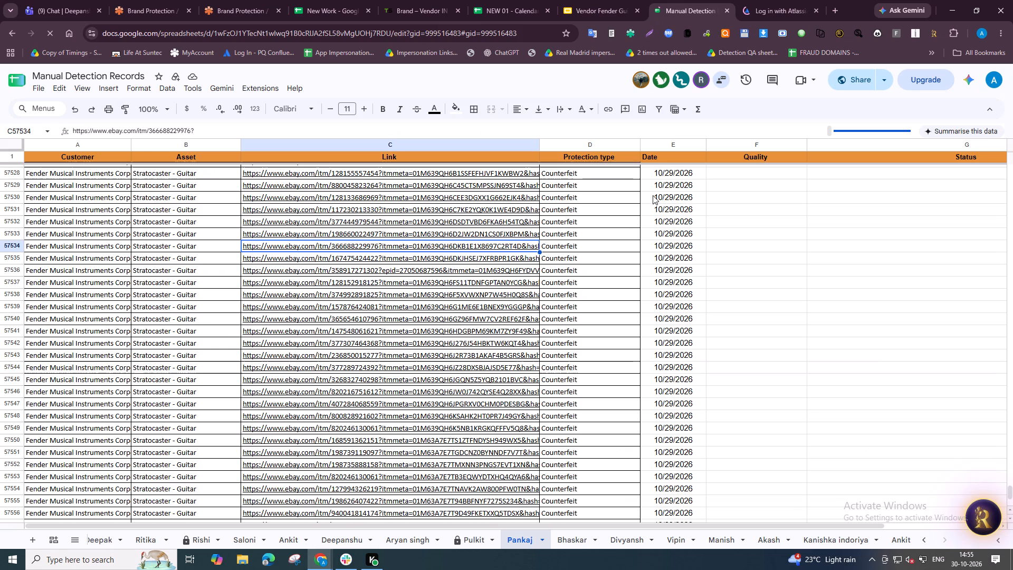
left_click(635, 34)
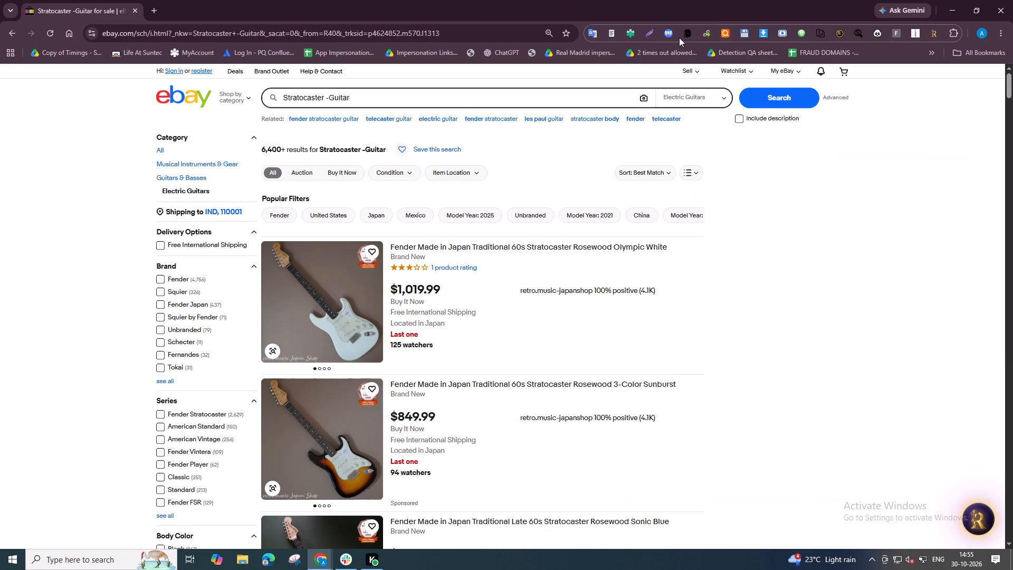
left_click(948, 32)
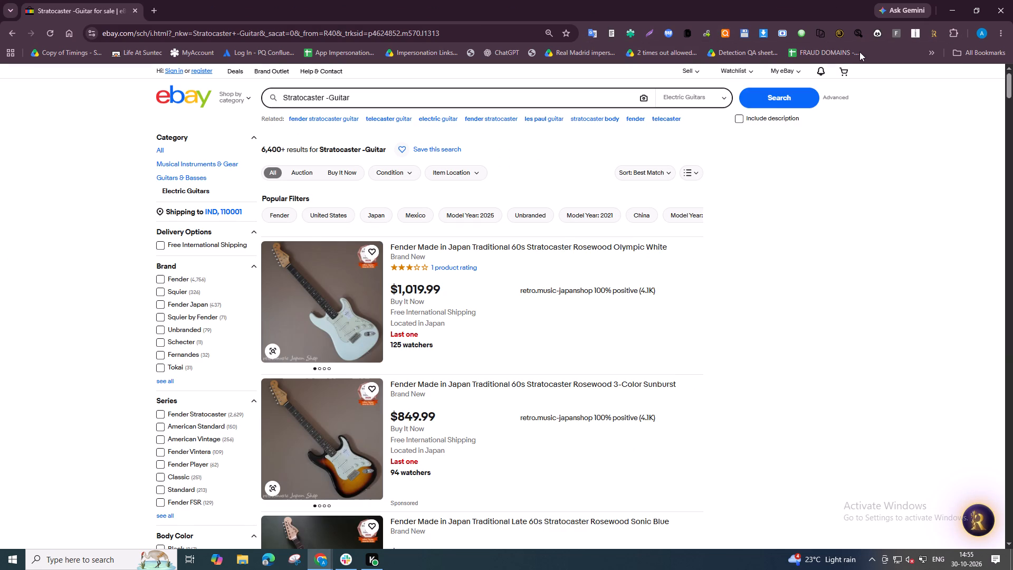
left_click(851, 315)
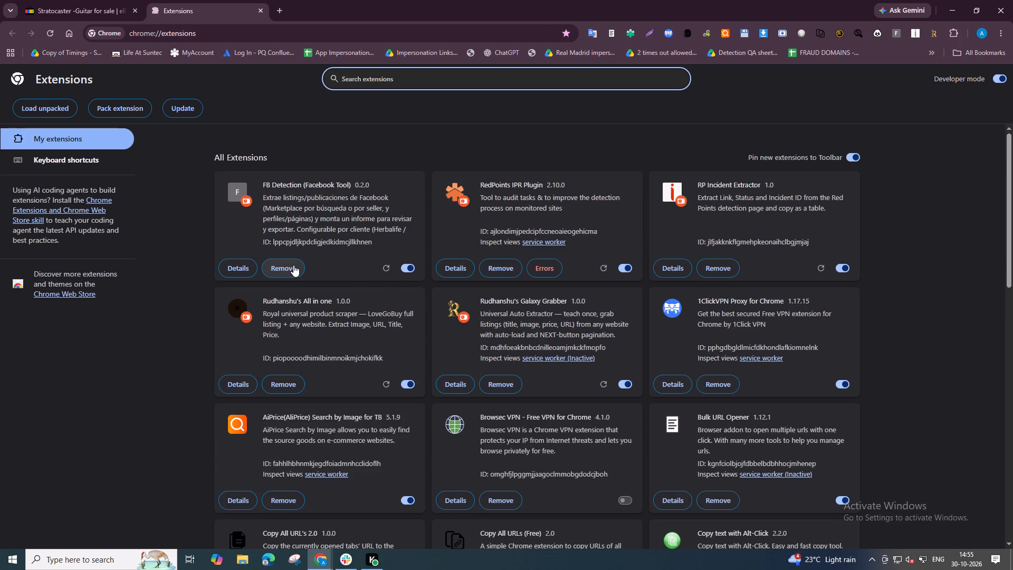
left_click(559, 266)
left_click(780, 135)
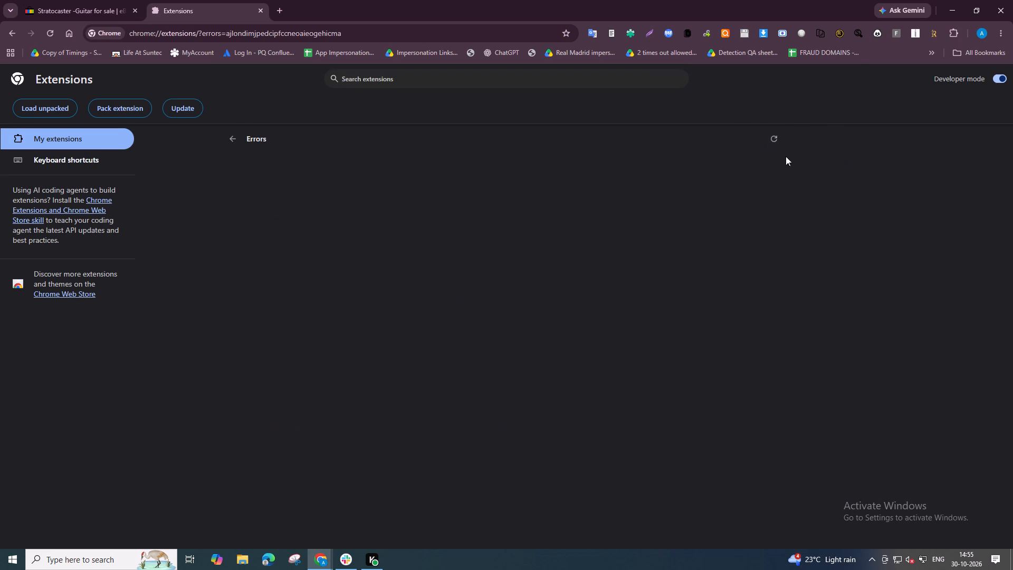
left_click(775, 139)
left_click(257, 13)
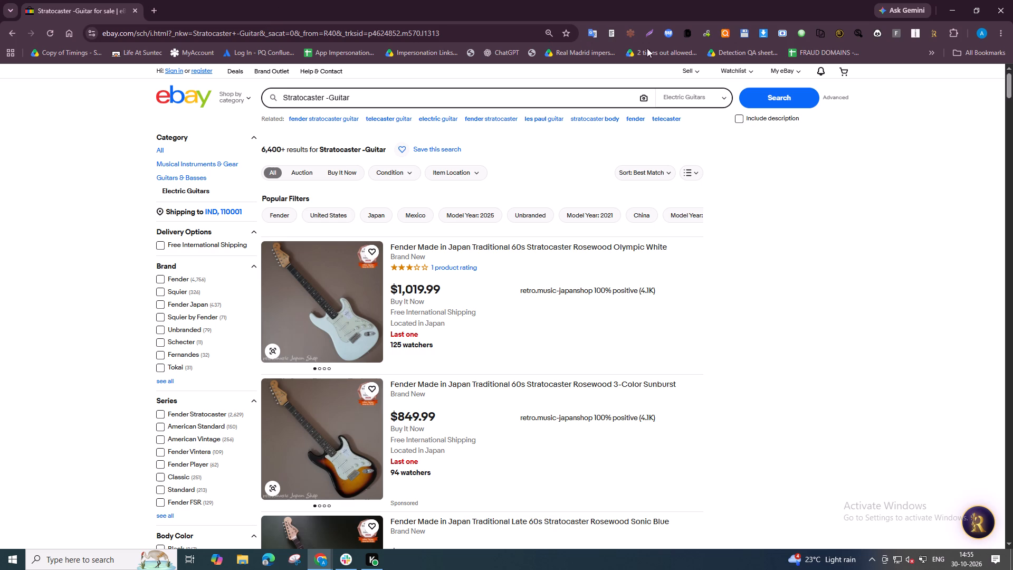
Open the RedPoints IPR Plugin's options, apply the configuration with suite IPR and environment production, and close the page.
right_click(631, 35)
left_click(670, 107)
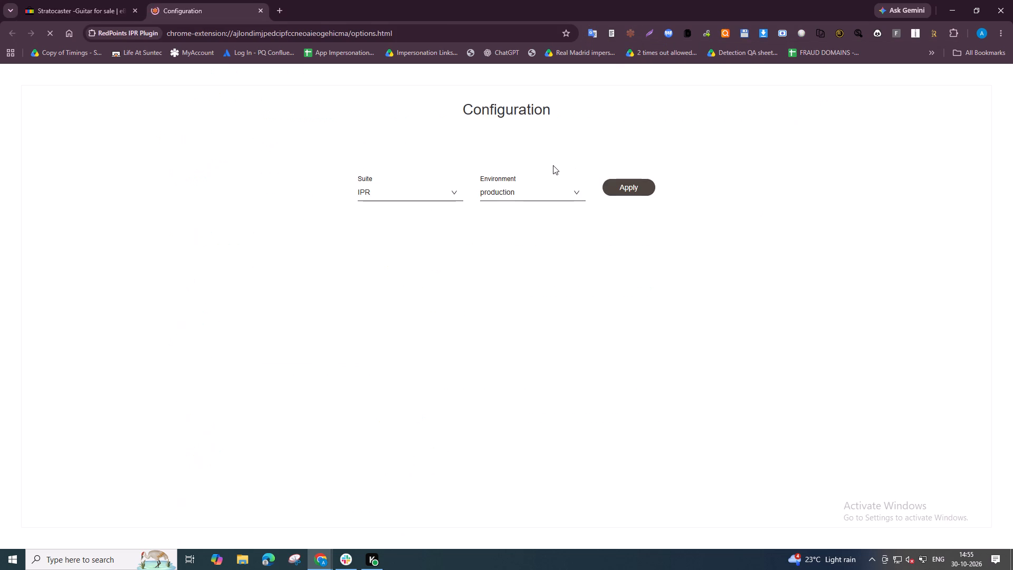
left_click(649, 184)
left_click(261, 13)
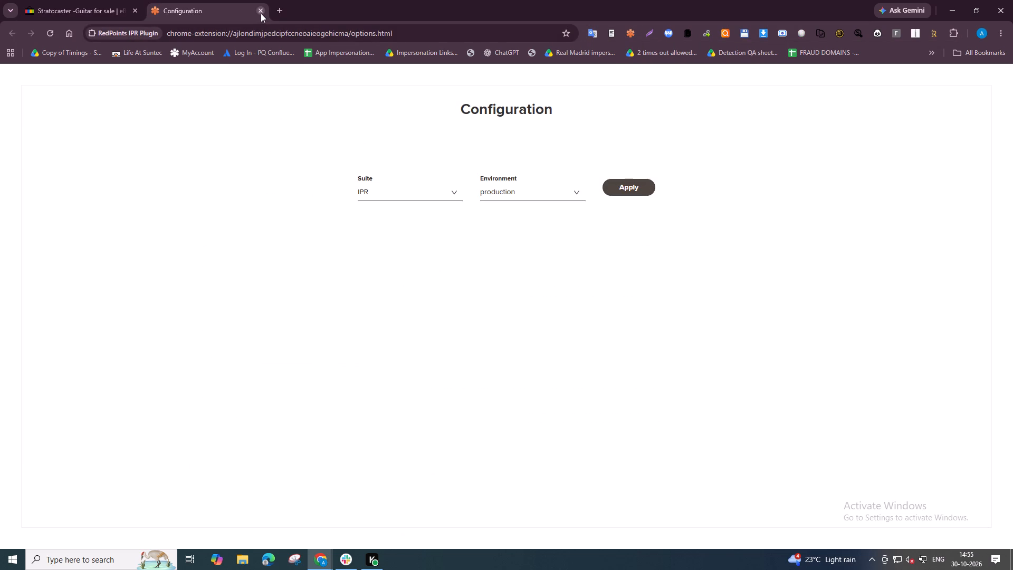
Launch the RedPoints IPR Plugin on the eBay Stratocaster -Guitar search results.
left_click(629, 45)
left_click(629, 33)
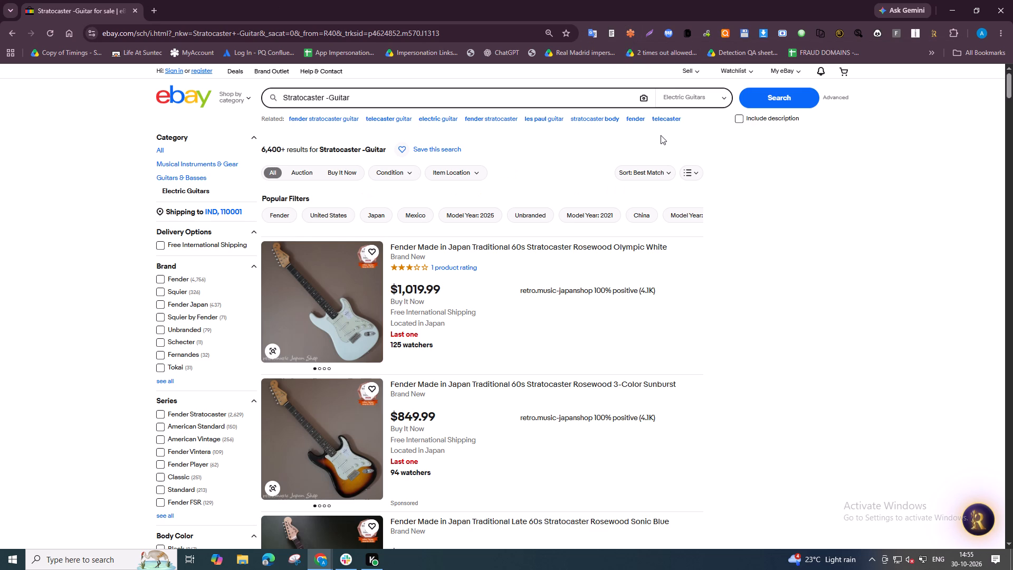
left_click(635, 31)
left_click(634, 32)
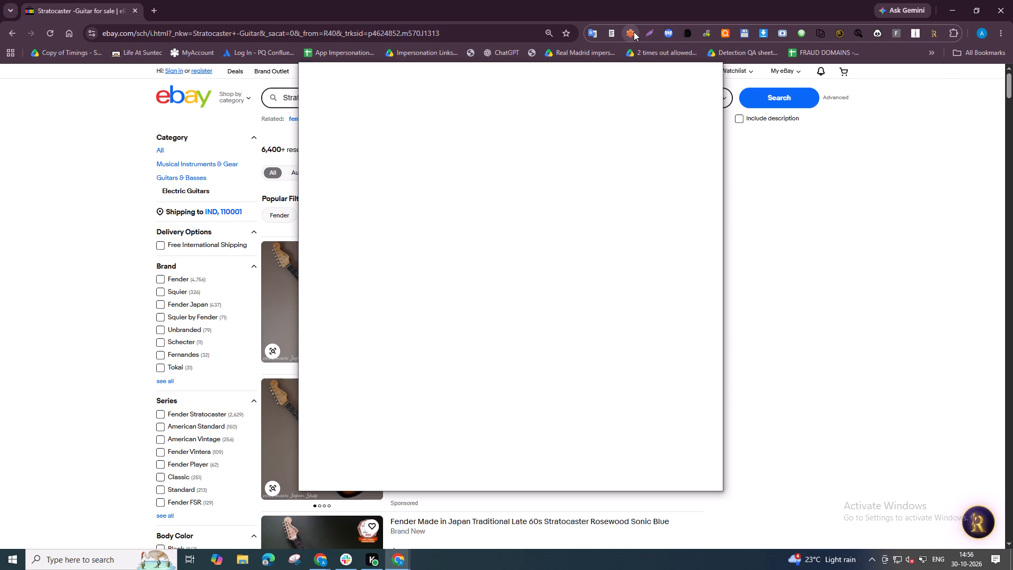
left_click(705, 74)
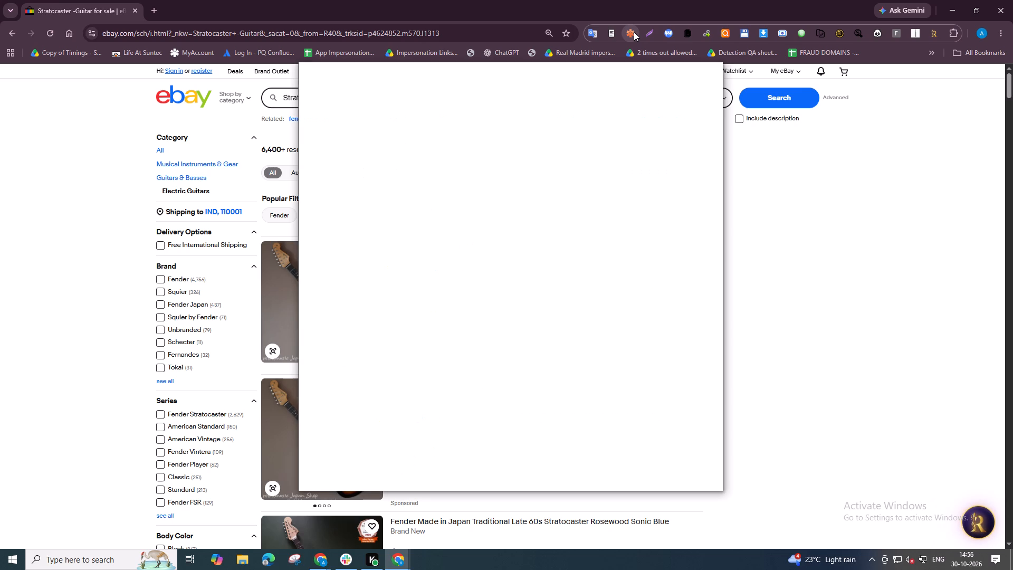